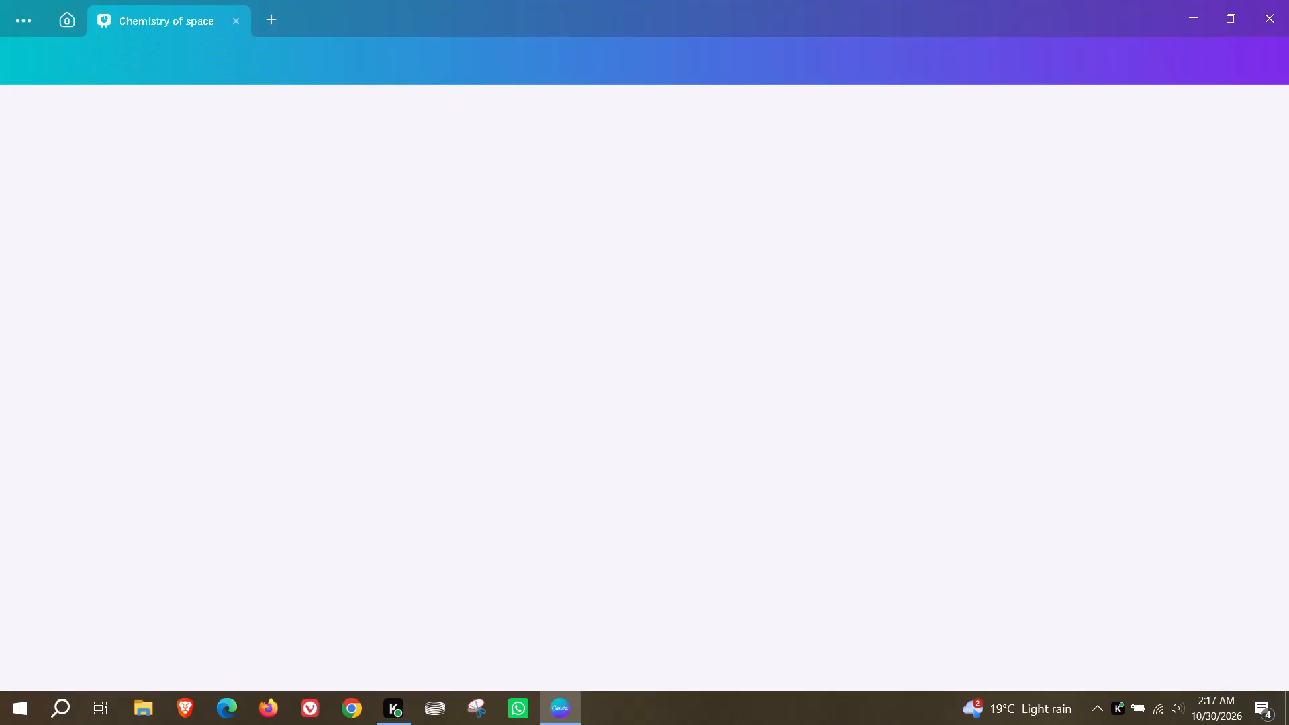
Create a new blank presentation and close the Chemistry of space design.
left_click(267, 19)
left_click(350, 424)
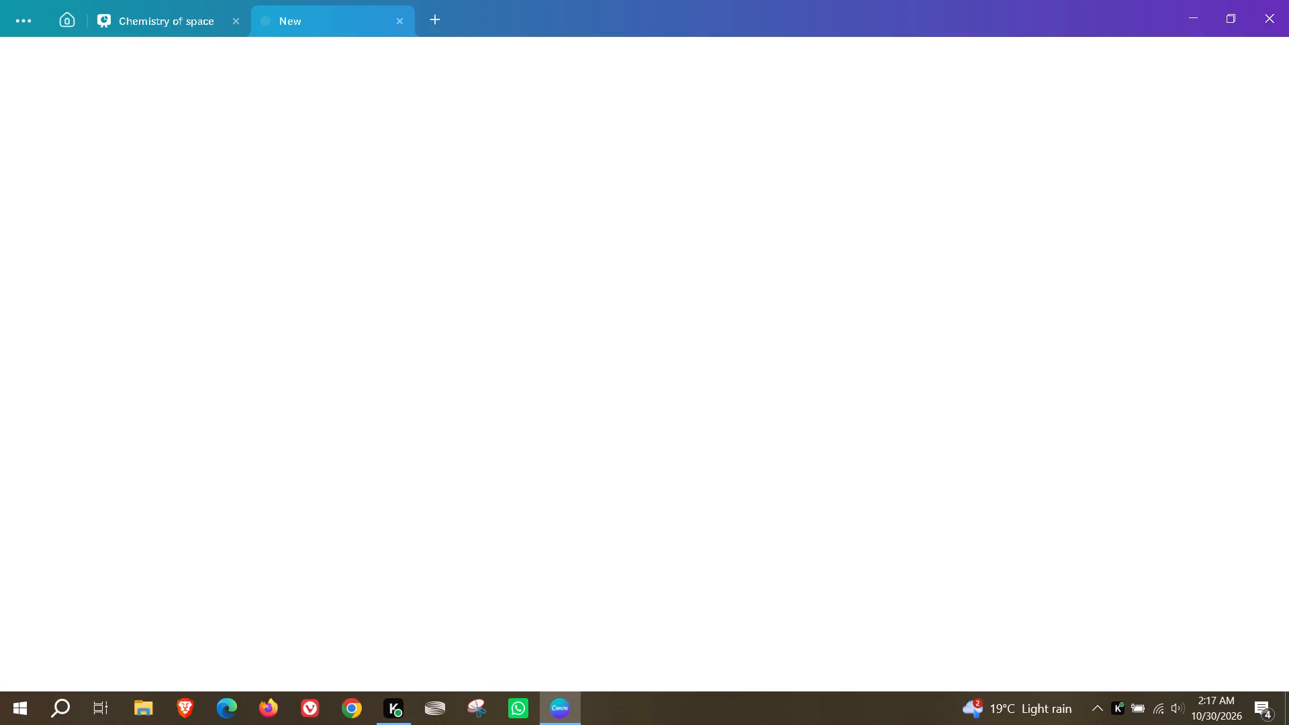
left_click(236, 22)
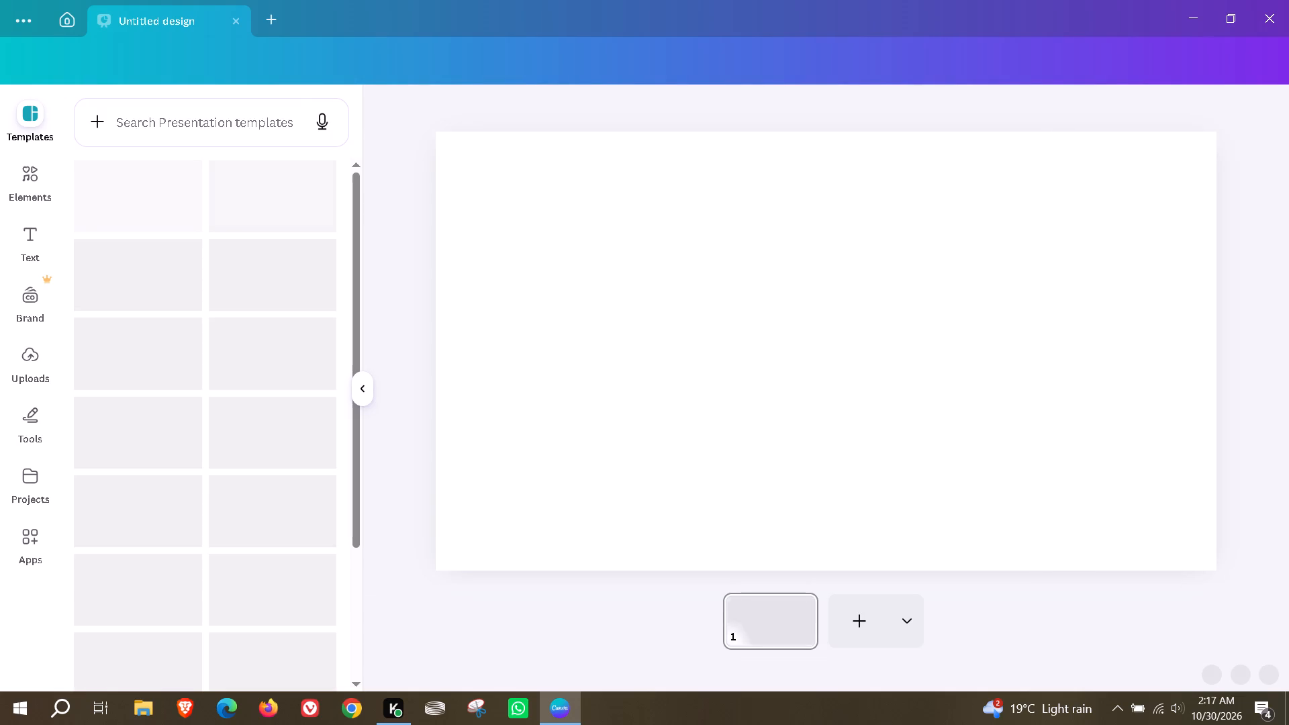
Search the presentation templates for thailand and apply the cover page of the Red and Gold Modern Thailand Travel Presentation.
left_click(161, 129)
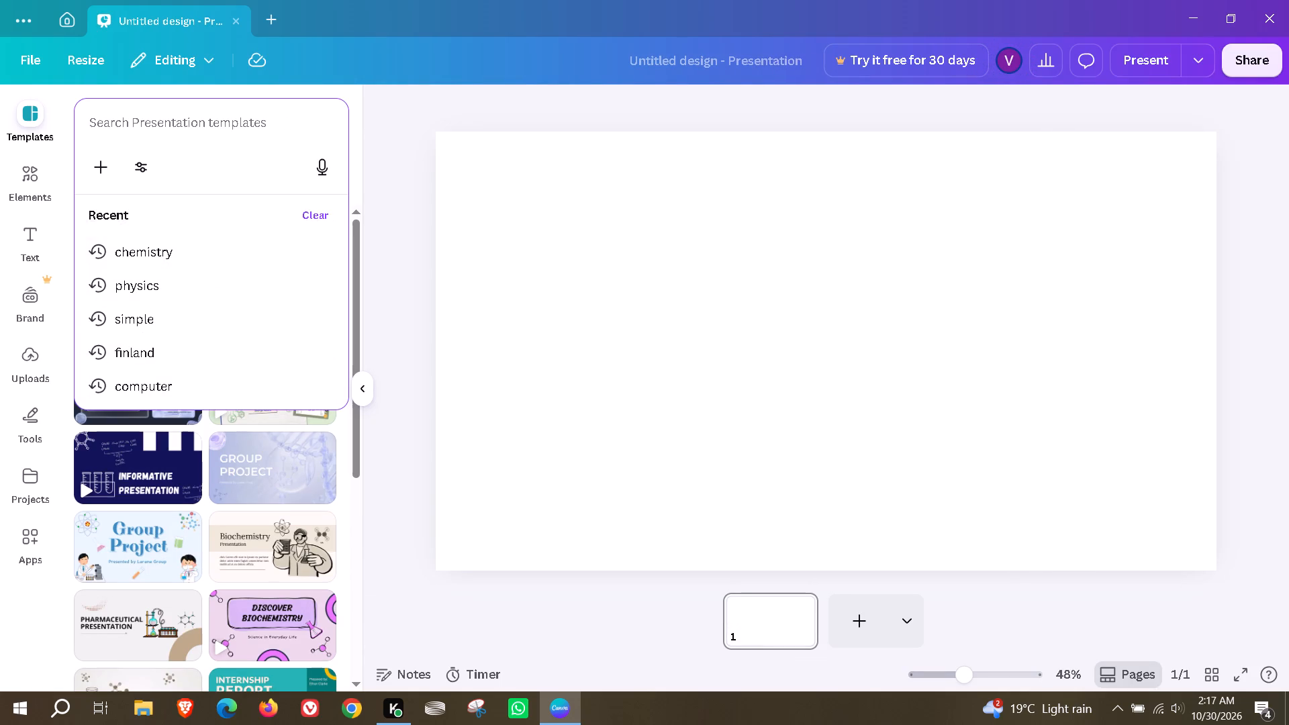
type("thailand")
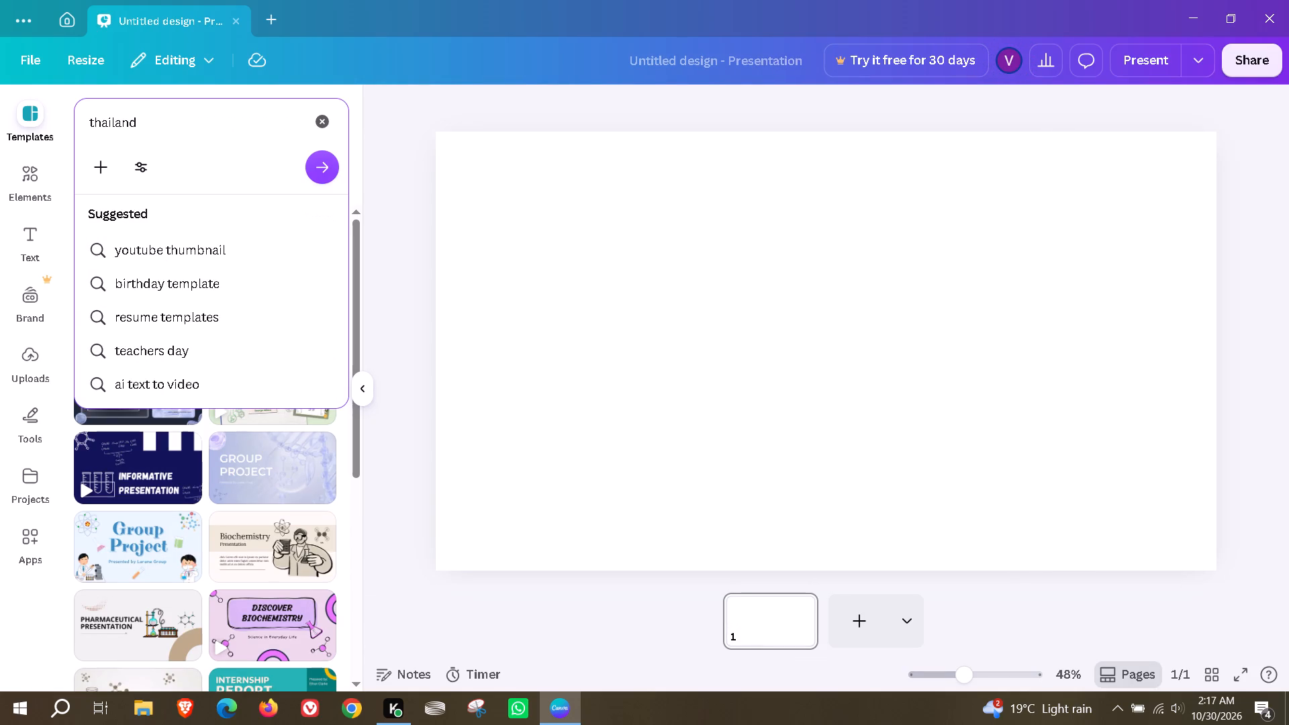
key("Return")
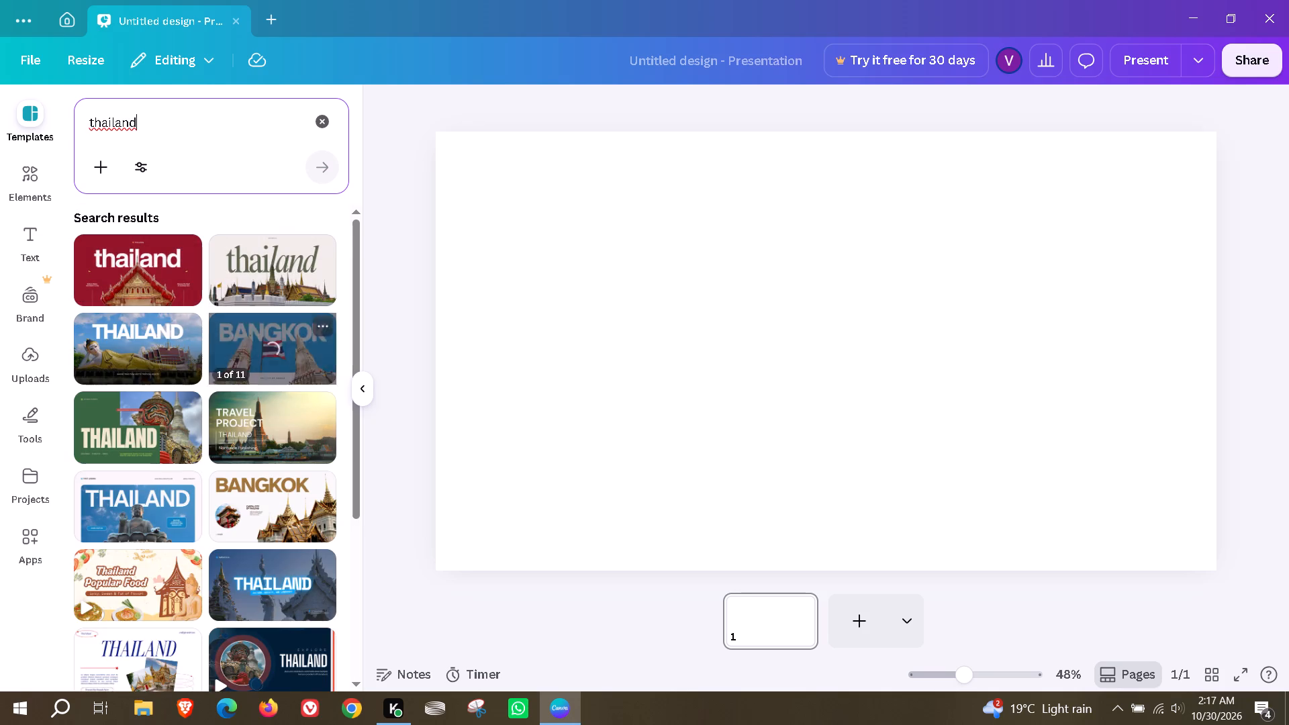
left_click(130, 297)
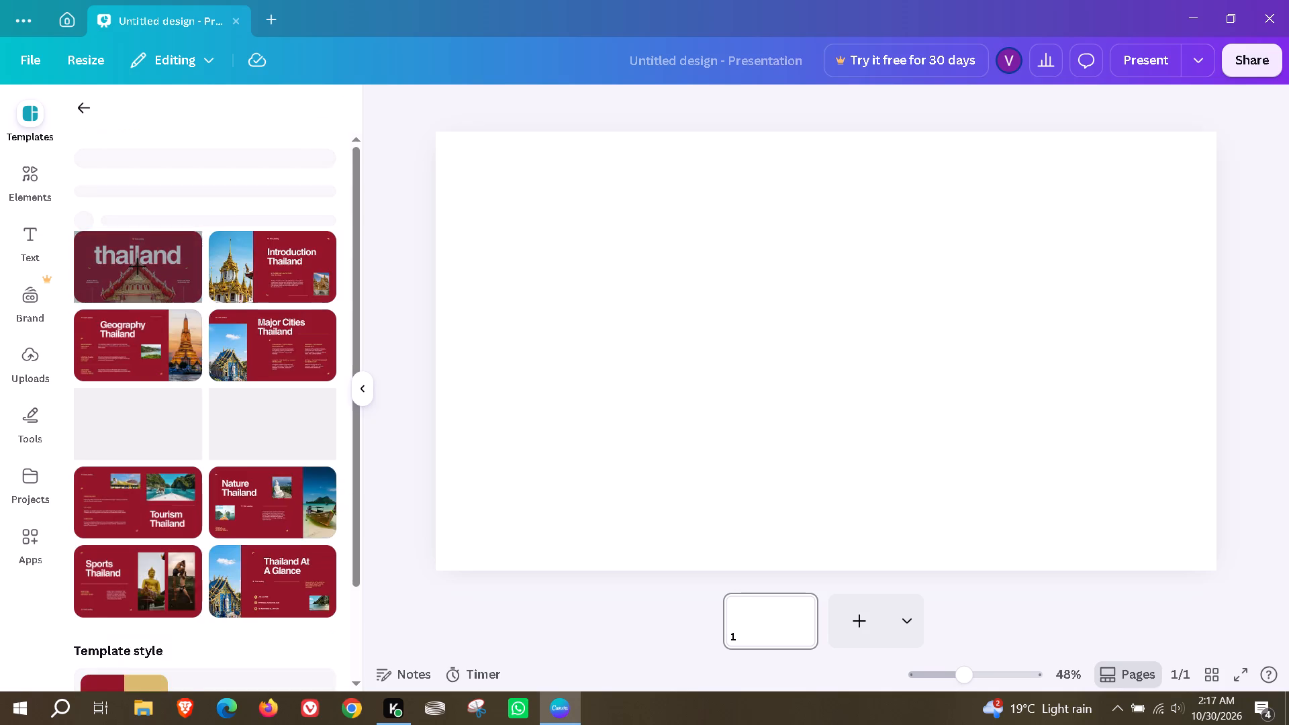
left_click(151, 332)
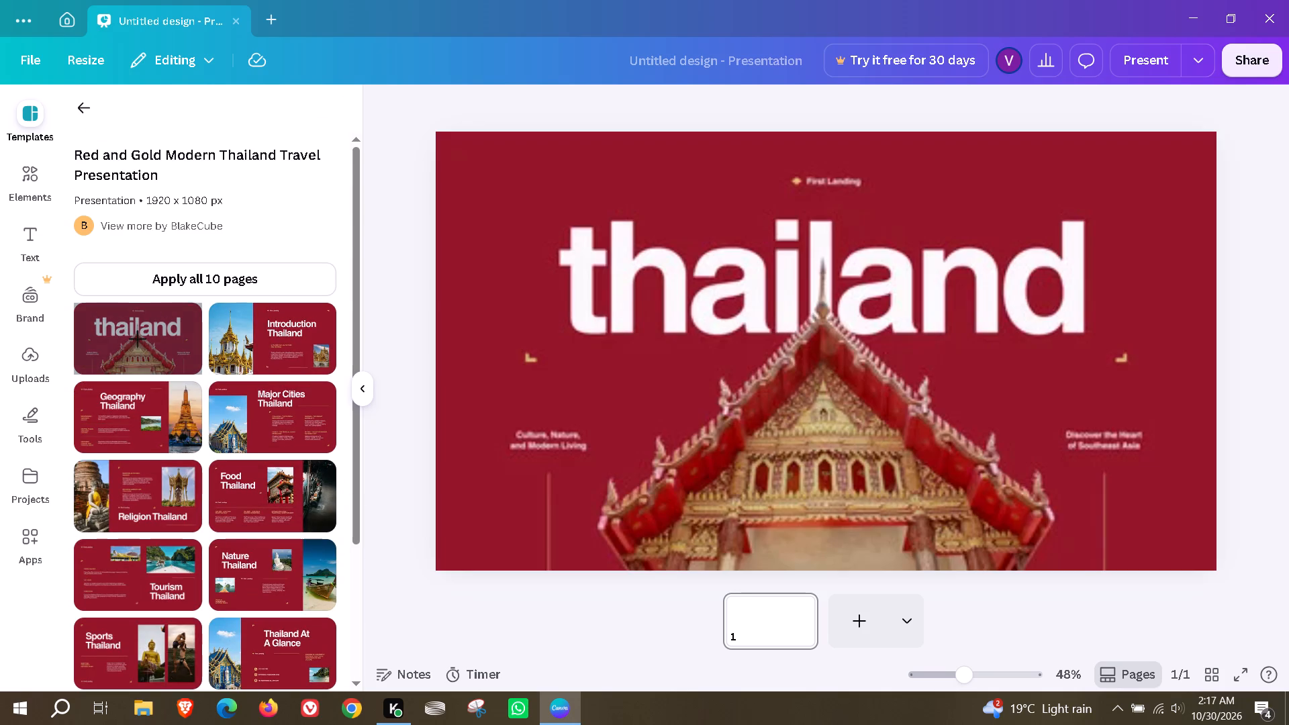
Replace the cover title with THAILAND in capitals and scale its text down to size 251.
double_click(1053, 234)
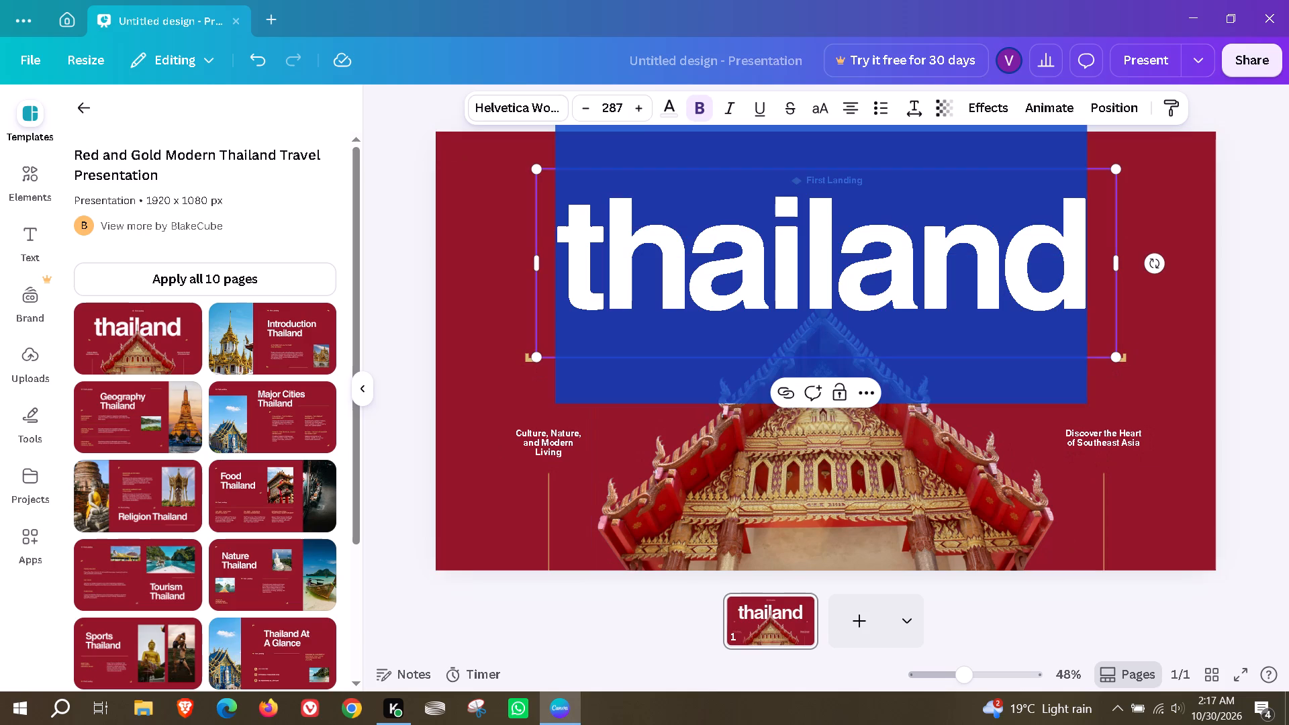
type("THAILAND")
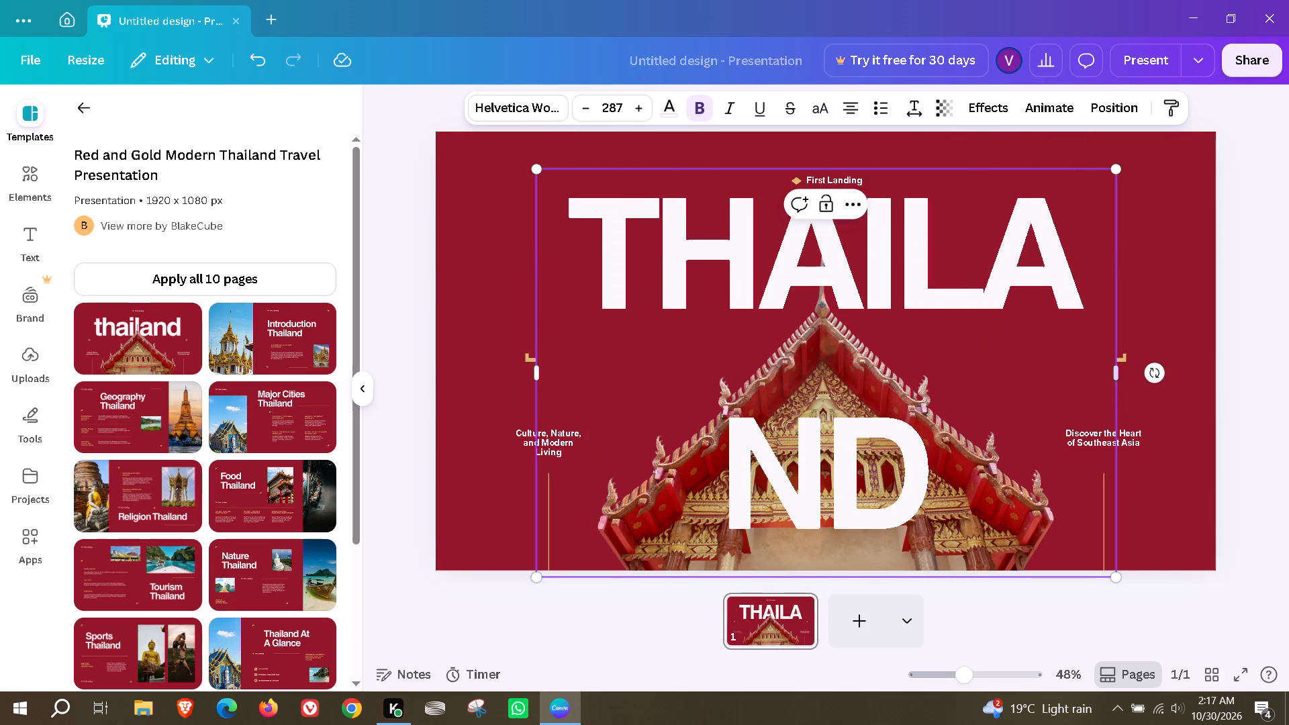
left_click_drag(1114, 582, 1045, 525)
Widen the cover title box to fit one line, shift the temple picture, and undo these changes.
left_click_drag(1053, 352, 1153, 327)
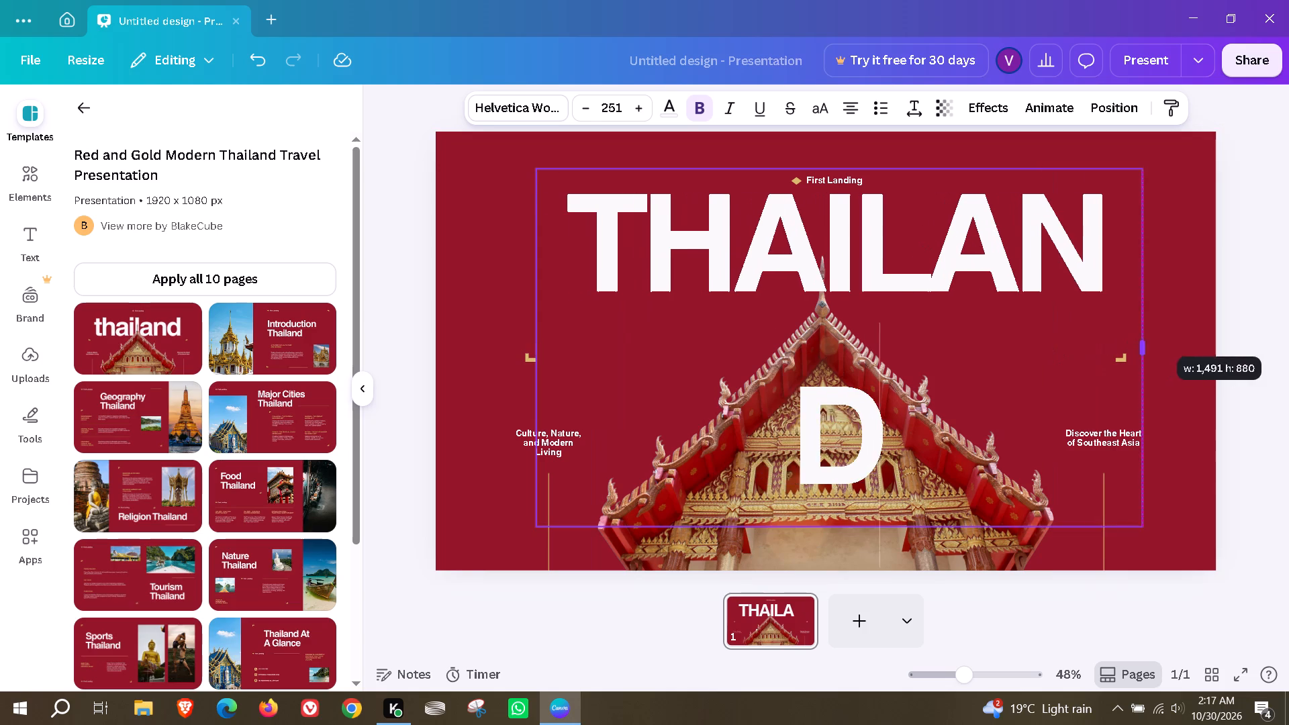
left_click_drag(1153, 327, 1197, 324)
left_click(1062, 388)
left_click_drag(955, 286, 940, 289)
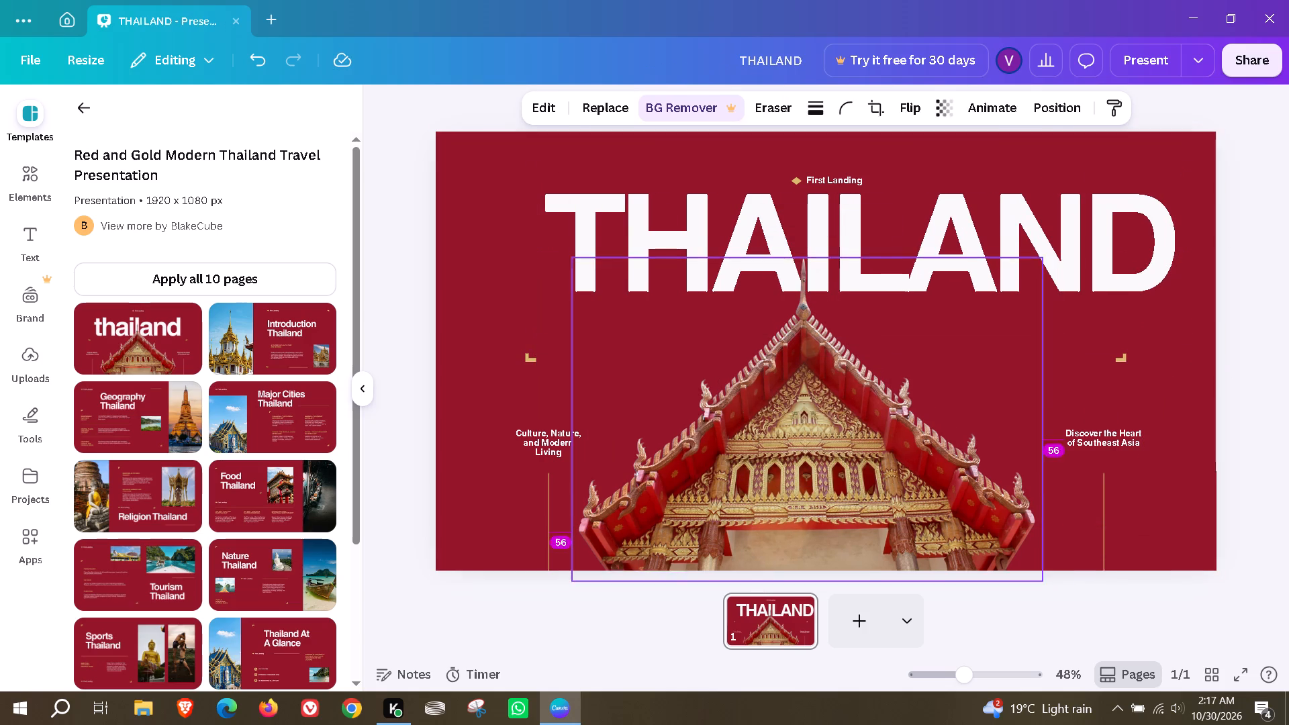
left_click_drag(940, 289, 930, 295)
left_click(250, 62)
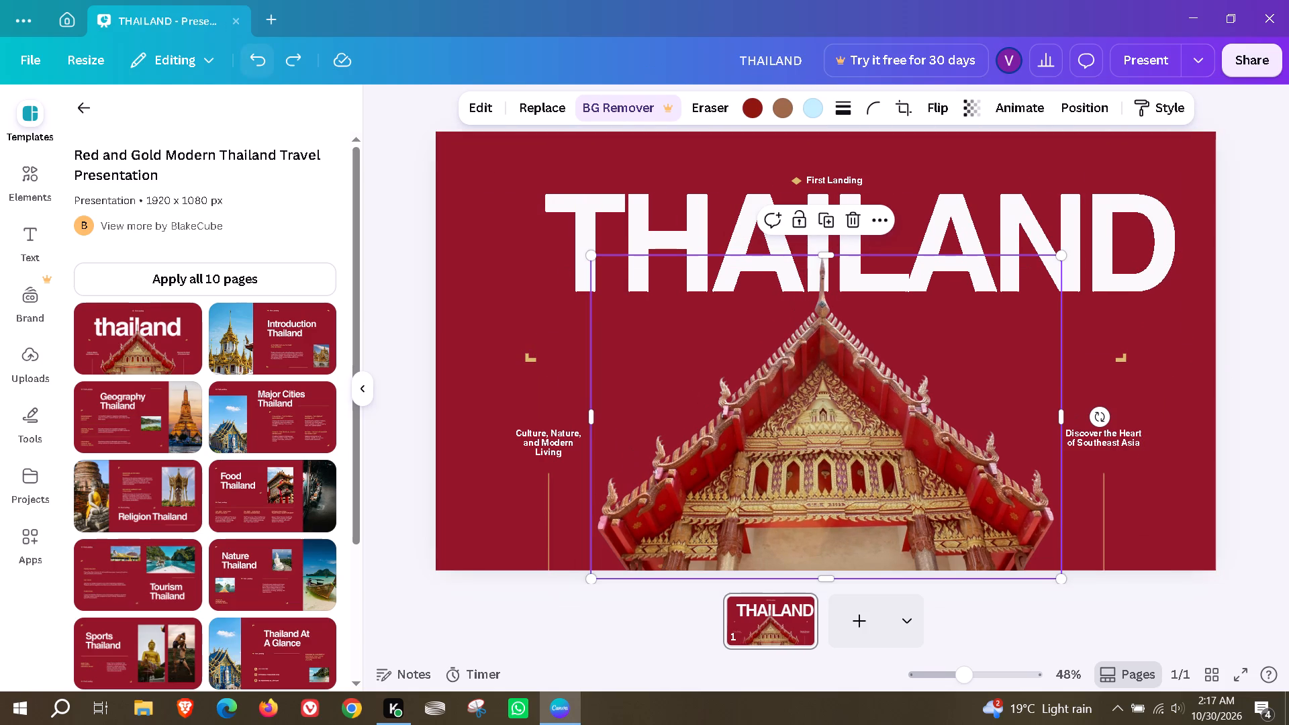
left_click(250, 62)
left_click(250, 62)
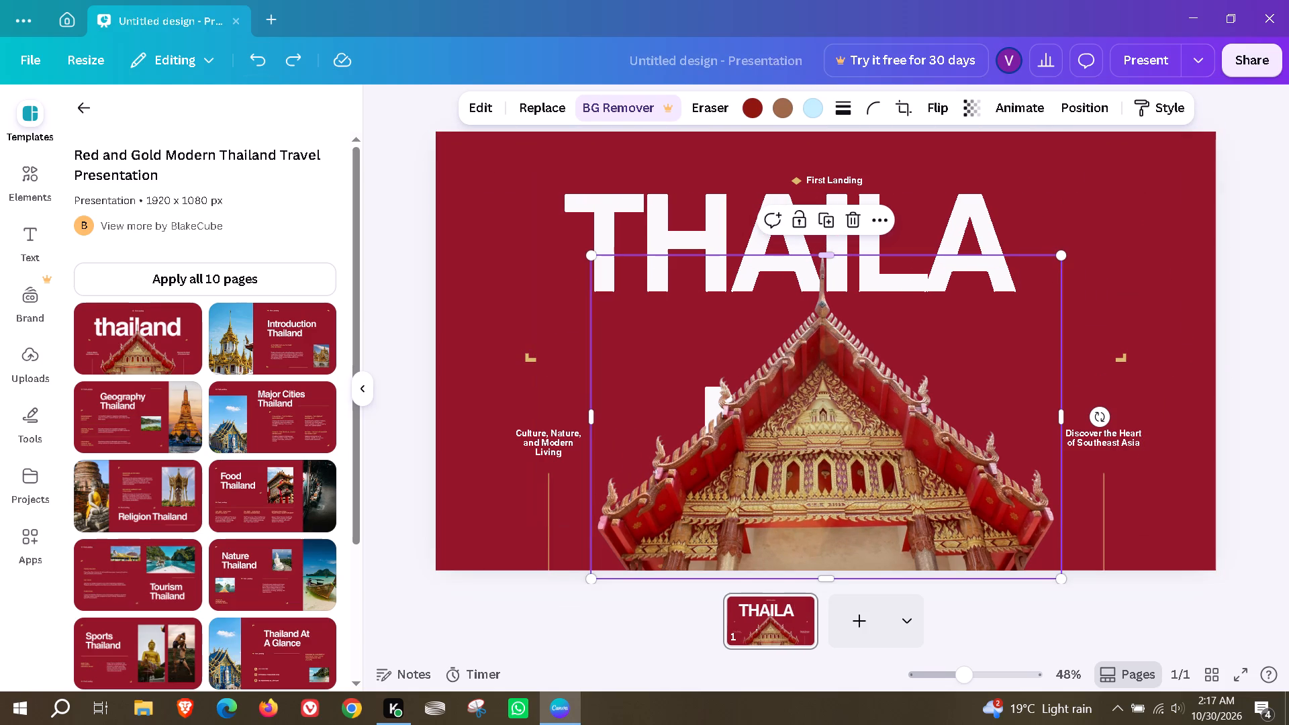
Widen the THAILAND title box to one line, reduce it to size 235, and place it near the slide's centre behind the temple spire.
left_click_drag(708, 213, 712, 205)
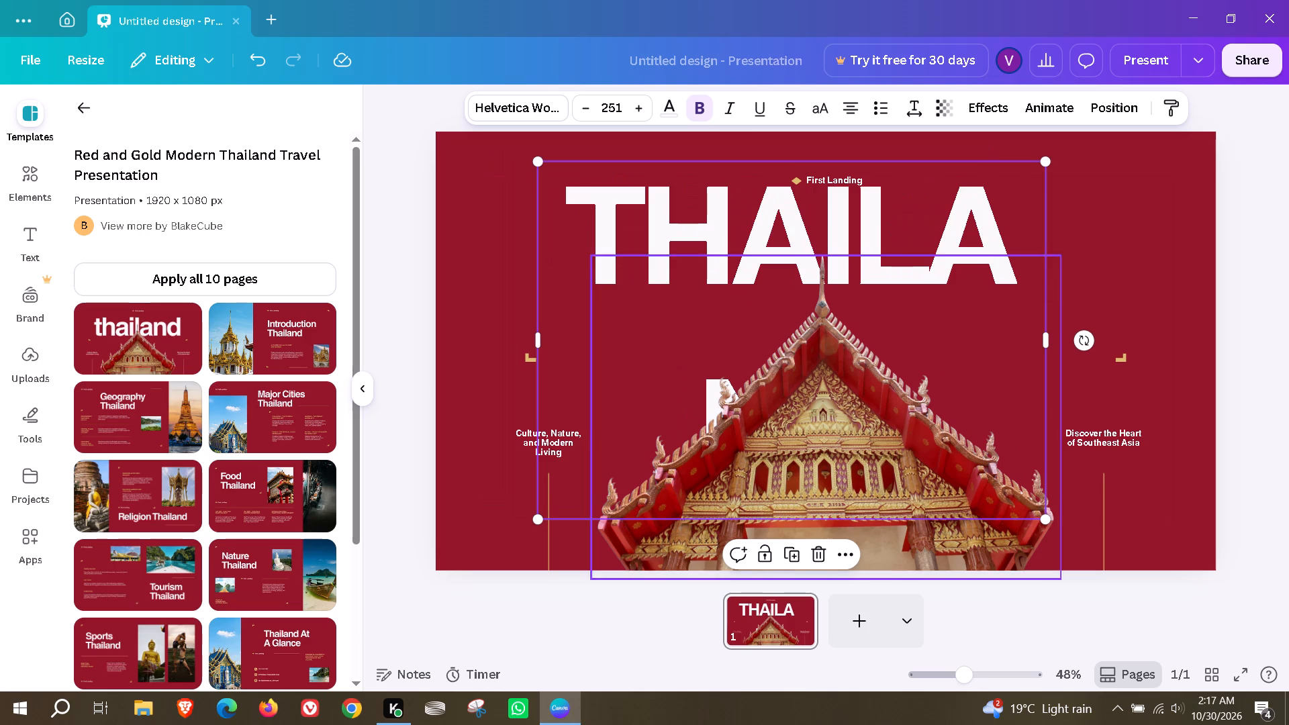
left_click_drag(1047, 332, 1197, 313)
left_click_drag(1018, 217, 1010, 216)
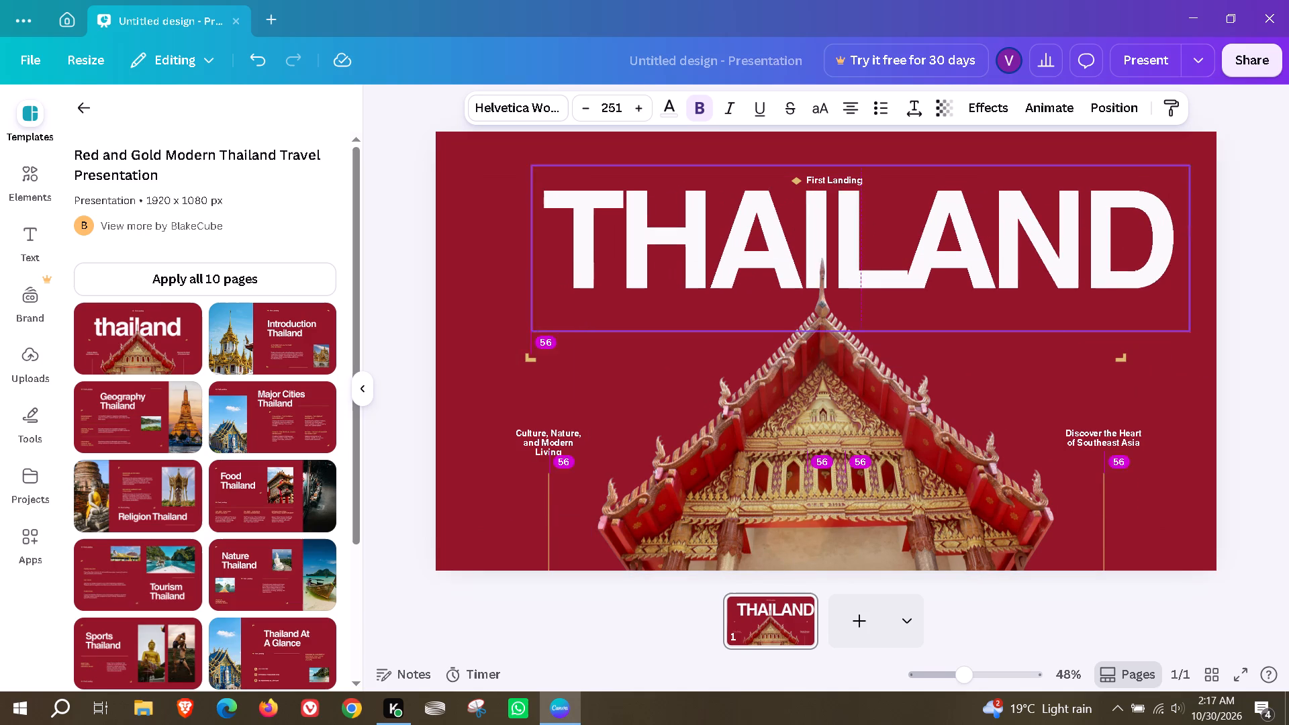
left_click_drag(1010, 216, 985, 252)
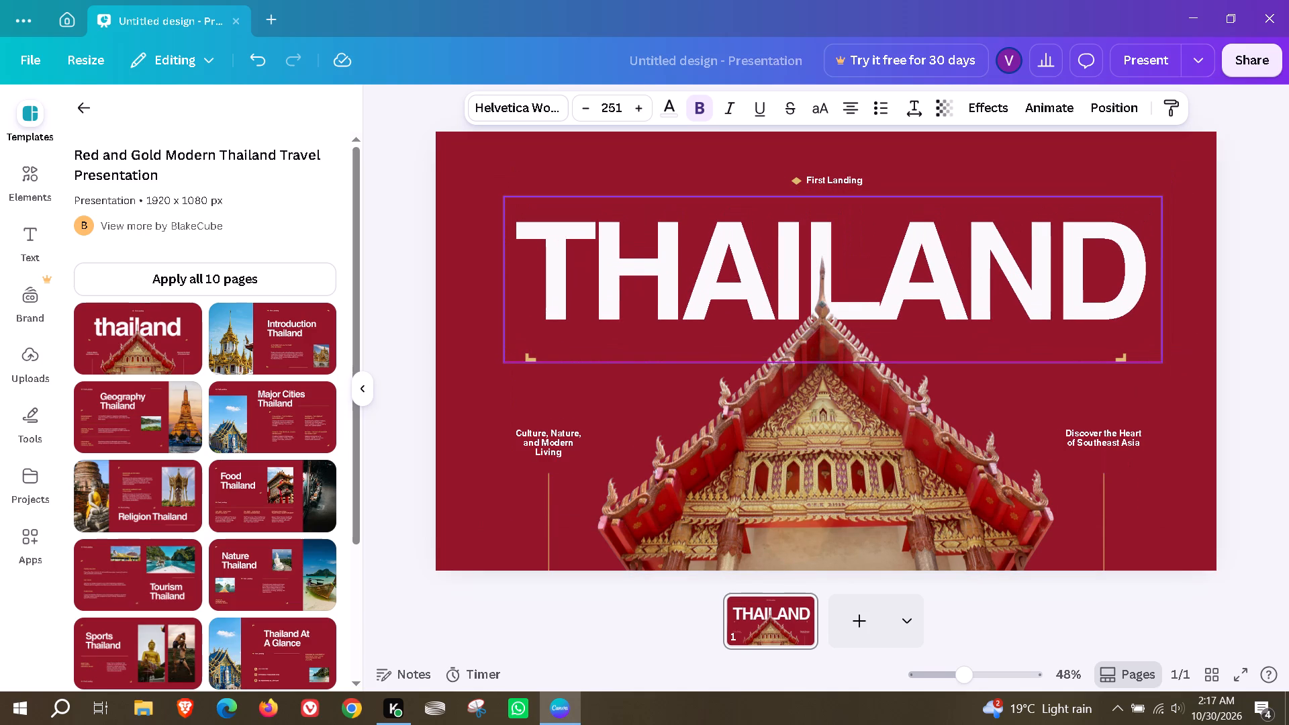
left_click_drag(985, 252, 959, 251)
left_click_drag(1135, 362, 1122, 357)
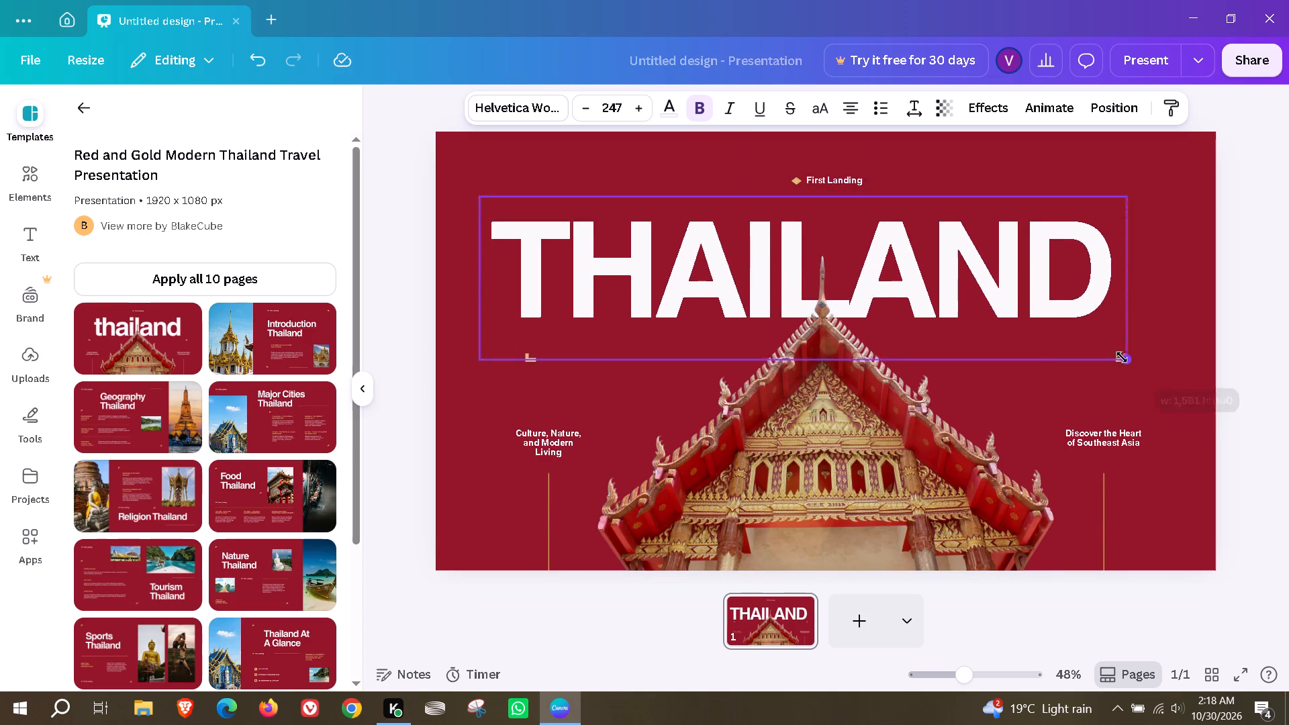
left_click_drag(1122, 357, 1097, 347)
left_click_drag(930, 307, 966, 303)
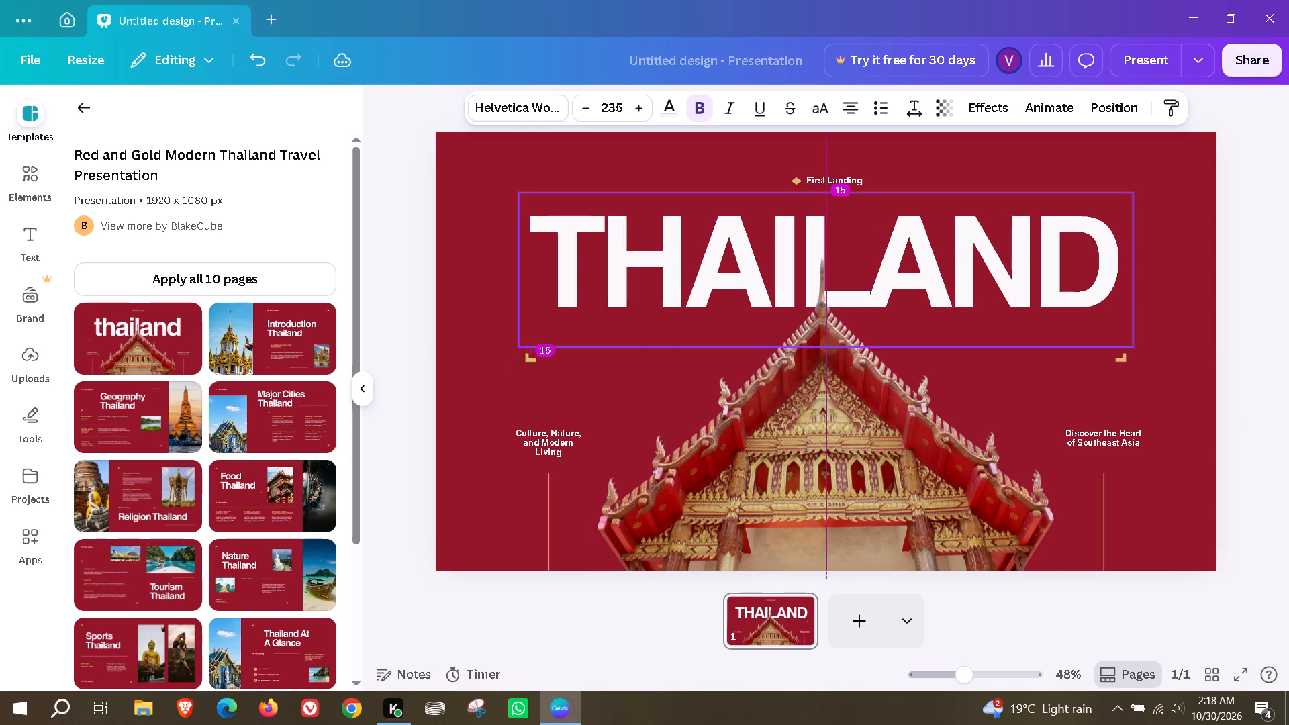
left_click_drag(966, 303, 956, 303)
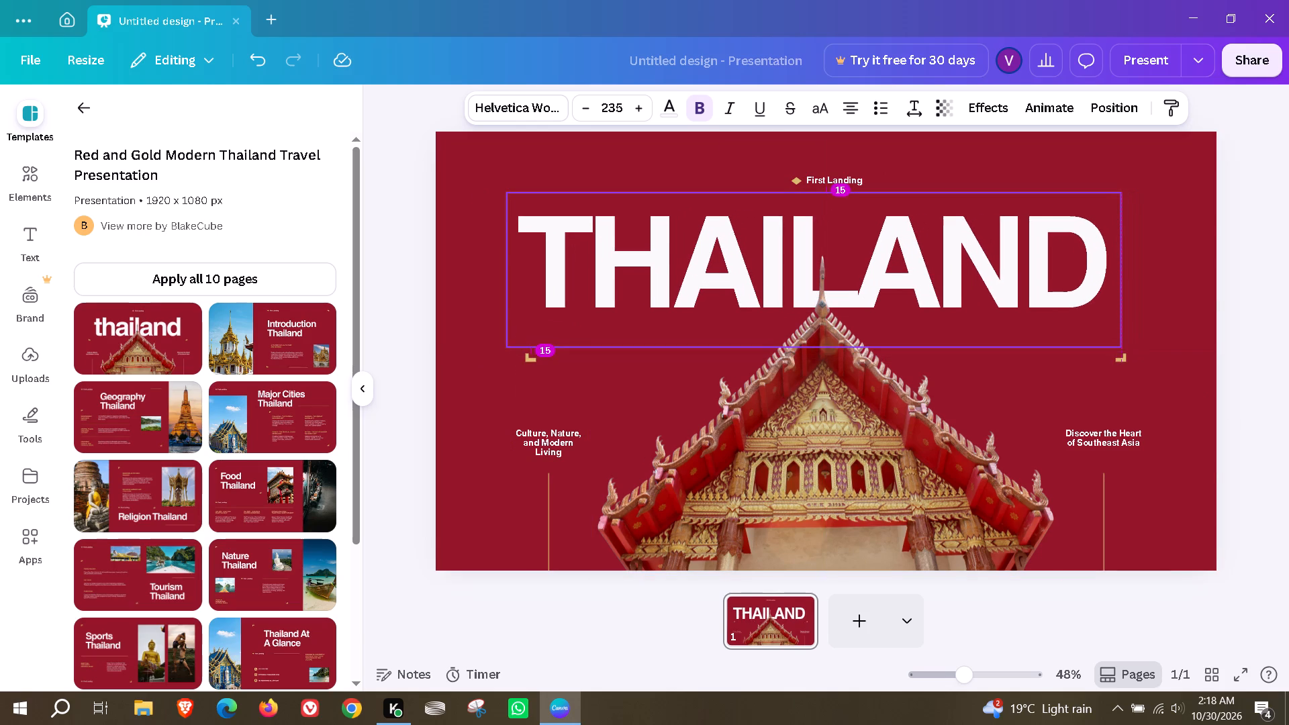
left_click_drag(956, 303, 956, 301)
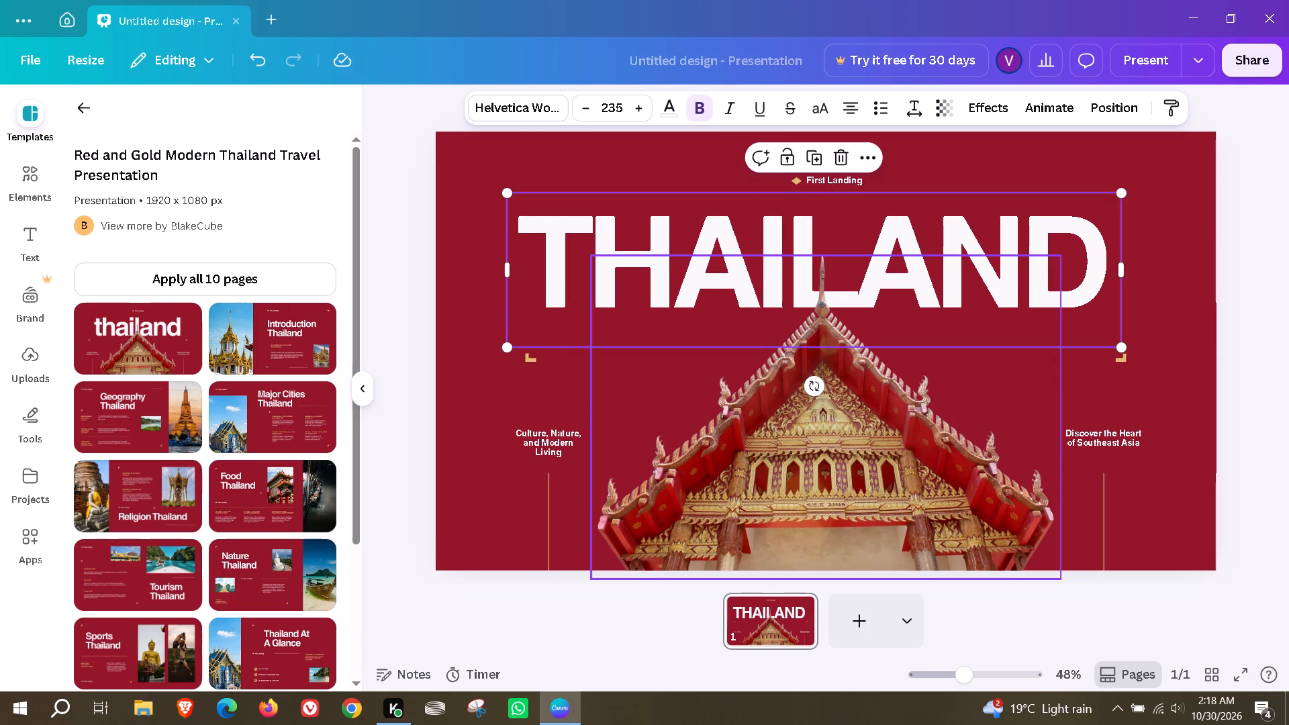
Delete the two small captions on either side of the temple on the cover.
left_click(532, 446)
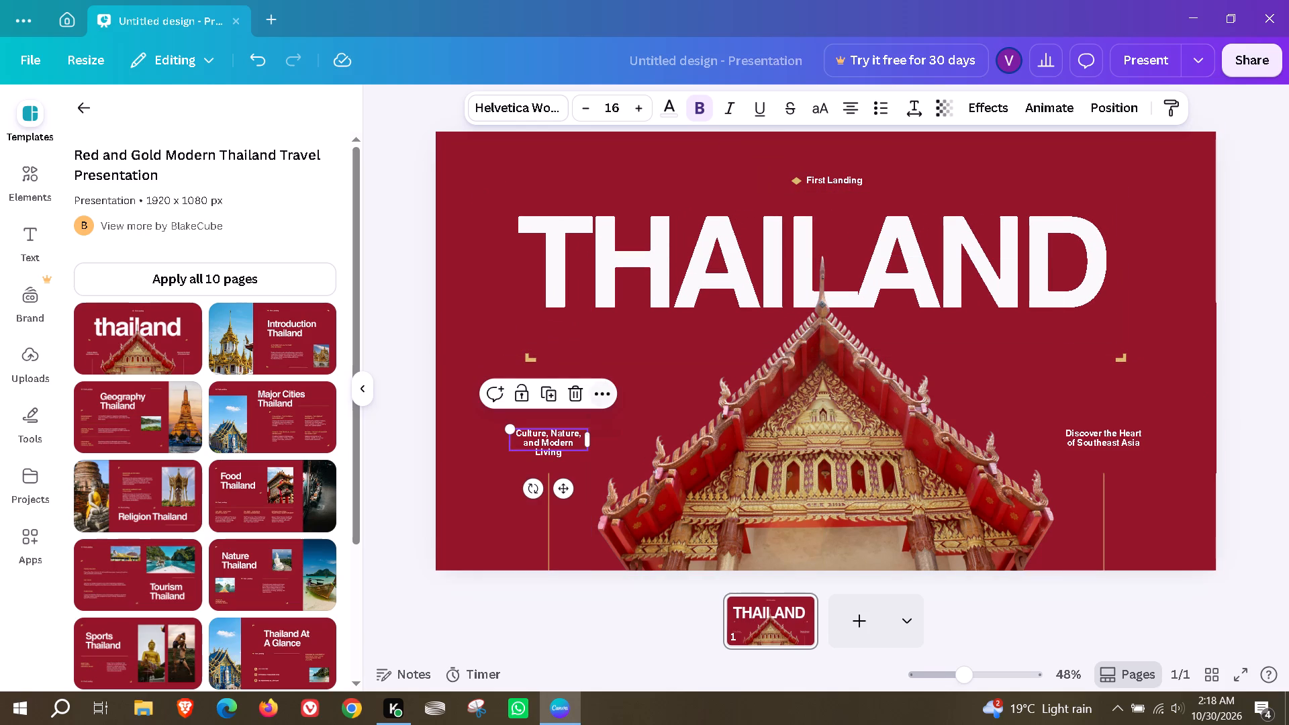
left_click(585, 392)
left_click(1081, 436)
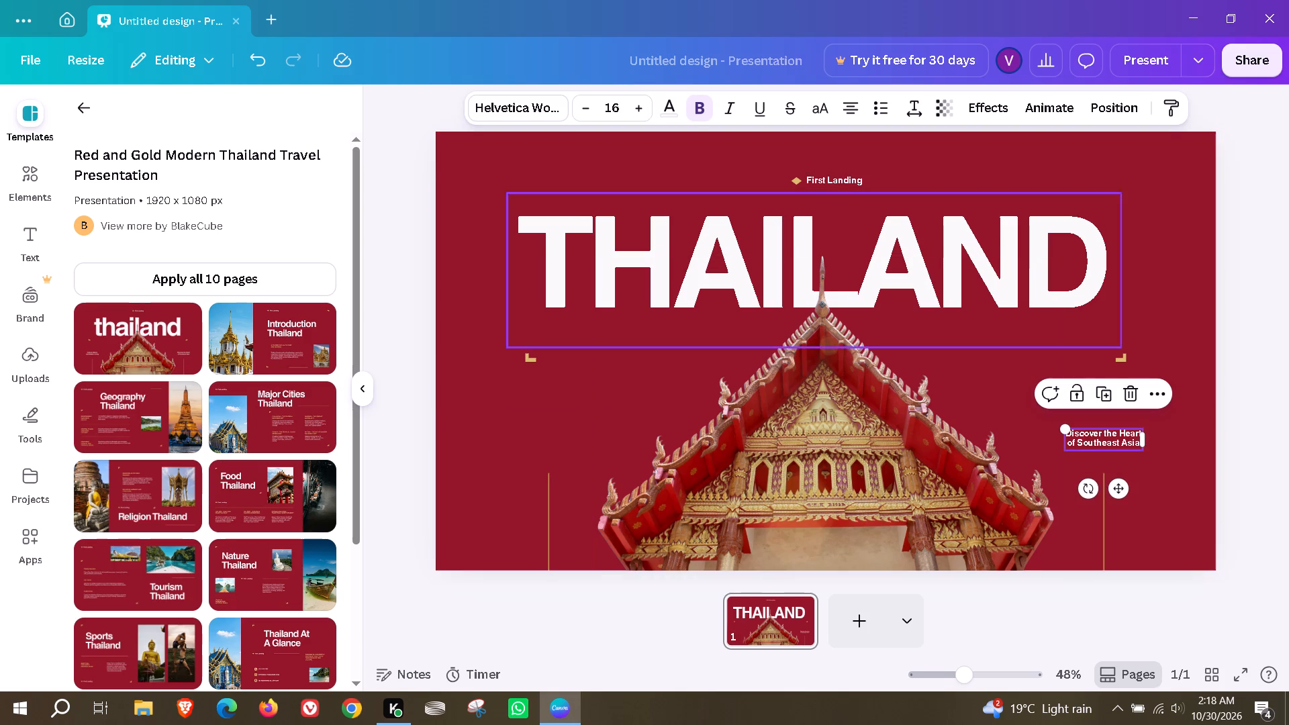
left_click(1125, 393)
Delete the gold corner marks, both vertical lines and the First Landing label from the cover.
left_click(1123, 358)
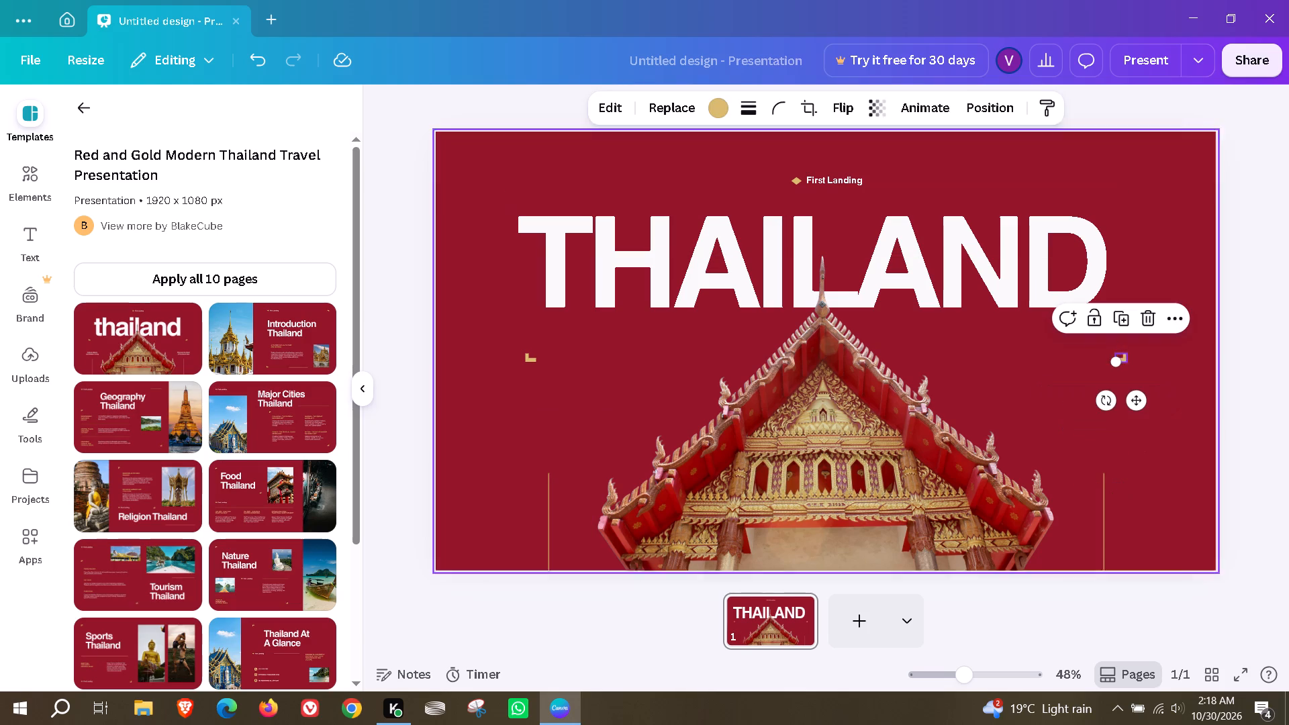
left_click(1151, 320)
left_click(1112, 493)
left_click(1125, 444)
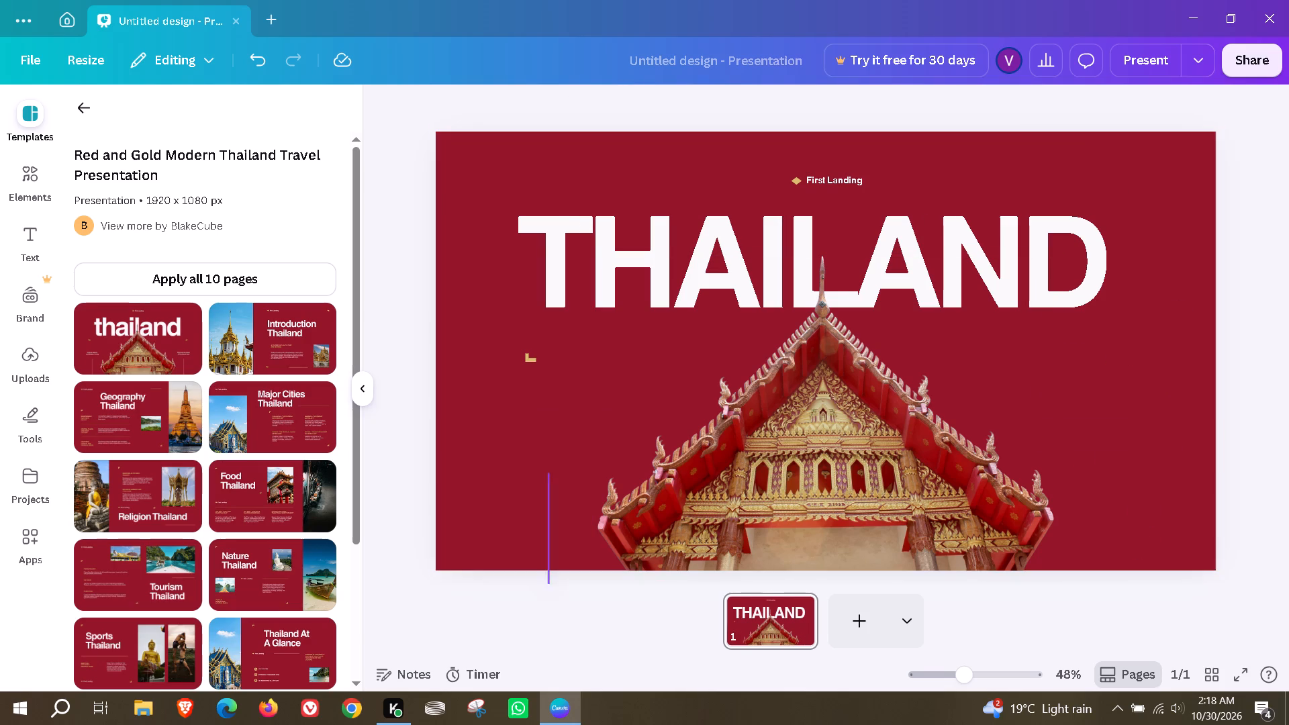
left_click(542, 501)
left_click(567, 433)
left_click(533, 360)
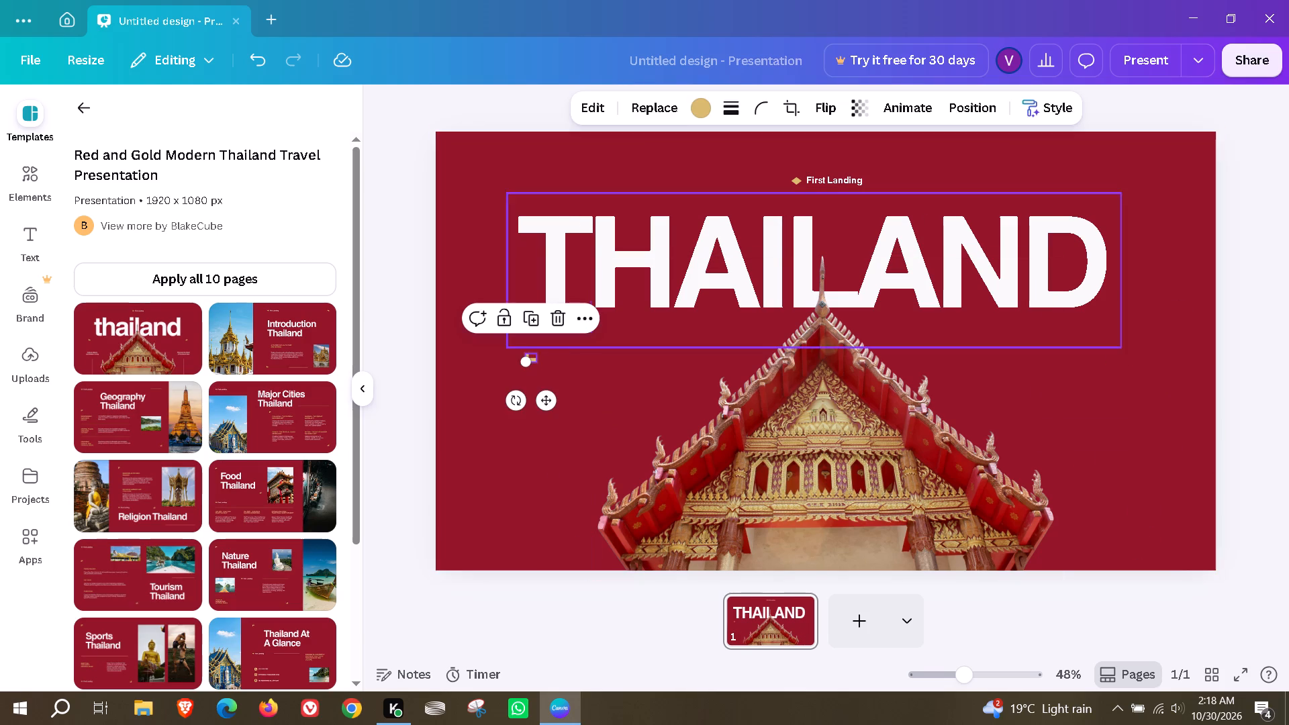
left_click(557, 330)
left_click(822, 180)
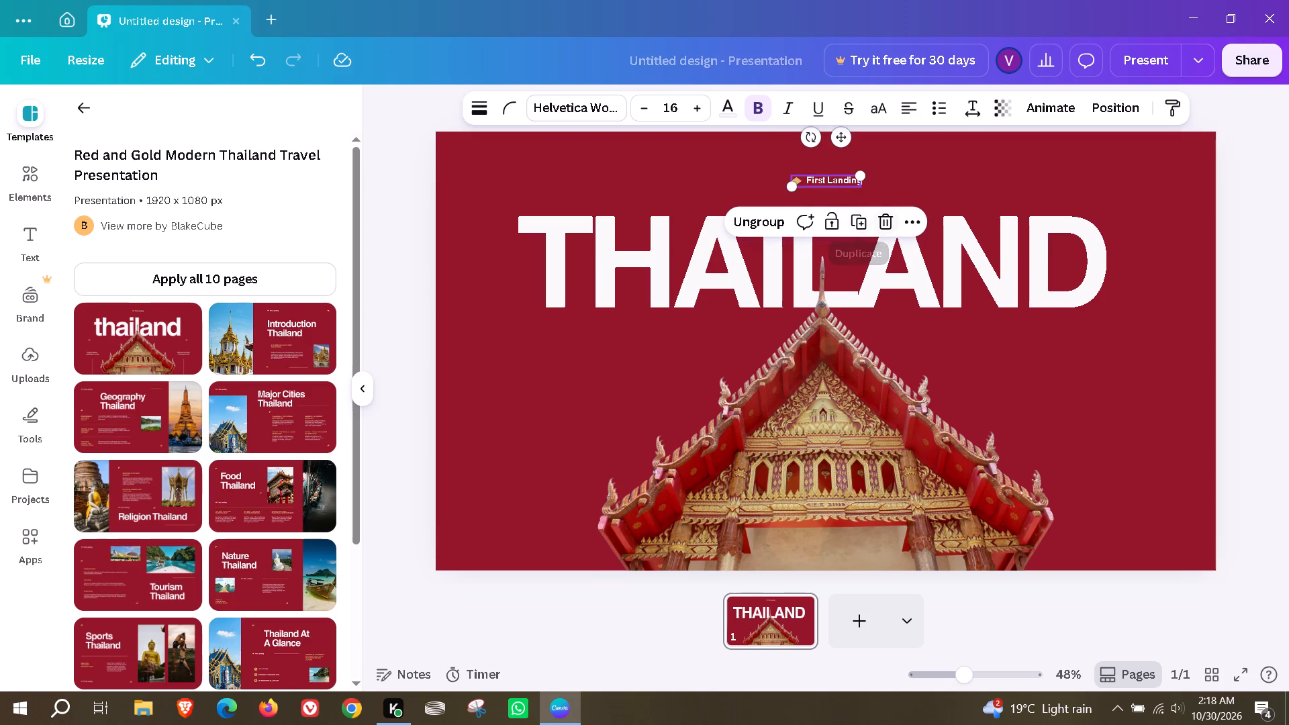
left_click(876, 219)
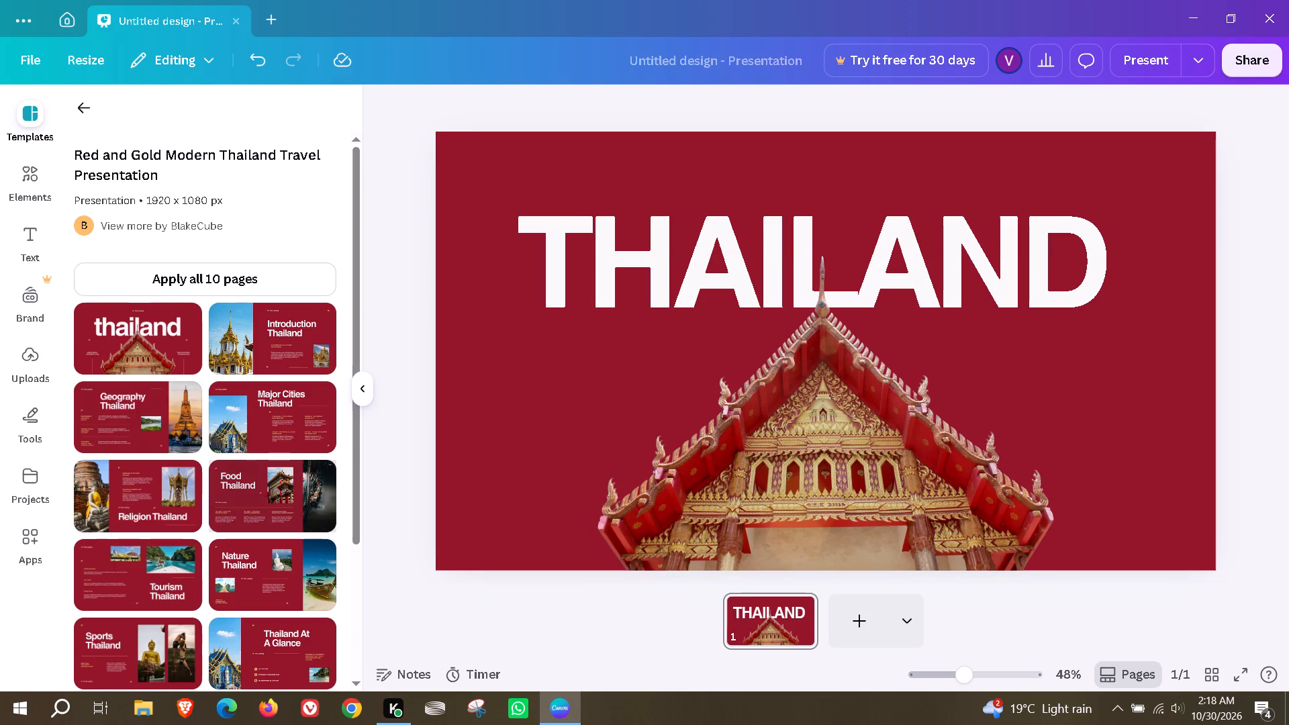
Add a body text reading "ancient country" and place it centred just above the THAILAND title.
left_click(42, 224)
left_click(197, 476)
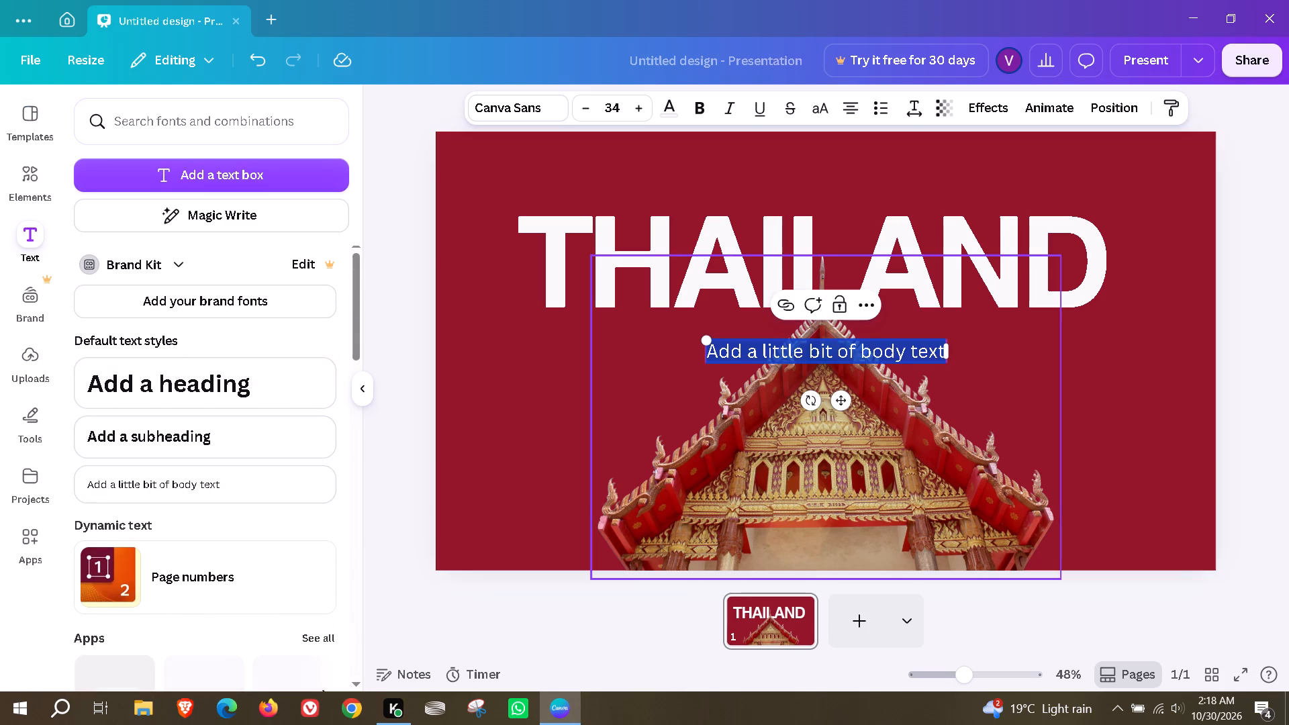
type("ancient country")
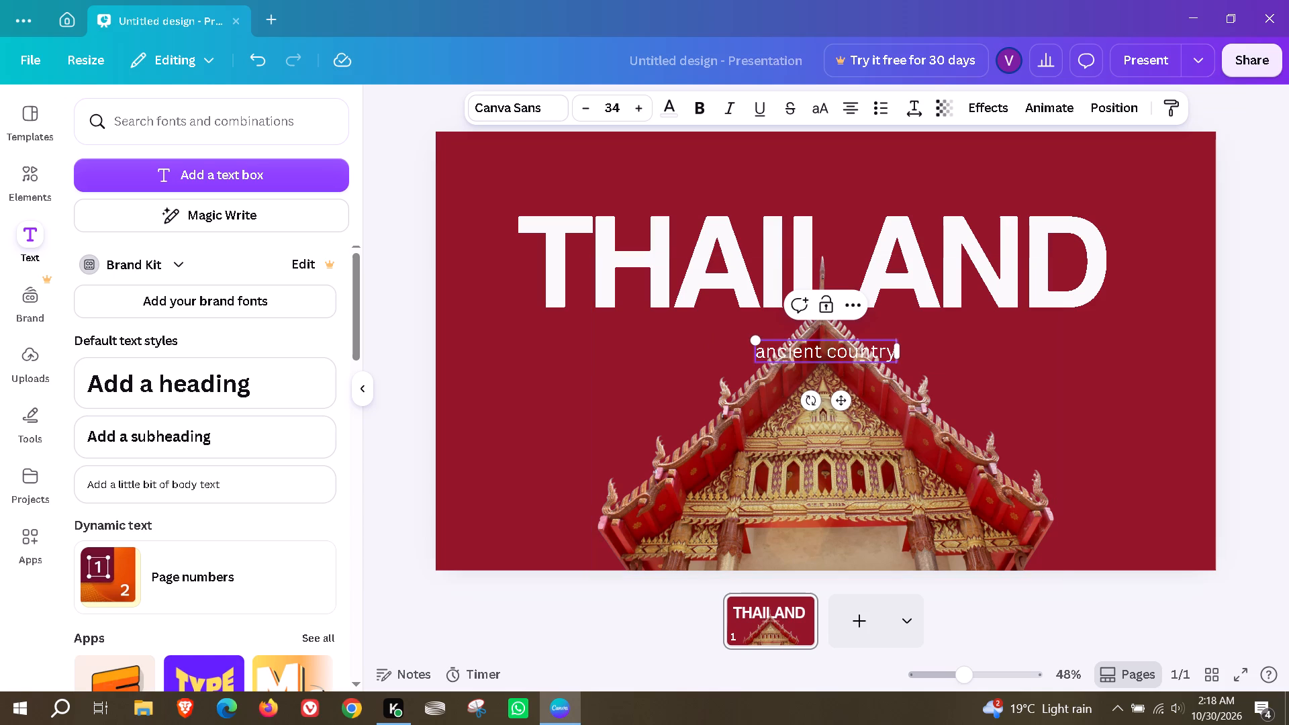
left_click(948, 358)
left_click_drag(857, 354, 728, 345)
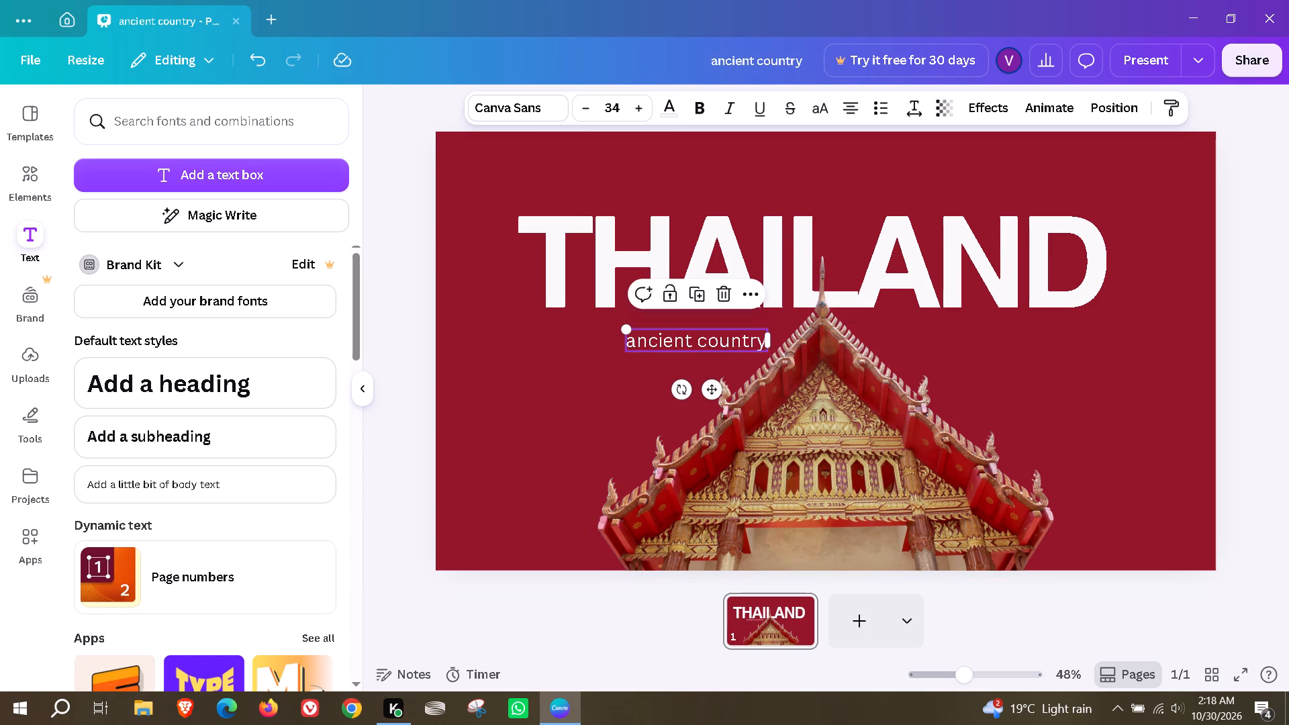
left_click_drag(731, 334, 849, 179)
left_click(1088, 369)
left_click(1090, 391)
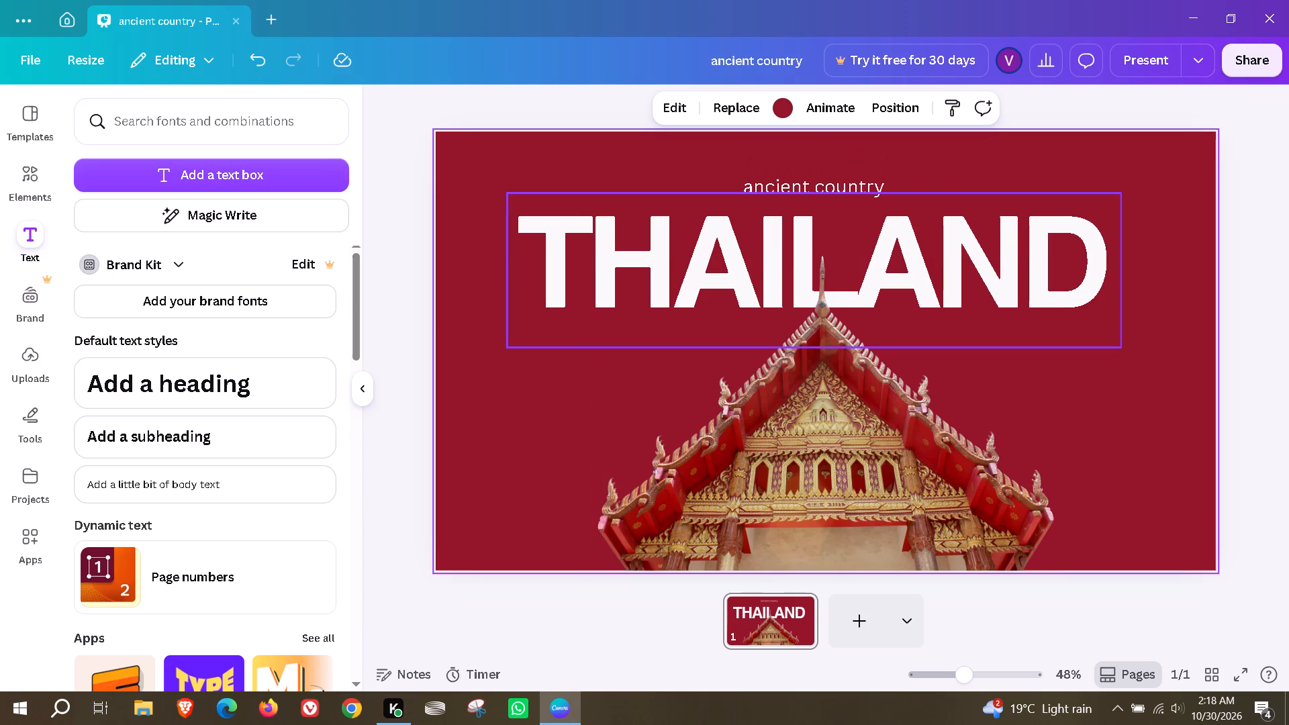
Add the template's Introduction Thailand layout as a new second page.
left_click(26, 115)
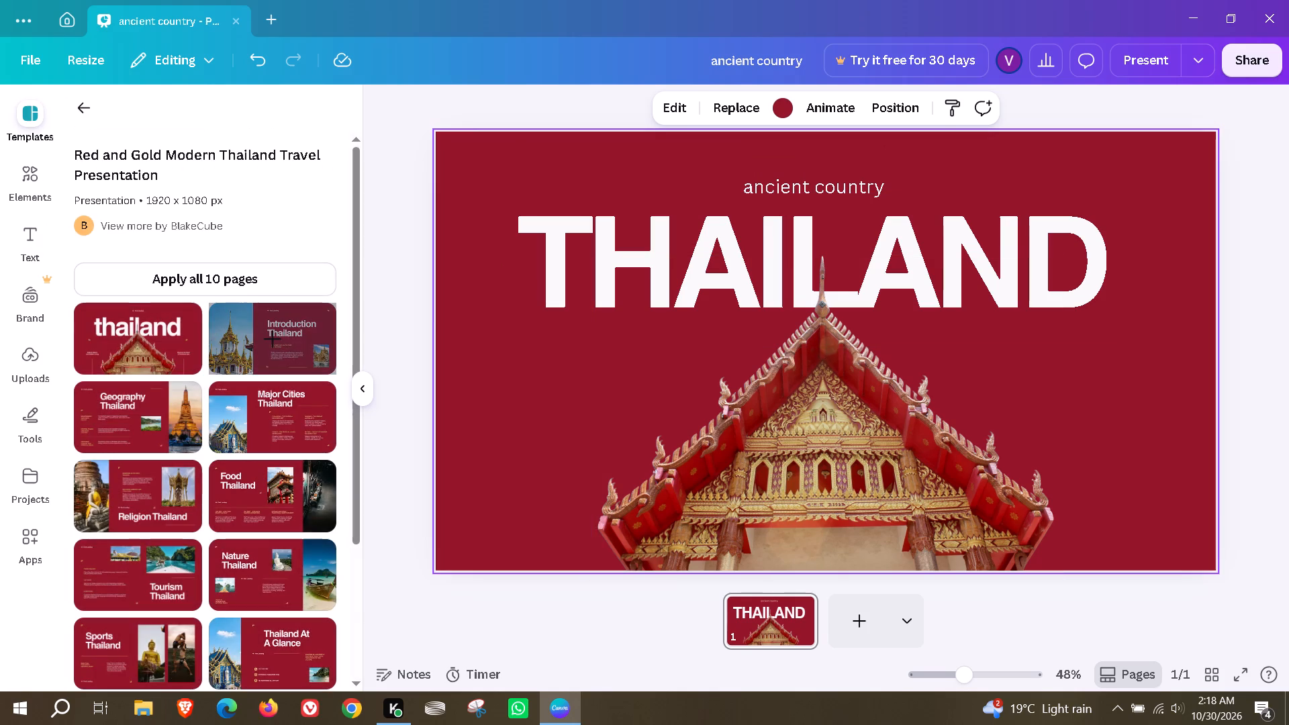
left_click(275, 320)
left_click(753, 400)
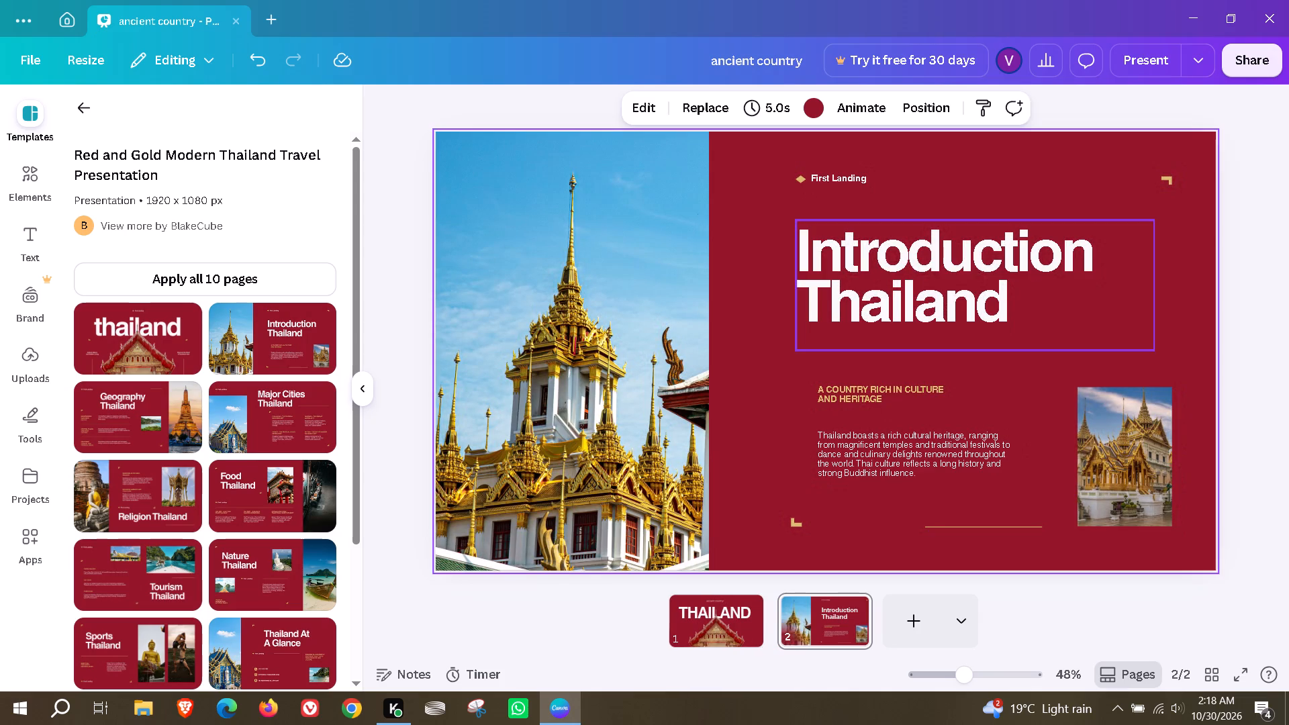
Replace the second page's title with "THAILAND : LAND OF SMILES".
double_click(879, 280)
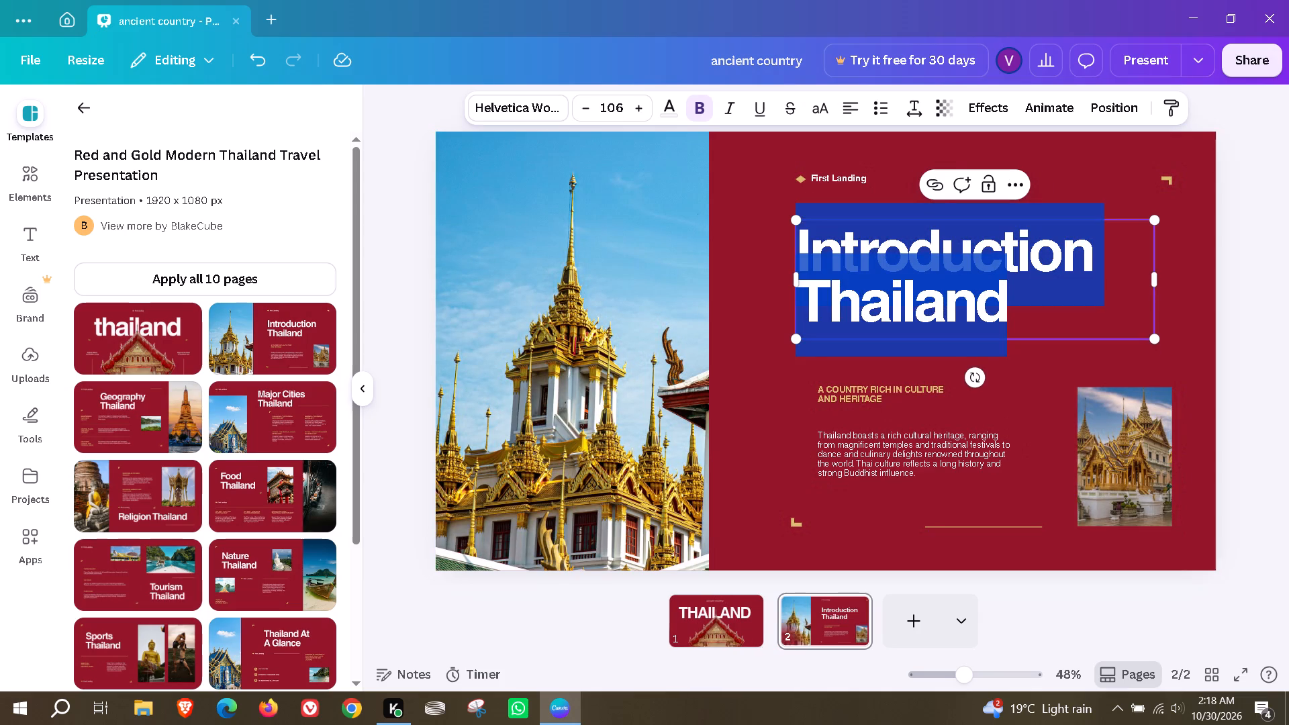
type("THAILAND")
key("space")
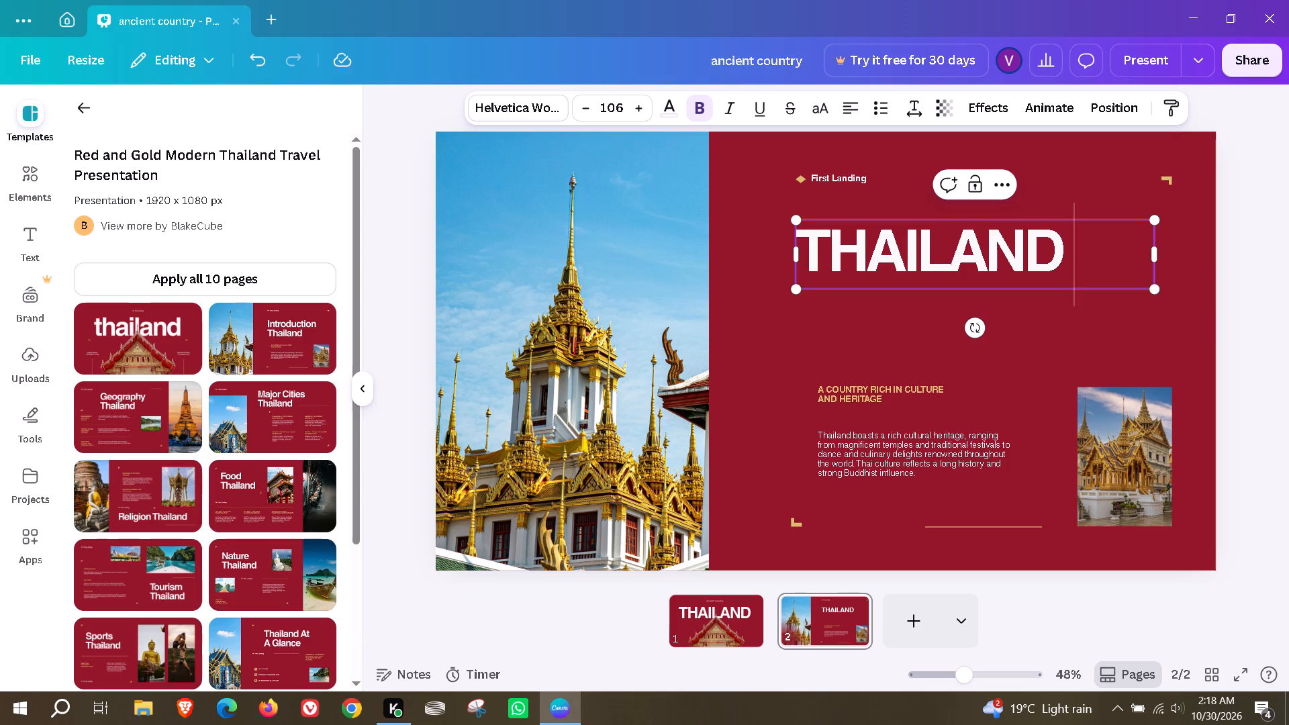
type(": LAND OF SMILES")
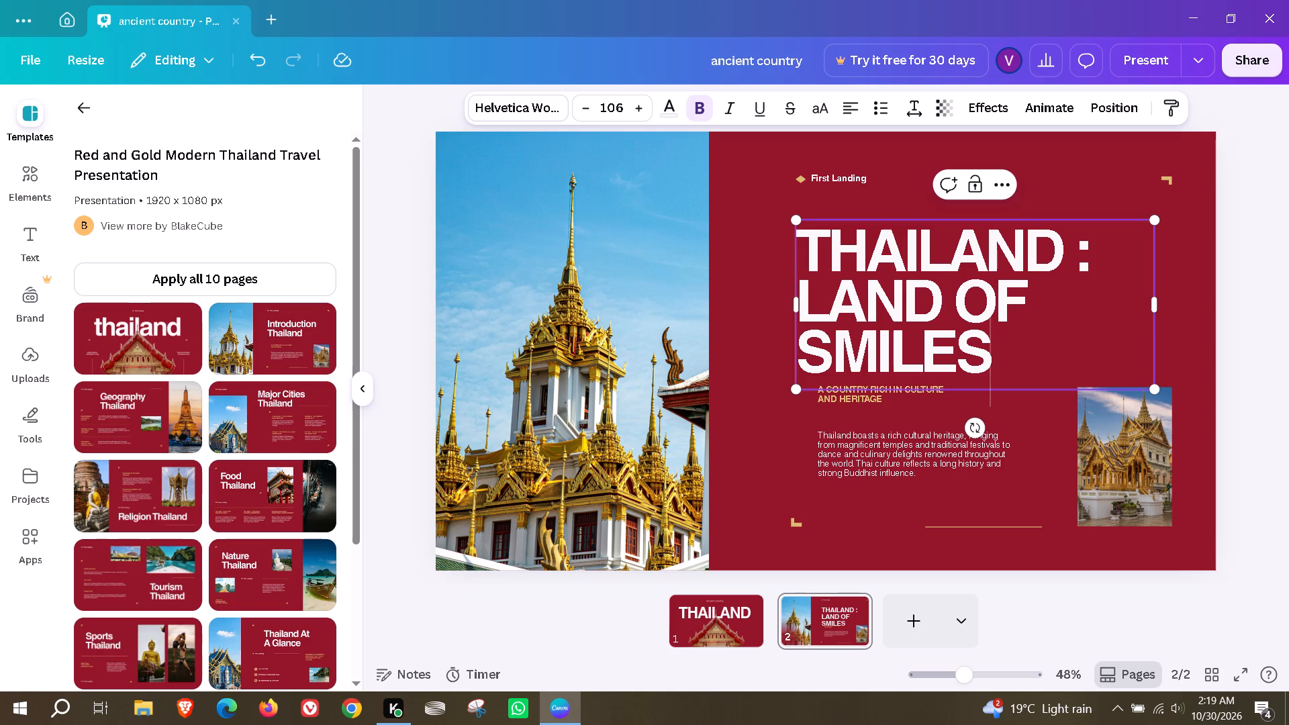
Delete the First Landing label and the upper gold corner mark from the second page.
left_click(830, 185)
left_click(890, 217)
left_click(1167, 179)
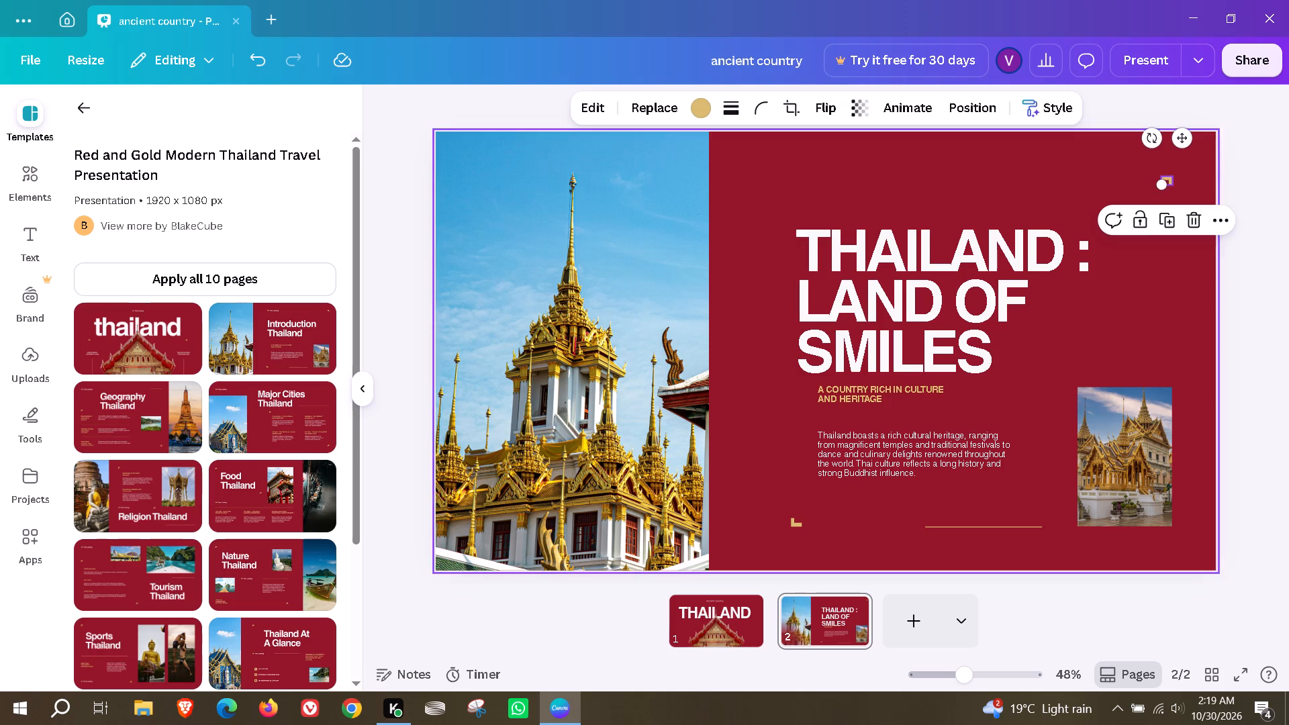
left_click(1188, 217)
Shrink the second page's title to about size 60 on two lines and place it near the top of the red area.
left_click(977, 313)
left_click_drag(928, 286, 898, 237)
left_click_drag(1126, 260, 1082, 261)
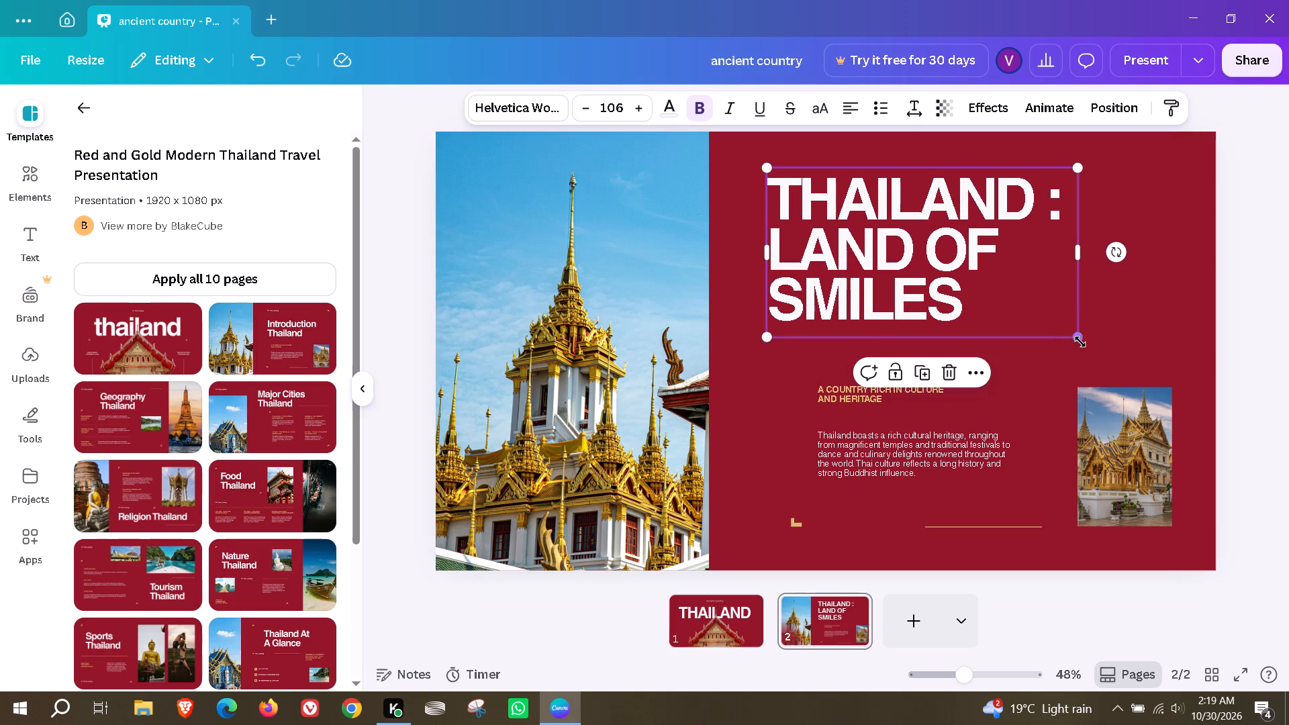
left_click_drag(1079, 341, 988, 304)
left_click_drag(995, 234, 1143, 236)
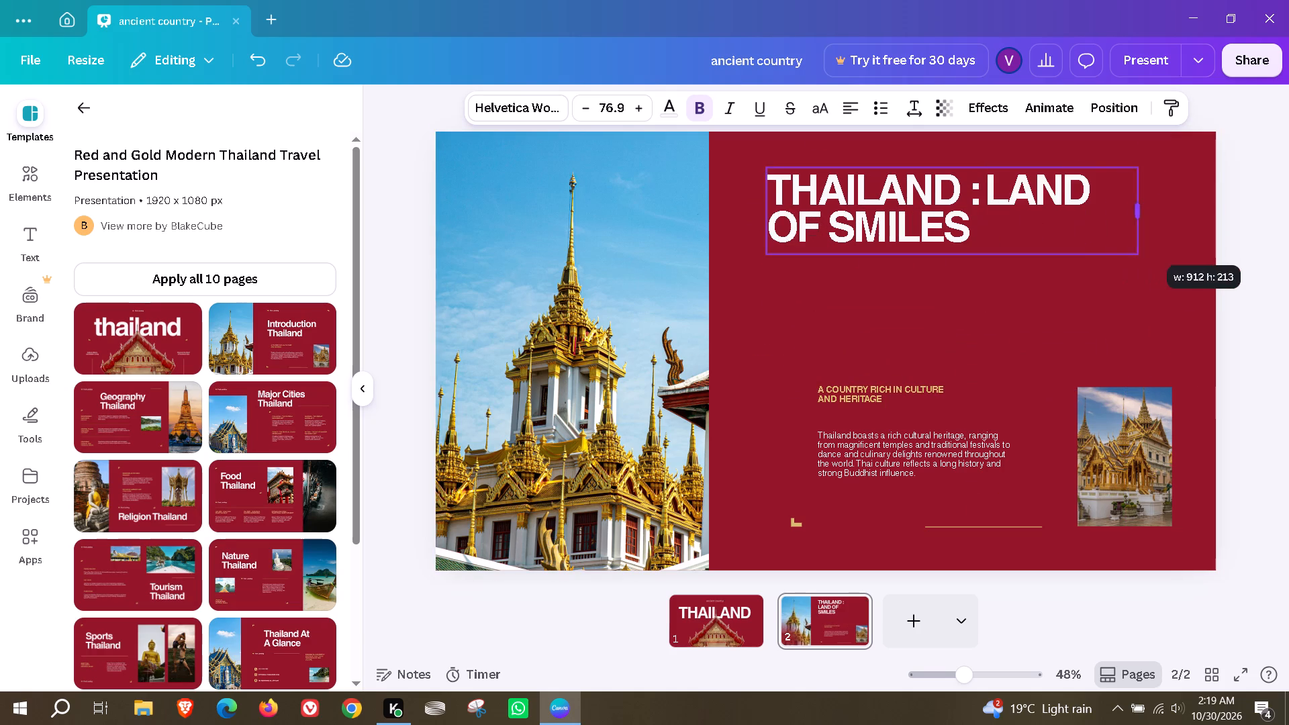
left_click_drag(1143, 236, 1167, 239)
left_click_drag(1165, 256, 1071, 278)
left_click_drag(1084, 211, 1058, 211)
left_click(1057, 285)
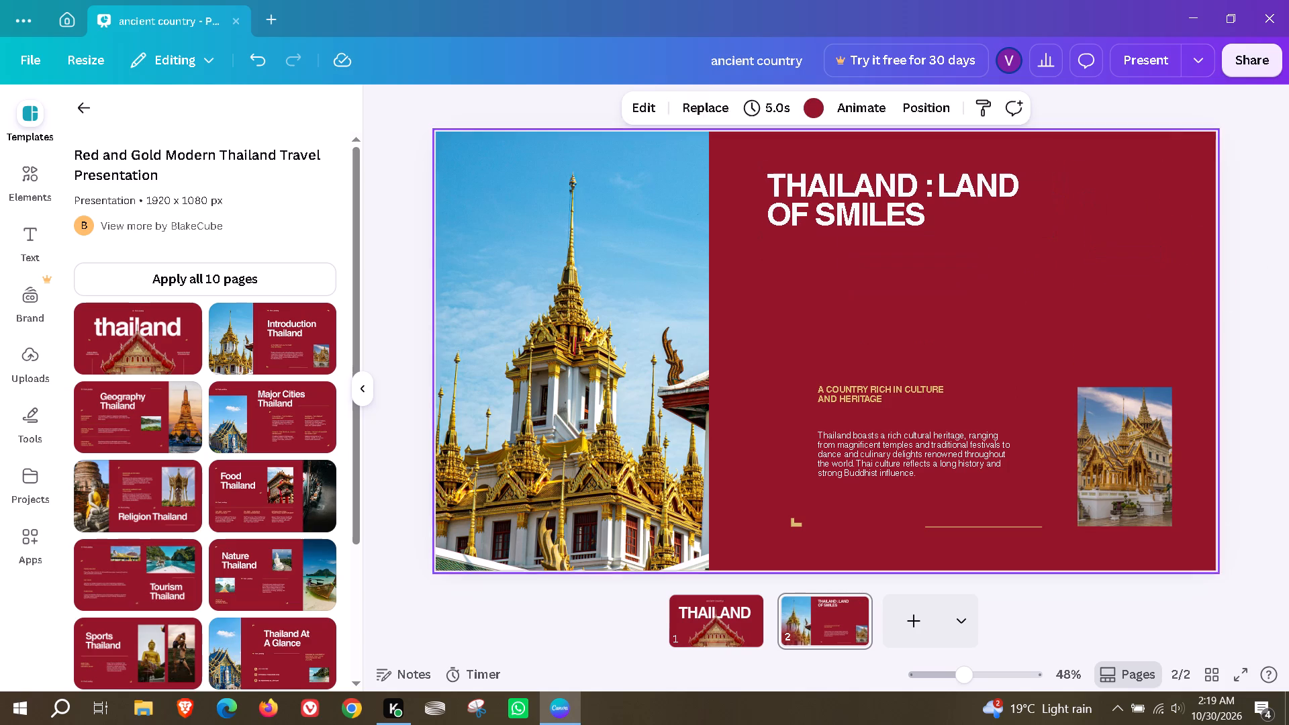
left_click_drag(967, 207, 1024, 207)
Delete the gold "A country rich in culture and heritage" subheading from the second page.
left_click(889, 401)
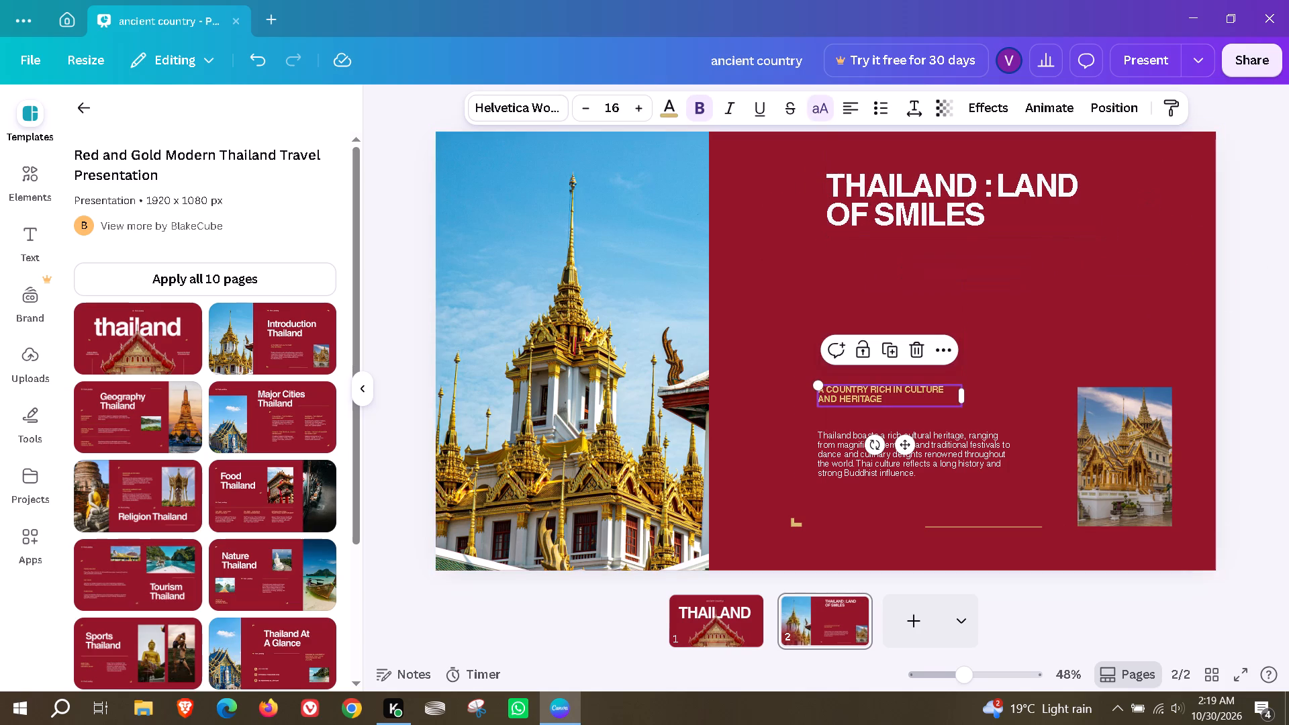
left_click(921, 360)
Replace the second page's paragraph with AI-written text using the prompt "generate 5-6 lines on thailand land of smiles".
left_click(940, 444)
left_click(977, 400)
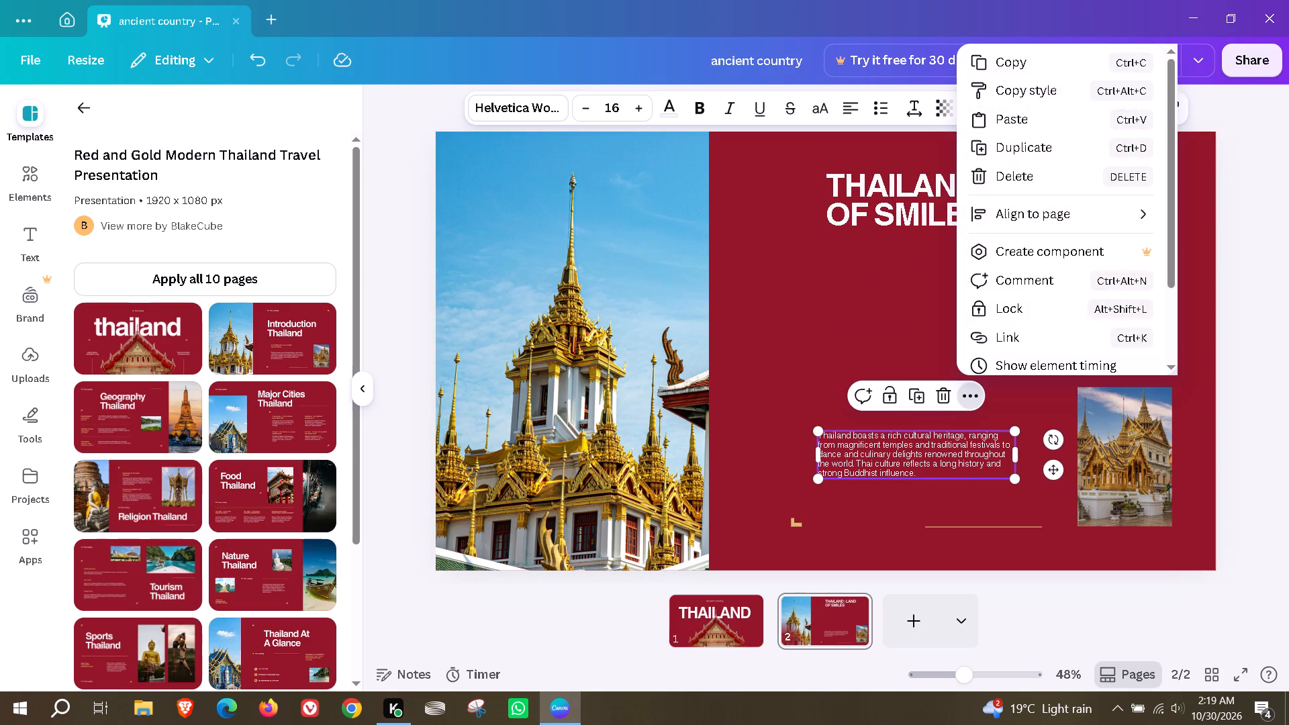
scroll(1033, 309, "down", 3)
left_click(1027, 336)
left_click(1077, 66)
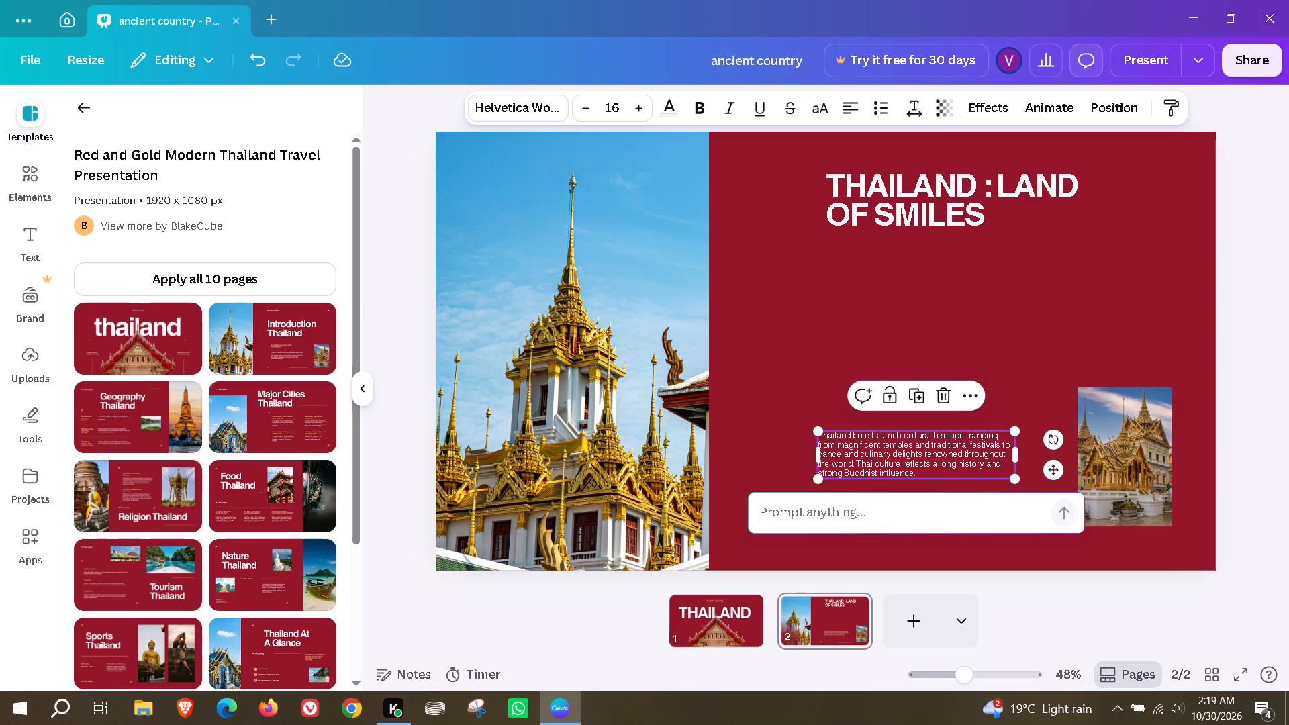
type("generate 5-6 lines on")
key("space")
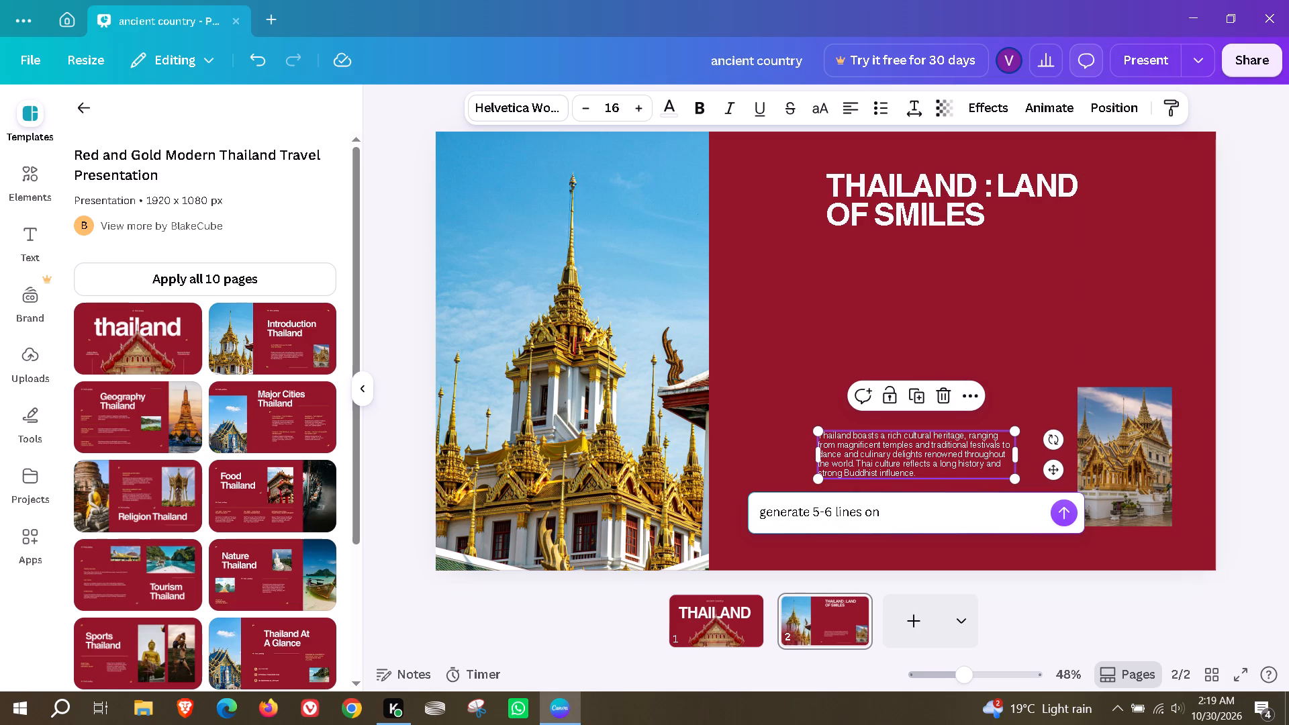
type("thailand land of smie")
key("BackSpace")
type("les")
key("space")
key("Return")
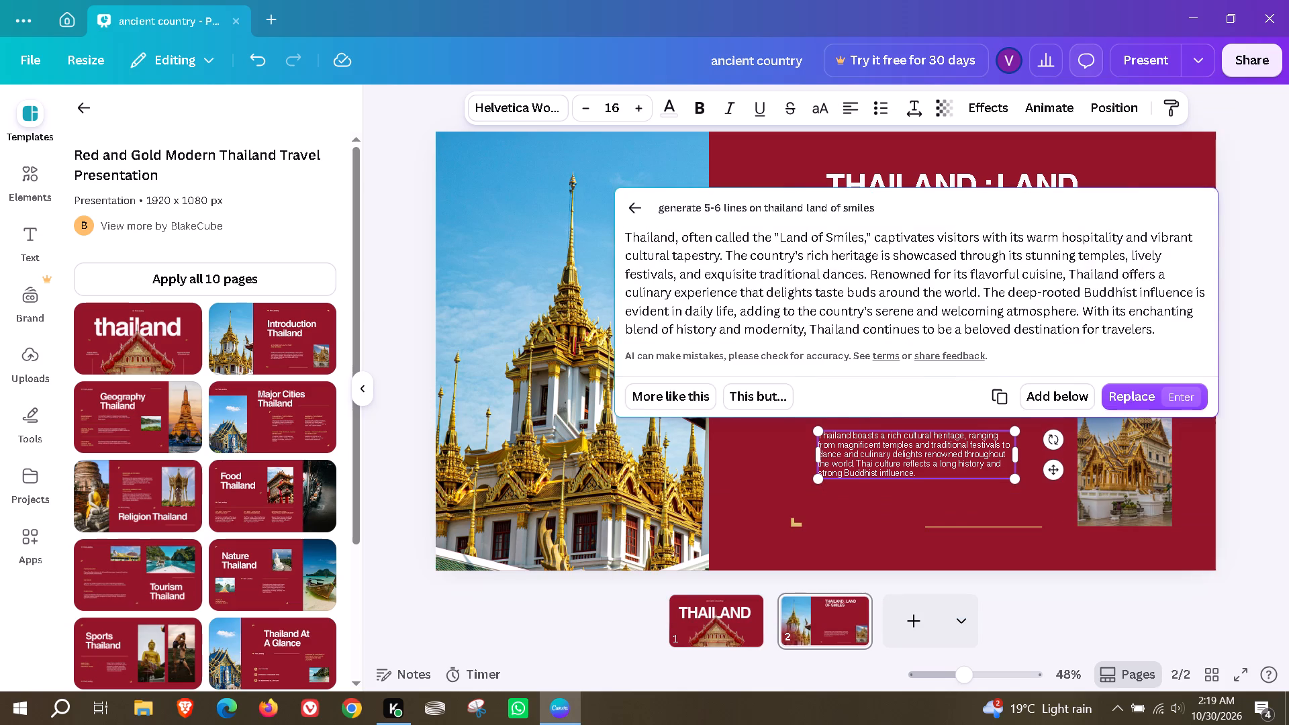
left_click(1137, 401)
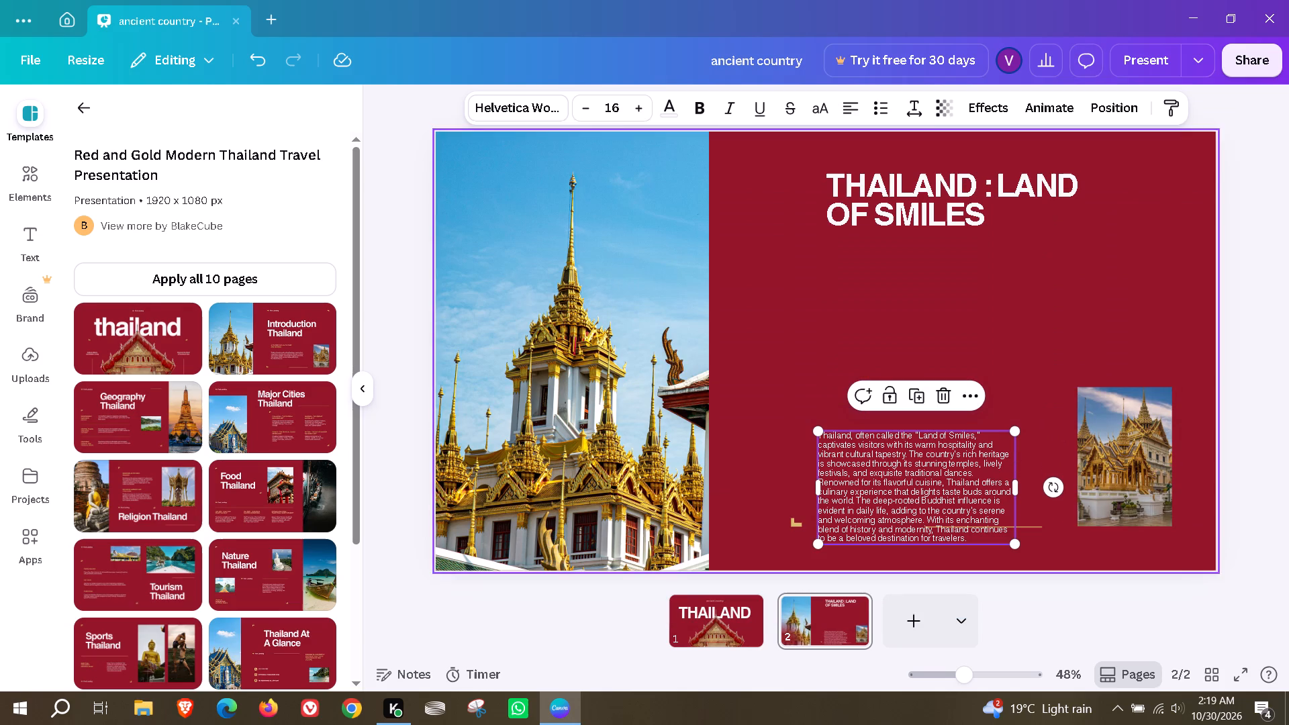
Move the new paragraph up beneath the title and shift the small temple photo slightly towards the page's right edge.
left_click(1023, 346)
left_click_drag(930, 484, 933, 326)
left_click_drag(1121, 432, 1139, 436)
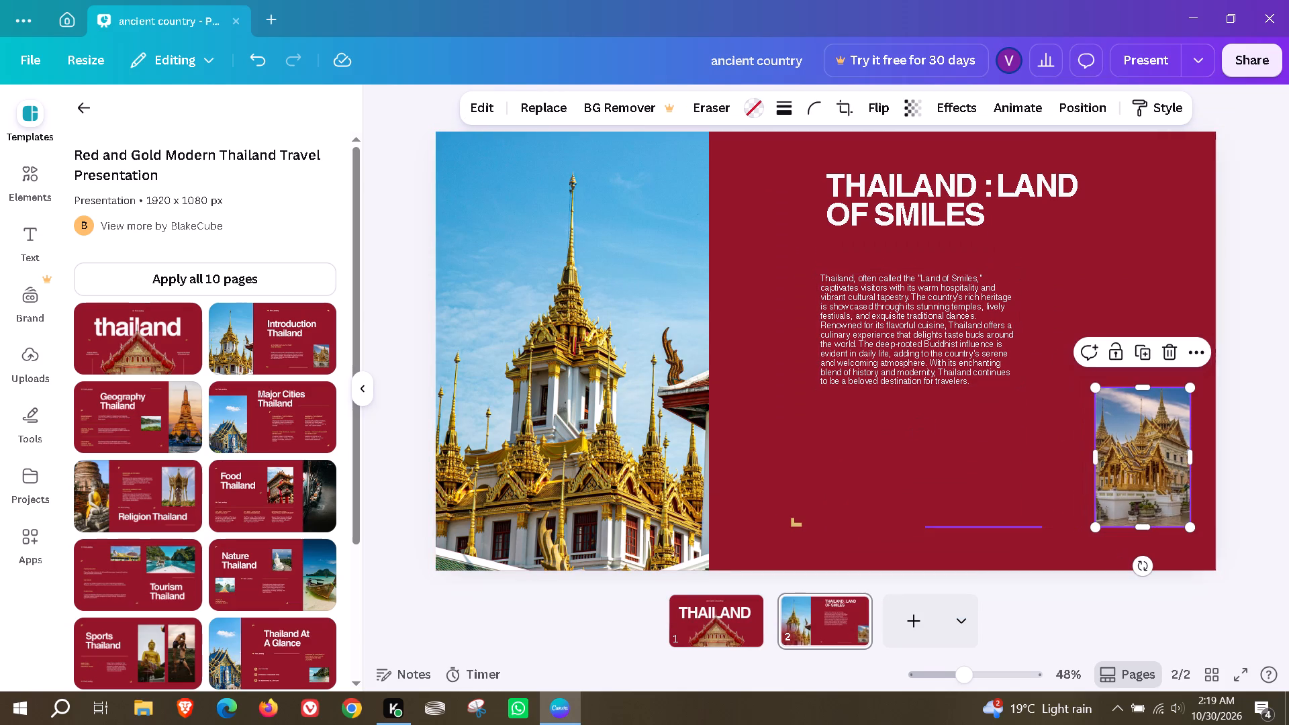
Delete the gold horizontal line and the remaining gold corner mark from the bottom of the second page.
left_click(994, 525)
left_click(1010, 491)
left_click(790, 520)
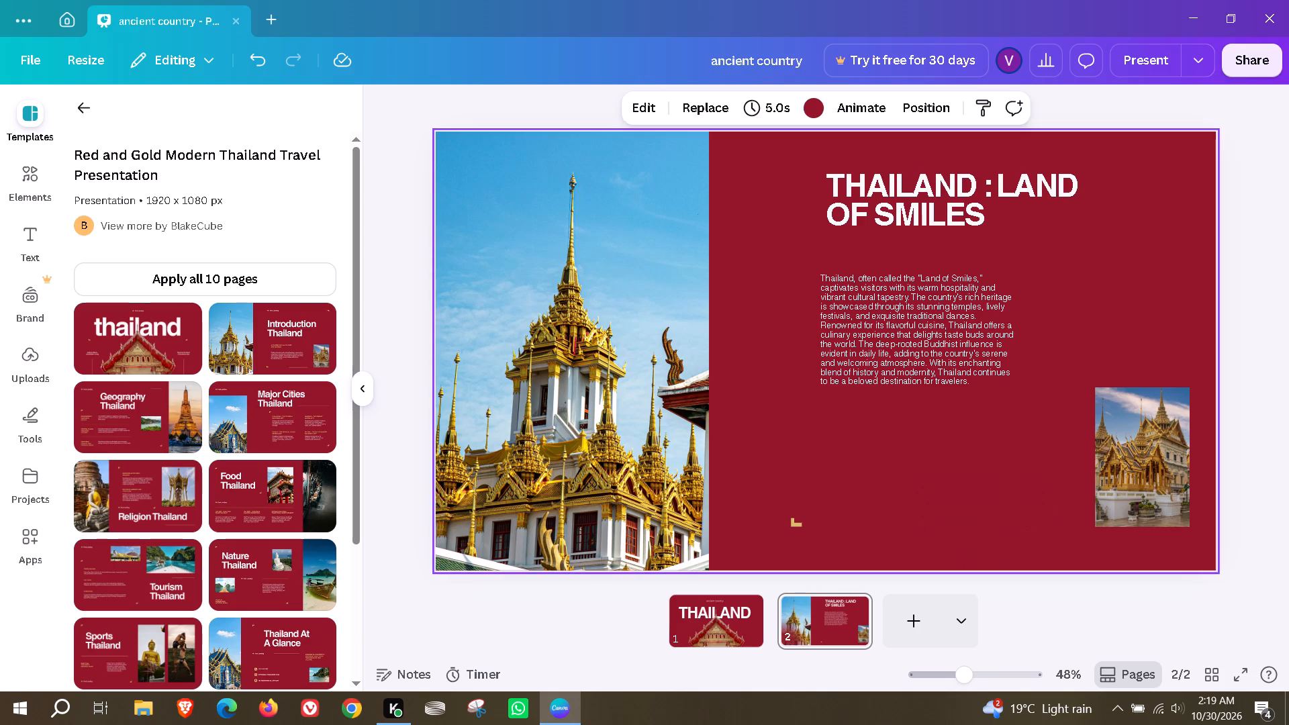
left_click(785, 525)
left_click(798, 526)
left_click(832, 486)
Enlarge the second page's paragraph to about size 26 and position it under the title.
left_click(935, 348)
left_click_drag(1020, 385, 1025, 389)
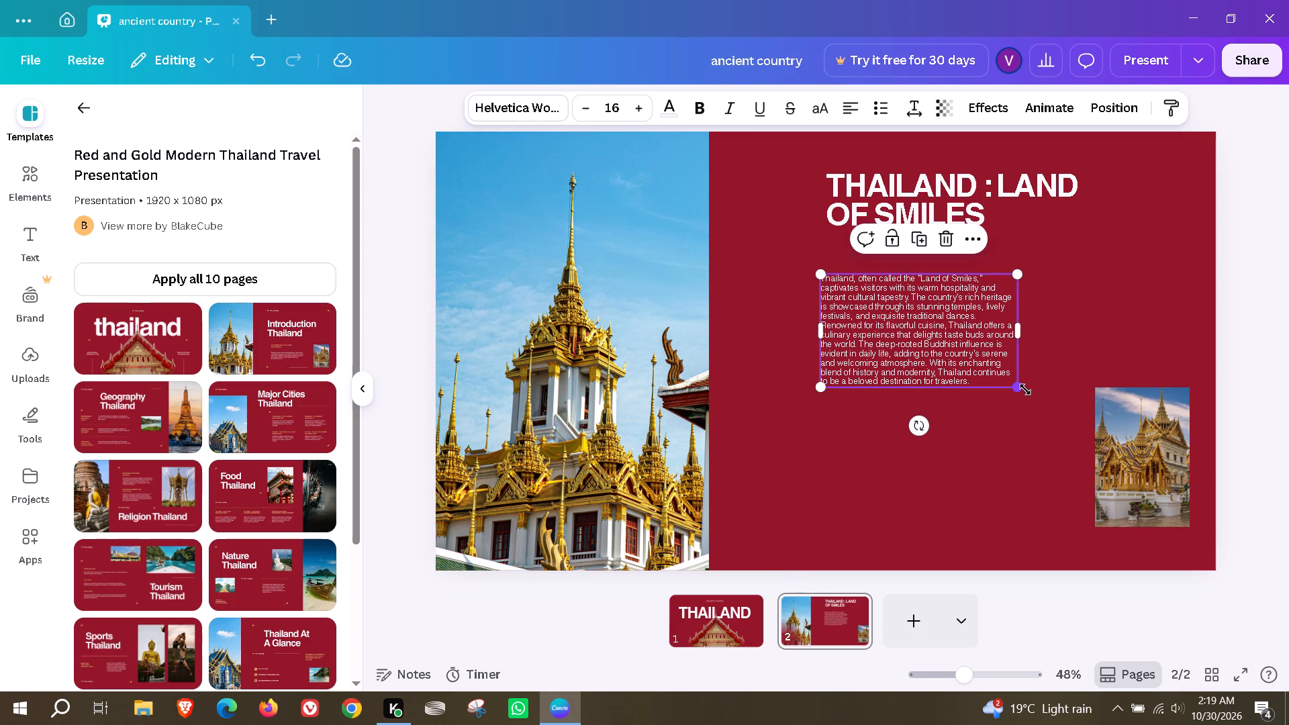
left_click_drag(1025, 389, 1089, 550)
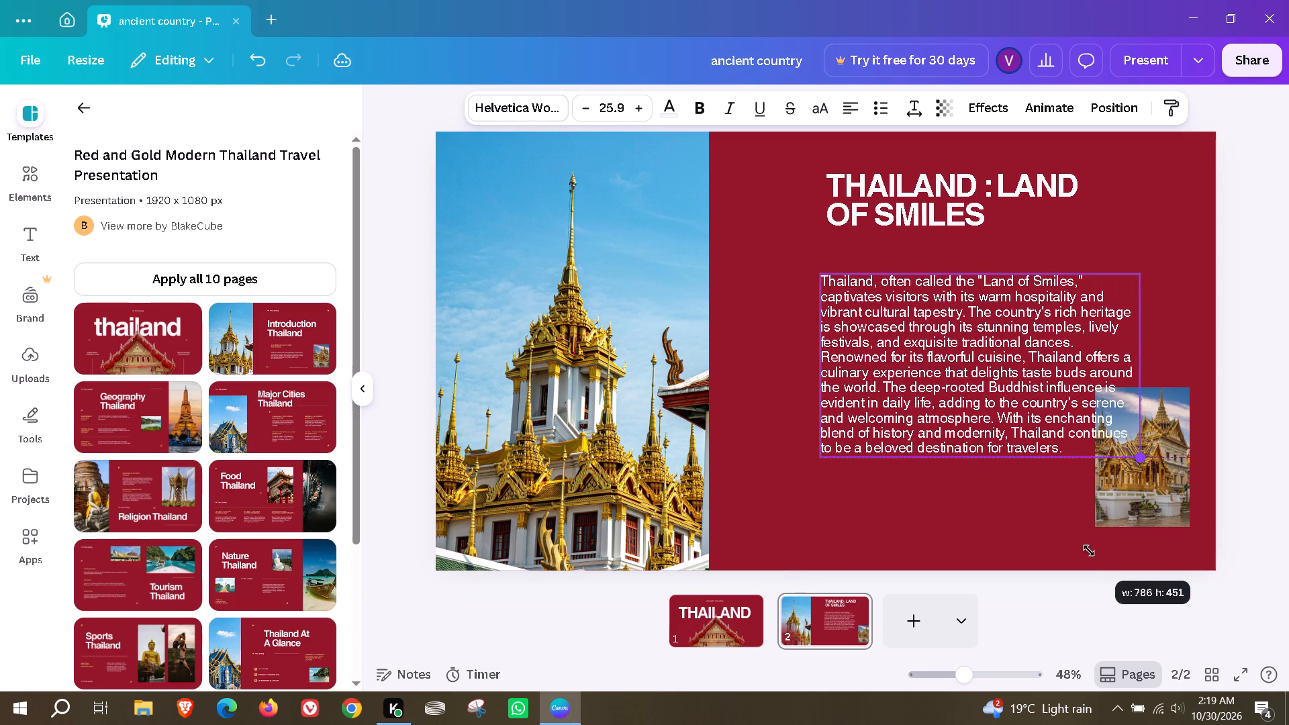
left_click_drag(1089, 550, 1089, 559)
left_click(1037, 528)
left_click_drag(1005, 388, 990, 393)
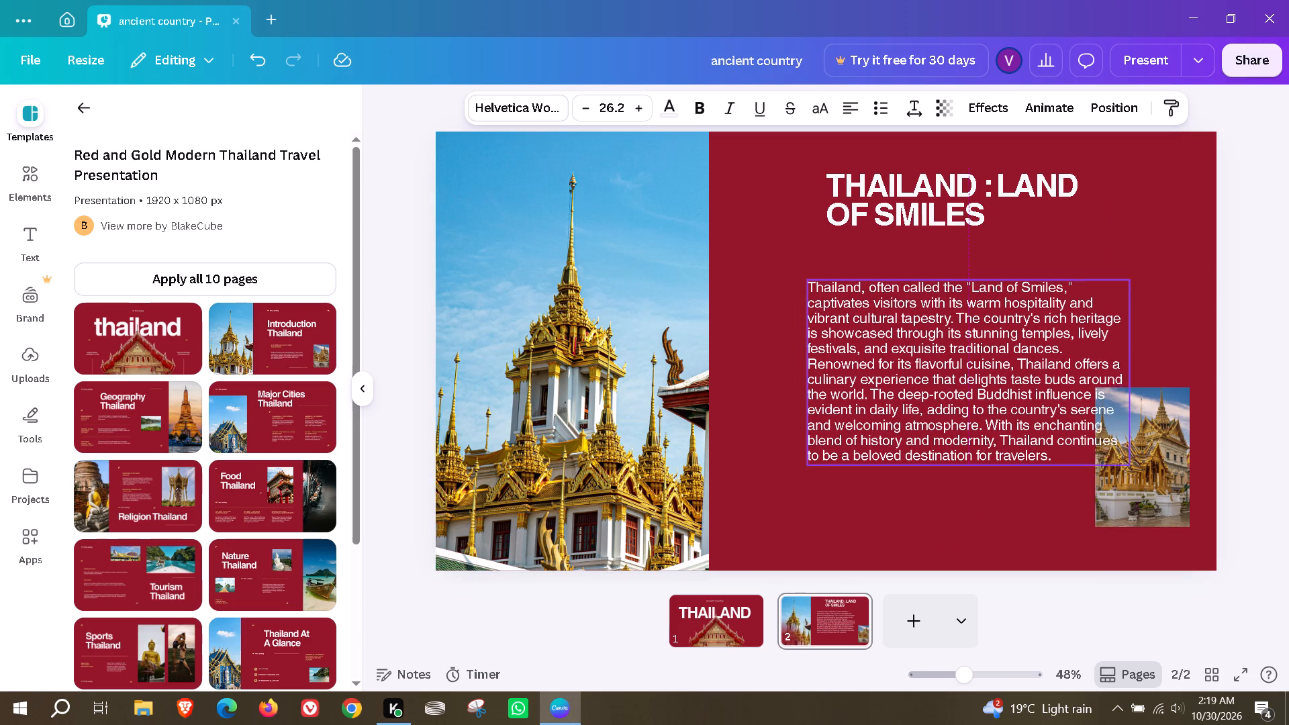
left_click_drag(990, 393, 995, 391)
Fit the second page's title on a single line at size 37 and centre it above the paragraph.
left_click_drag(1031, 185, 1031, 206)
left_click_drag(1114, 224, 1175, 239)
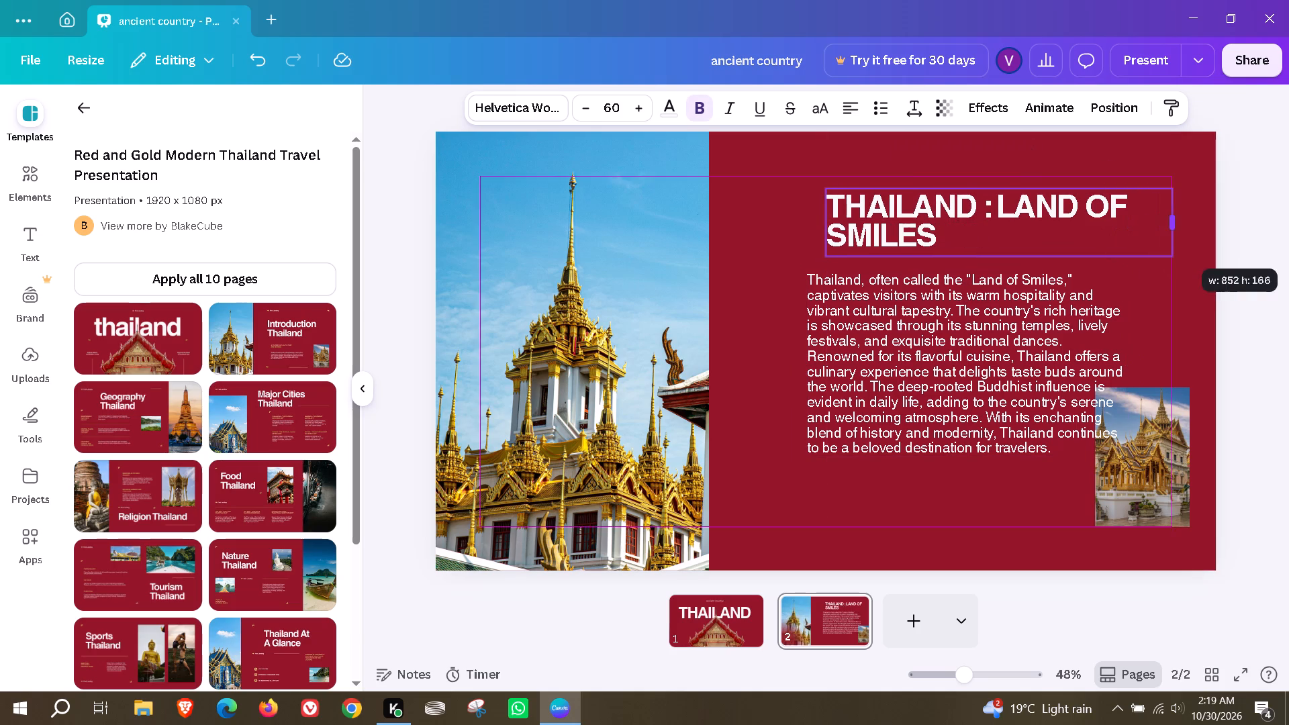
left_click_drag(1175, 239, 1239, 240)
left_click_drag(1063, 234, 967, 231)
left_click_drag(1145, 221, 1225, 224)
left_click(1219, 200)
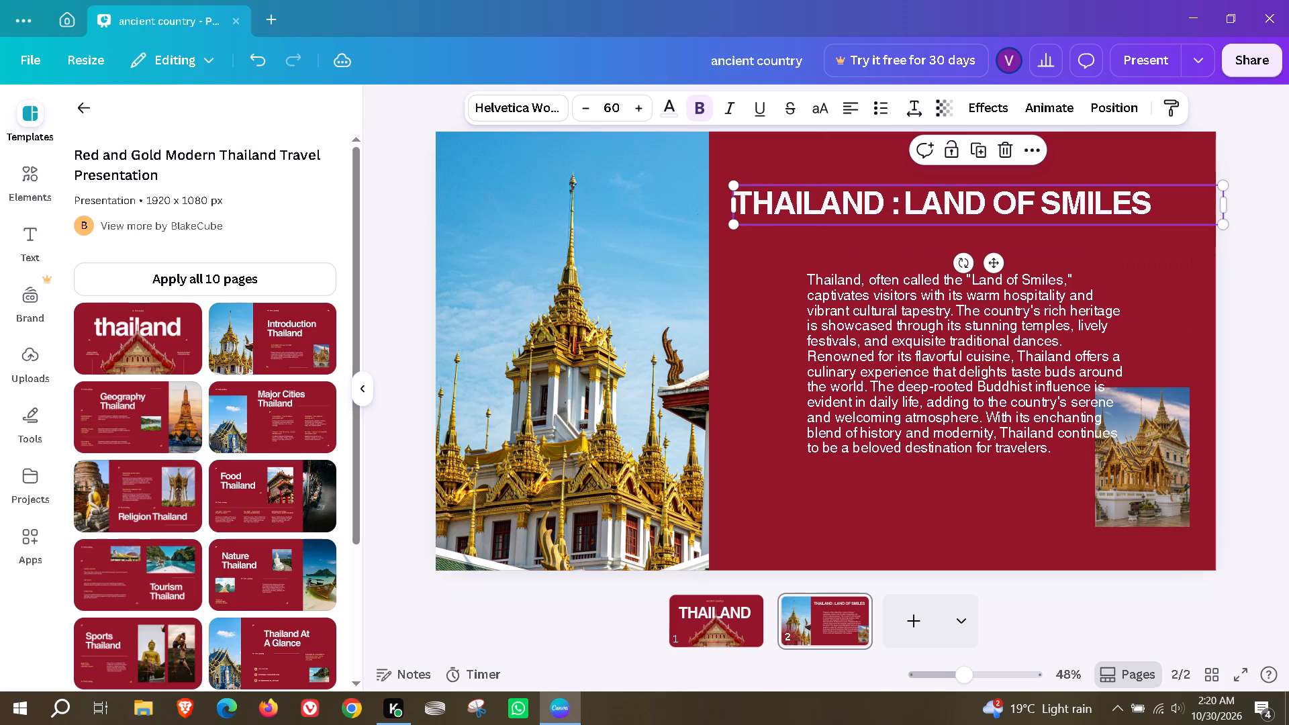
left_click(1117, 202)
left_click_drag(1227, 207, 1178, 209)
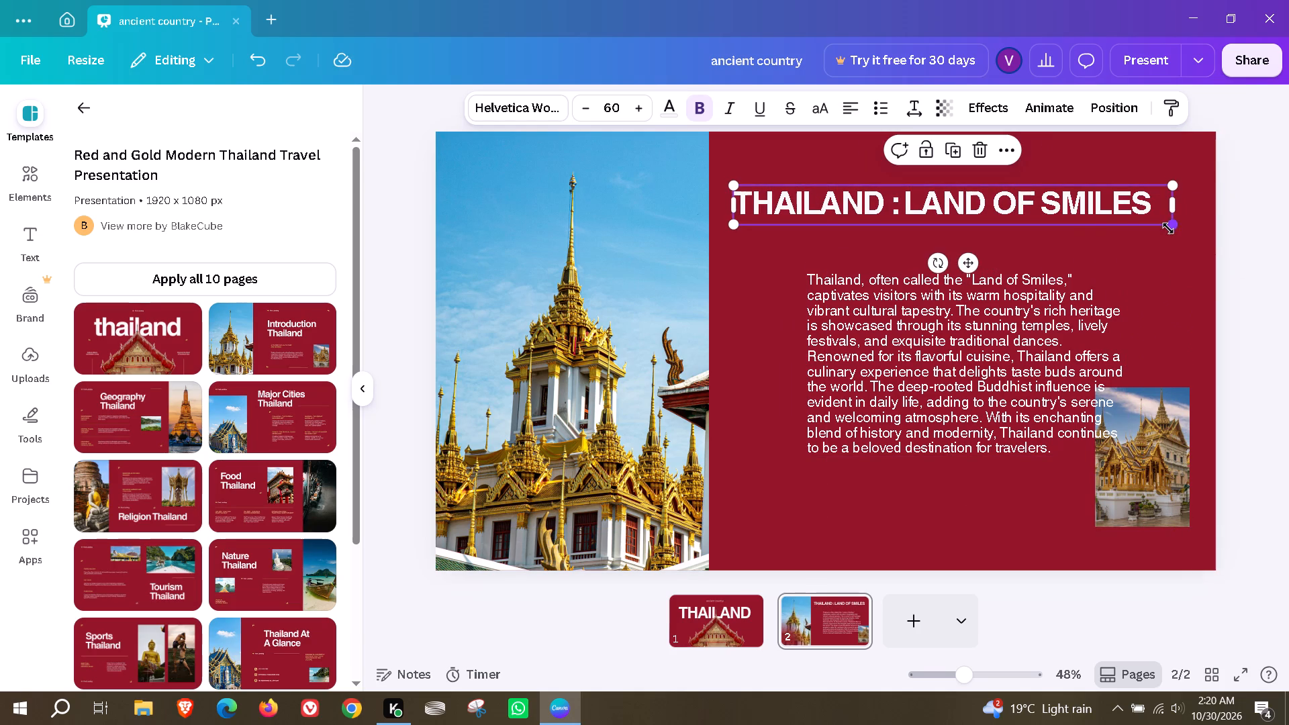
left_click_drag(1168, 228, 1000, 212)
left_click_drag(933, 192, 1037, 203)
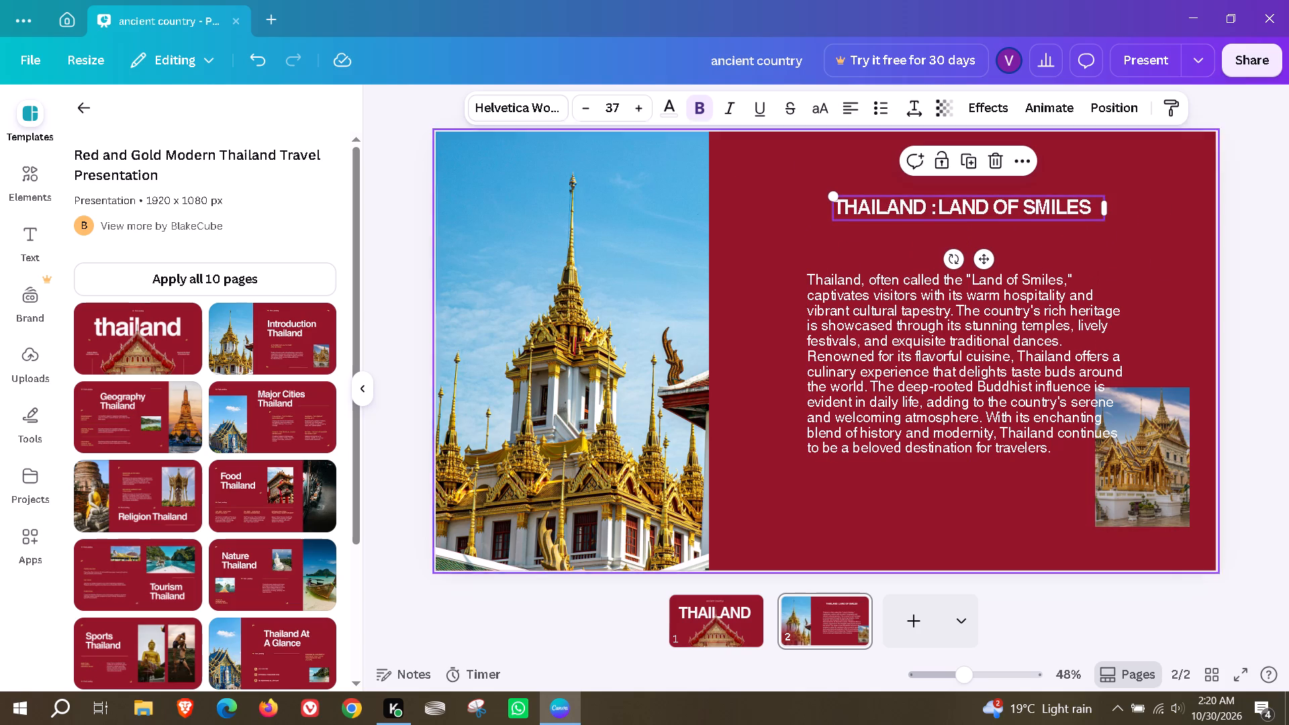
Nudge the paragraph up, then shrink the small temple photo and move it into the page's lower-right corner, clear of the text.
left_click_drag(1015, 360, 1016, 345)
left_click_drag(1147, 456, 1155, 475)
left_click_drag(1201, 410, 1194, 439)
left_click_drag(1163, 471, 1180, 477)
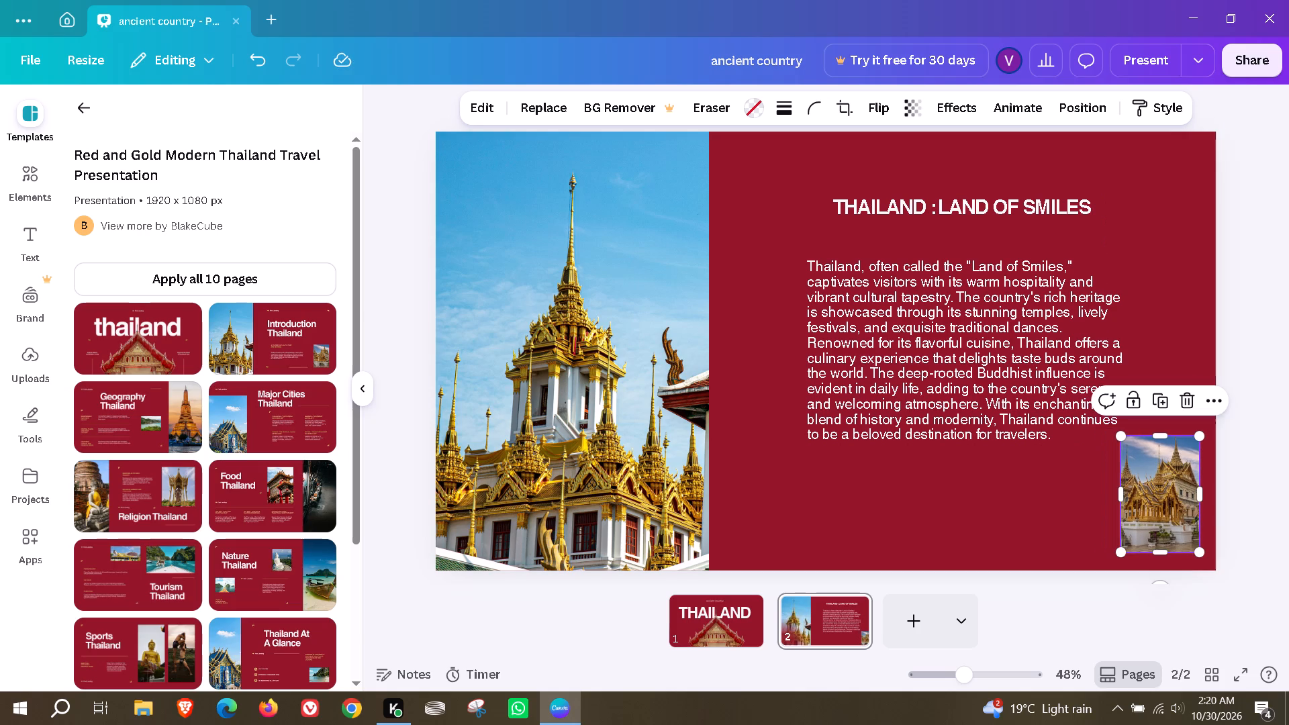
left_click(1045, 494)
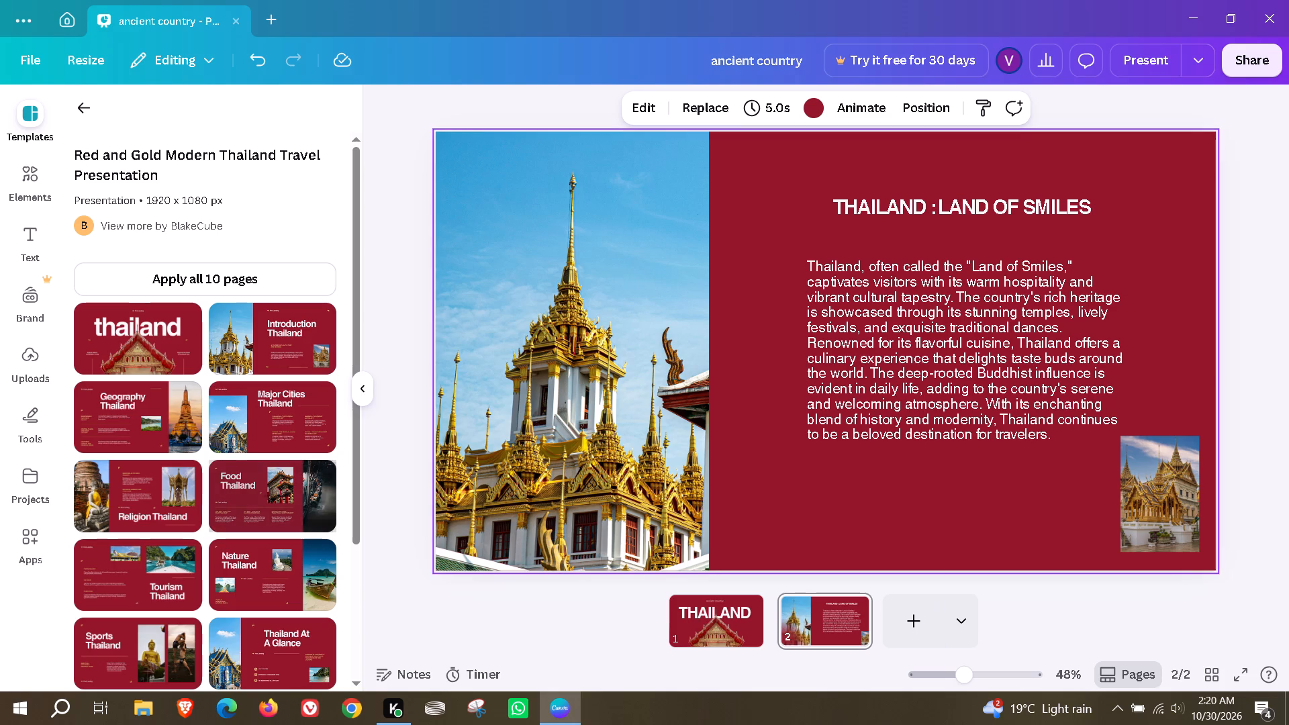
Add the template's Geography Thailand layout as a new third page.
left_click(165, 412)
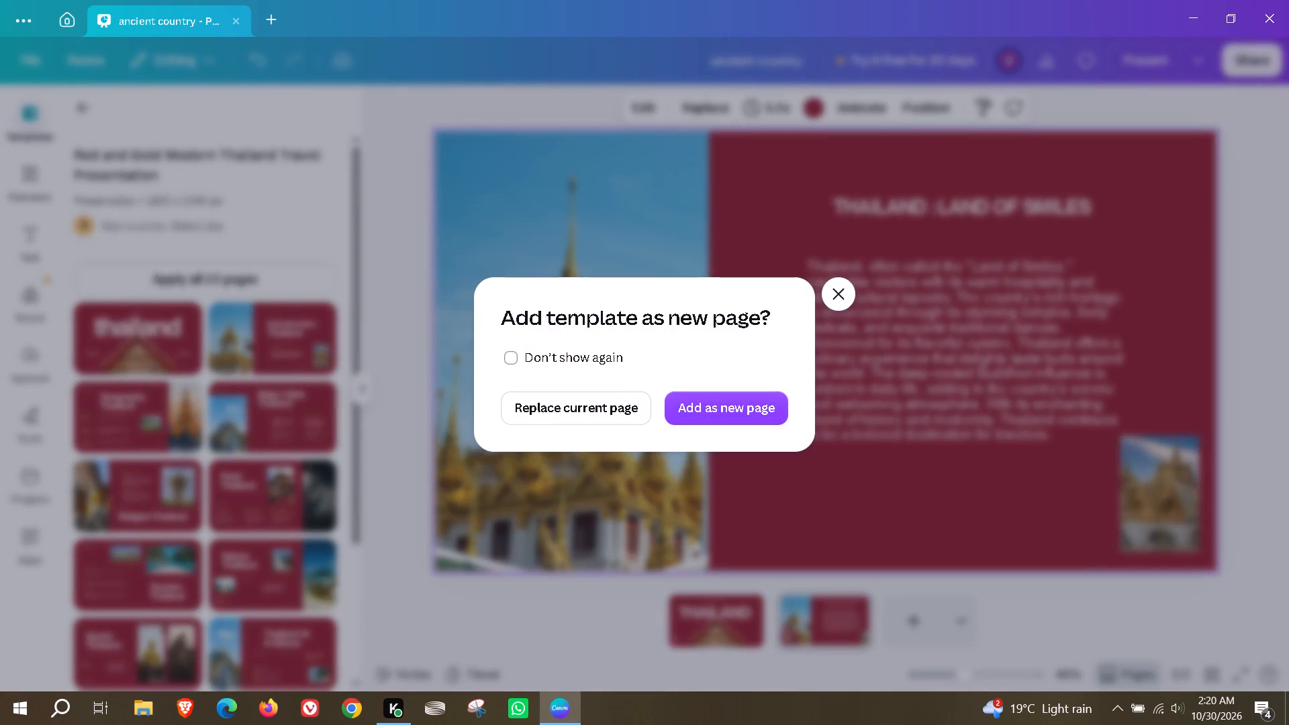
left_click(726, 412)
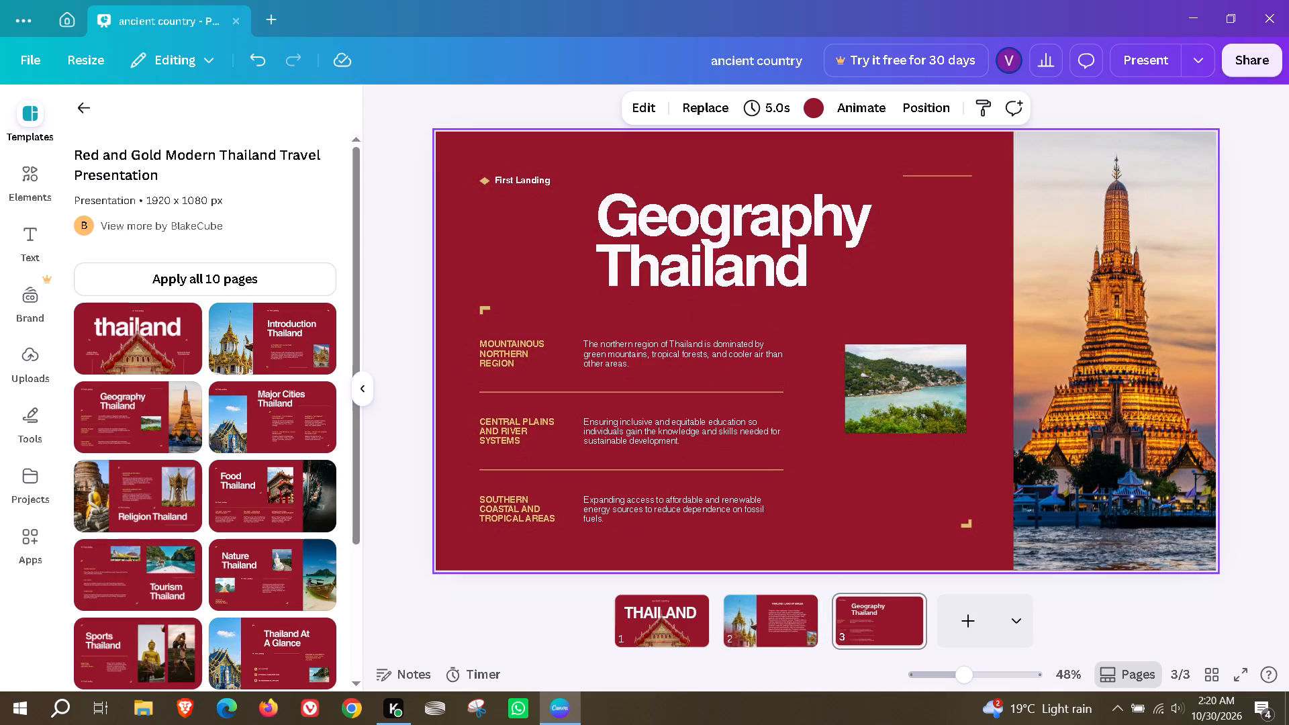
Replace the third page's title with "DISCOVERING THAILAND".
double_click(747, 277)
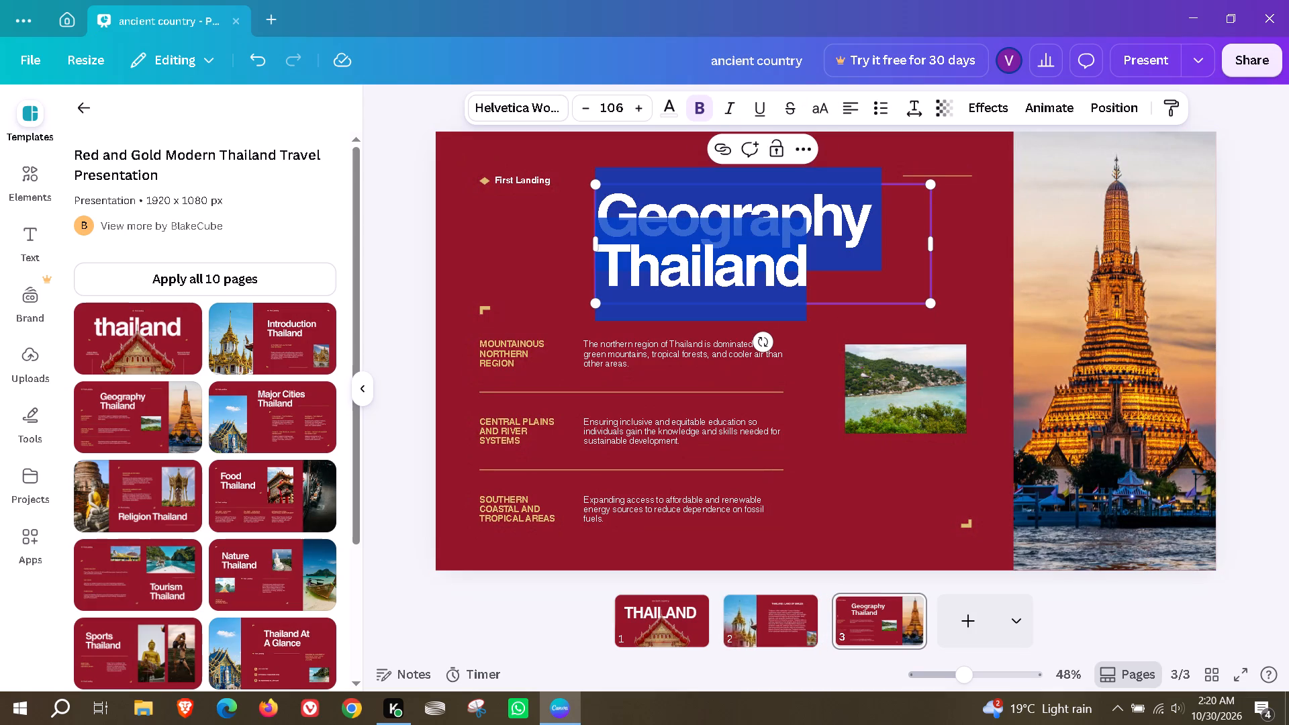
type("DISCOBERI")
key("shift+BackSpace")
key("shift+BackSpace")
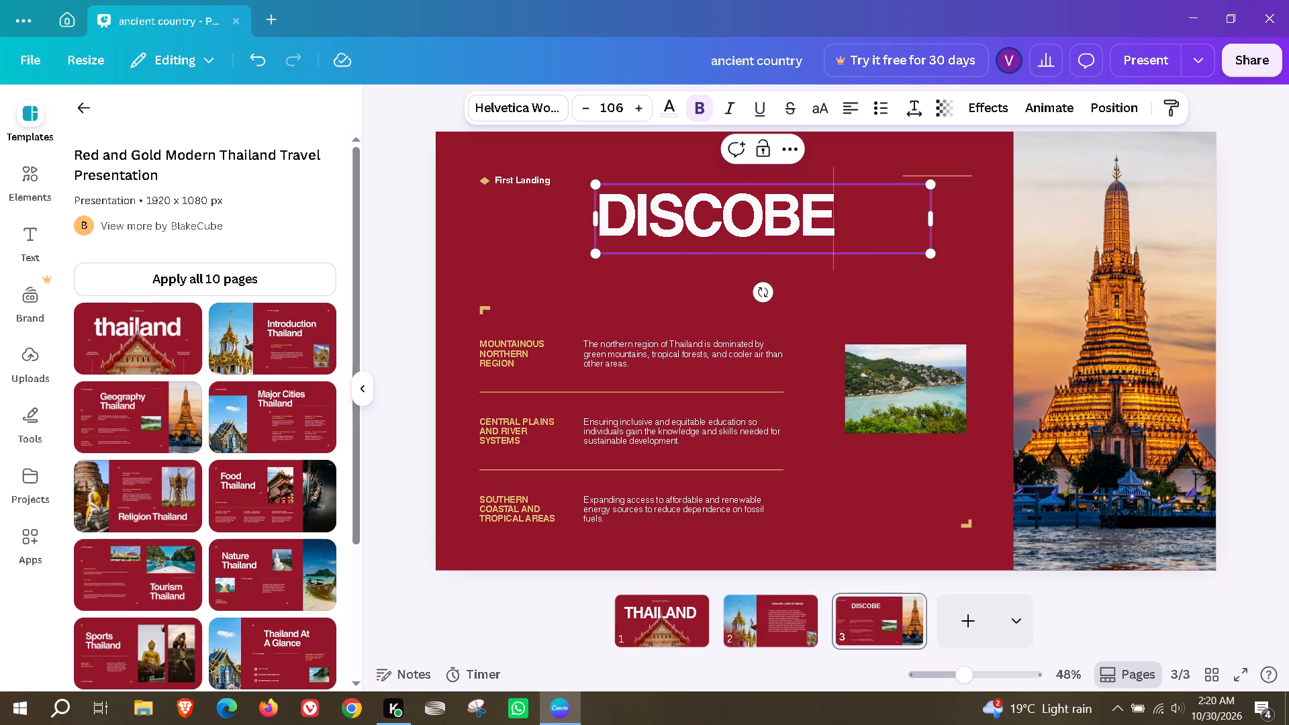
key("shift+BackSpace")
key("shift+BackSpace")
type("VERING")
key("space")
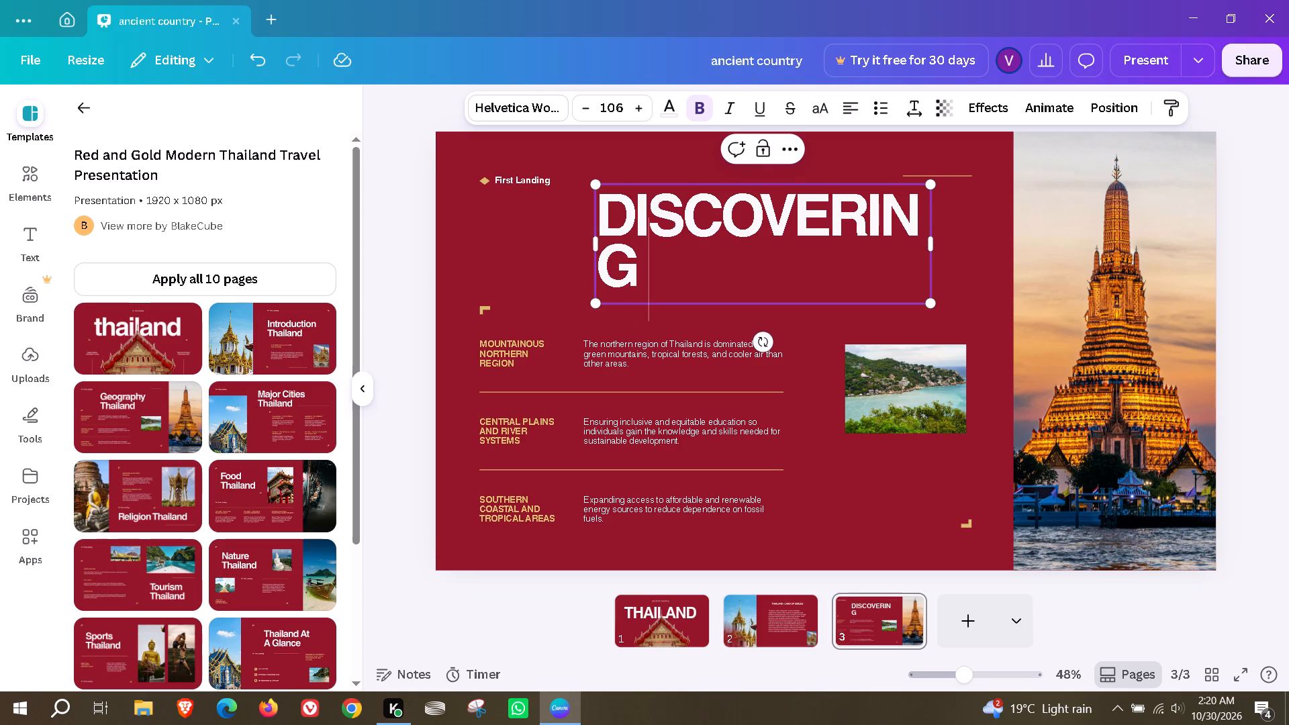
type("THAILAND")
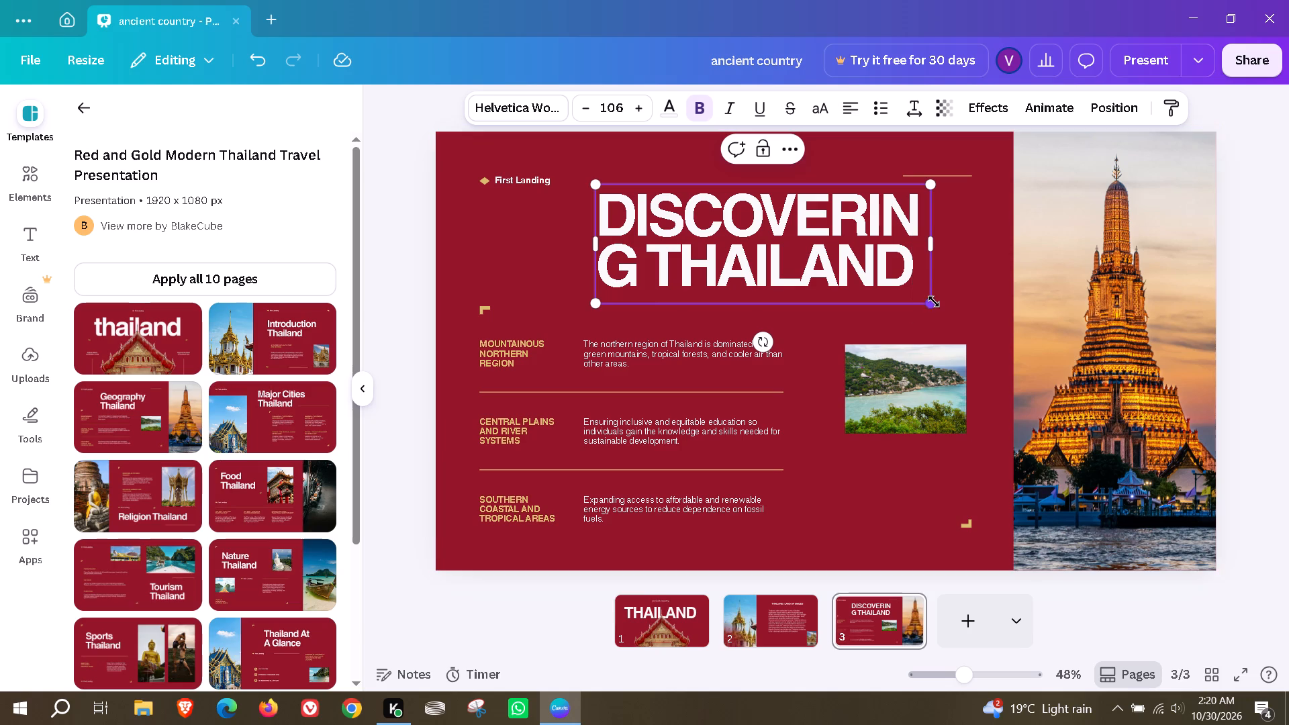
Resize the third page's title to about size 51.4 so it fits on one line.
left_click_drag(934, 301, 802, 249)
left_click_drag(806, 216, 972, 234)
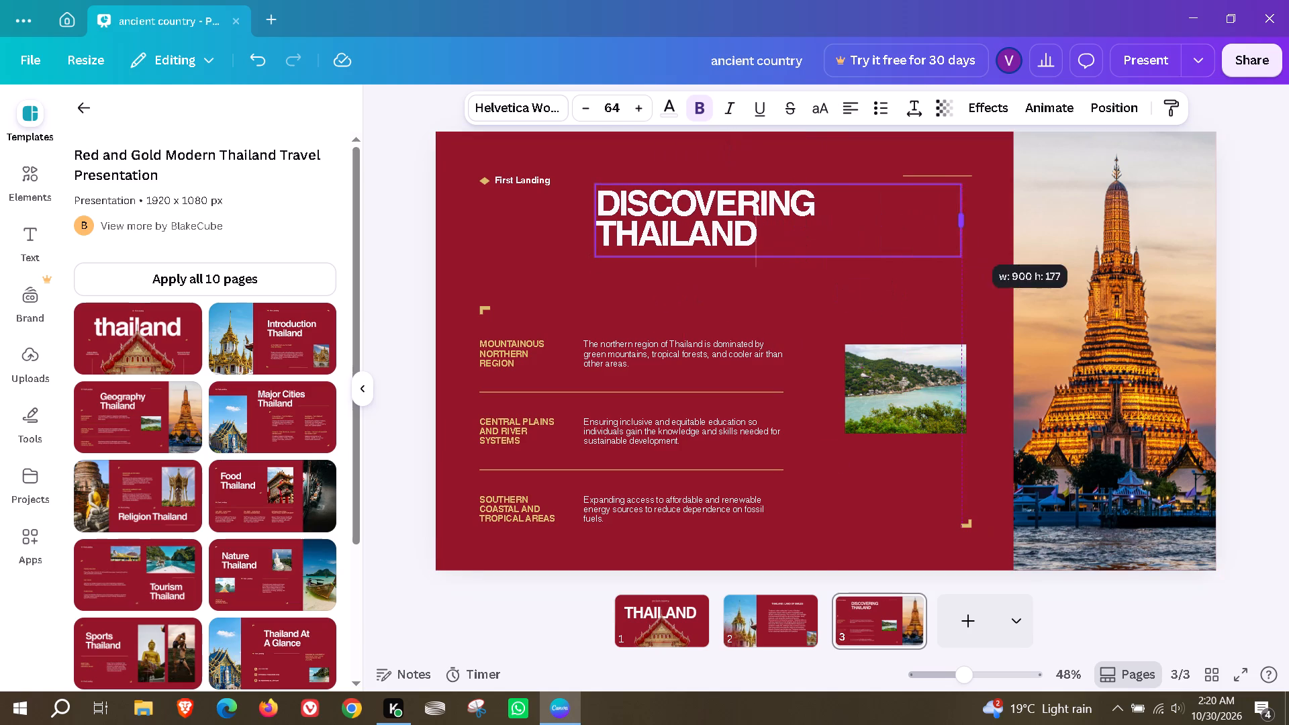
left_click_drag(972, 234, 1028, 234)
left_click_drag(1024, 233, 941, 231)
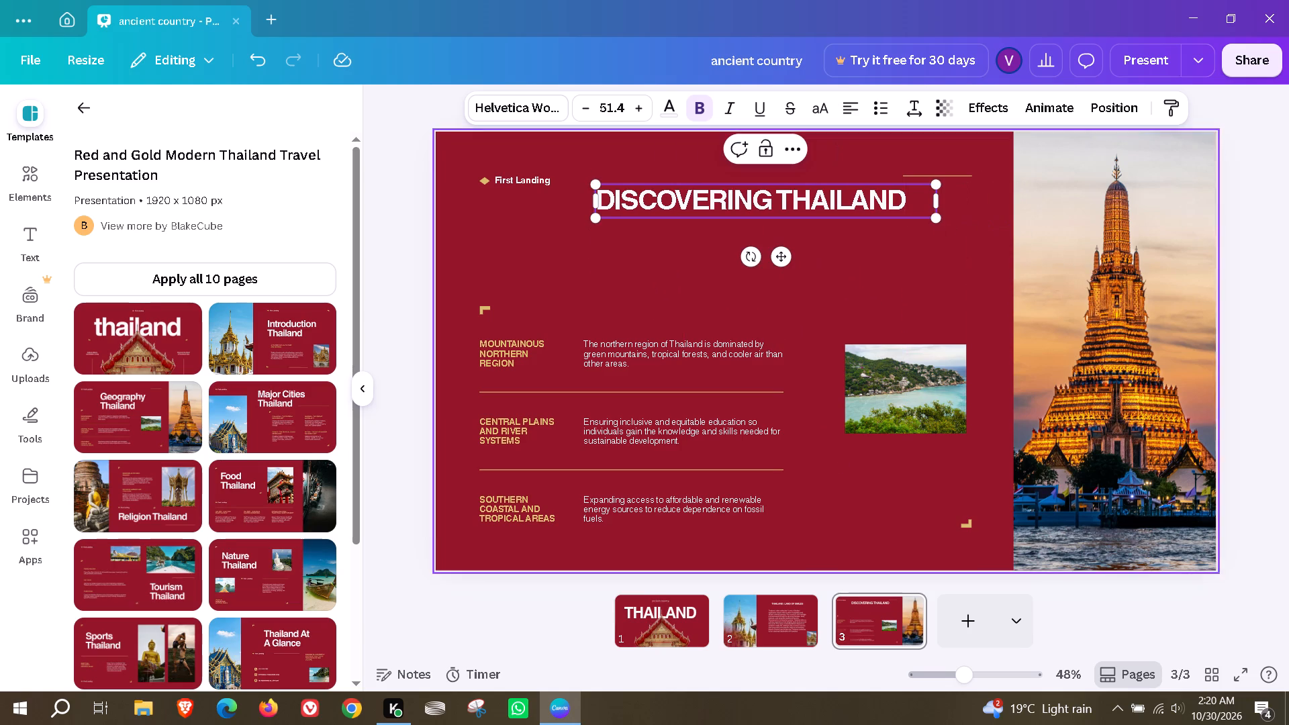
Delete the First Landing label from the third page.
left_click(548, 179)
left_click(566, 217)
Delete the upper gold corner mark, the three gold region headings and the two divider lines together from the third page.
left_click(496, 309)
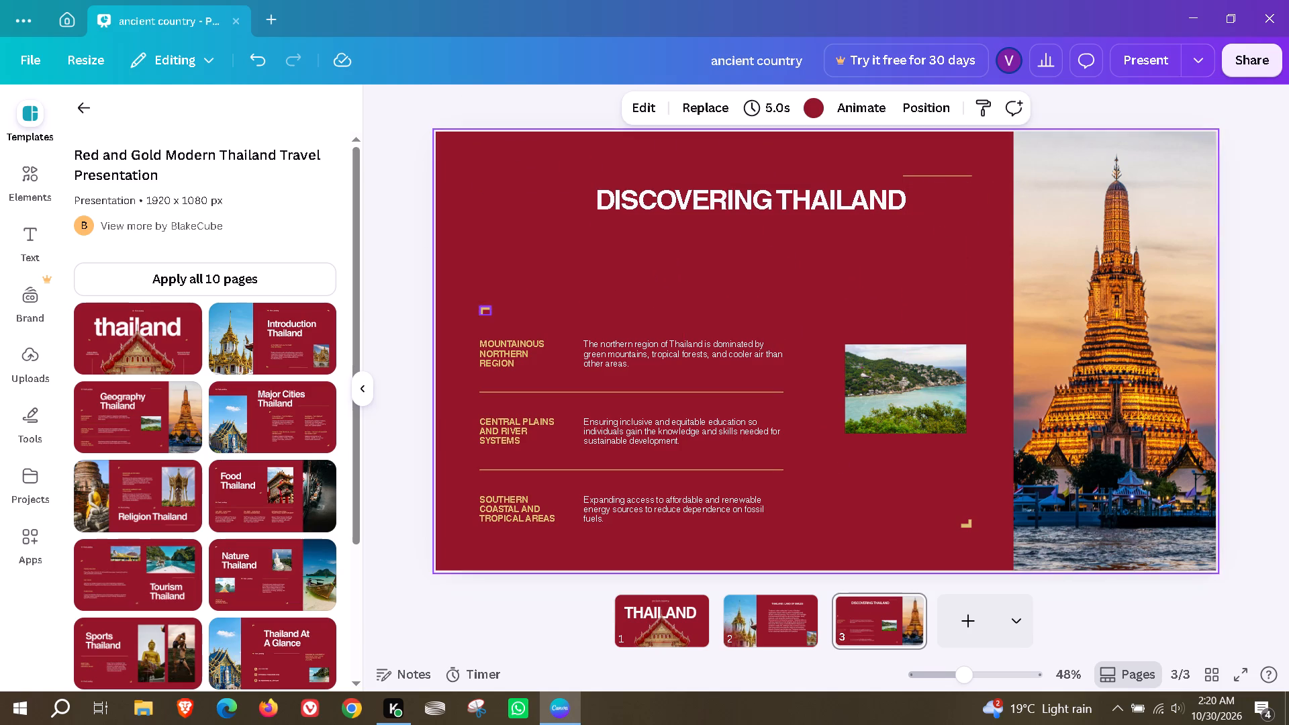
left_click_drag(481, 271, 530, 541)
left_click(673, 276)
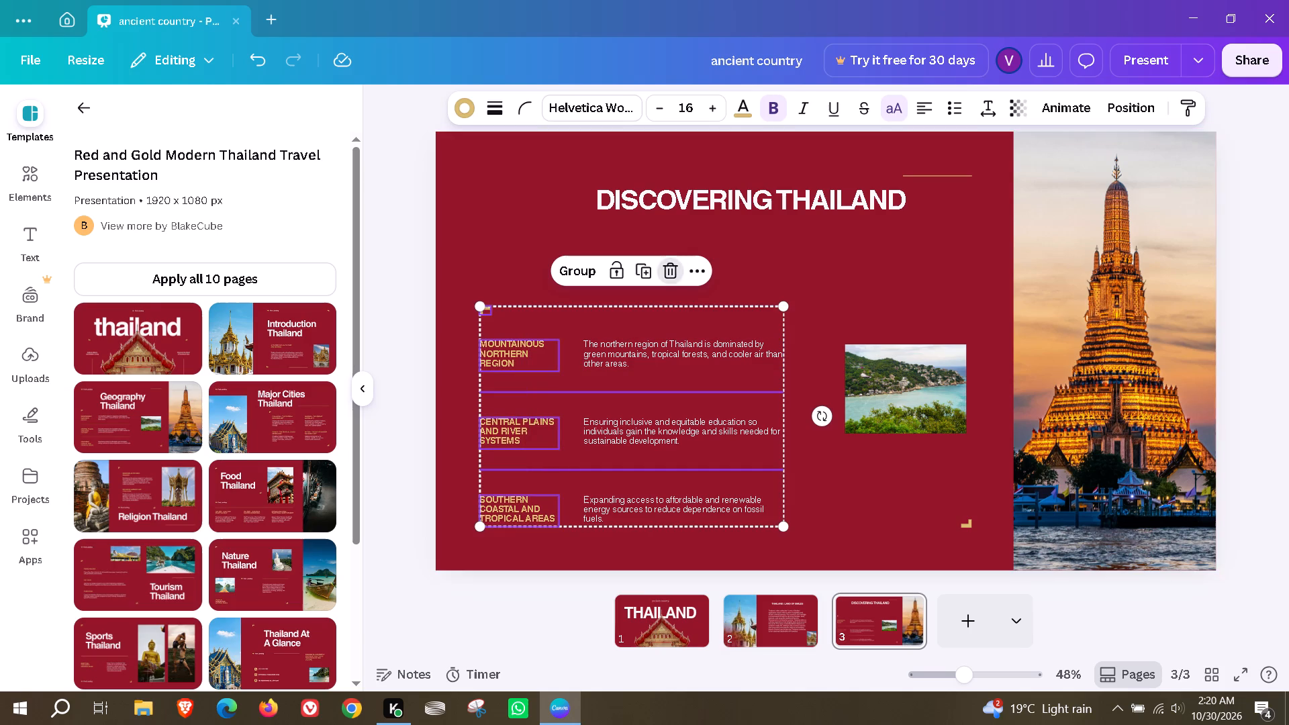
Delete the two upper region descriptions from the third page, keeping only the bottom one about renewable energy.
left_click_drag(543, 311, 676, 473)
left_click(722, 306)
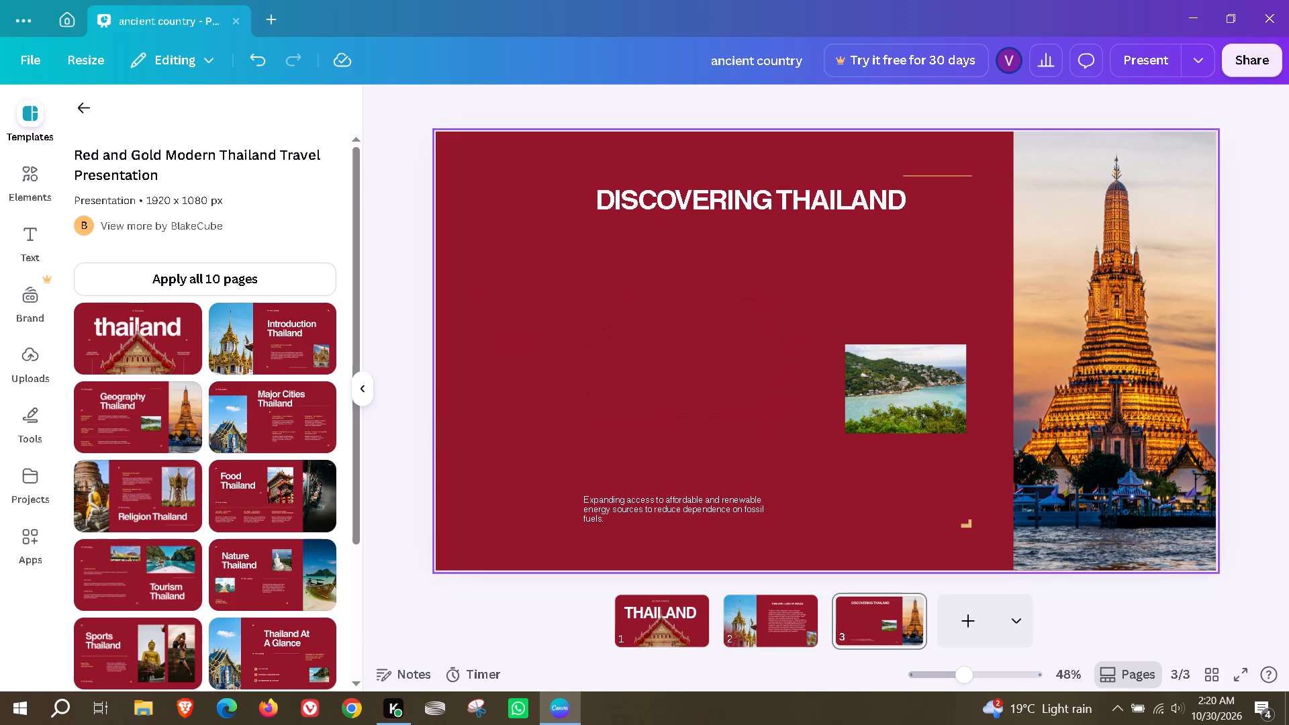
Move the remaining description up and replace its text using Magic Write with the prompt "generate 5-6 lines on discovering thailand".
left_click_drag(715, 501, 705, 328)
double_click(705, 332)
left_click(712, 294)
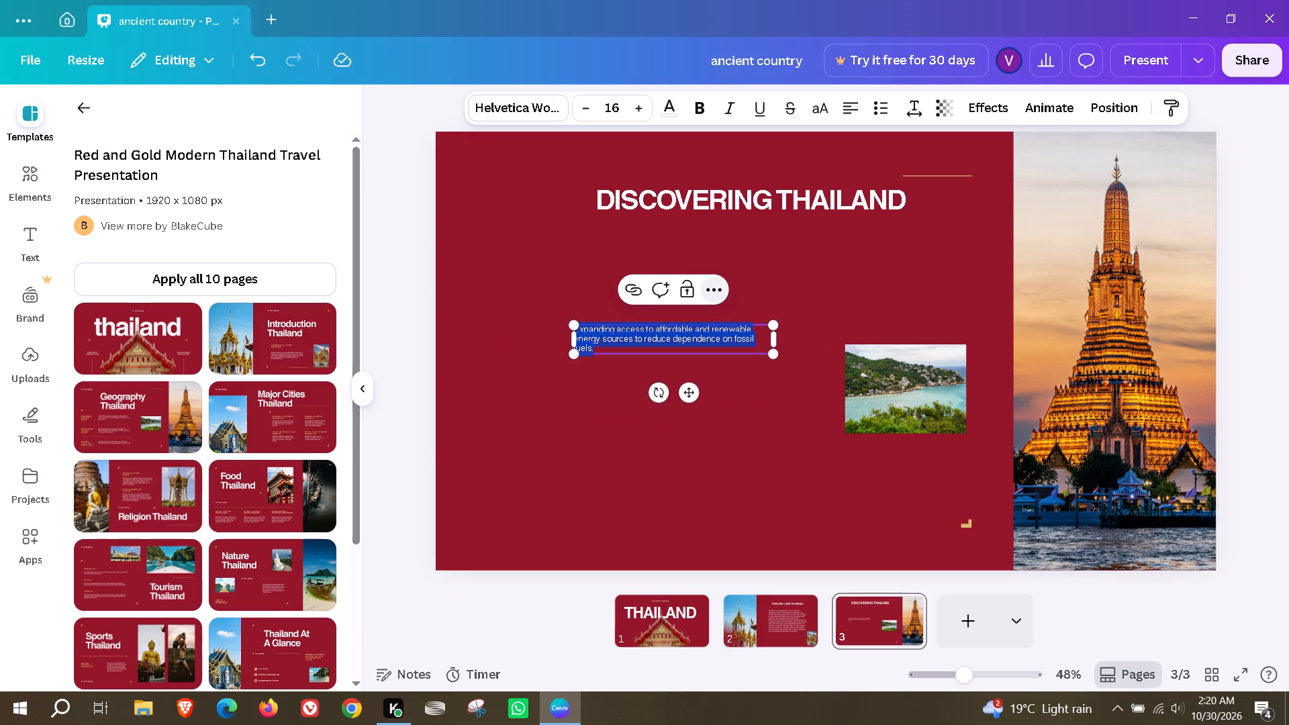
scroll(751, 501, "down", 3)
left_click(760, 628)
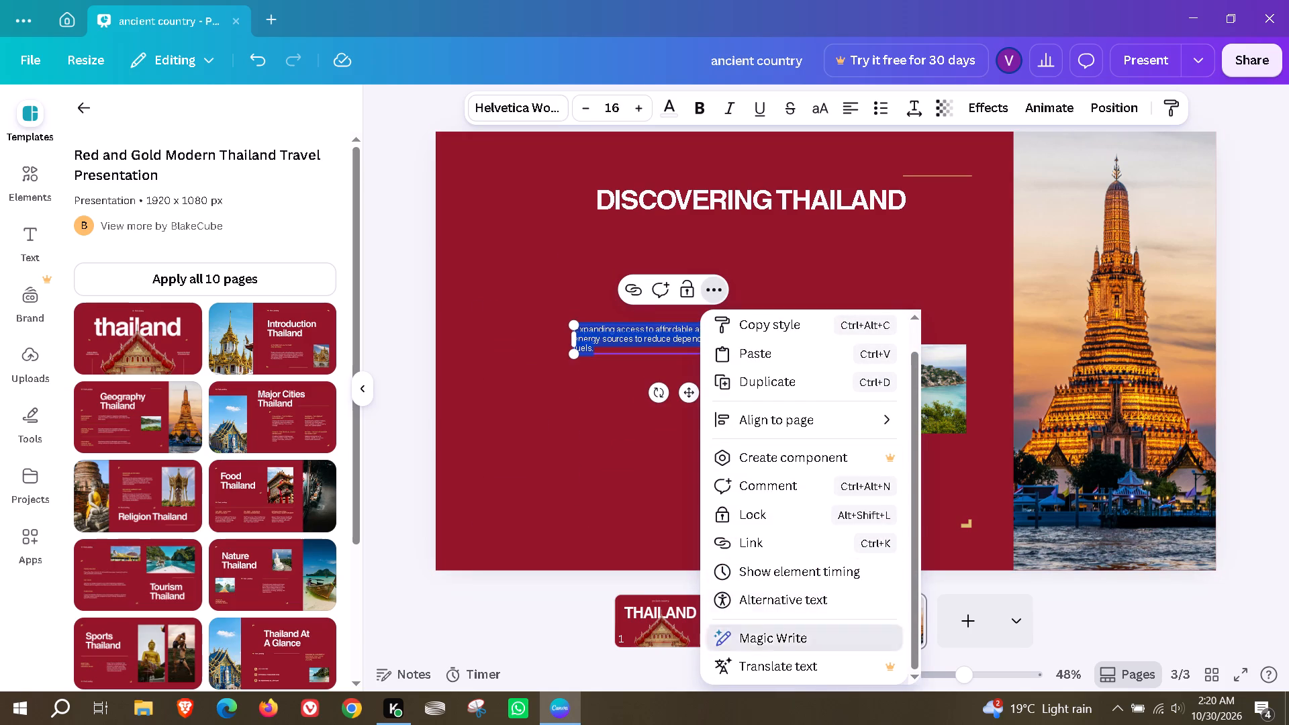
left_click(762, 327)
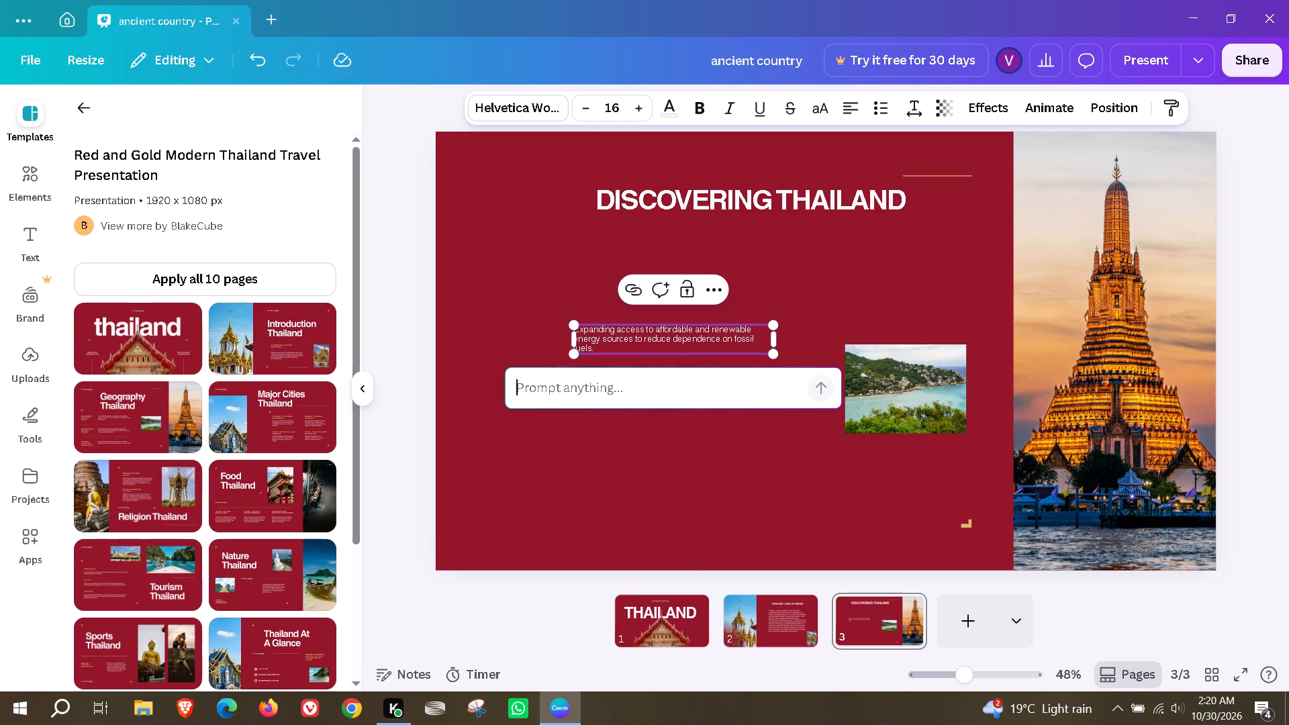
type("generate")
key("space")
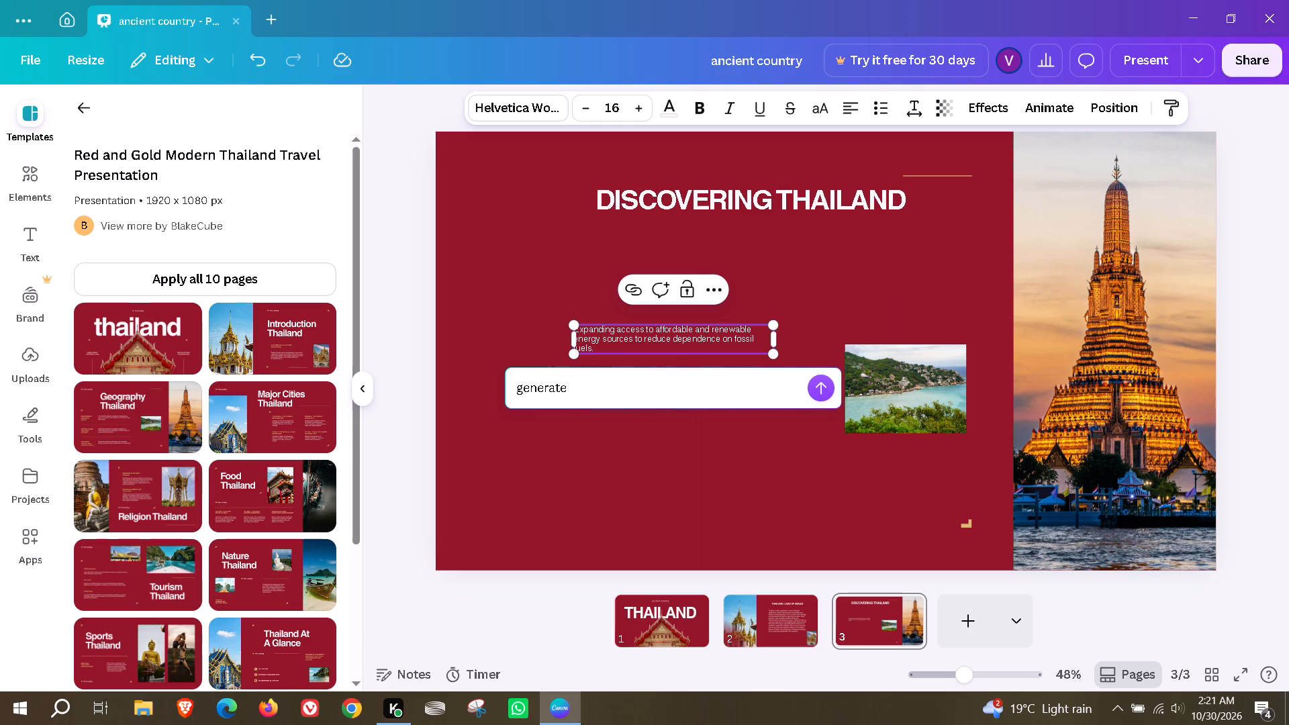
type("5-6")
key("space")
type("lines")
key("space")
type("on discovering thailand")
key("space")
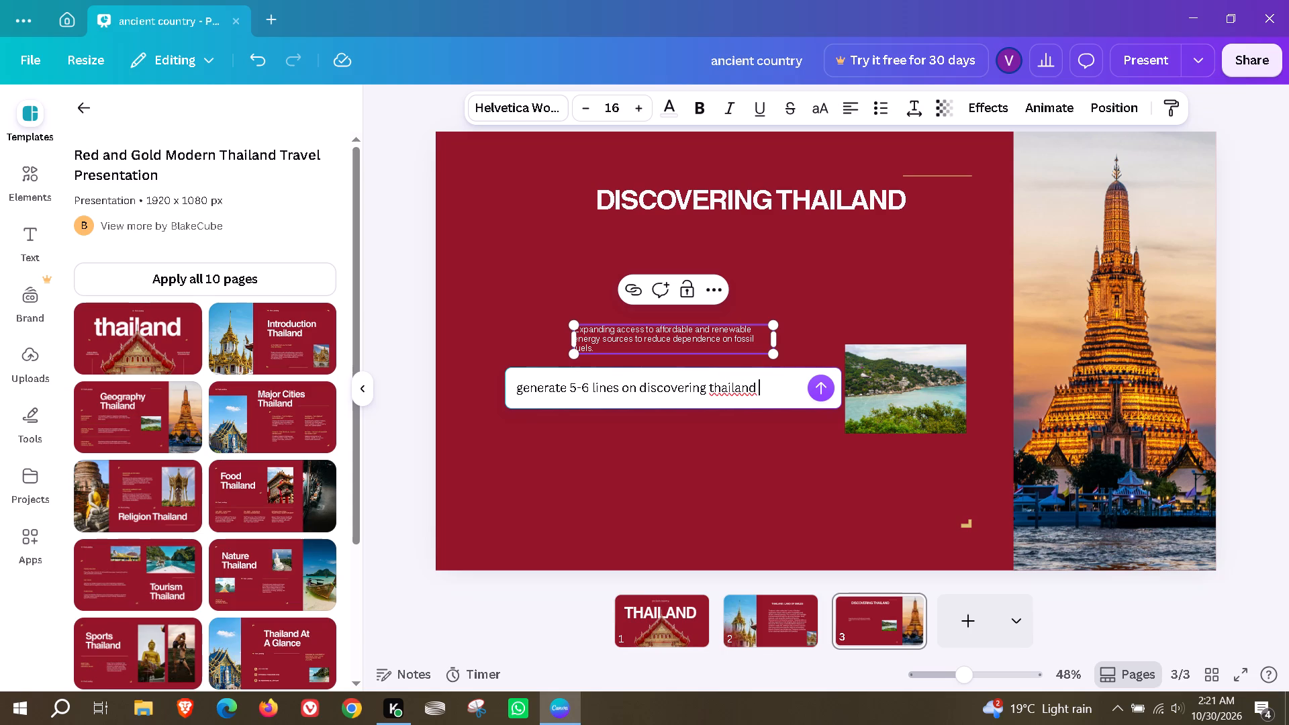
key("Return")
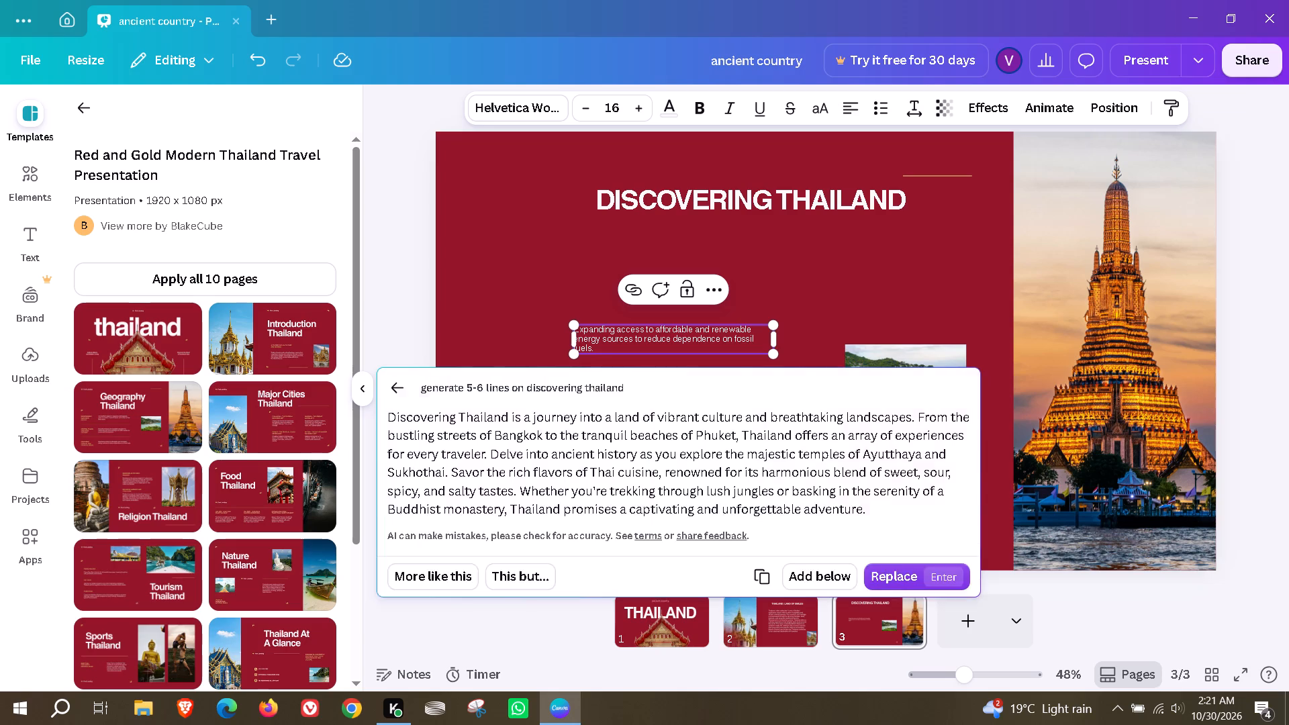
left_click(906, 567)
Enlarge the generated paragraph to about size 21.7 and move it up, centred beneath the third page's title.
left_click_drag(770, 444, 818, 530)
left_click(905, 503)
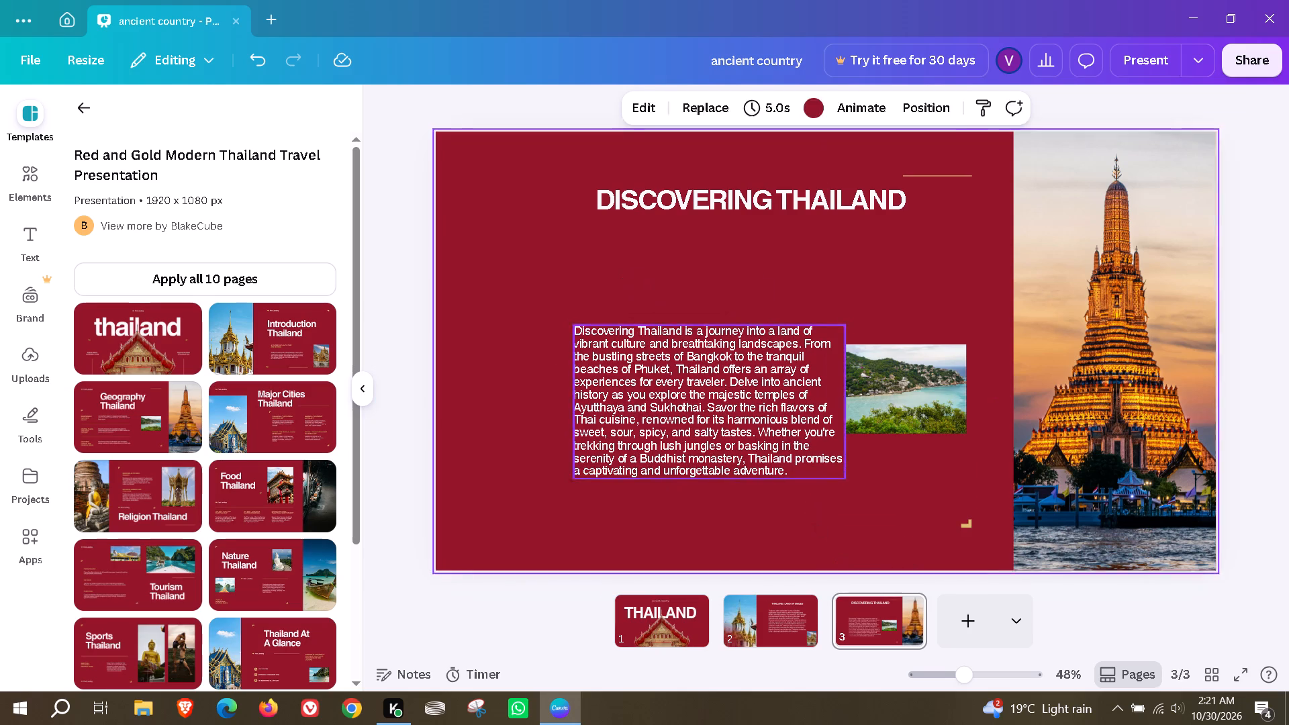
left_click_drag(724, 434, 667, 394)
left_click_drag(685, 380, 792, 378)
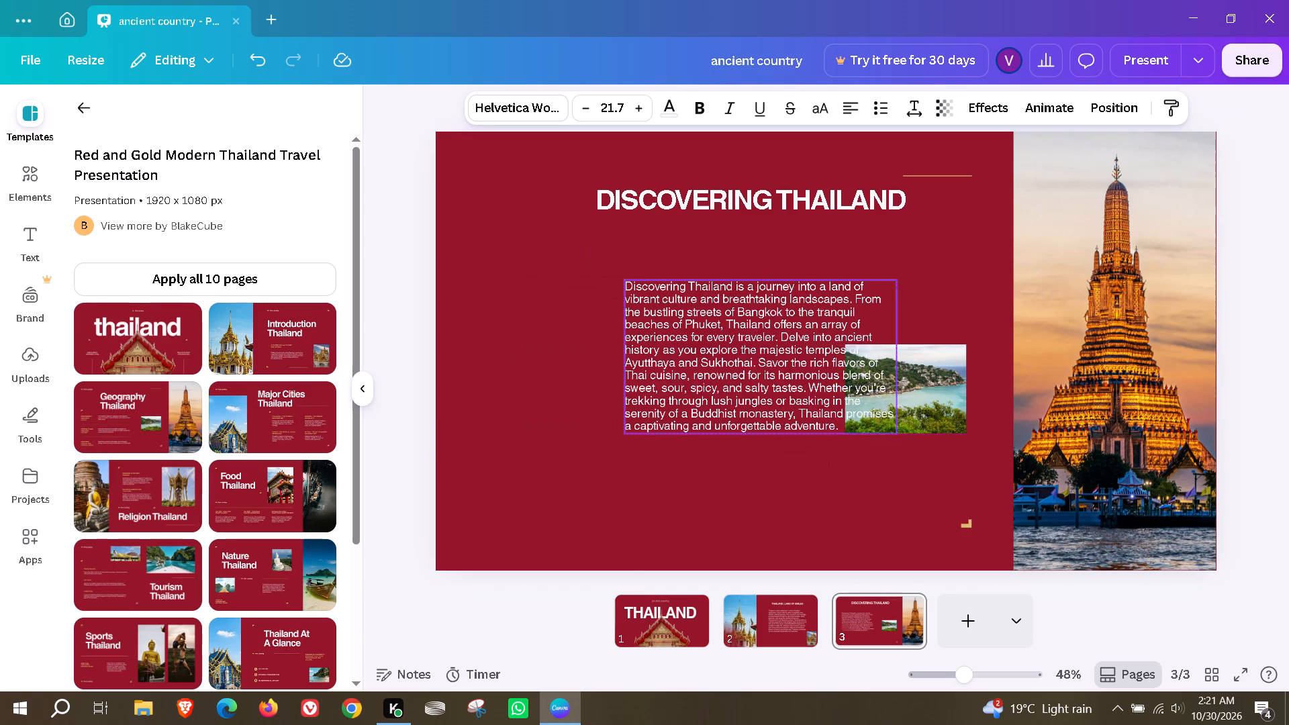
left_click_drag(792, 378, 779, 360)
Move the small coastal photo to the lower-left area of the third page, clear of the paragraph.
left_click_drag(929, 397, 565, 485)
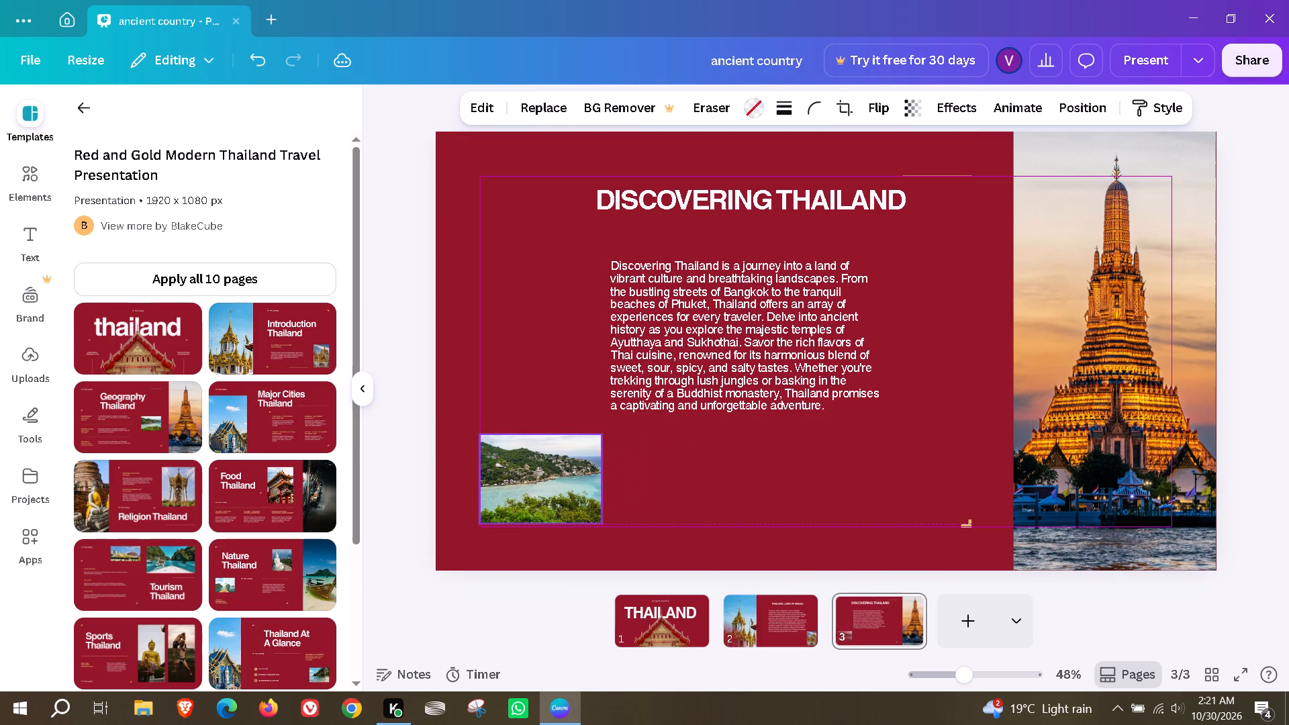
left_click_drag(565, 485, 561, 485)
Enlarge the third page's paragraph further so it fills the space beneath the title, and shift it slightly left.
left_click(780, 346)
left_click_drag(881, 414, 898, 436)
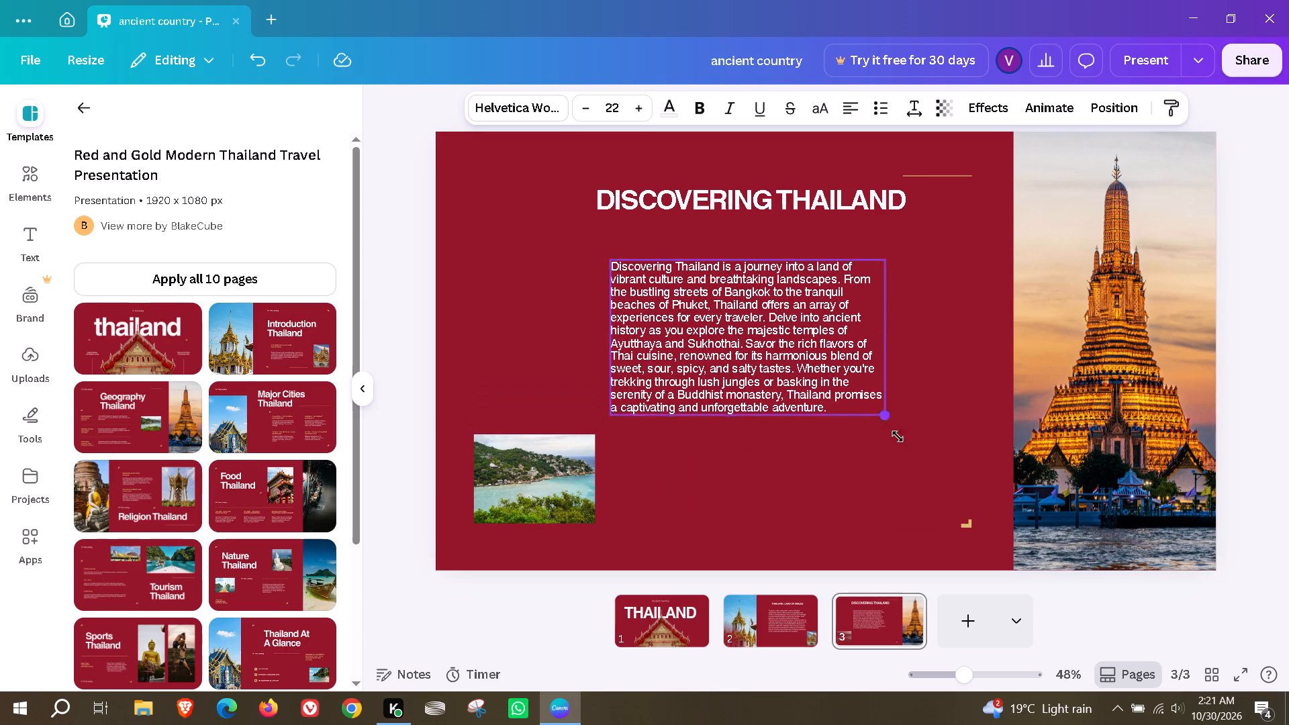
left_click_drag(898, 436, 924, 503)
left_click_drag(886, 408, 867, 418)
Place the coastal photo beside the paragraph's left edge and lower the "DISCOVERING THAILAND" title to just above the text.
left_click_drag(581, 486, 556, 375)
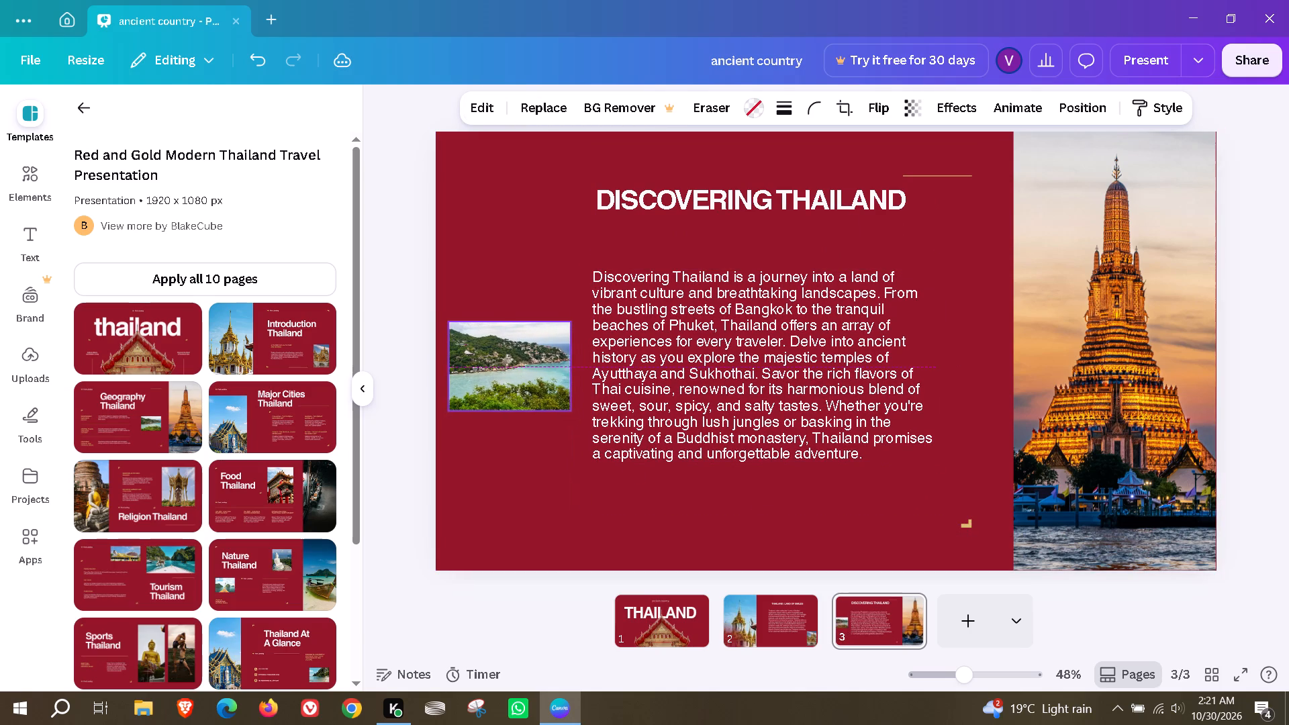
left_click_drag(556, 375, 557, 375)
left_click_drag(749, 410, 749, 417)
left_click_drag(880, 204, 882, 245)
left_click(898, 500)
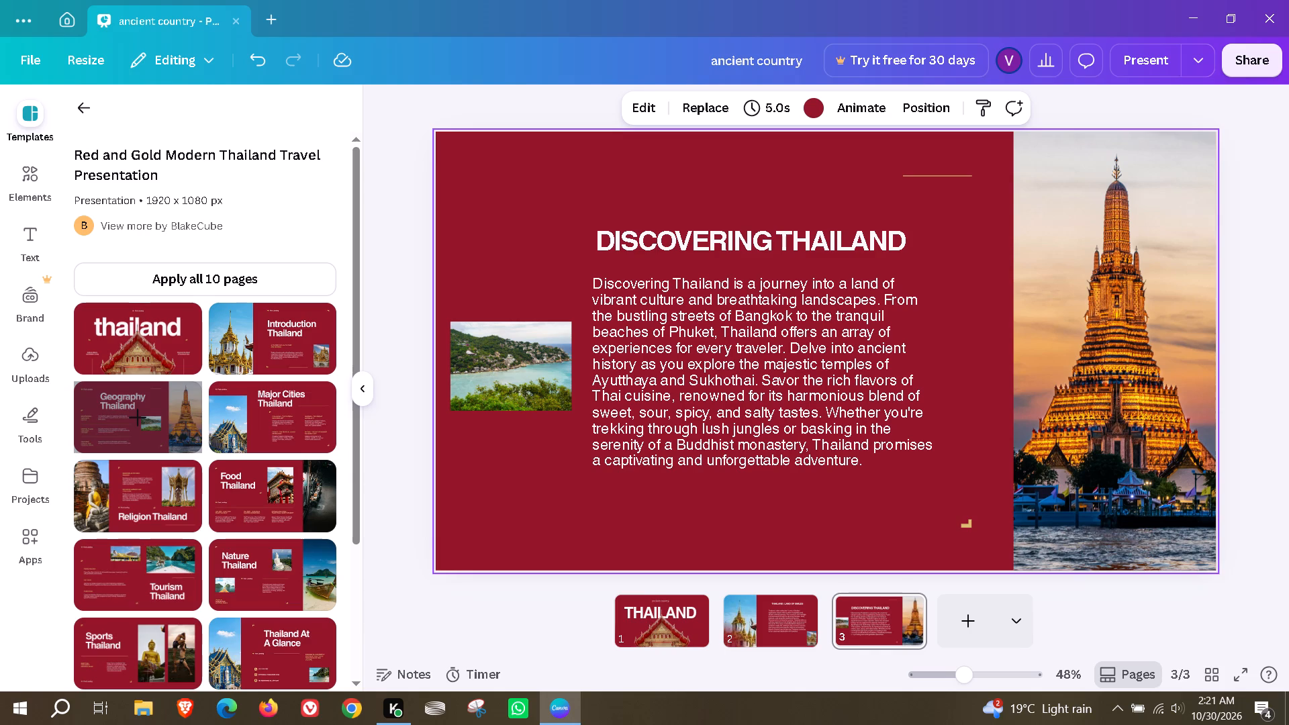
Add the Major Cities Thailand template page as the fourth page.
left_click(240, 429)
left_click(718, 407)
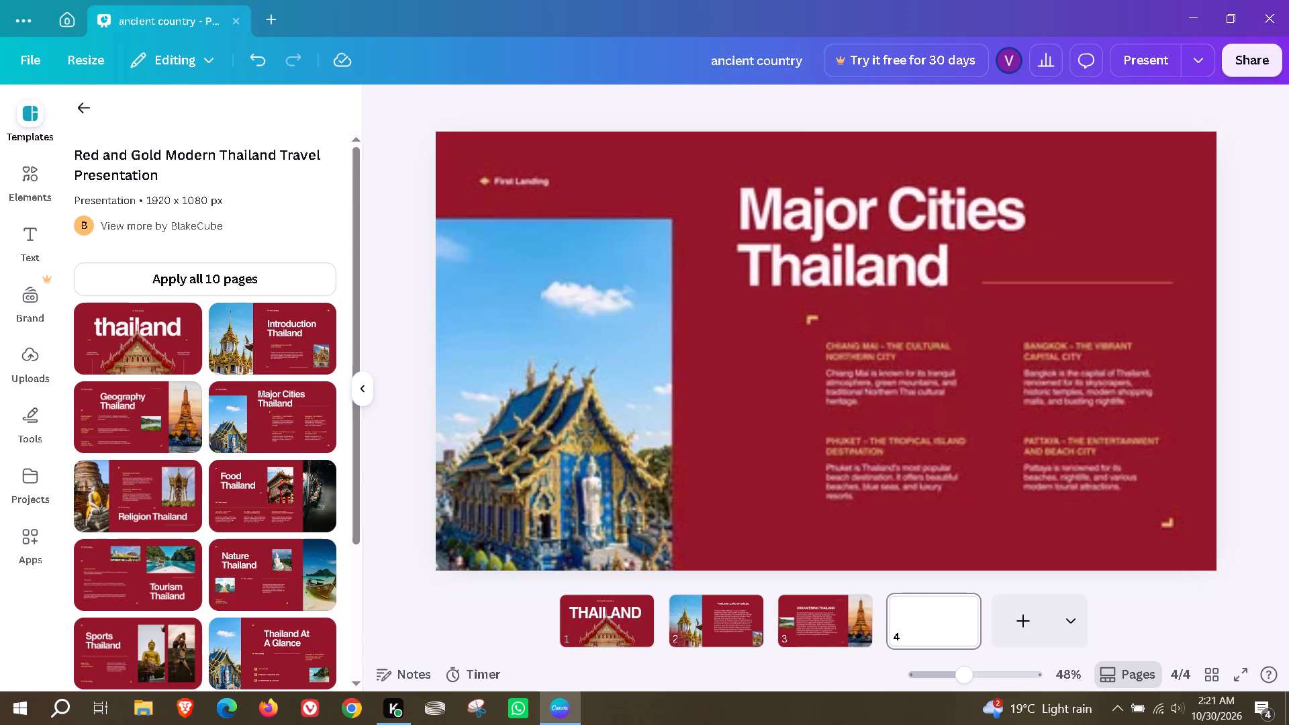
Replace the fourth page's title with "BANGKOK".
double_click(827, 220)
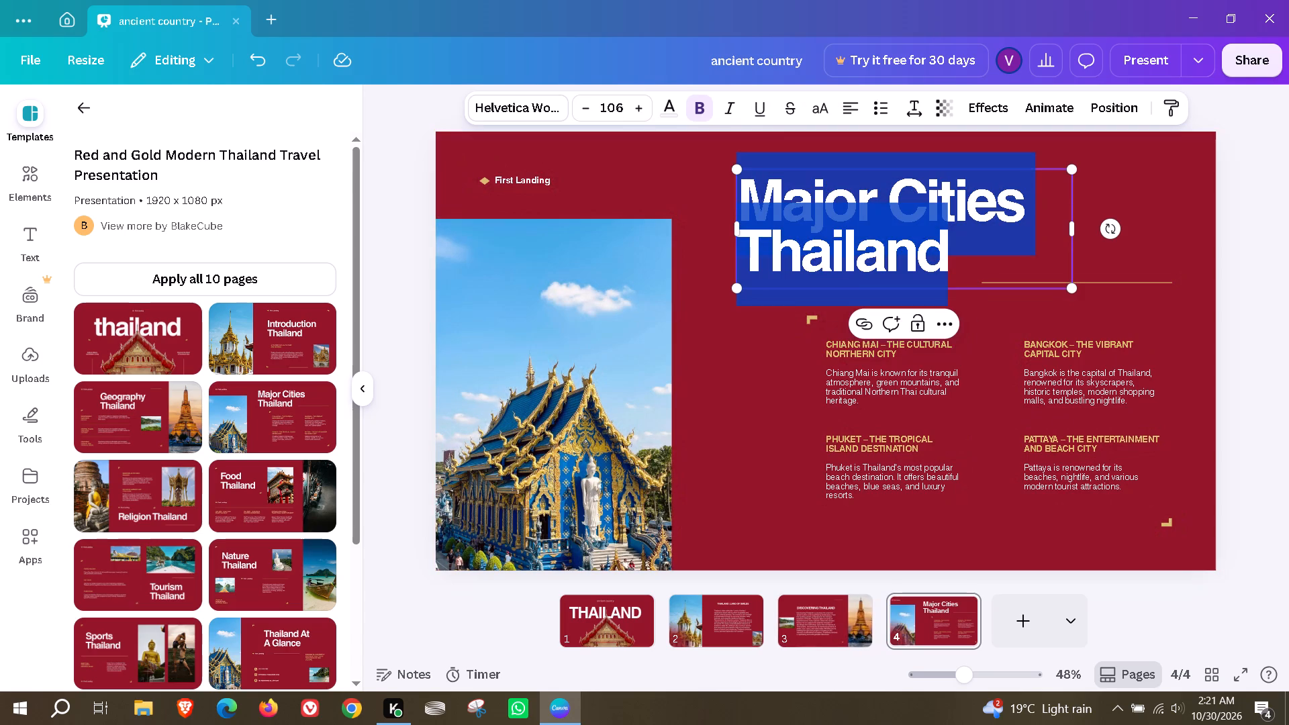
type("BANGKOK")
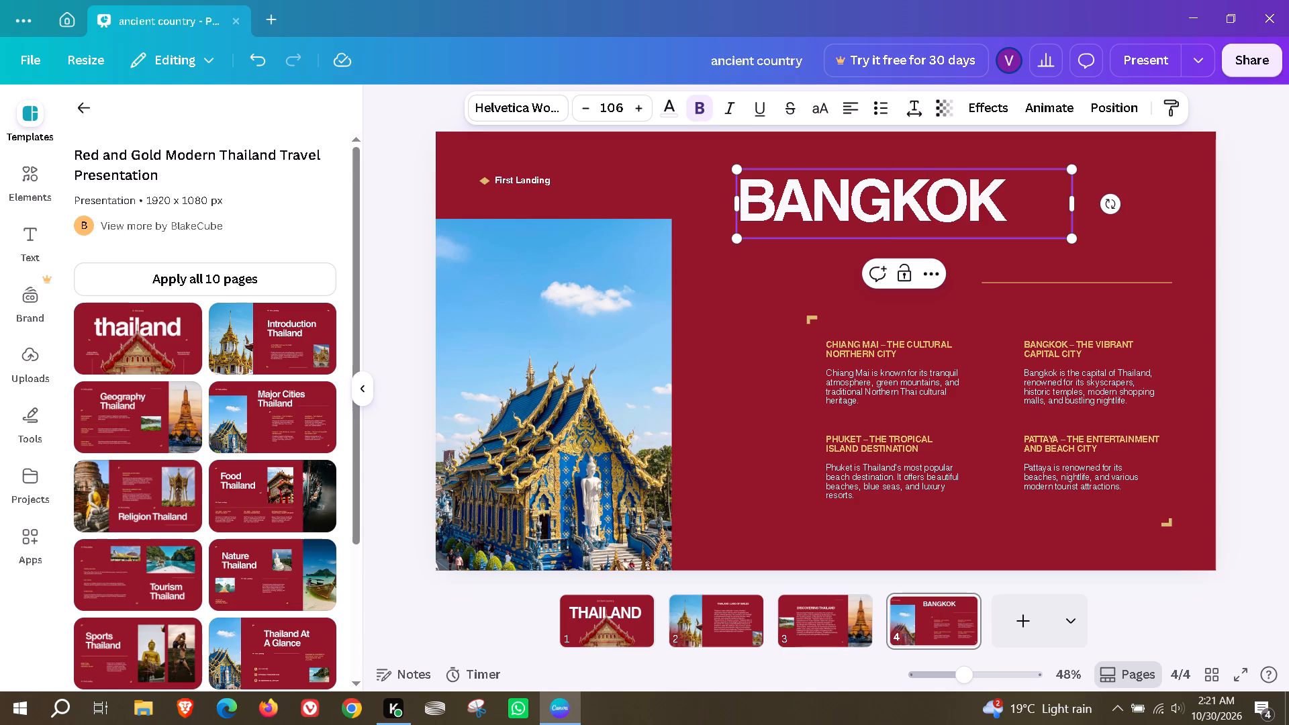
key("space")
Delete the fourth page's upper gold corner mark, divider line, and all city headings and descriptions except the Pattaya description.
left_click_drag(809, 307, 869, 342)
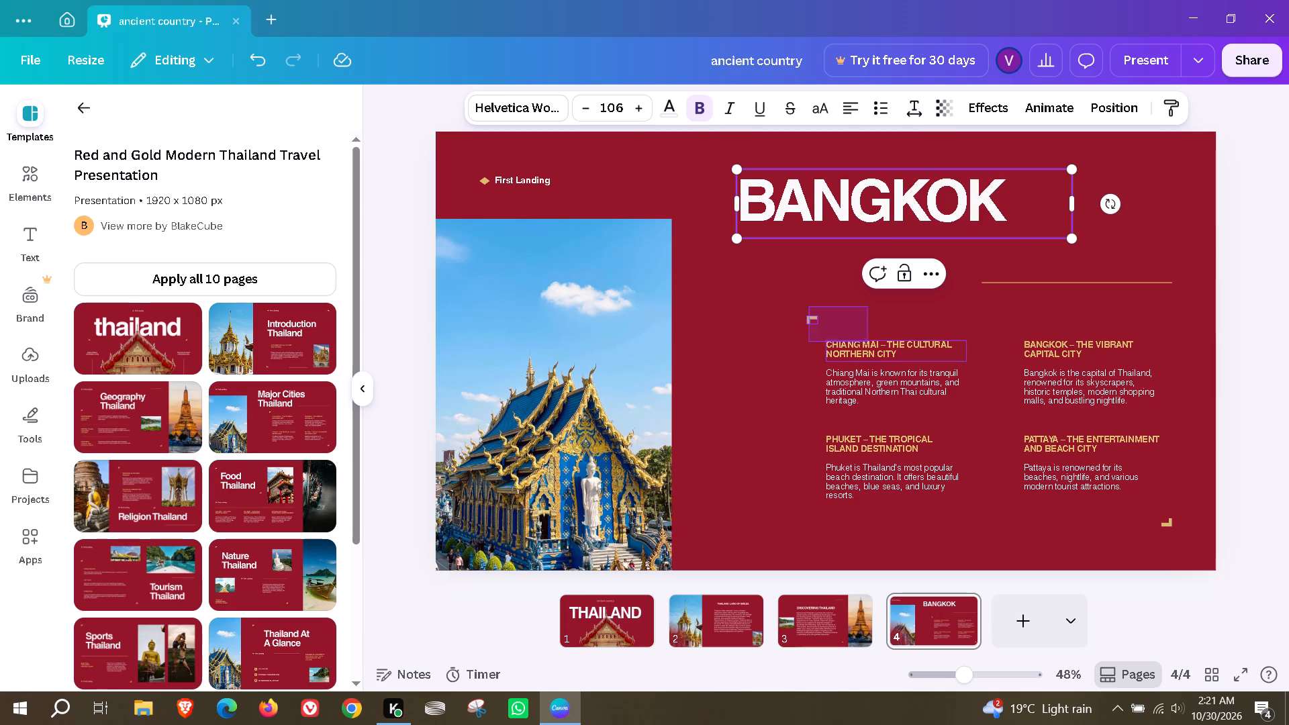
left_click_drag(869, 342, 881, 350)
left_click(928, 294)
left_click(927, 287)
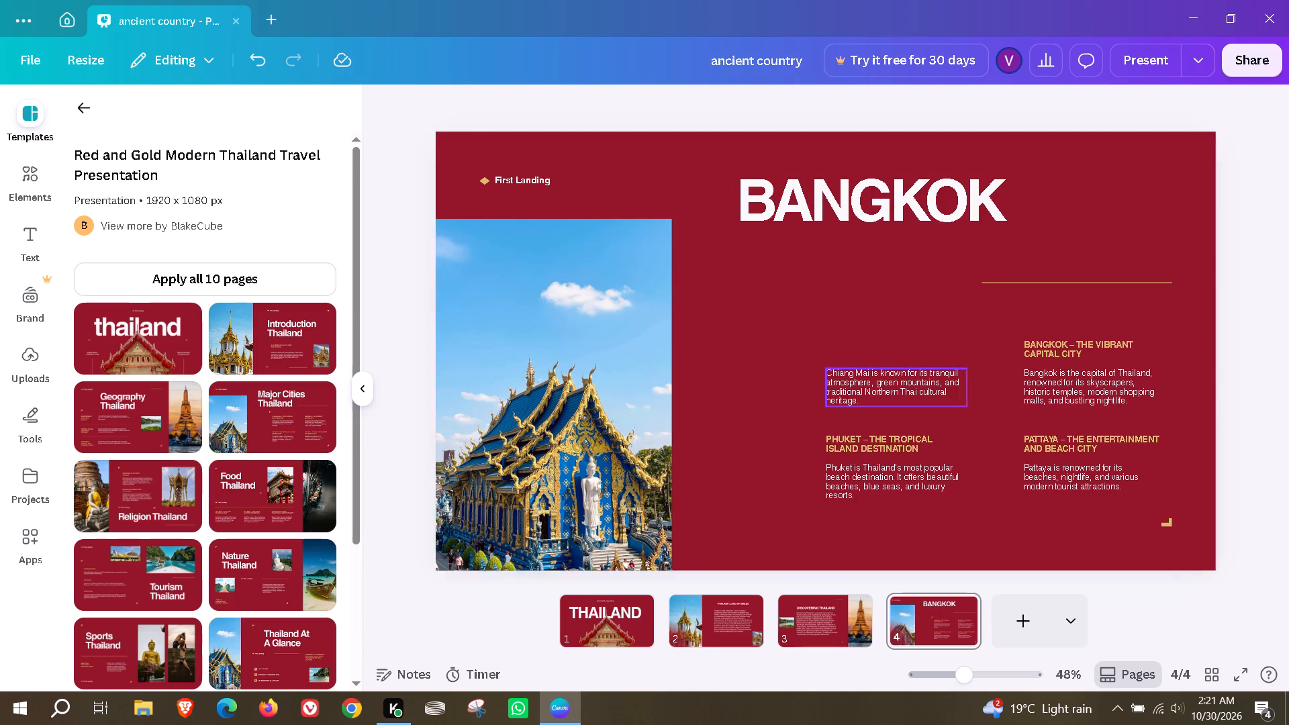
left_click_drag(780, 336, 893, 507)
left_click(938, 333)
left_click_drag(983, 261, 1045, 344)
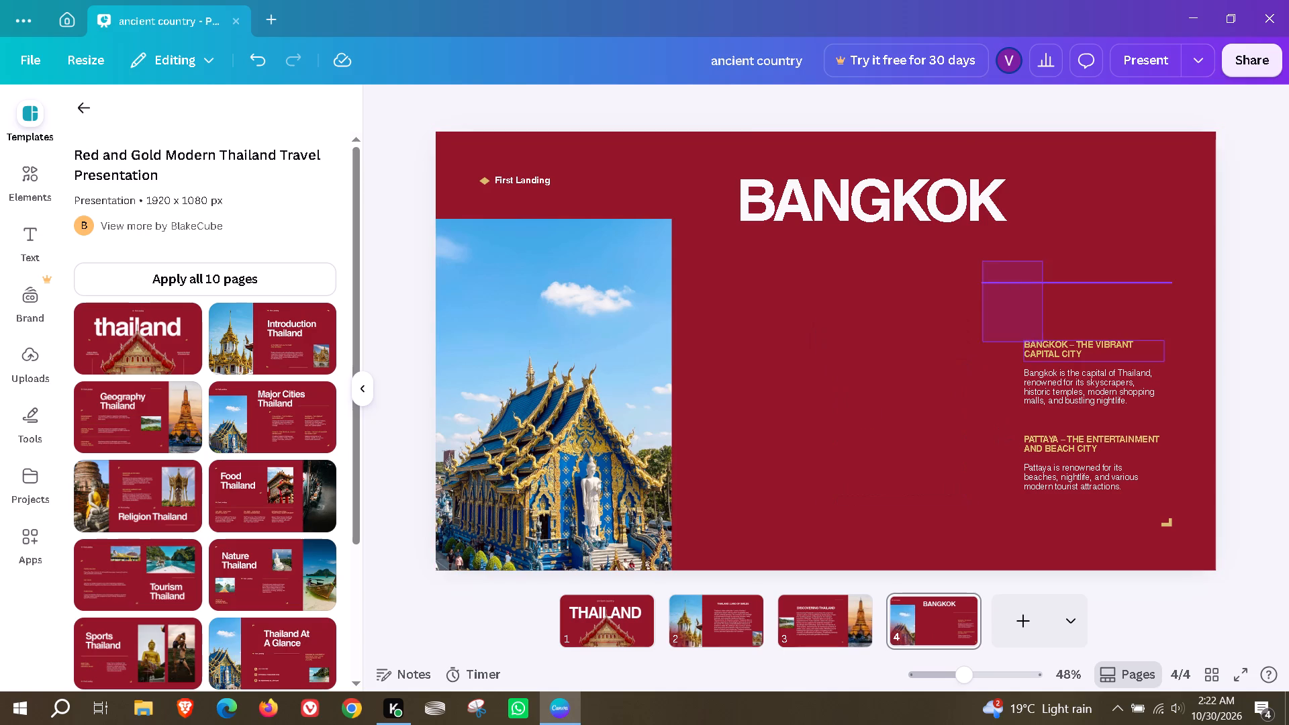
left_click_drag(1045, 344, 1051, 350)
left_click(1103, 250)
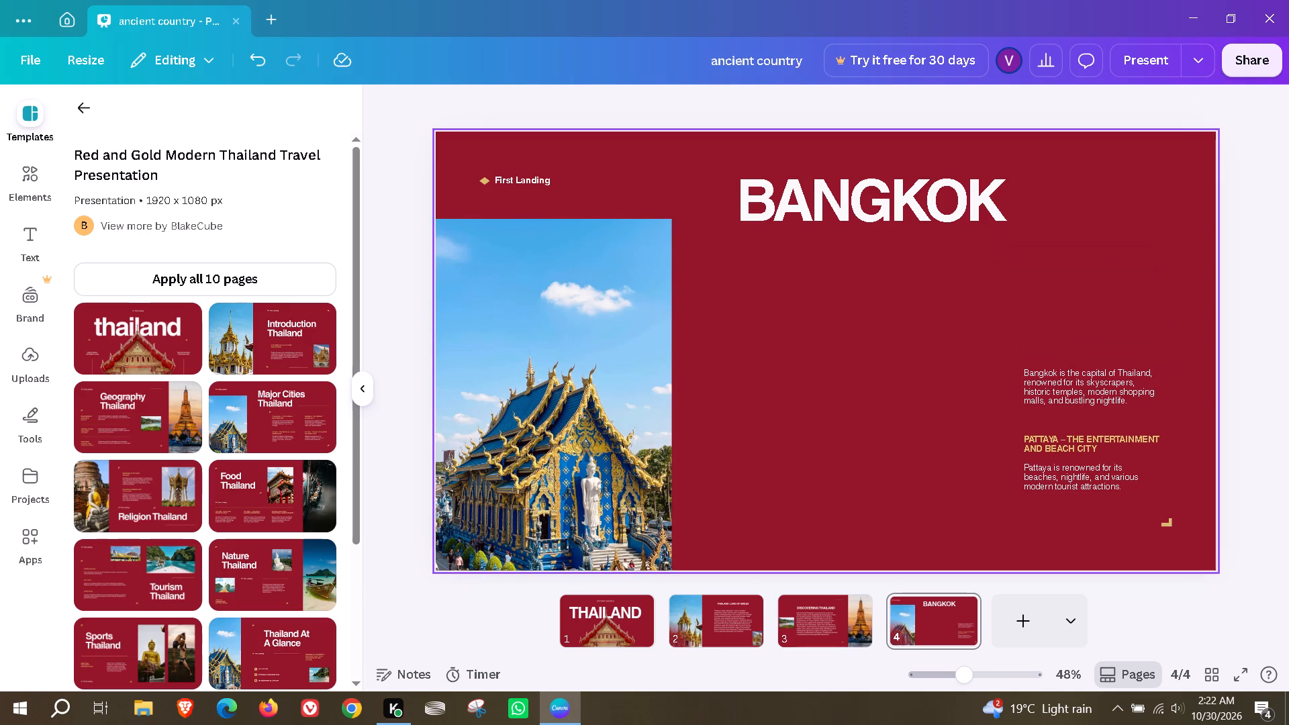
left_click_drag(990, 333, 1063, 450)
left_click(1131, 336)
Move the Pattaya description toward the text area's centre and replace it using Magic Write with "generate 5-6 lines on bangkok the heart of thailand".
left_click_drag(1084, 477, 914, 409)
double_click(929, 414)
left_click(959, 351)
scroll(996, 574, "down", 3)
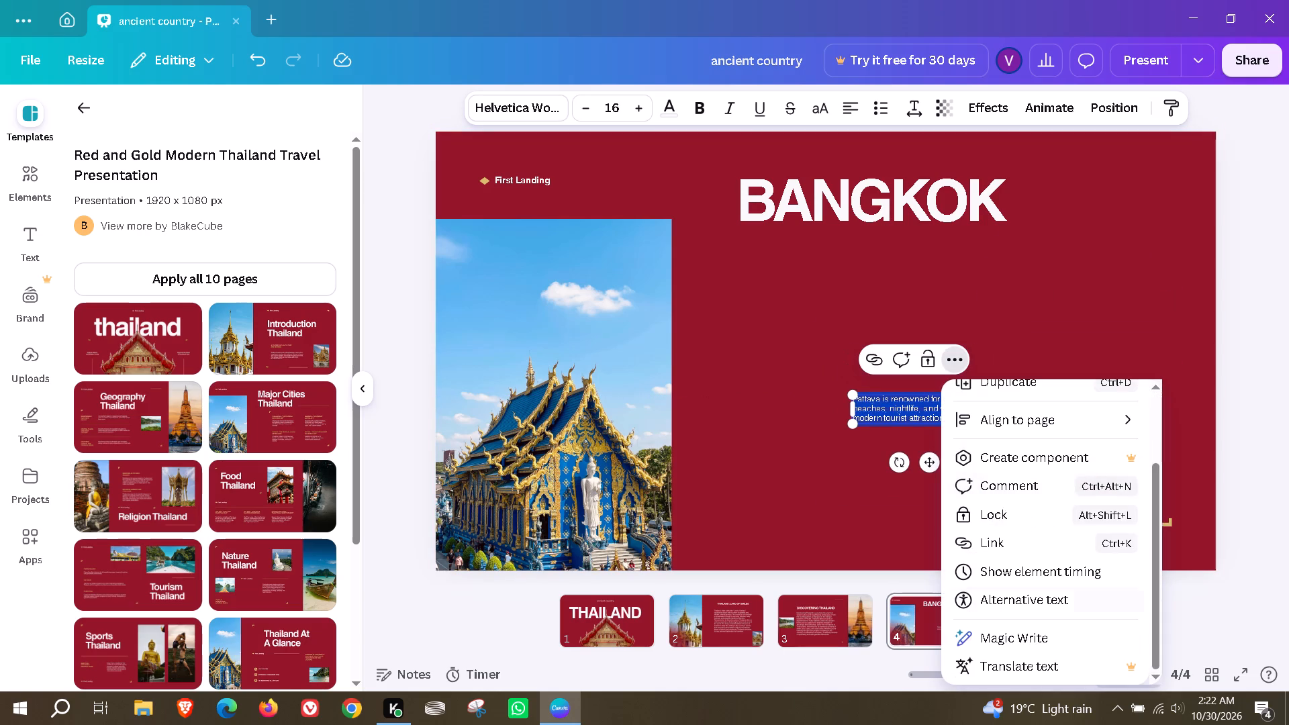
left_click(1022, 634)
left_click(1016, 391)
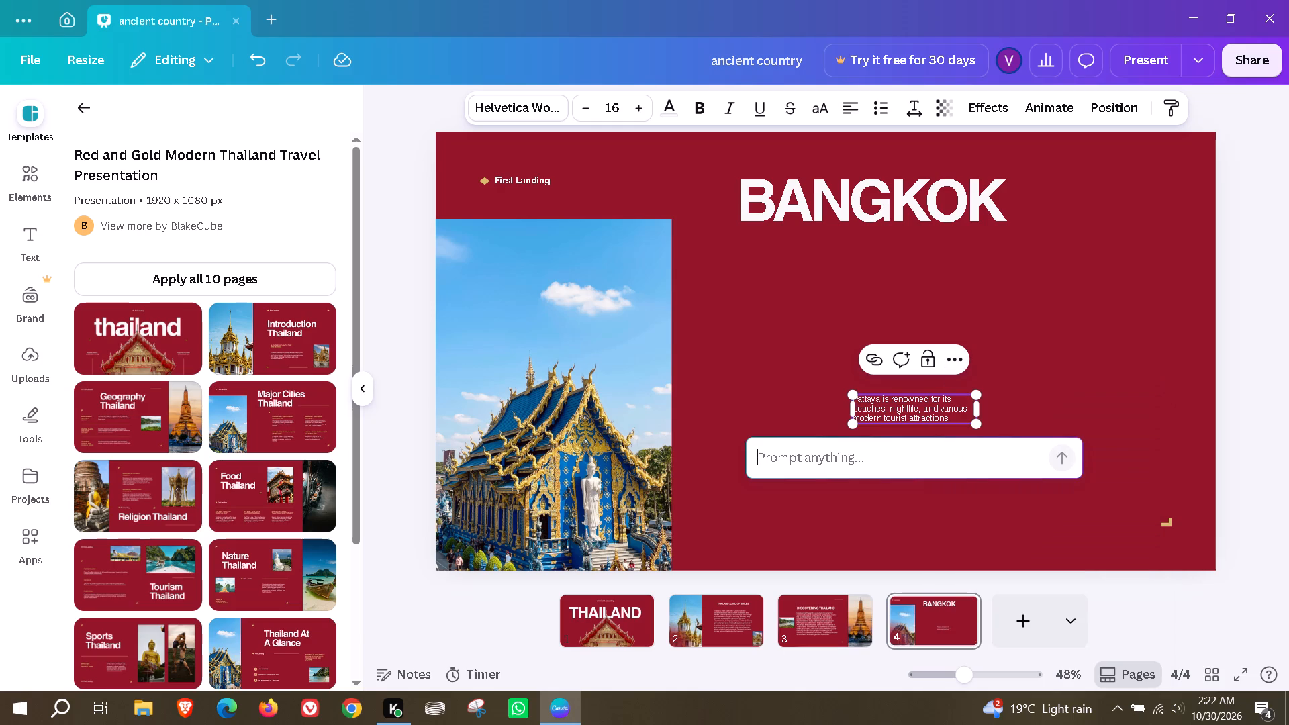
type("generate")
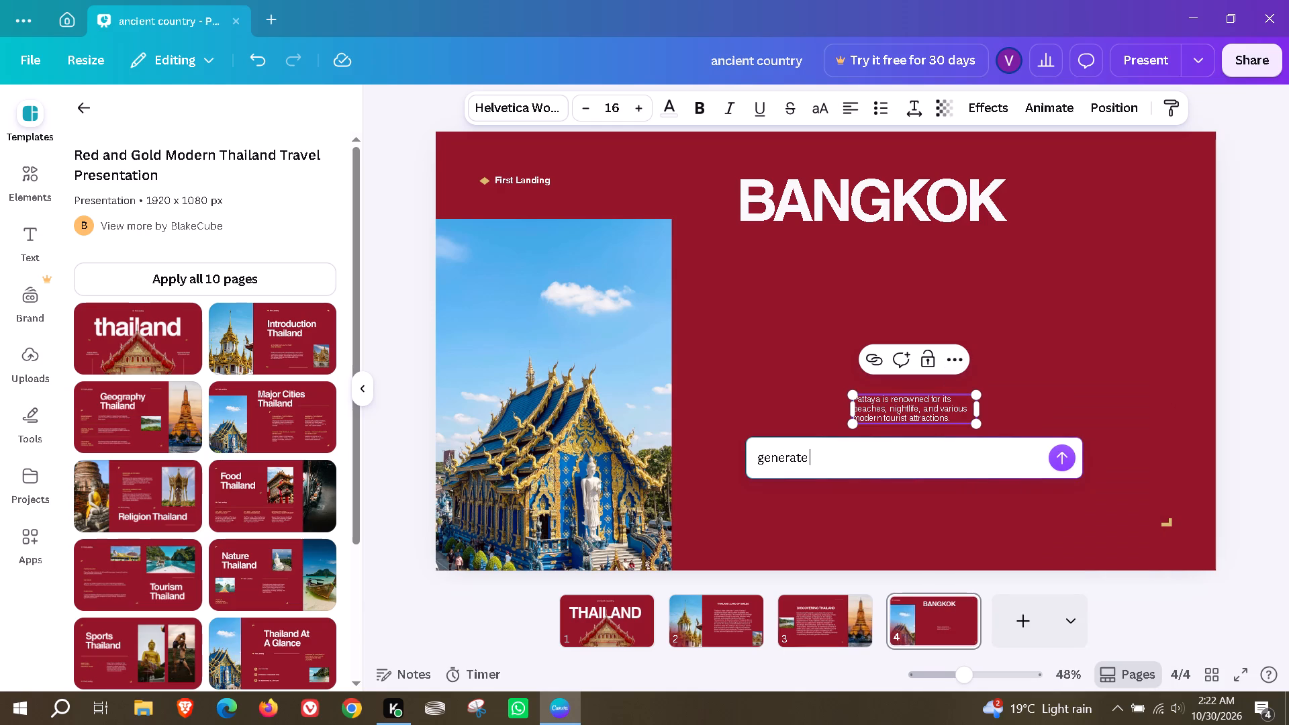
key("space")
type("5-6 line")
key("space")
key("BackSpace")
type("s")
key("space")
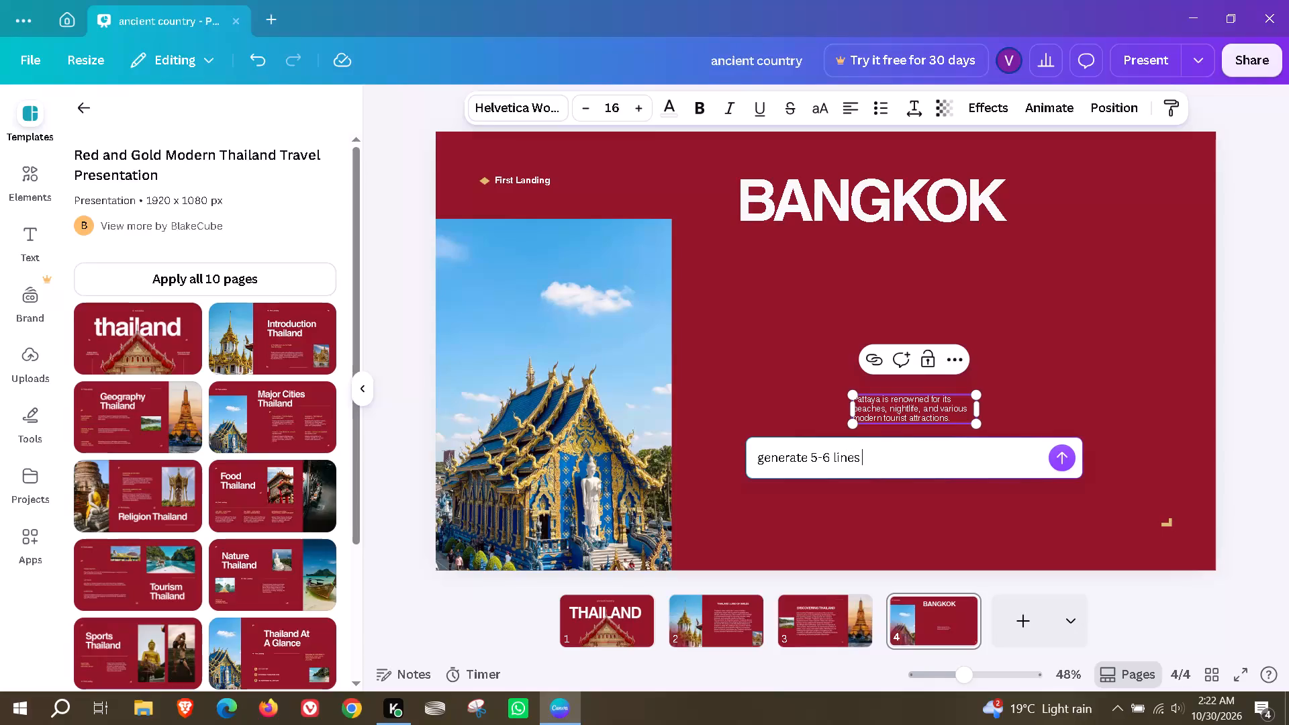
type("on bank")
key("BackSpace")
type("gkok")
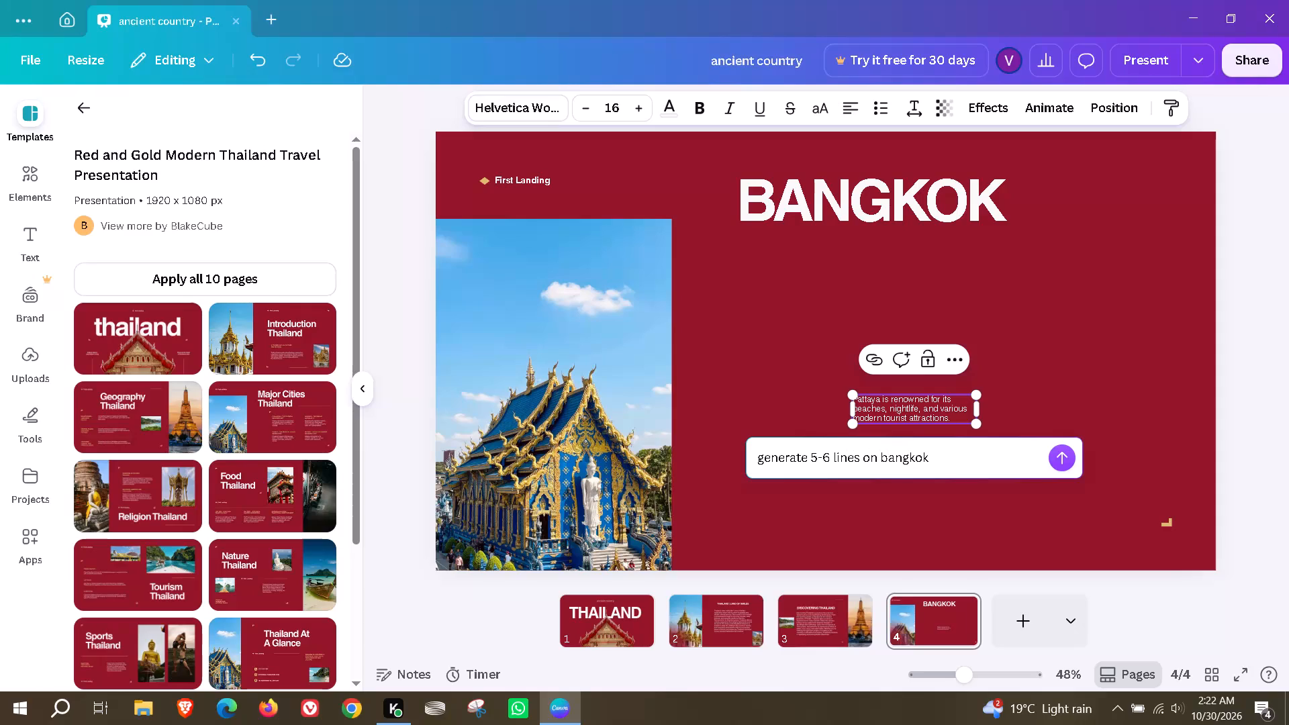
key("space")
type("the heart of thailand")
key("Return")
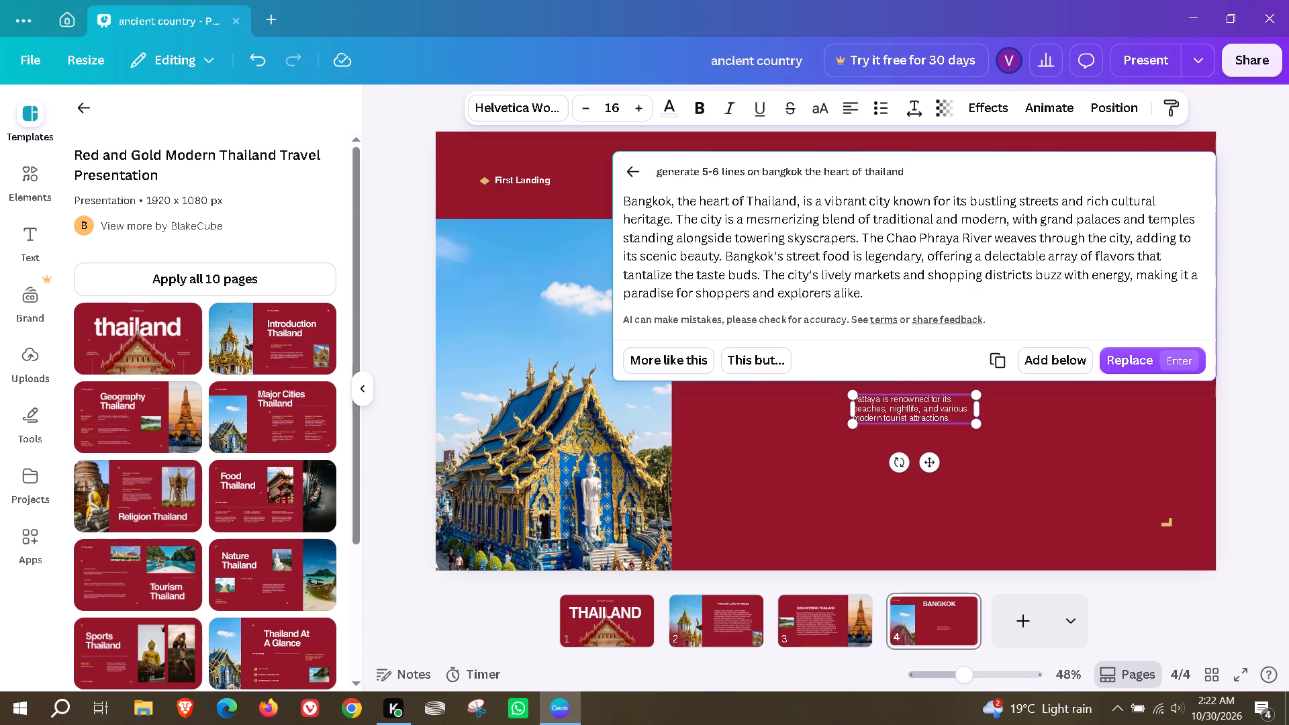
left_click(1140, 363)
left_click(1034, 404)
Move the Bangkok paragraph up below the title, widen its text box on both sides and enlarge it to about size 25.2.
left_click_drag(896, 454, 865, 338)
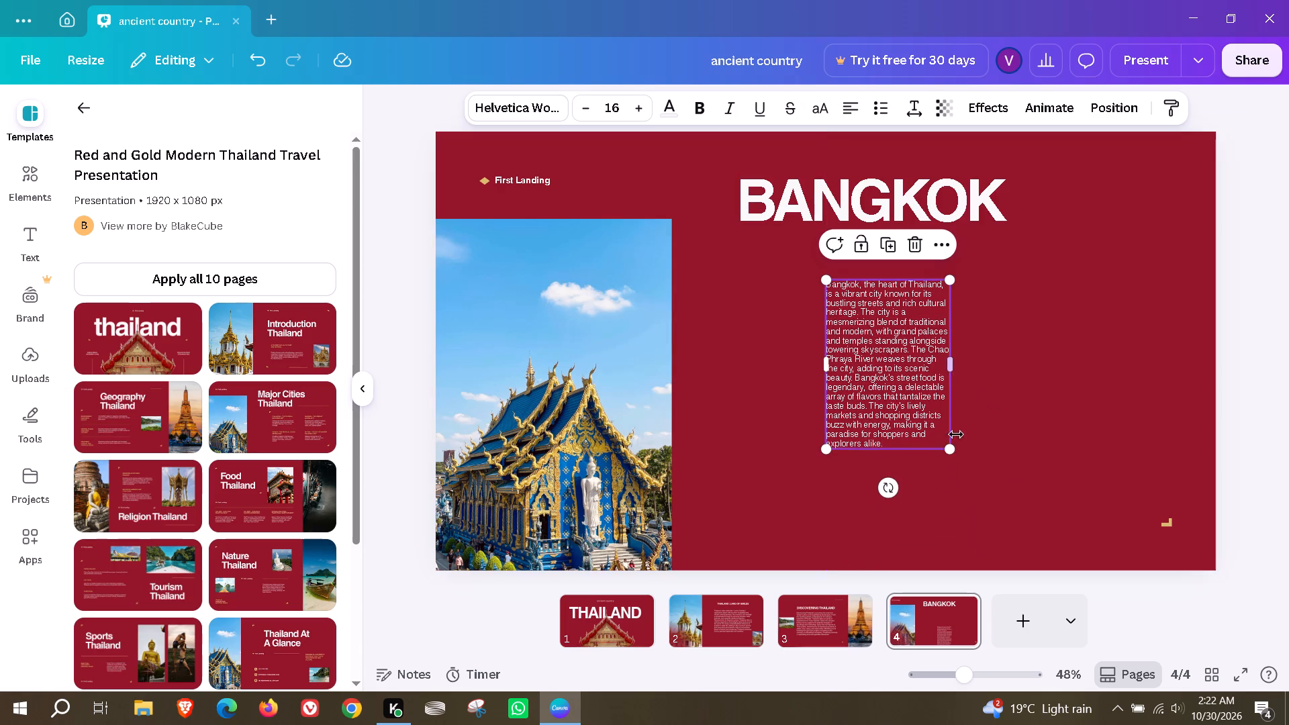
left_click_drag(949, 446, 1006, 497)
left_click(1086, 422)
left_click(846, 401)
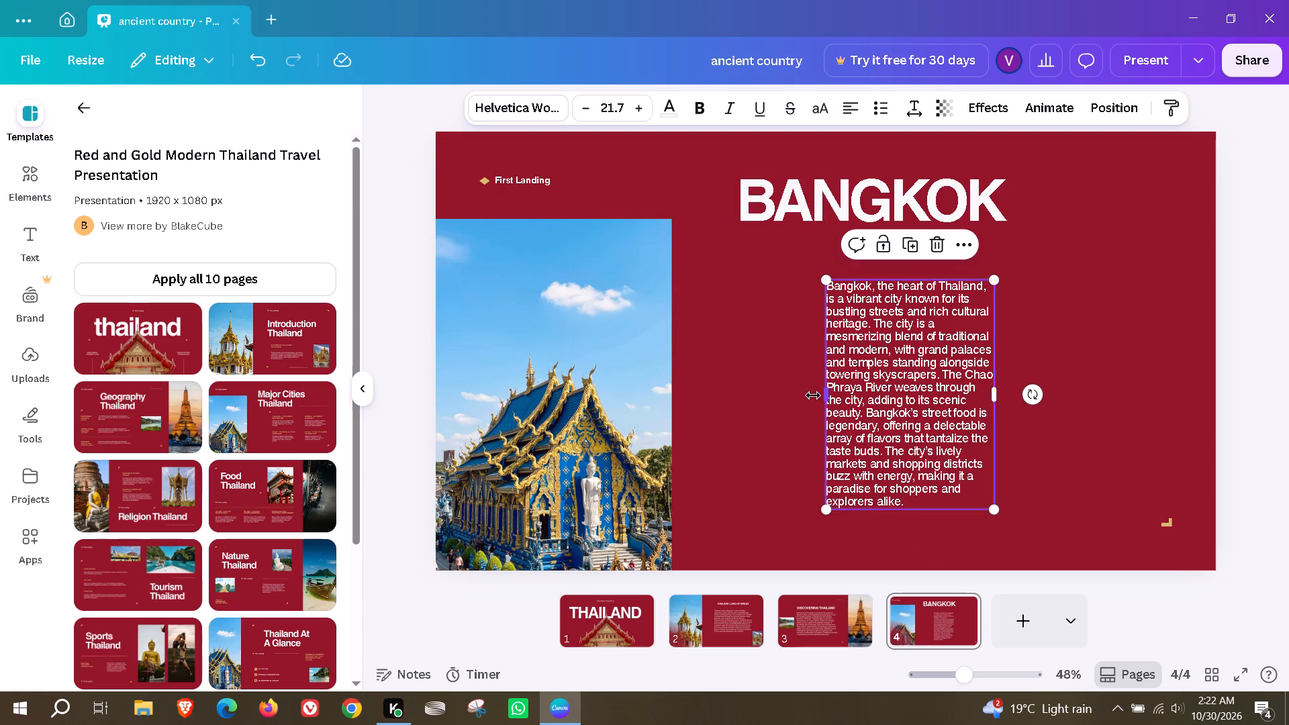
left_click_drag(828, 395, 779, 395)
left_click_drag(952, 394, 1067, 392)
left_click_drag(1059, 405, 1089, 461)
left_click(1082, 473)
Delete the remaining gold corner mark from the fourth page.
left_click(1169, 518)
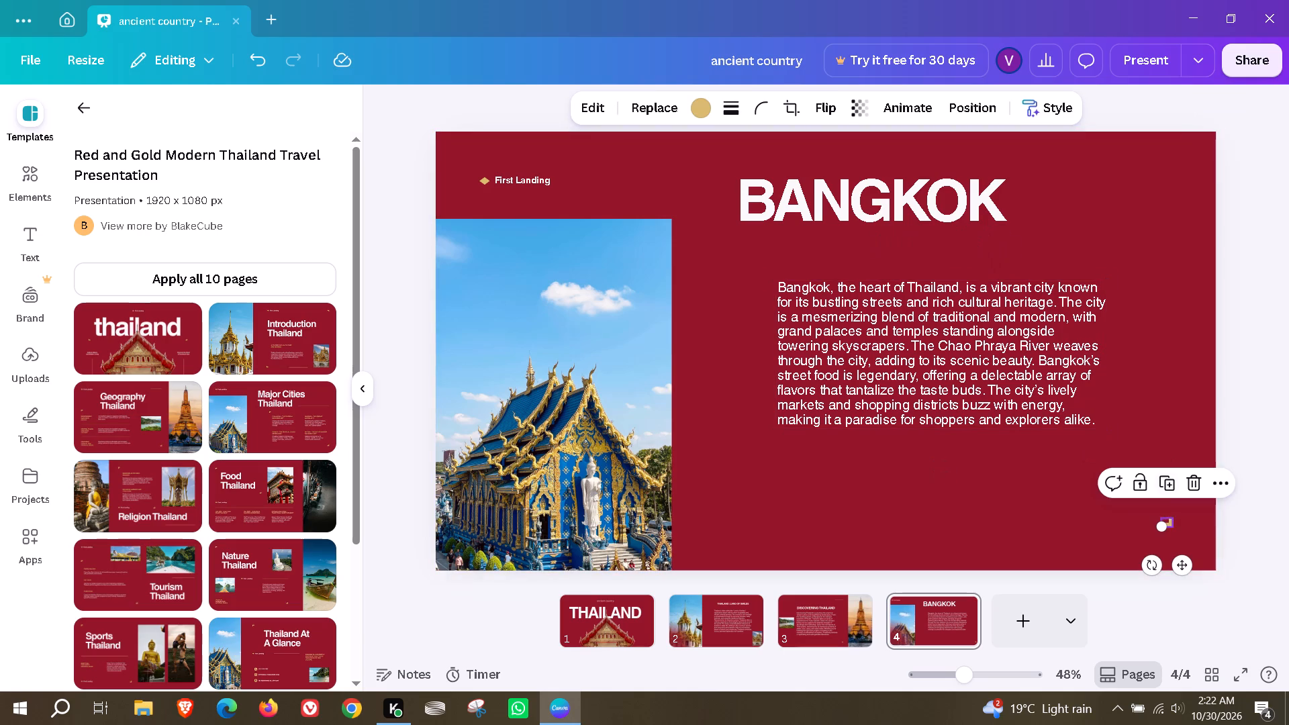
left_click(1187, 488)
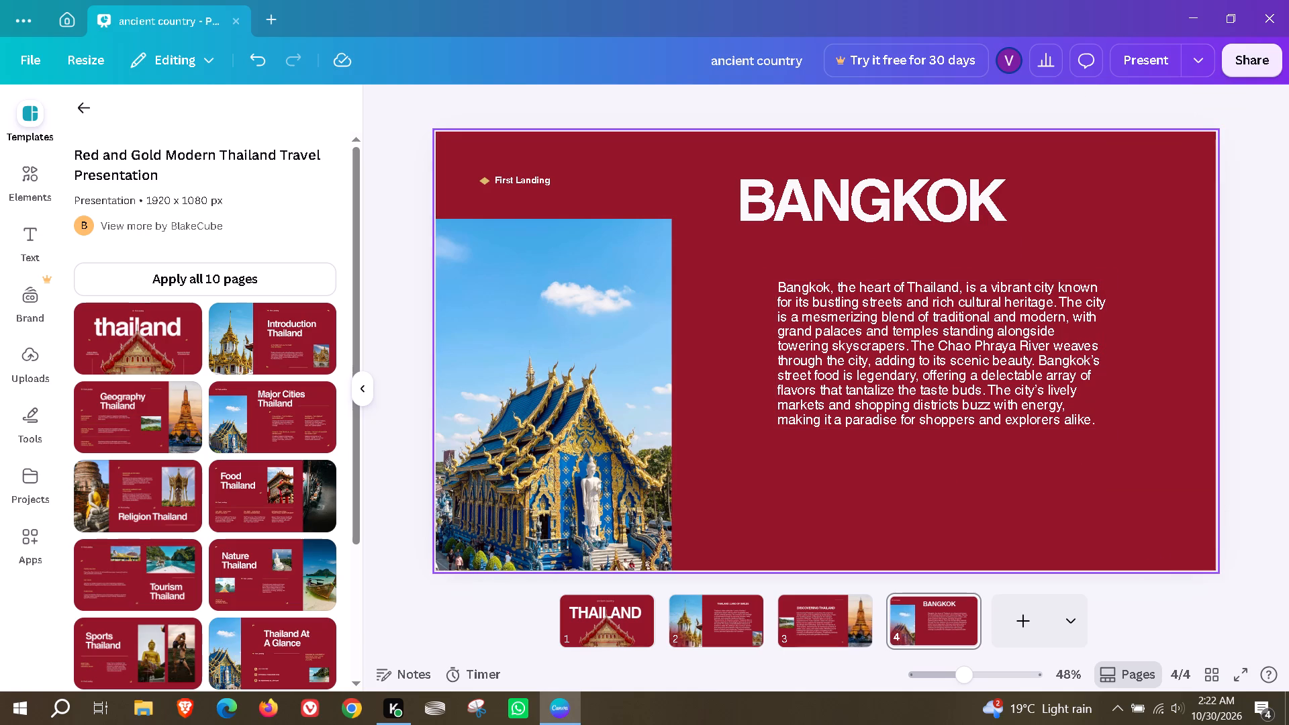
left_click(895, 473)
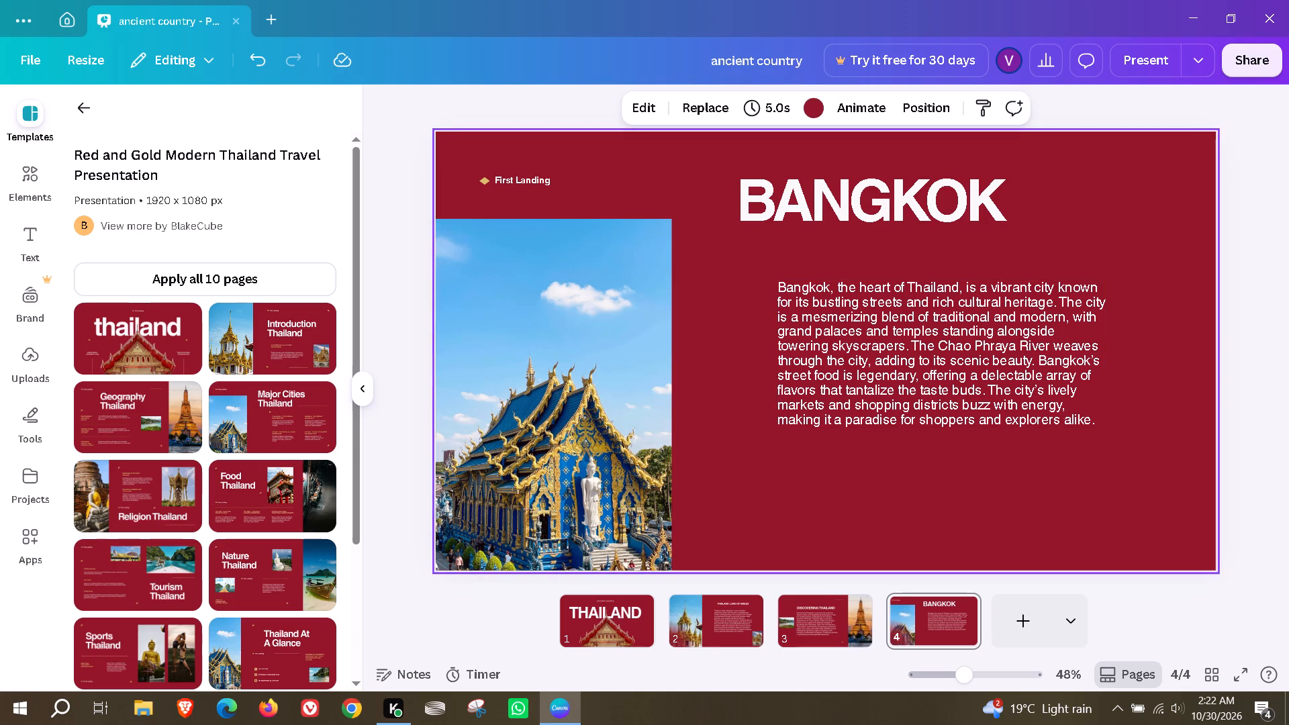
Move the Bangkok paragraph slightly down and left, leaving more space beneath the title.
left_click_drag(912, 368, 894, 407)
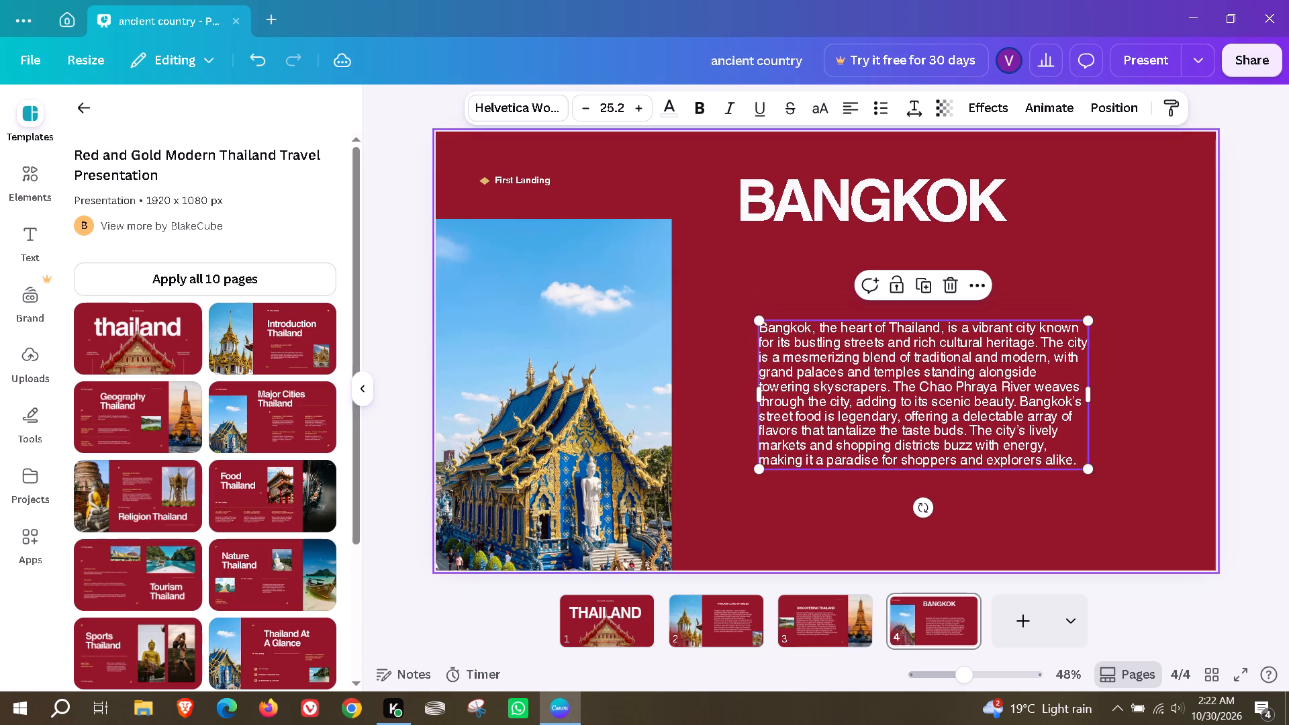
Move the BANGKOK title down and slightly right, closer to the paragraph below it.
left_click_drag(918, 199, 945, 232)
left_click(1163, 405)
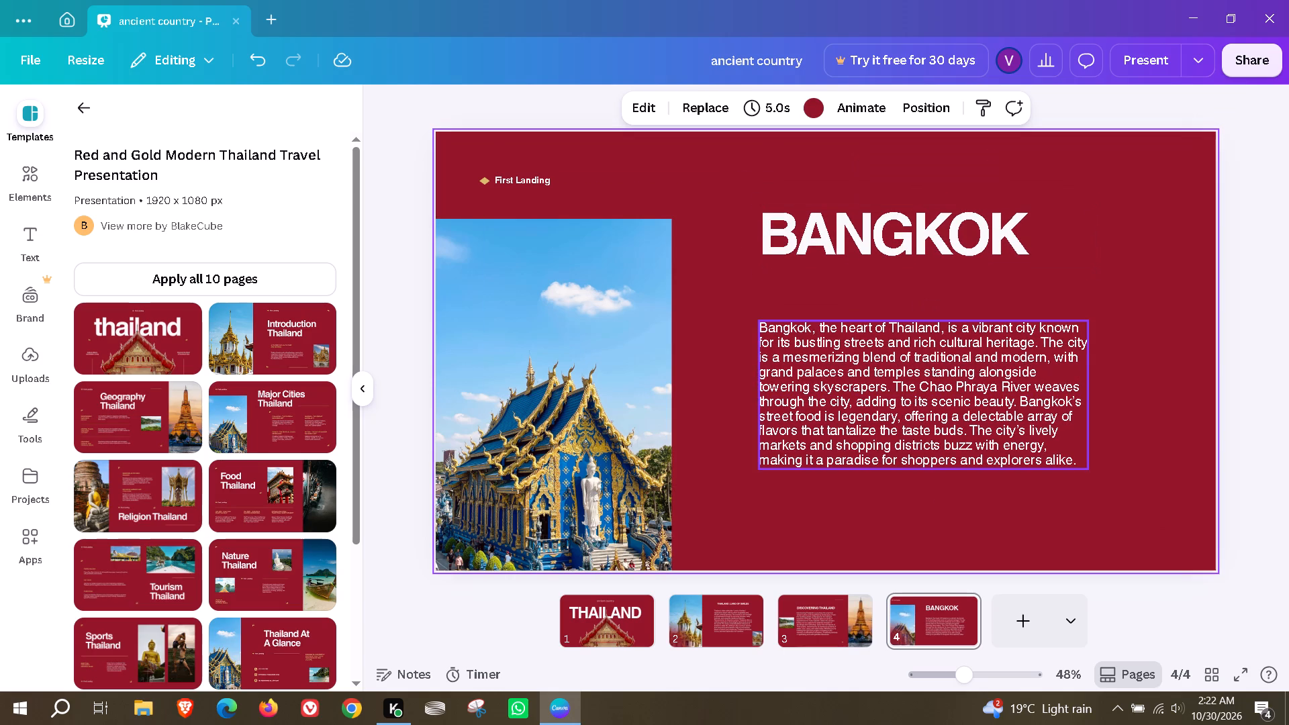
Delete the First Landing label from the fourth page.
left_click(520, 173)
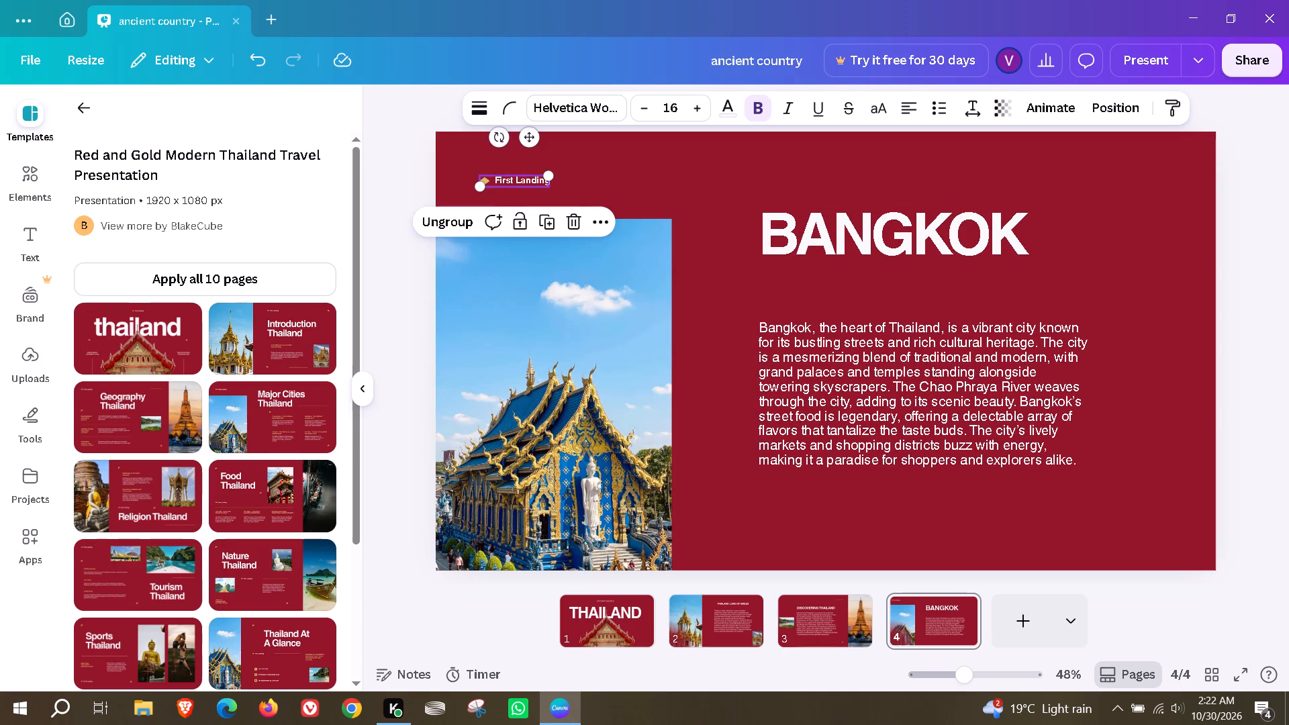
left_click(563, 224)
Shift the BANGKOK title slightly down and right, and nudge the Bangkok paragraph right to sit beneath it.
left_click_drag(900, 246, 930, 260)
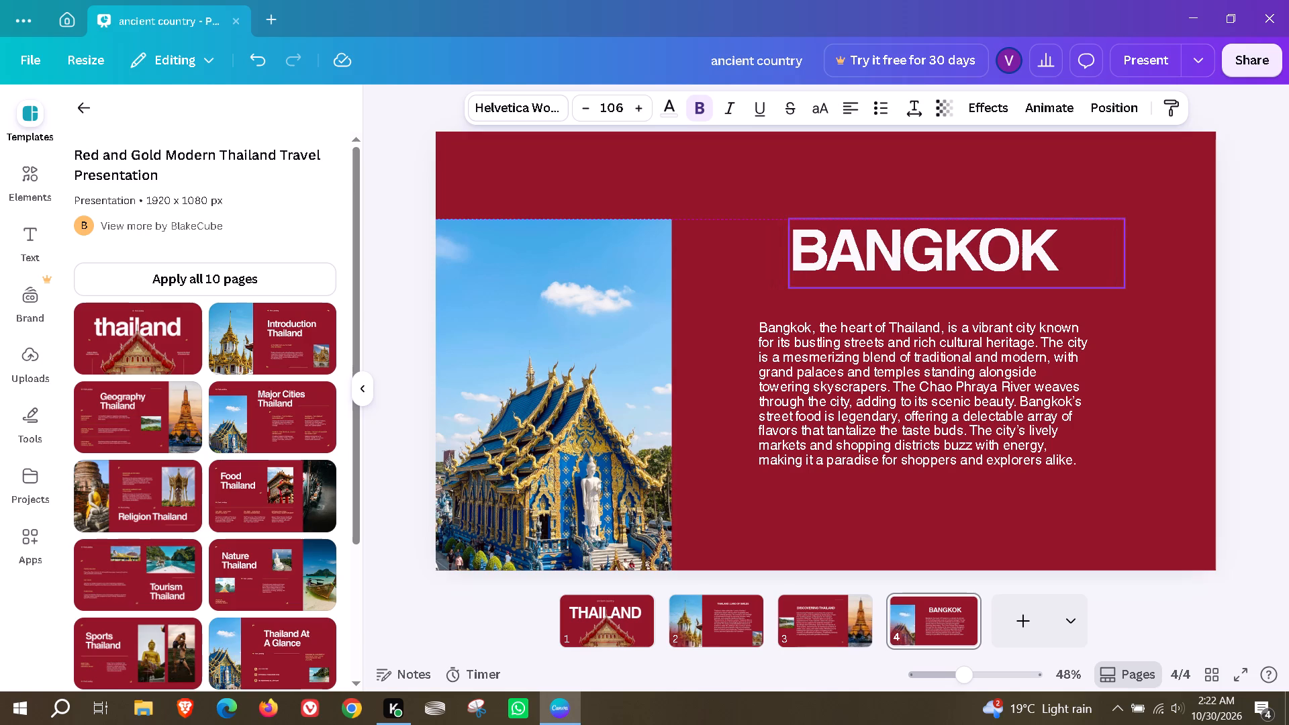
left_click_drag(930, 260, 924, 260)
left_click(1010, 396)
left_click_drag(1031, 412, 1043, 414)
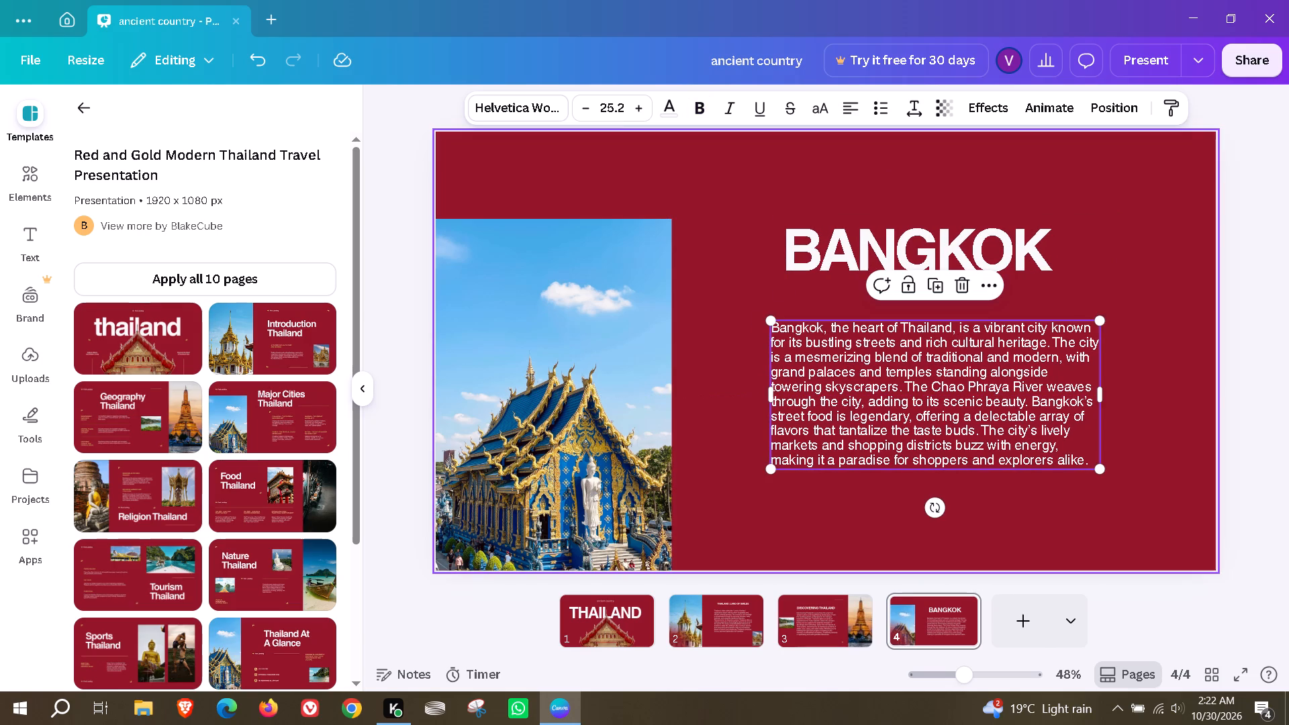
left_click(1154, 436)
Add the template's Religion Thailand layout as a new fifth page.
scroll(248, 459, "down", 1)
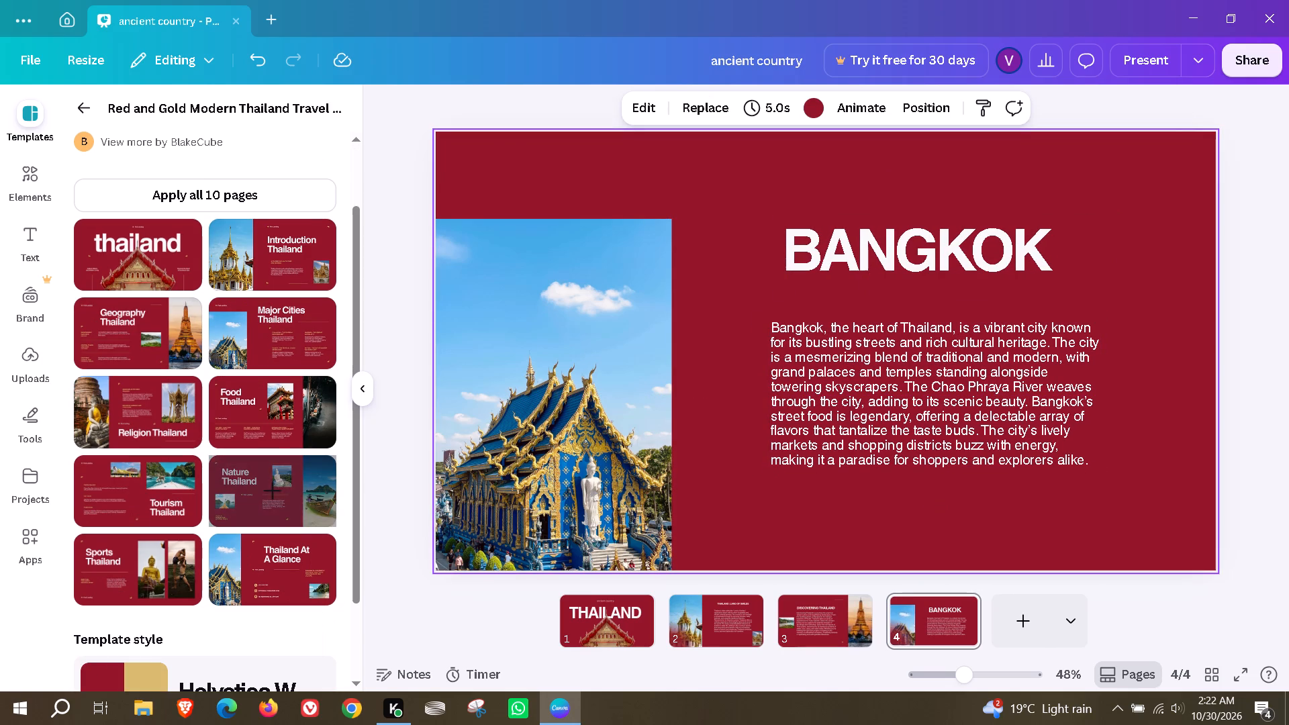
left_click(172, 419)
left_click(733, 412)
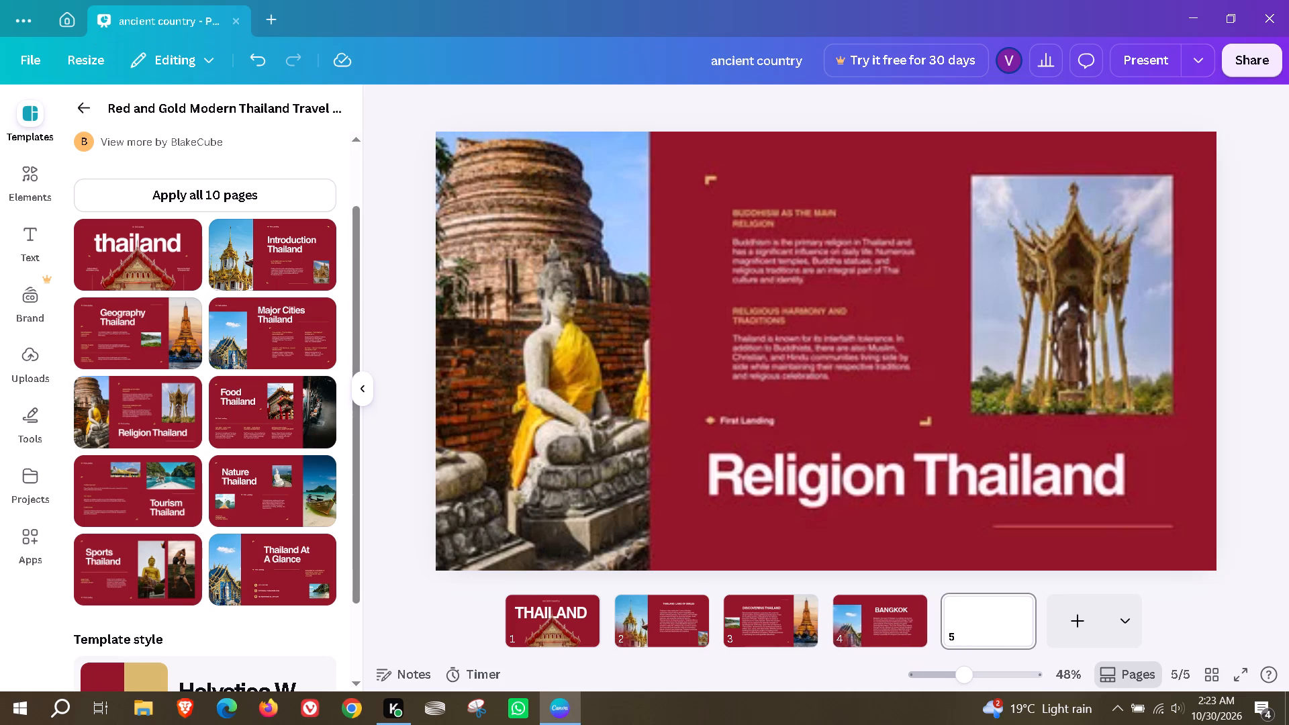
Retitle the fifth page PHUKET and narrow the title's text box to fit the word.
double_click(915, 477)
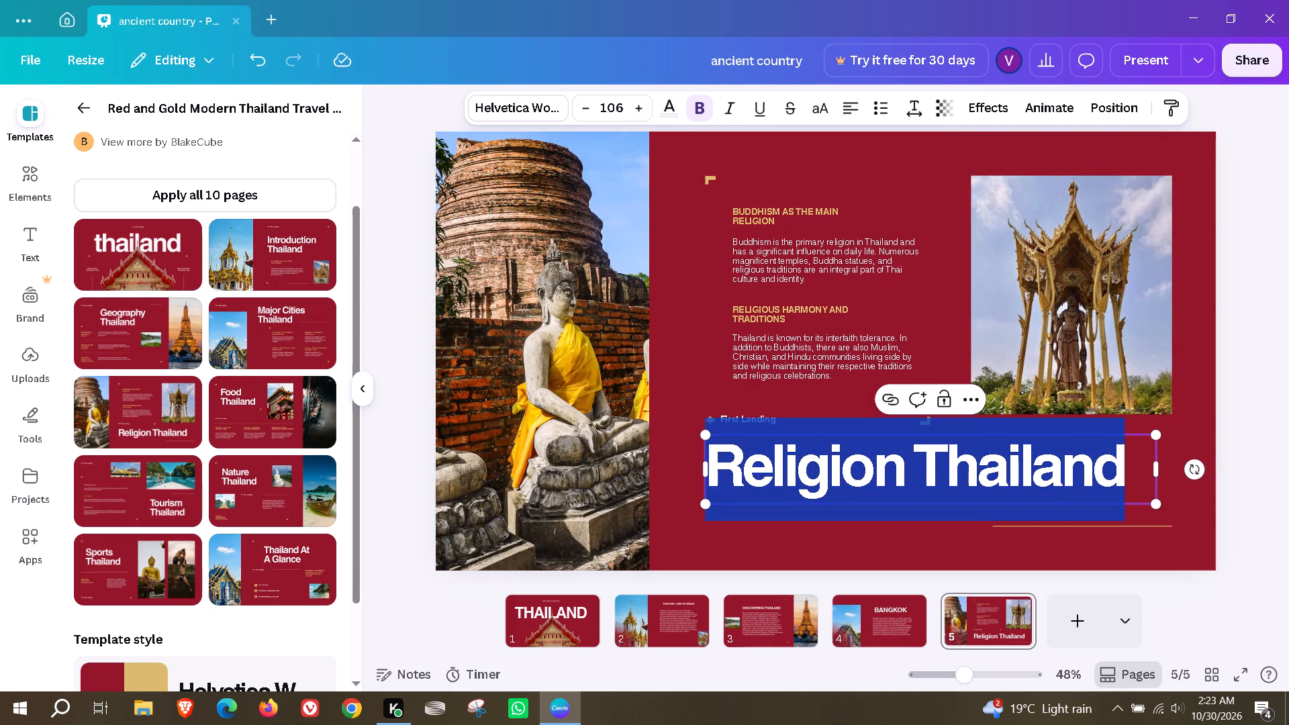
type("PHU")
key("shift+BackSpace")
type("UKET")
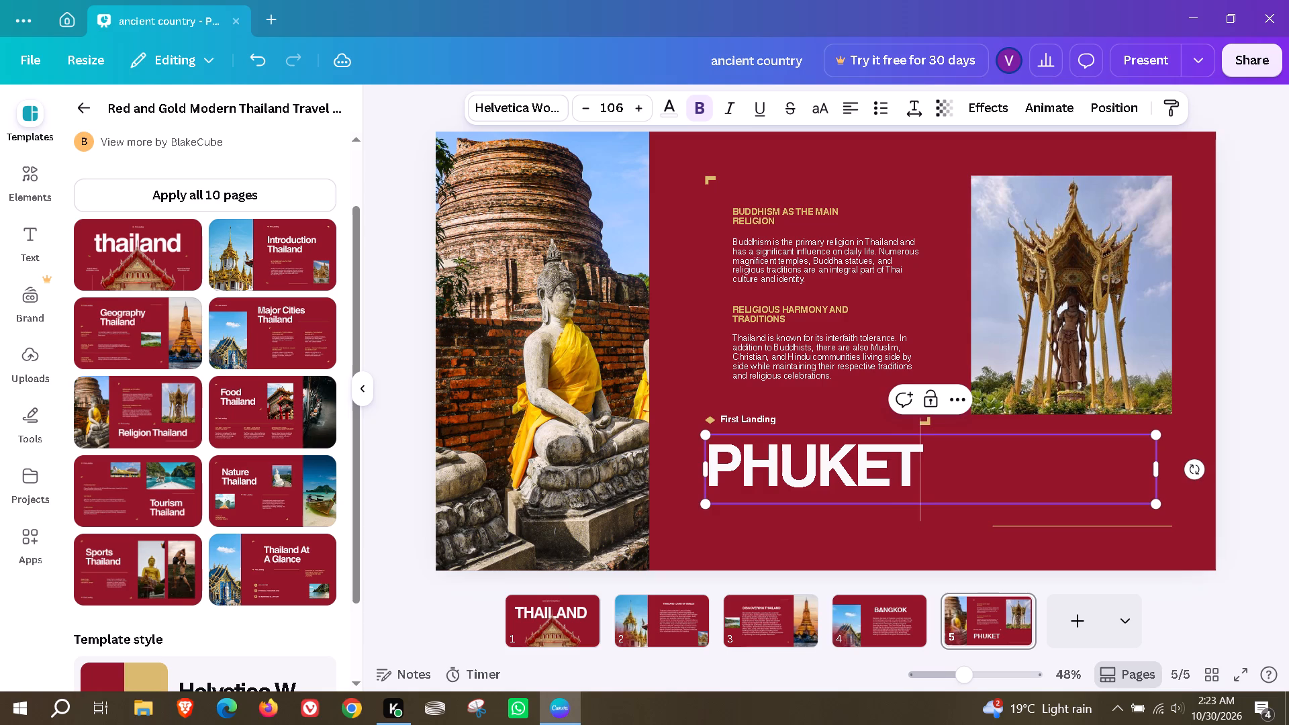
key("space")
key("BackSpace")
left_click_drag(1159, 475, 946, 471)
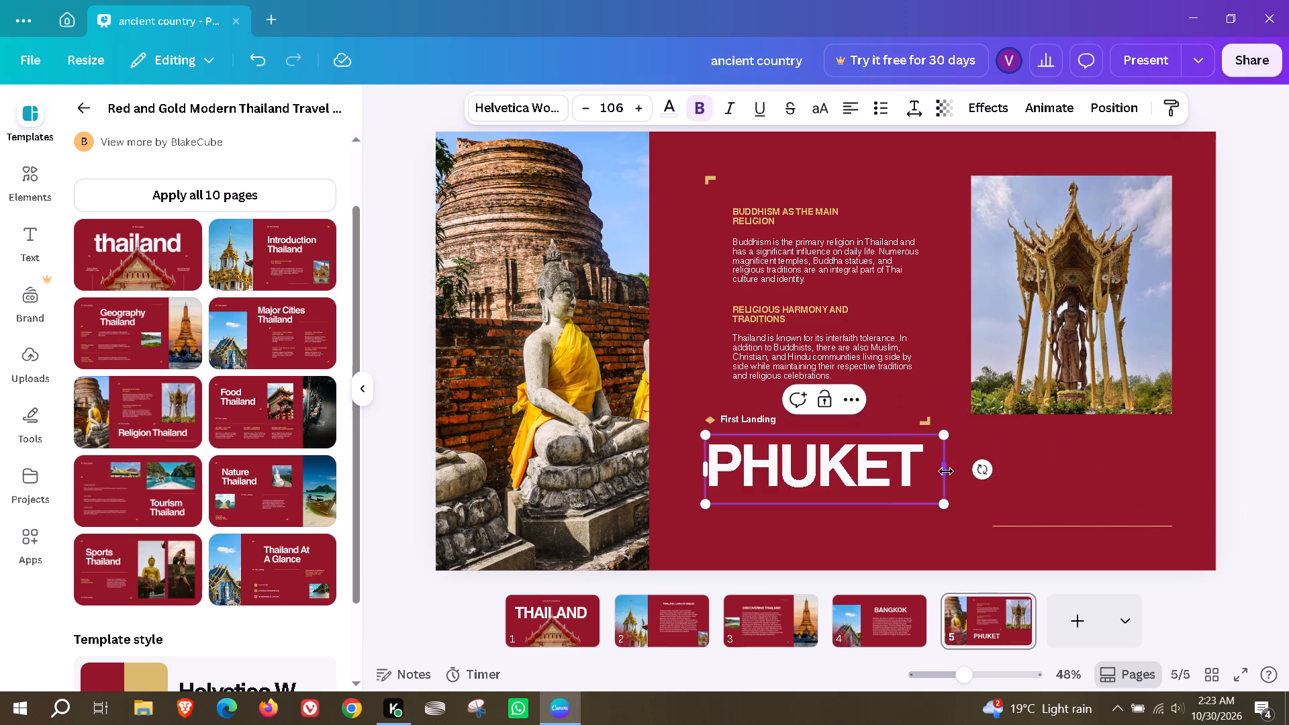
left_click(994, 465)
Delete both gold corner marks, both gold headings, the Buddhism paragraph, the First Landing label and the thin gold line, keeping the interfaith paragraph.
left_click_drag(698, 159, 847, 316)
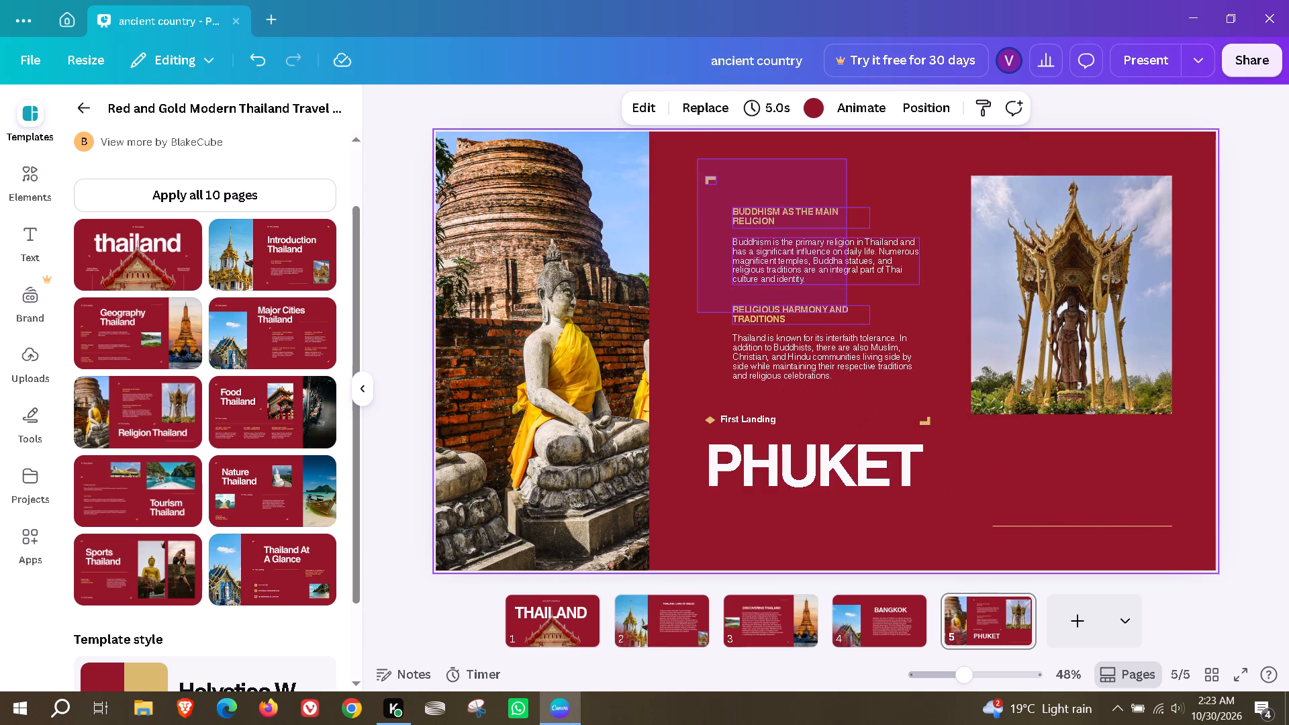
left_click_drag(847, 316, 848, 316)
left_click(855, 365)
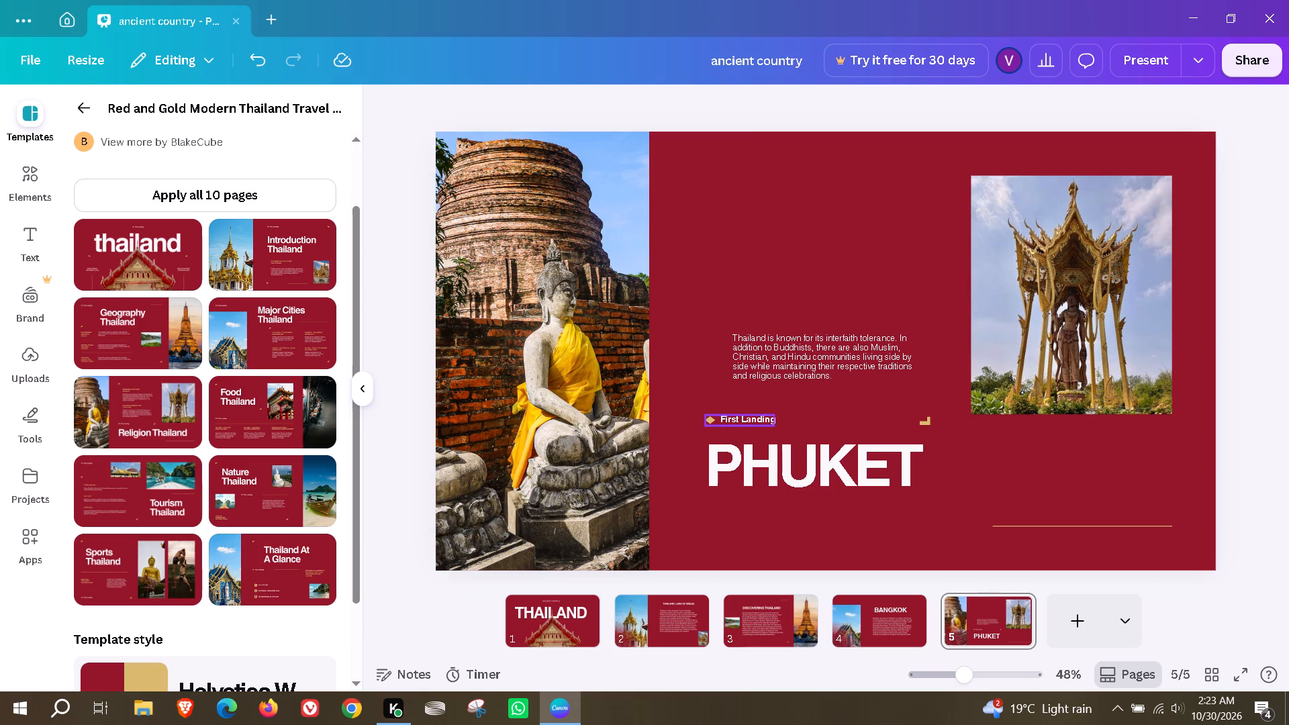
left_click(765, 414)
left_click(804, 378)
double_click(934, 417)
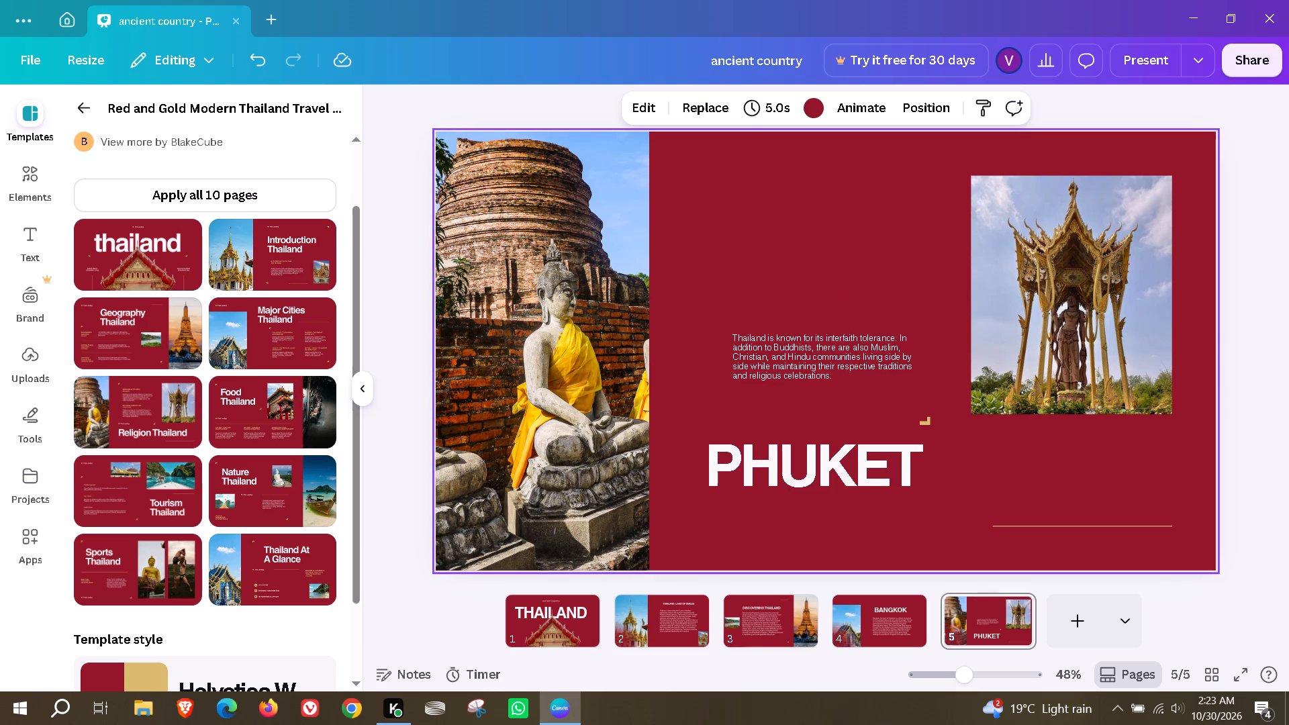
left_click(924, 420)
left_click(943, 384)
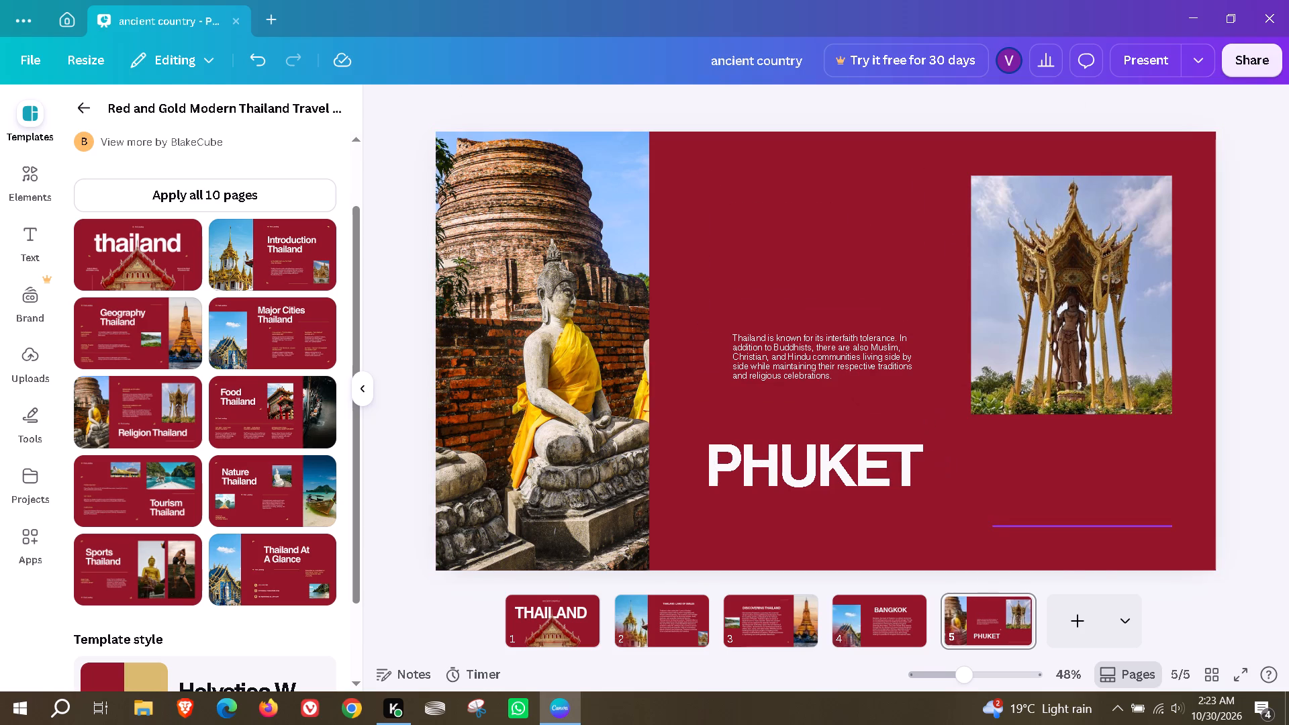
left_click(1071, 524)
left_click(1103, 491)
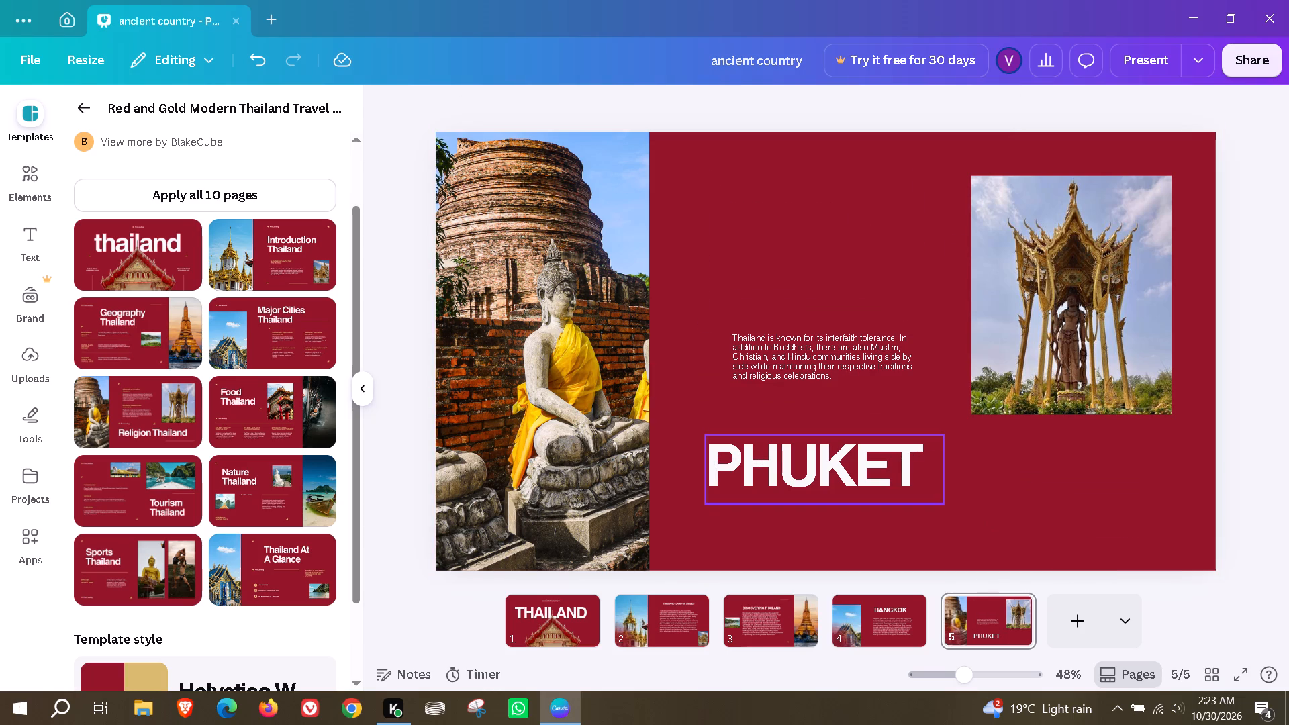
Move the PHUKET title up above the remaining paragraph, level with the top of the smaller temple photo.
left_click_drag(785, 485, 773, 222)
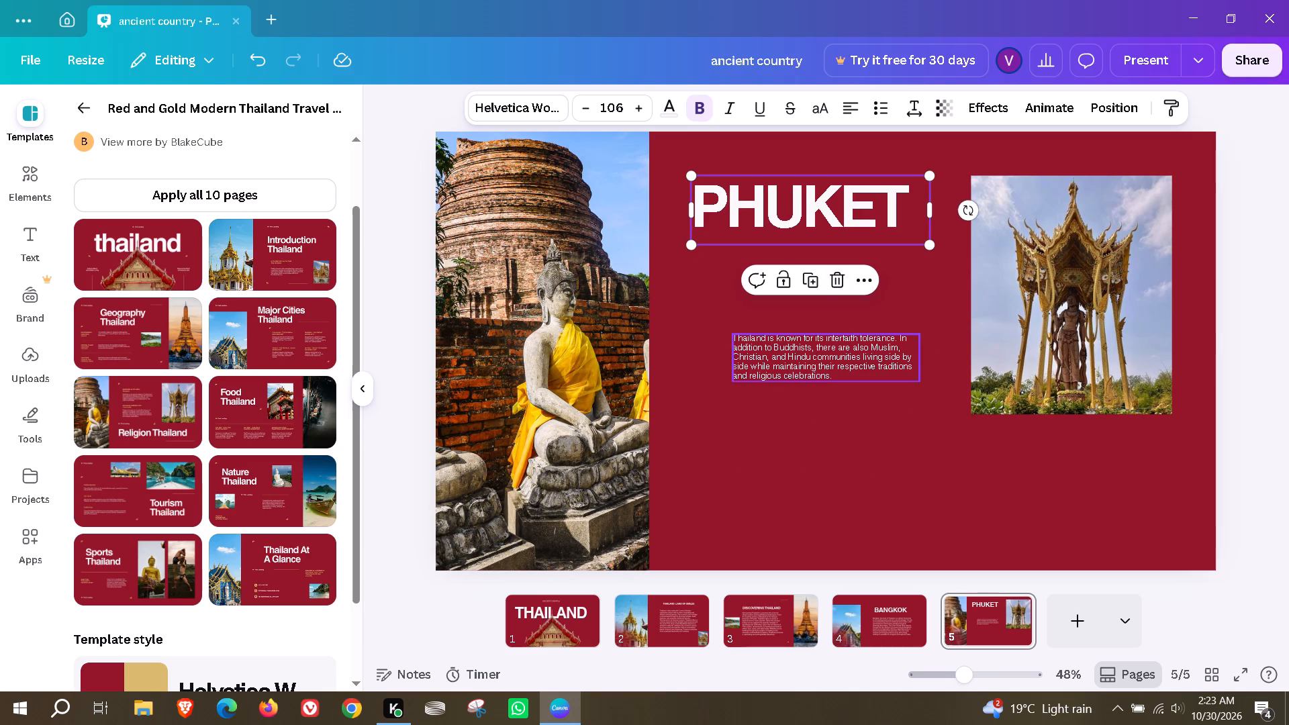
Replace the interfaith paragraph using Magic Write with "generate 5-6 lines on phuket a tropical paradise in thailand".
double_click(840, 360)
left_click(877, 298)
scroll(918, 498, "down", 3)
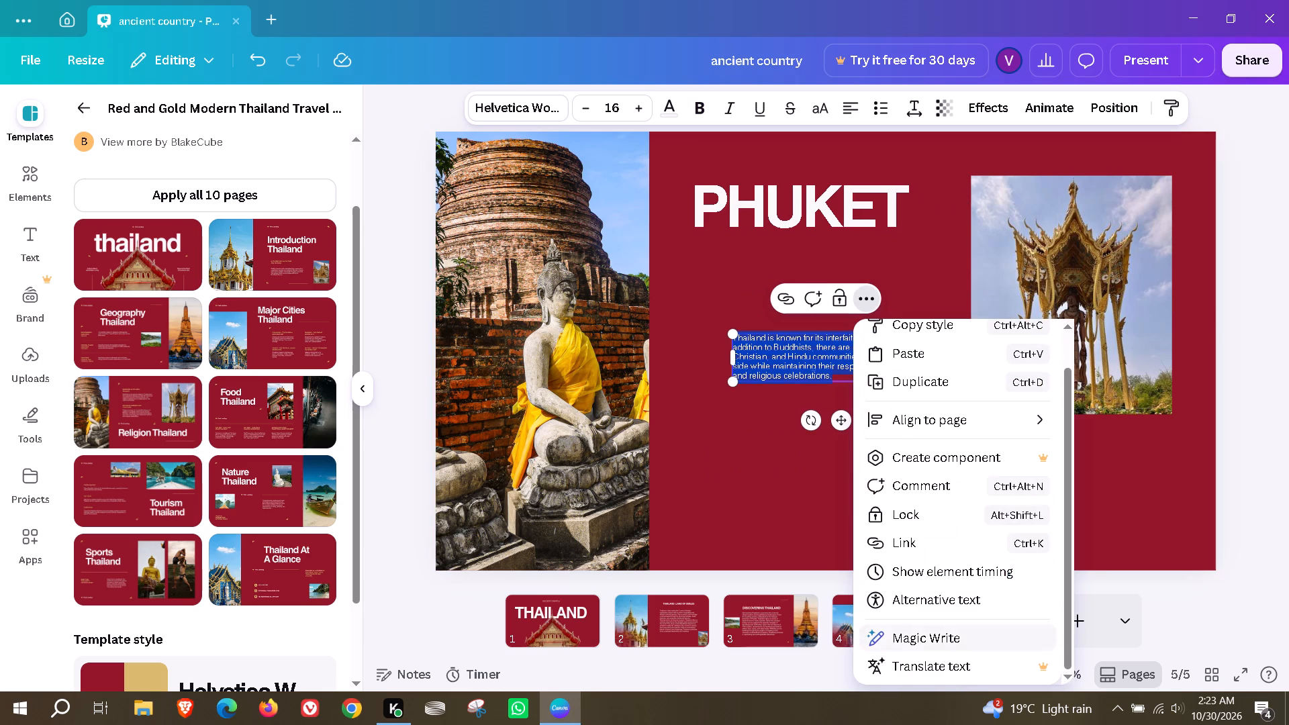
left_click(935, 635)
left_click(950, 338)
type("generate")
key("space")
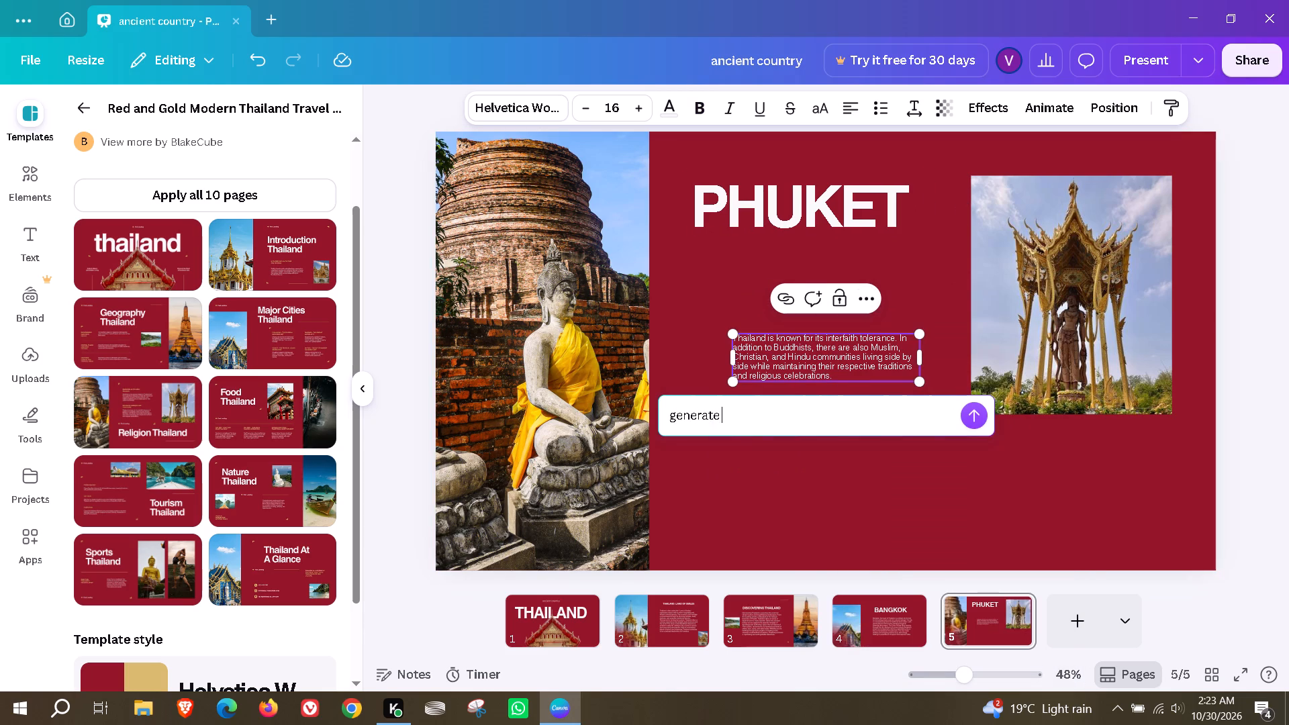
type("5-6 lines")
key("space")
type("on")
key("space")
type("phuket a pr")
key("BackSpace")
key("BackSpace")
type("tor")
key("BackSpace")
key("BackSpace")
type("ropical paradise in thailand")
key("Return")
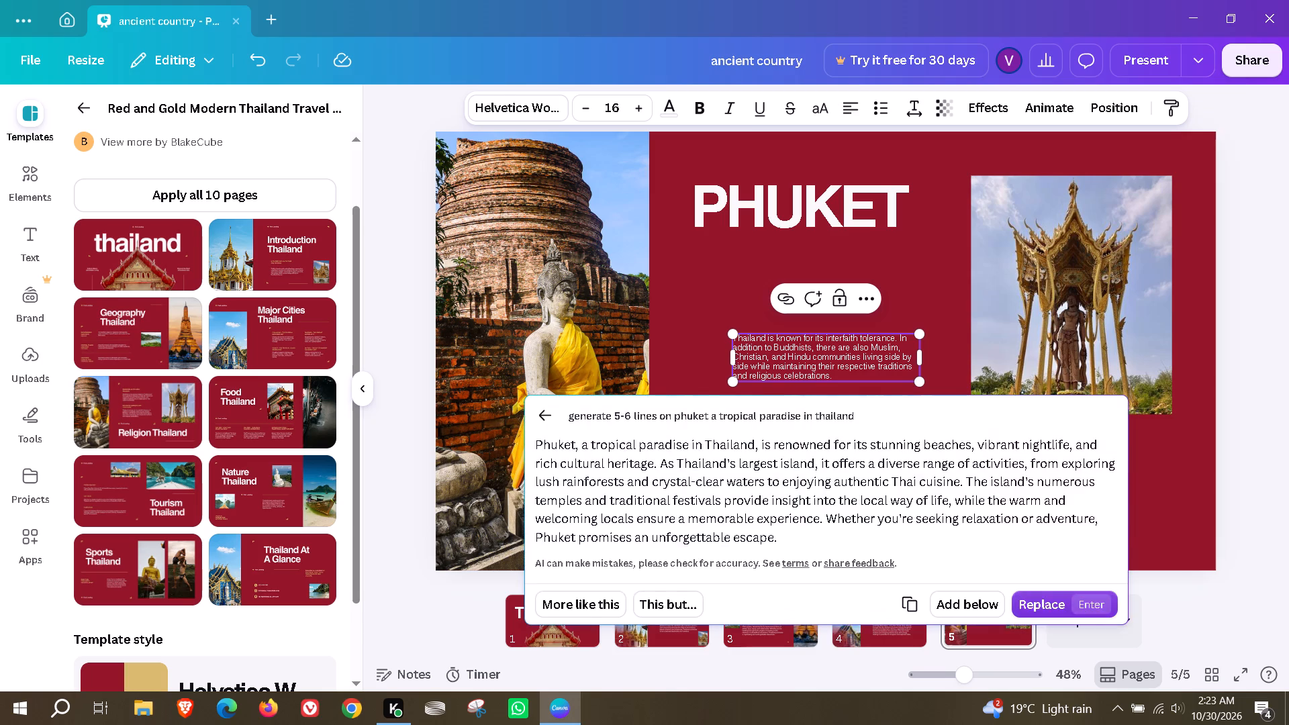
left_click(1044, 605)
Enlarge the Phuket paragraph to about size 25.7 and move it up and left beneath the title.
left_click_drag(924, 452, 977, 499)
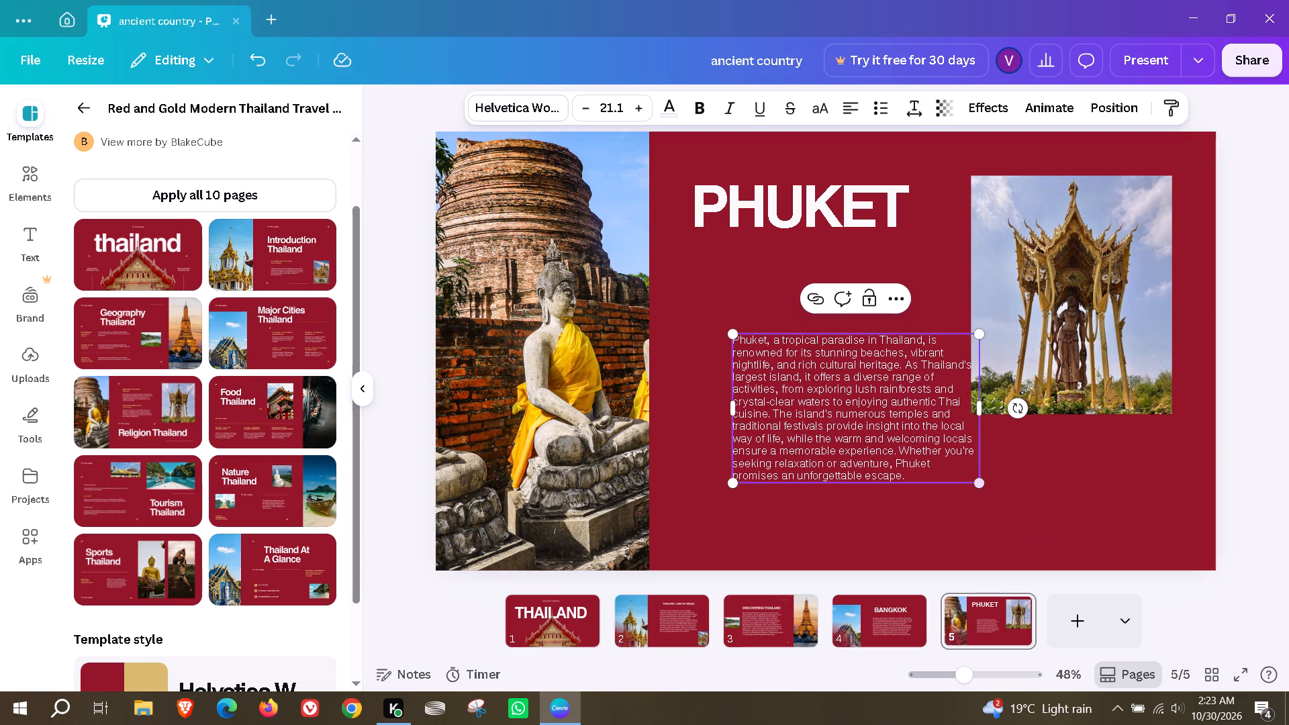
left_click(1020, 479)
left_click_drag(884, 452, 837, 398)
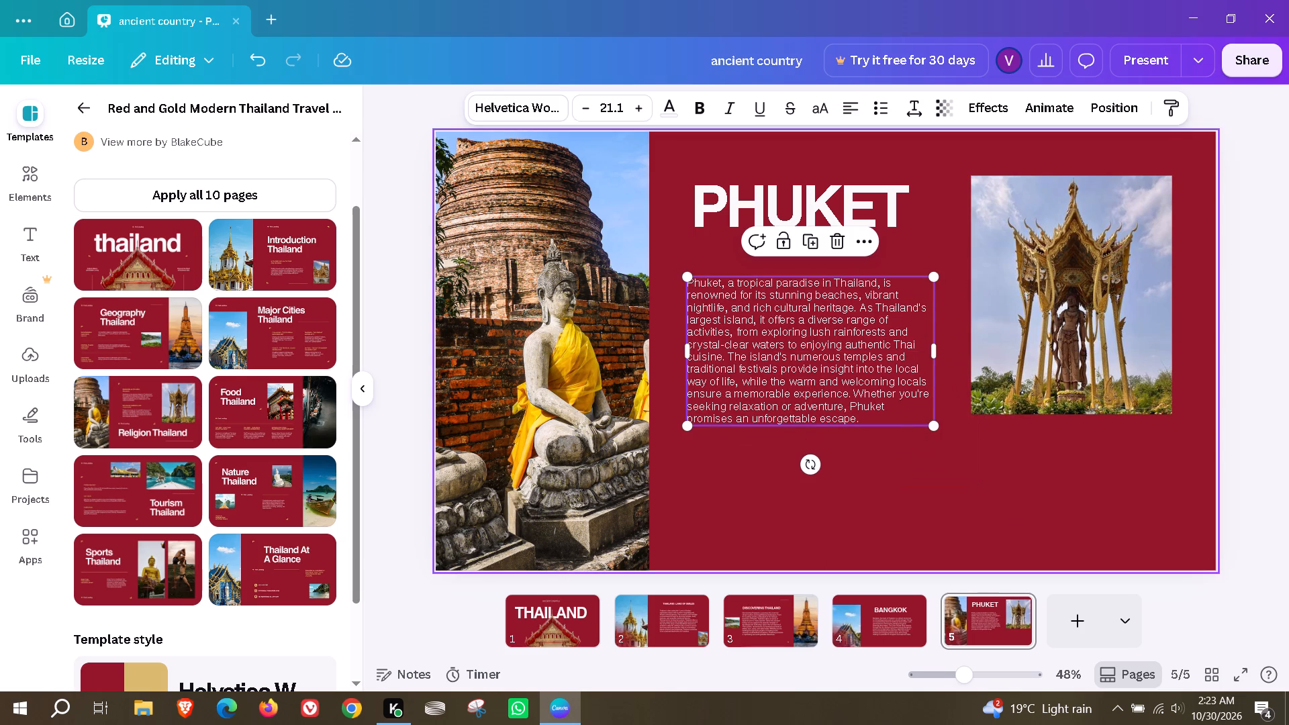
left_click_drag(933, 428, 973, 485)
left_click(1056, 468)
left_click_drag(912, 416, 892, 407)
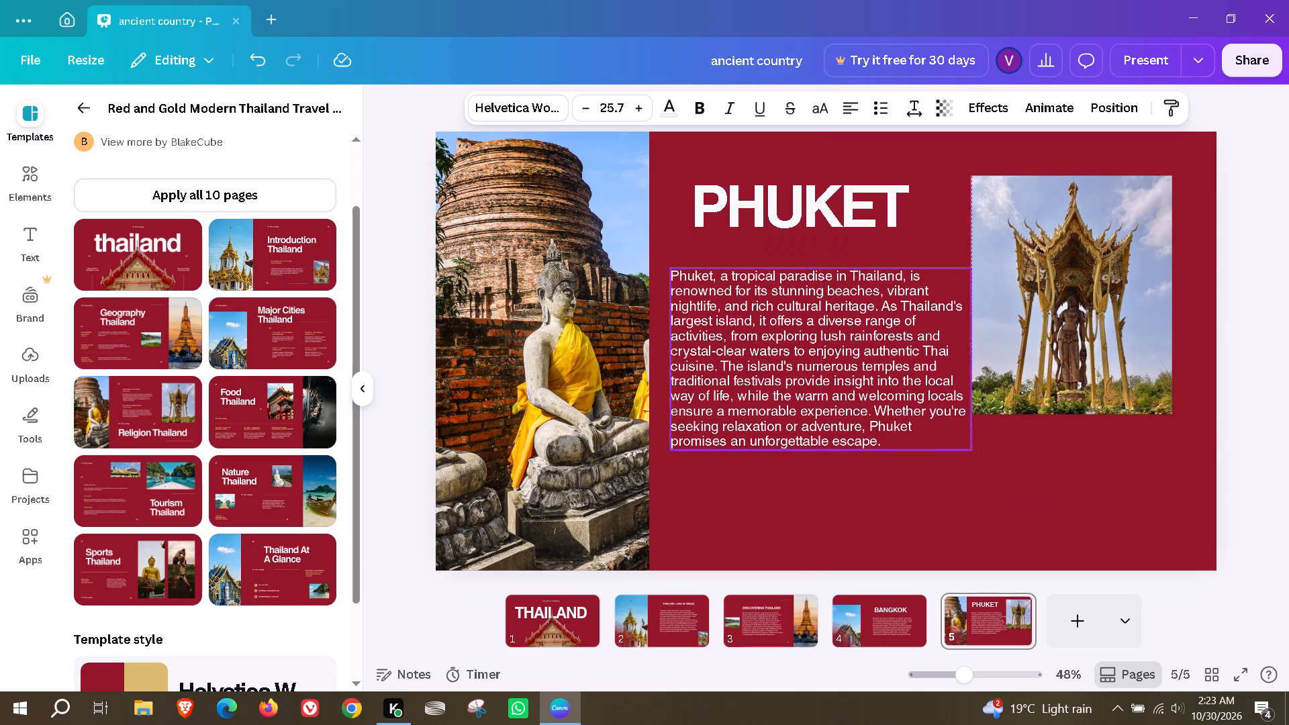
left_click_drag(892, 407, 887, 407)
Shrink the smaller temple photo and move it slightly right, away from the Phuket paragraph.
left_click(1057, 388)
left_click_drag(977, 414, 1013, 398)
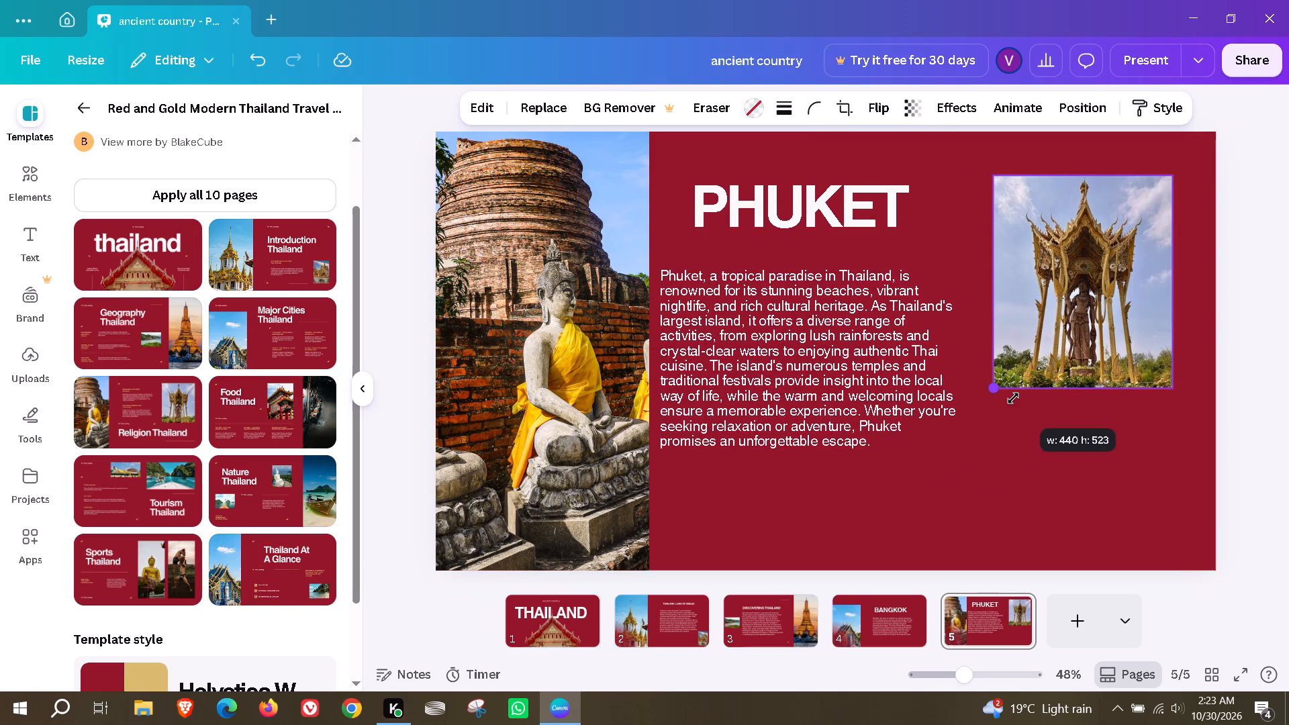
left_click_drag(1013, 398, 1025, 391)
left_click(1004, 460)
left_click_drag(1096, 314, 1112, 317)
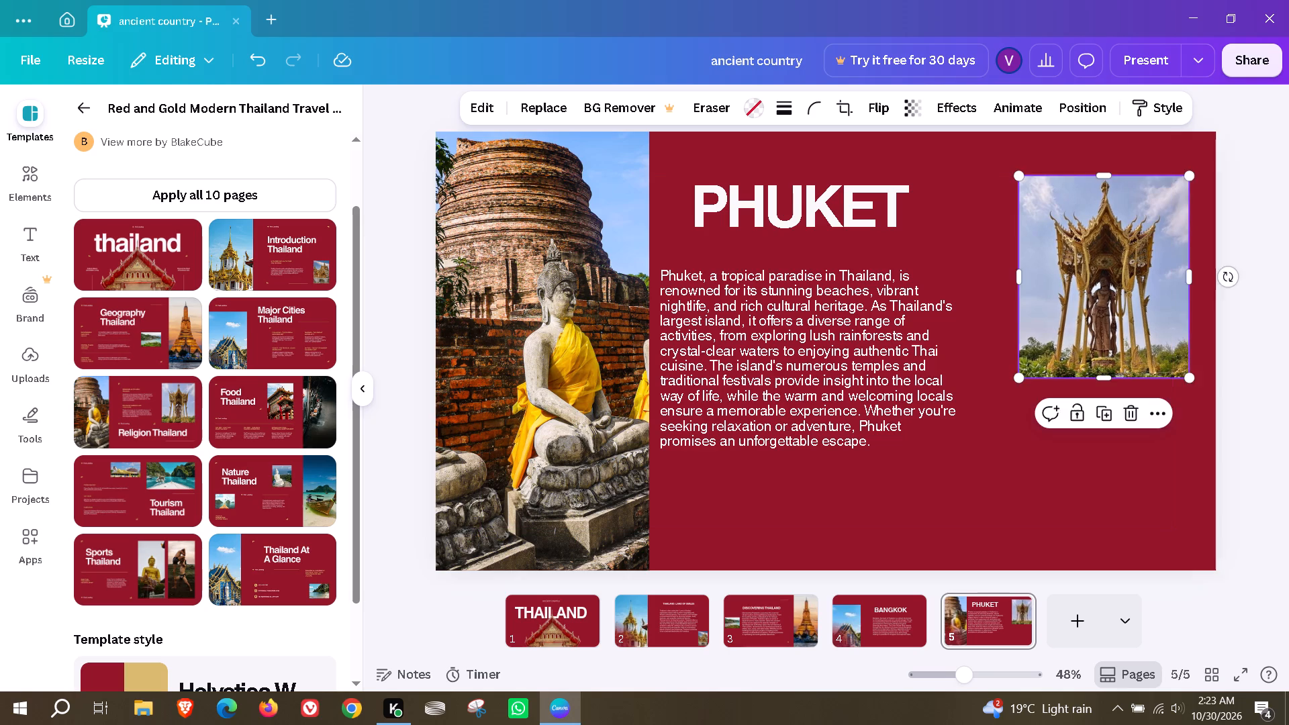
Move the Phuket paragraph and the PHUKET title down and right, centring them between the two photos.
left_click_drag(887, 379, 922, 412)
left_click_drag(866, 192, 901, 226)
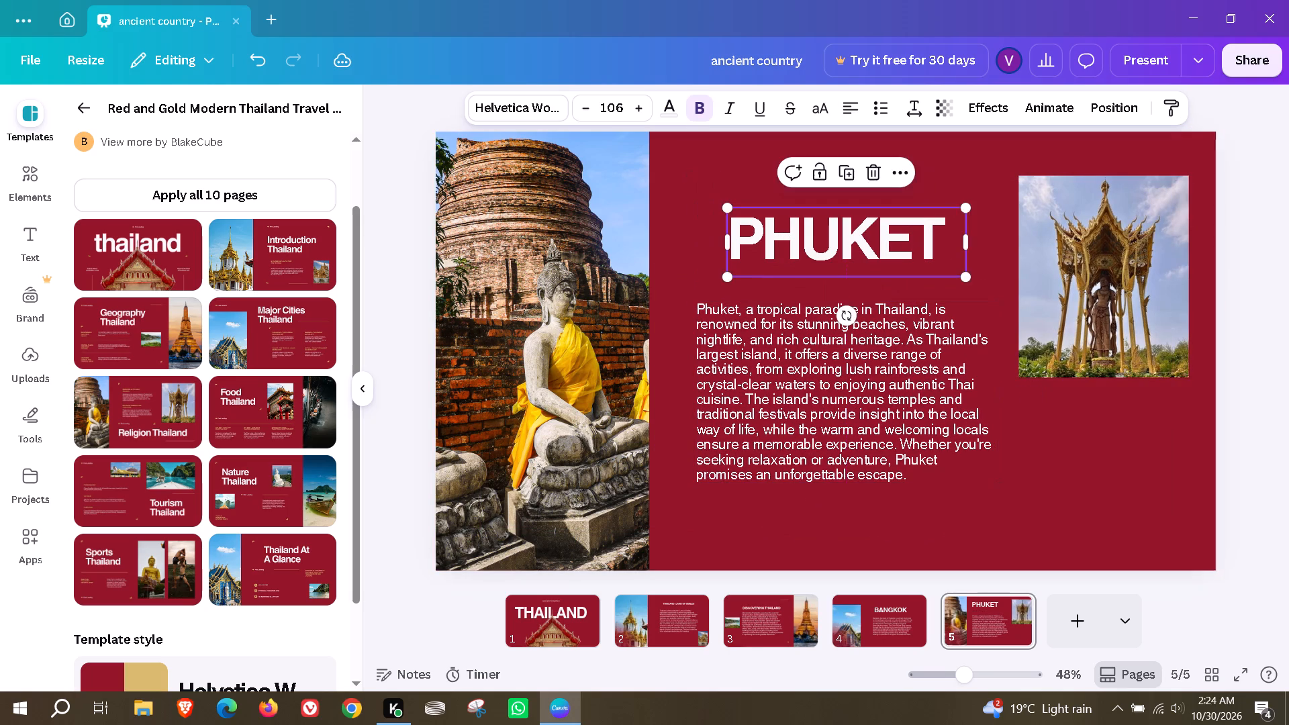
left_click(1089, 450)
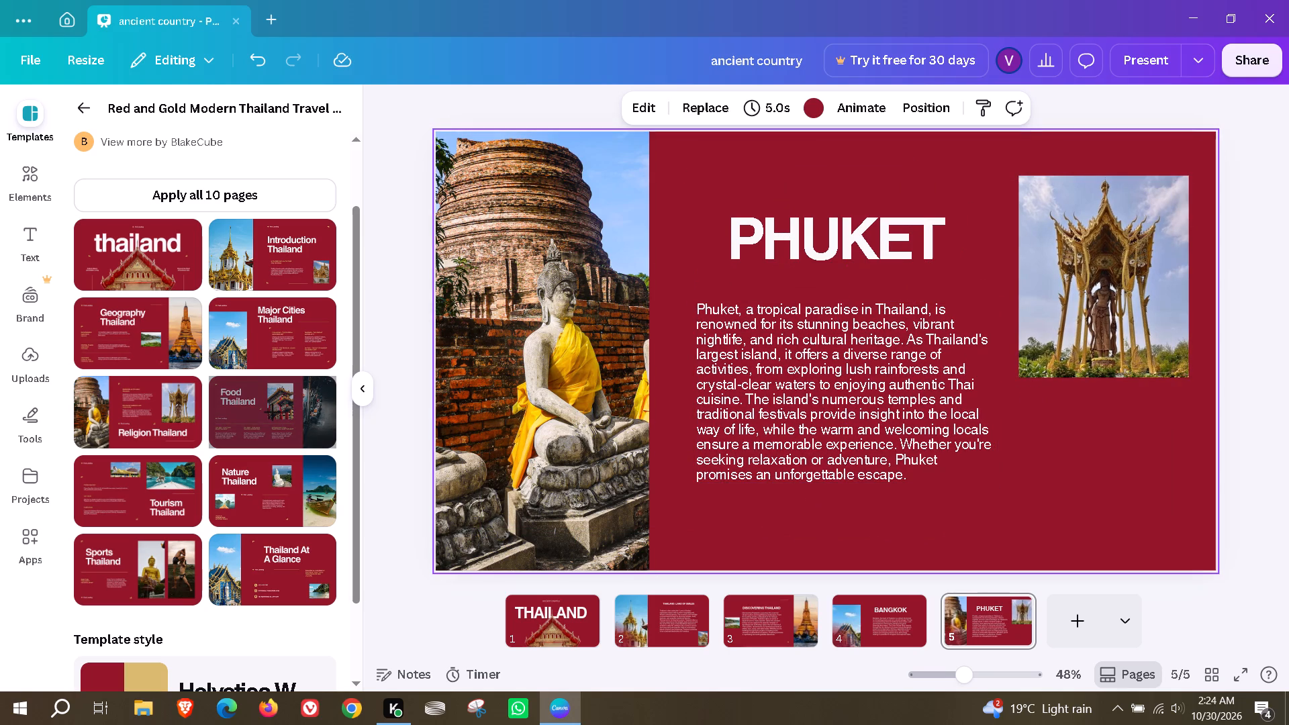
Add the template's Food Thailand layout as a new sixth page.
left_click(248, 422)
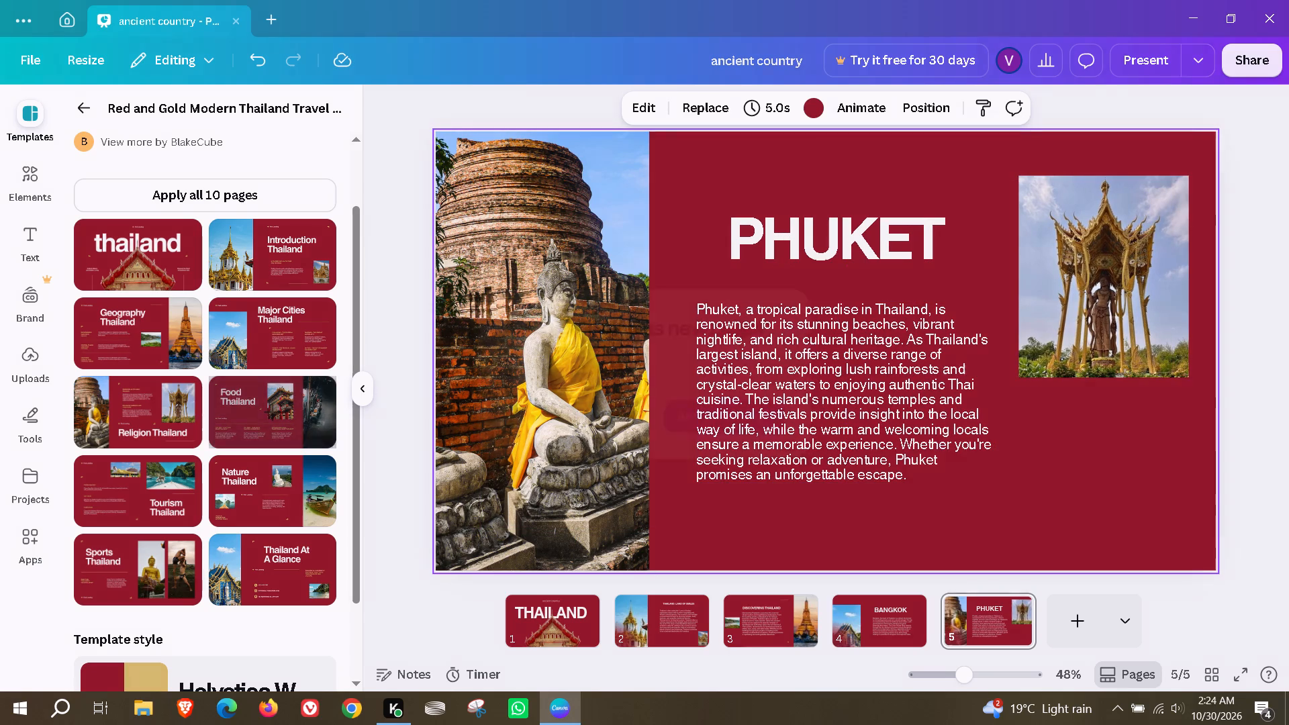
left_click(769, 415)
Retitle the sixth page PHI PHI ISLANDS.
double_click(615, 256)
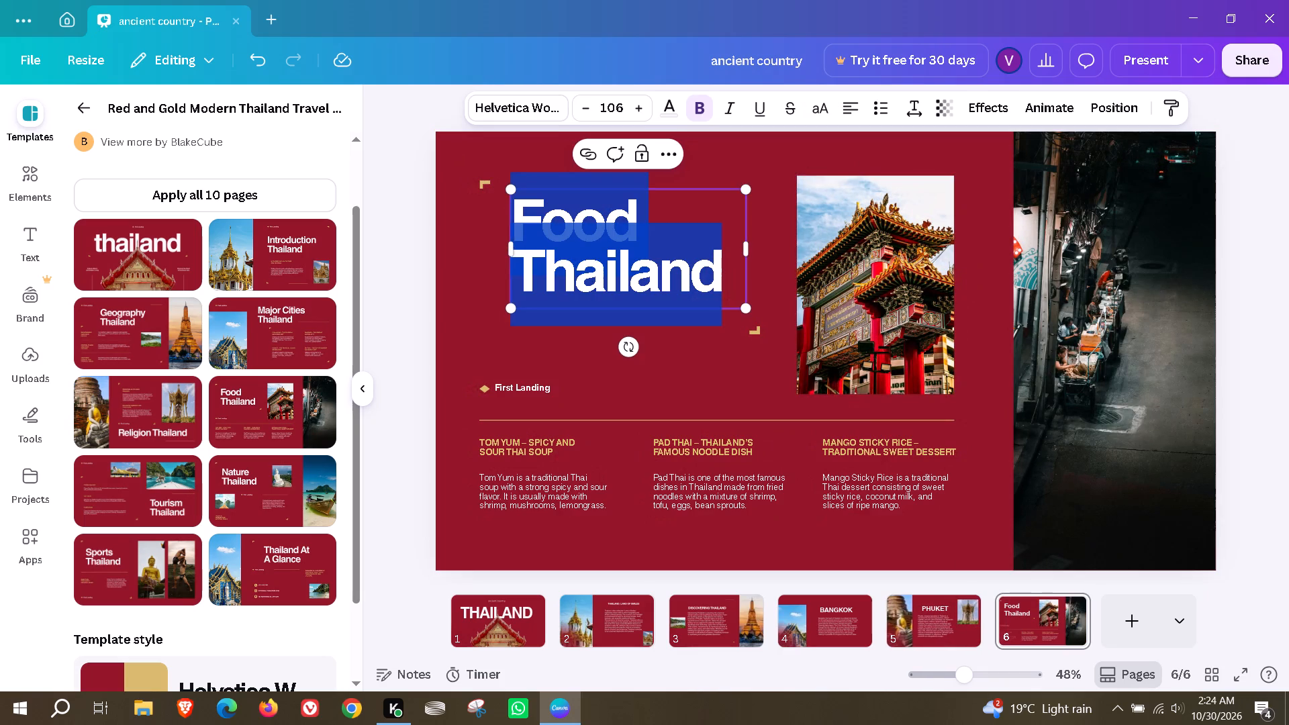
type("PHI PHI ISALN")
key("shift+BackSpace")
key("shift+BackSpace")
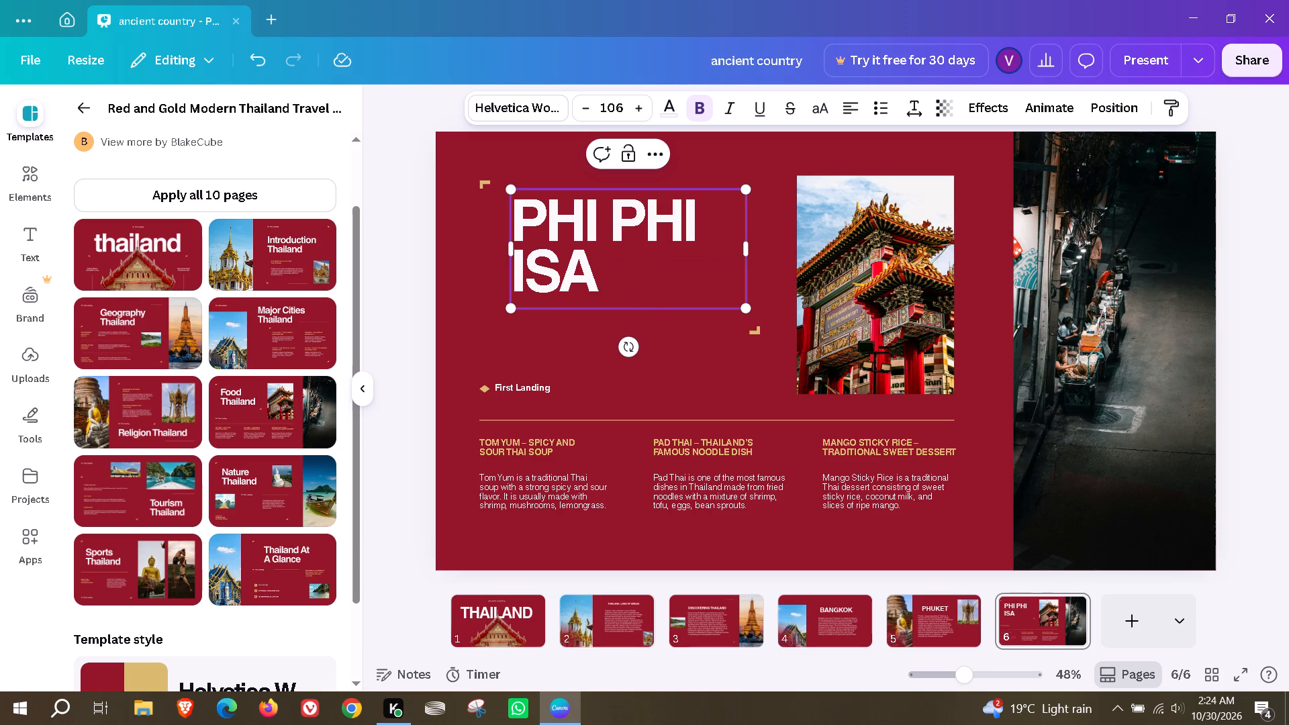
key("shift+BackSpace")
type("LANDS")
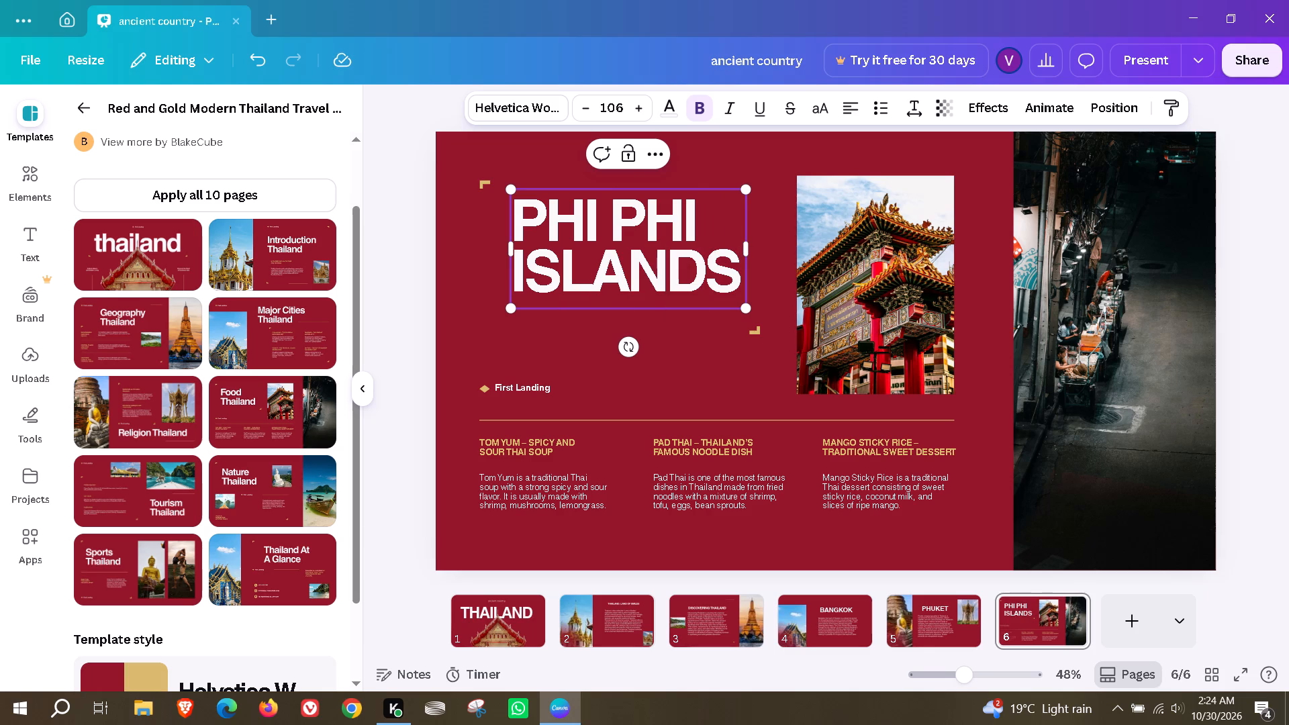
Delete the First Landing label, divider line, Tom Yum and Pad Thai texts, and Mango Sticky Rice heading, keeping the Mango Sticky Rice description.
left_click_drag(476, 371, 491, 413)
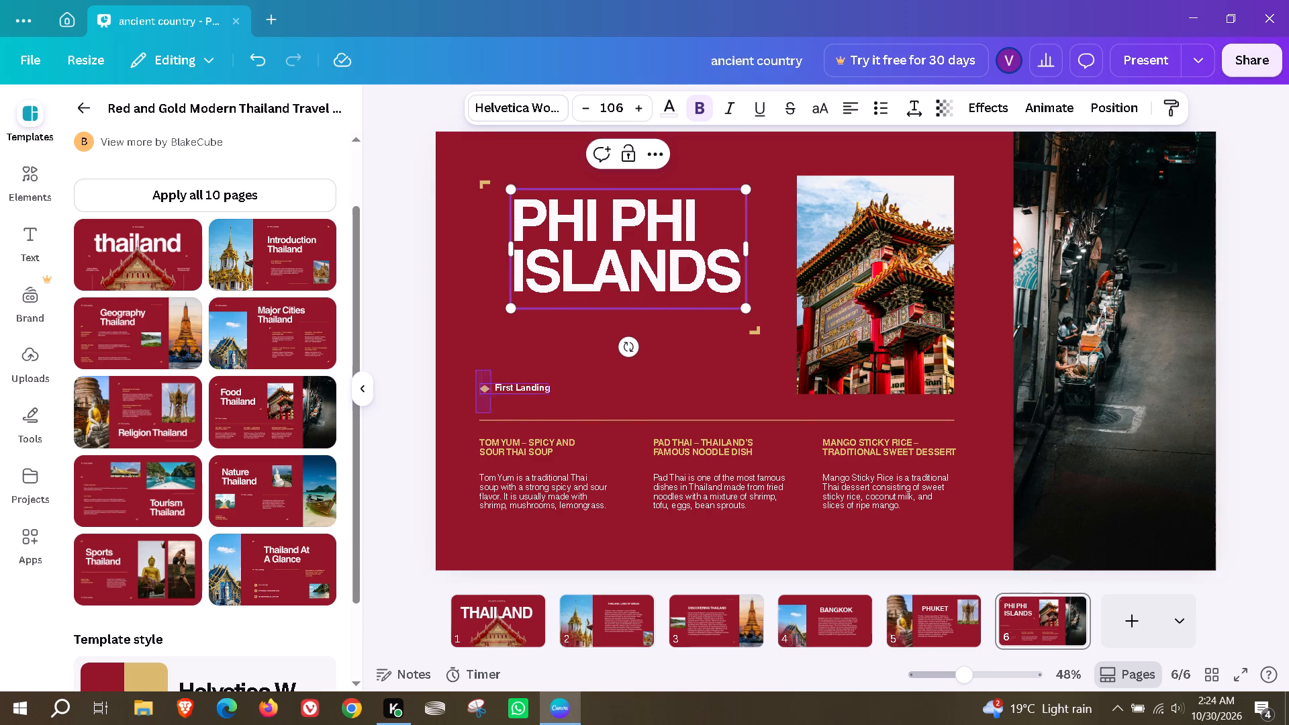
left_click_drag(491, 413, 727, 524)
left_click(749, 357)
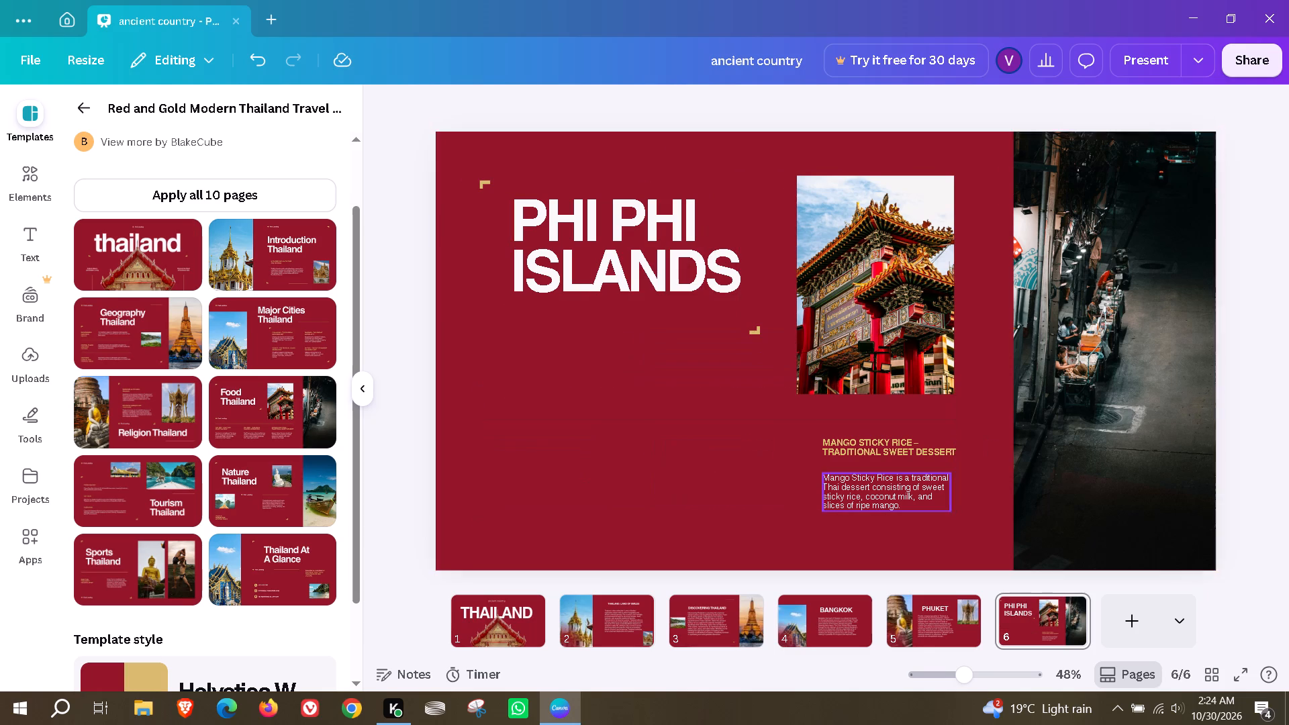
left_click_drag(816, 434, 869, 456)
left_click(930, 402)
Delete the two gold corner brackets around the PHI PHI ISLANDS title.
left_click_drag(741, 320, 775, 346)
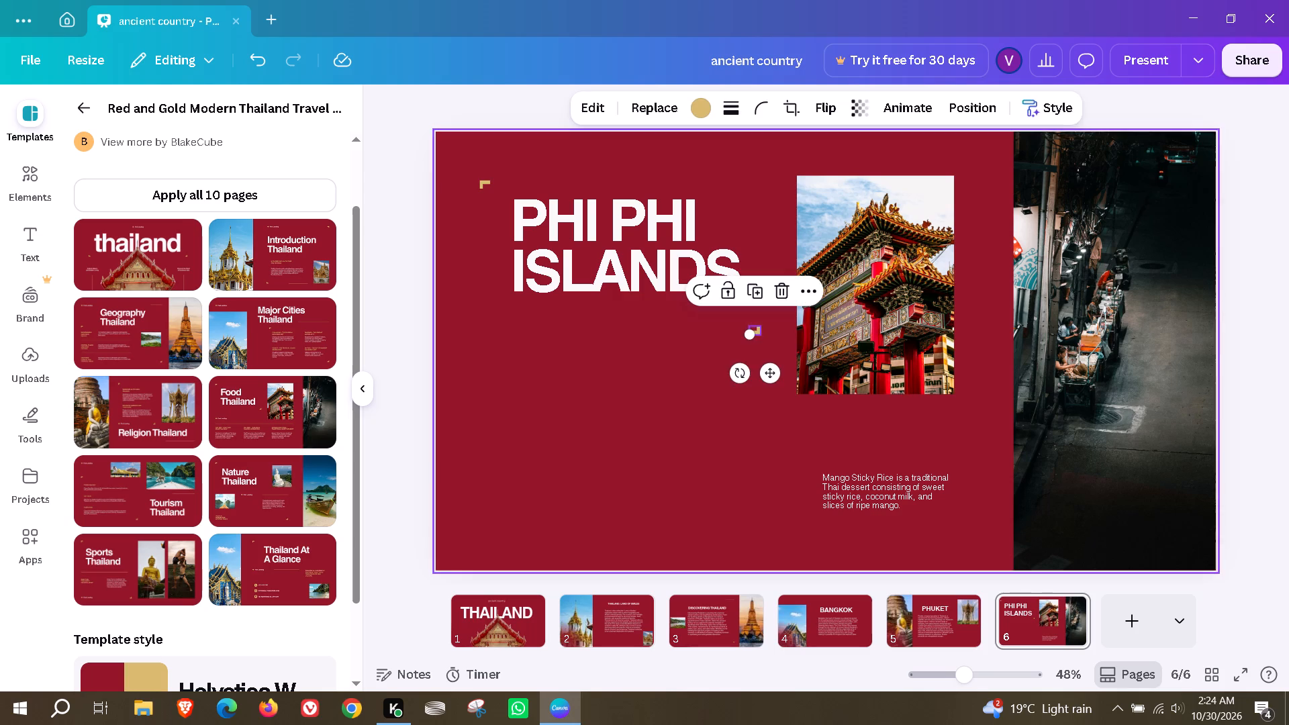
left_click(780, 287)
left_click_drag(468, 168, 490, 209)
left_click(507, 232)
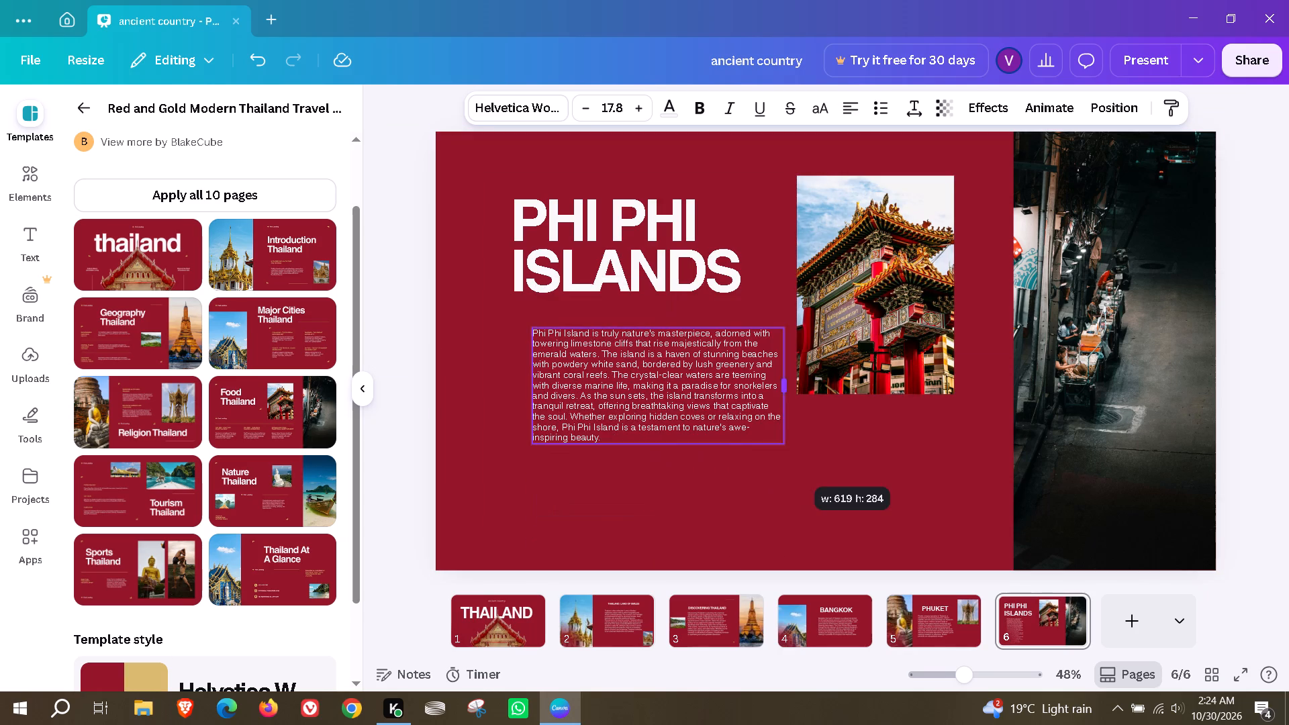
left_click_drag(794, 457, 755, 466)
left_click_drag(753, 458, 781, 518)
left_click_drag(858, 471, 847, 469)
left_click_drag(708, 428, 677, 436)
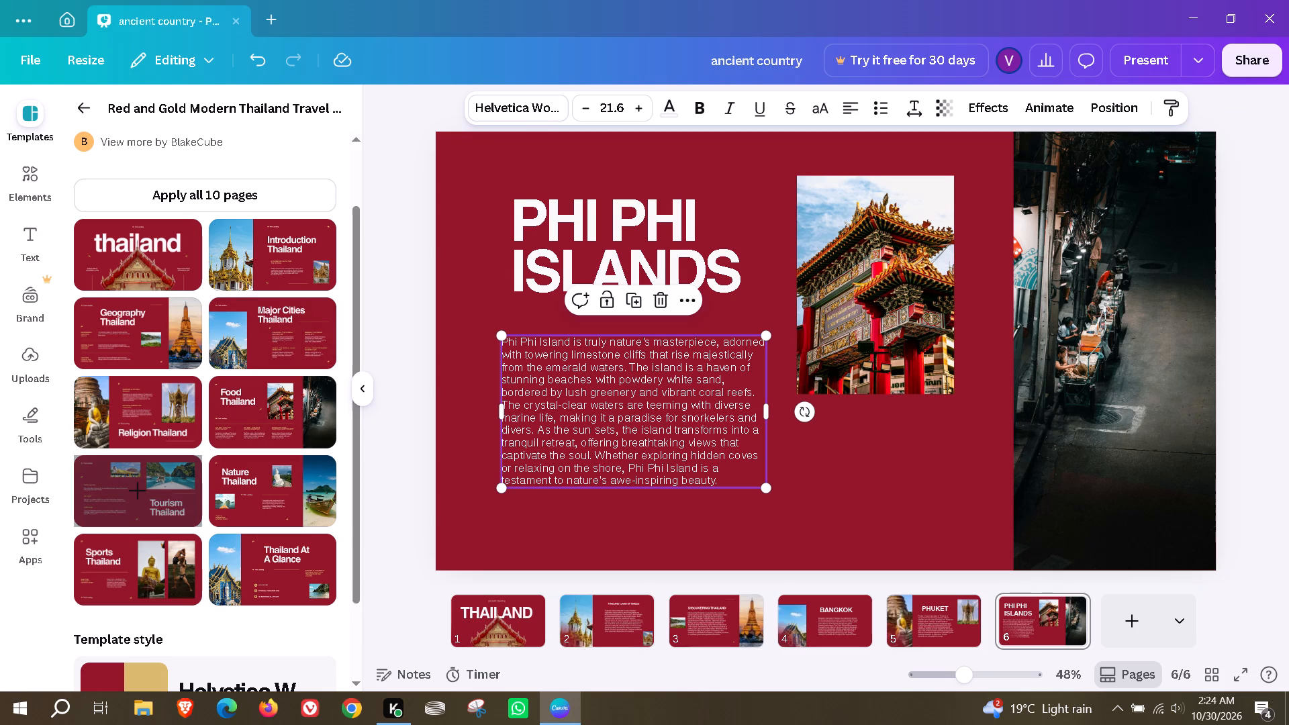
Add the template's Tourism Thailand layout as a new seventh page.
left_click(151, 505)
left_click(724, 414)
Retitle the seventh page CHIANG MAI.
double_click(966, 438)
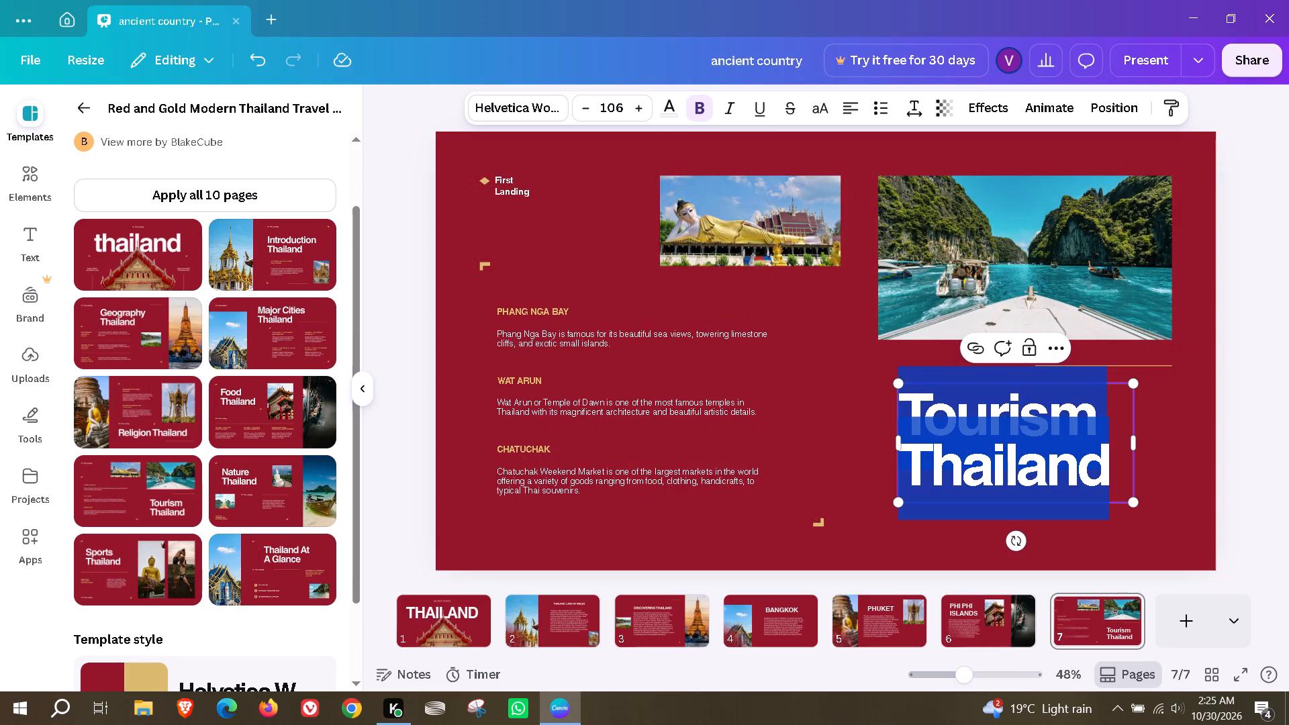
type("CHIANG")
key("space")
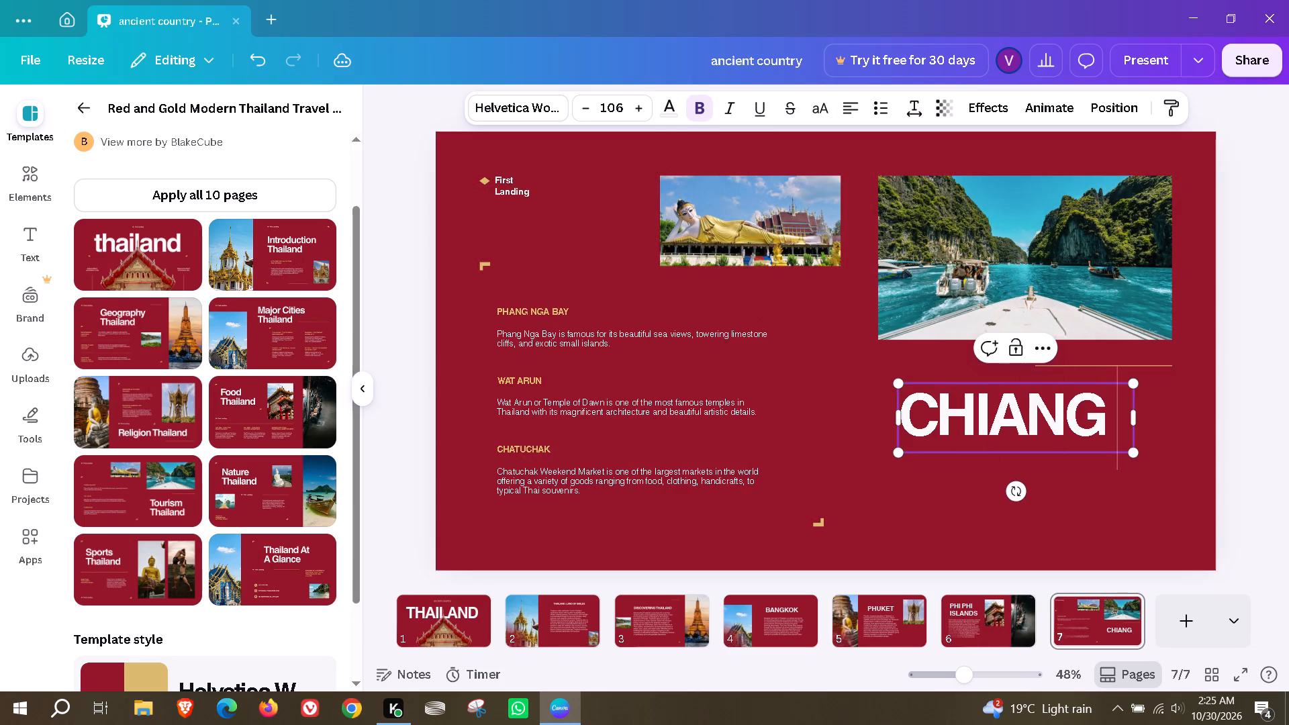
type("MAI")
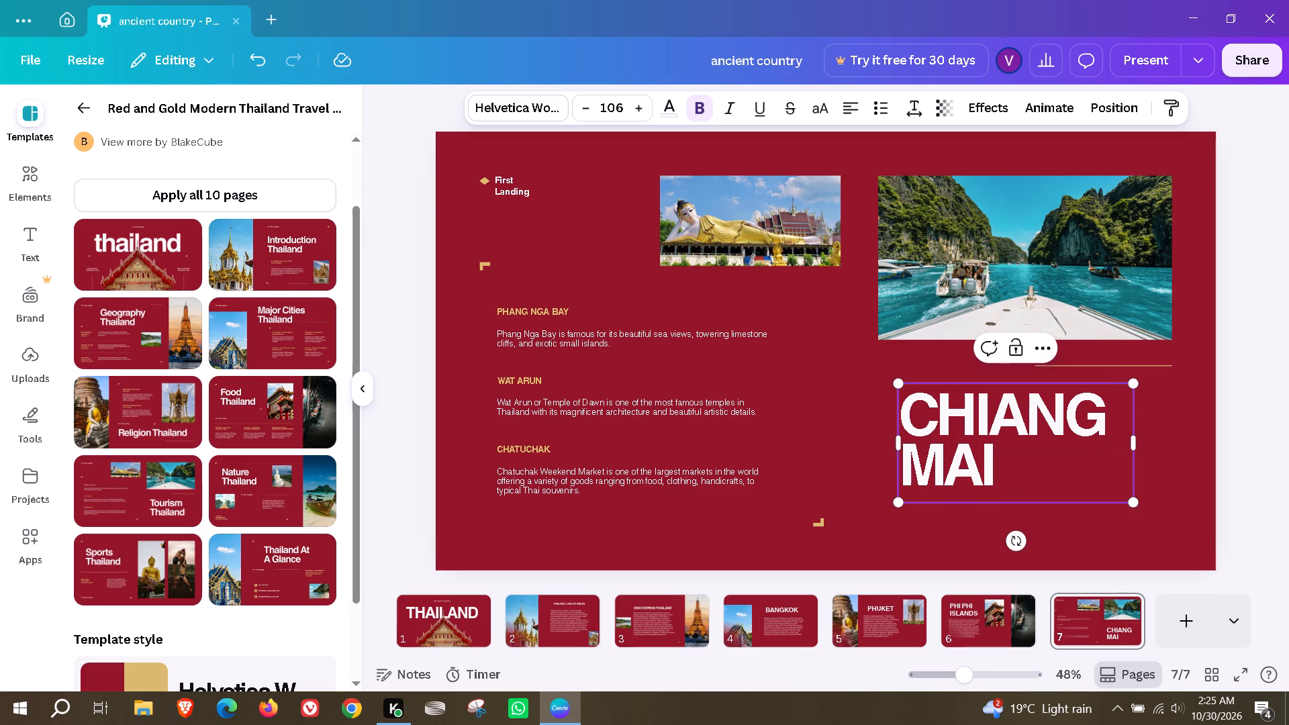
left_click(847, 409)
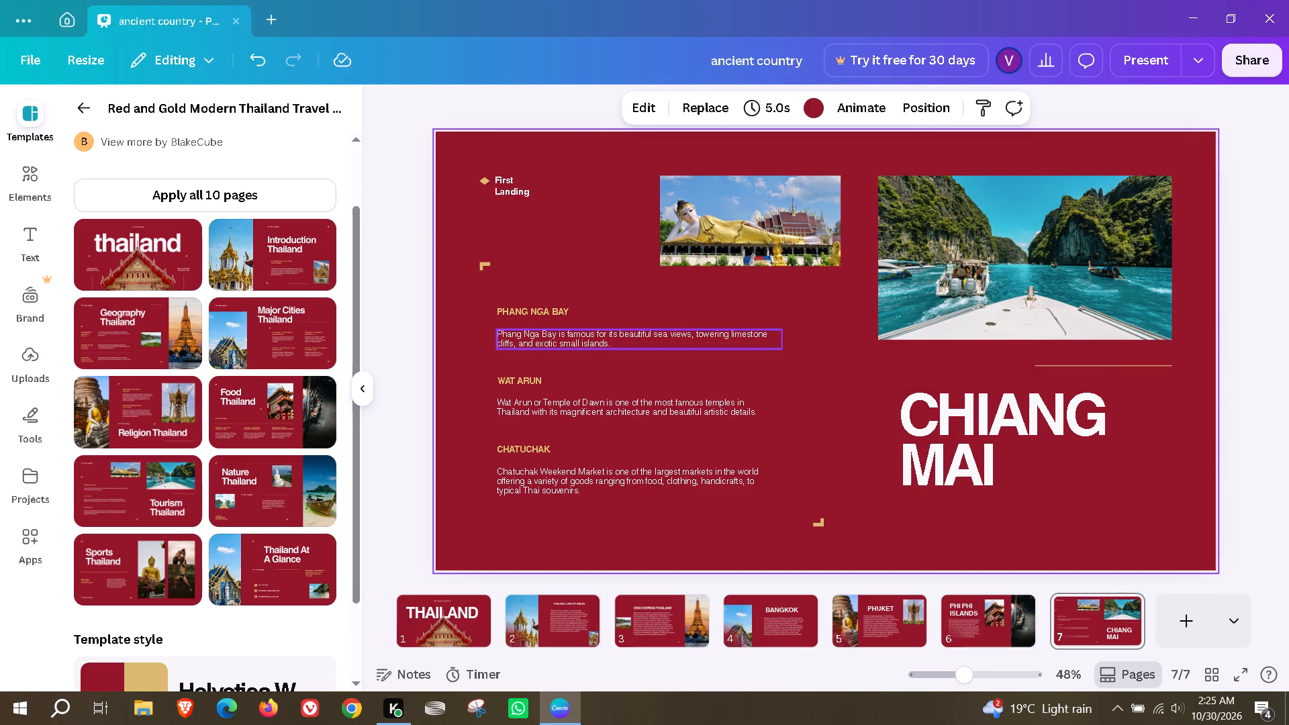
Delete the First Landing label, upper corner bracket, Phang Nga Bay and Wat Arun texts, and Chatuchak heading, keeping the Chatuchak description.
left_click_drag(459, 160, 589, 458)
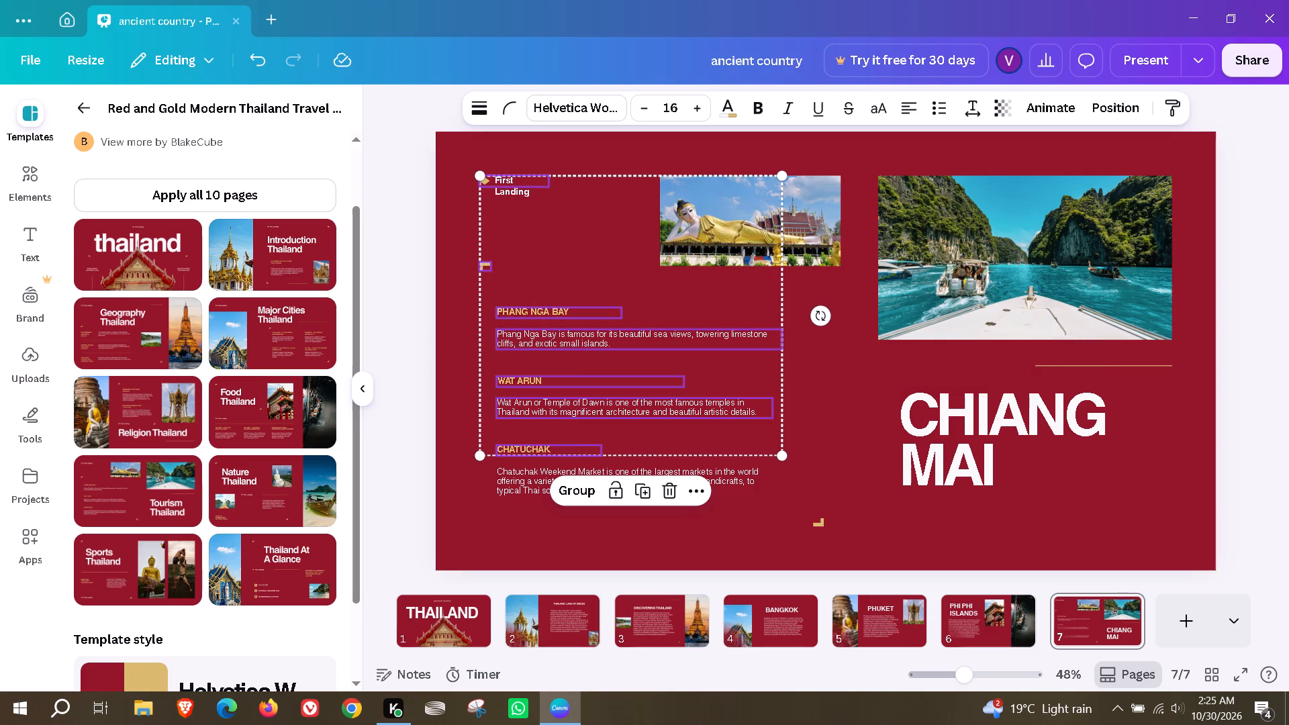
left_click(674, 491)
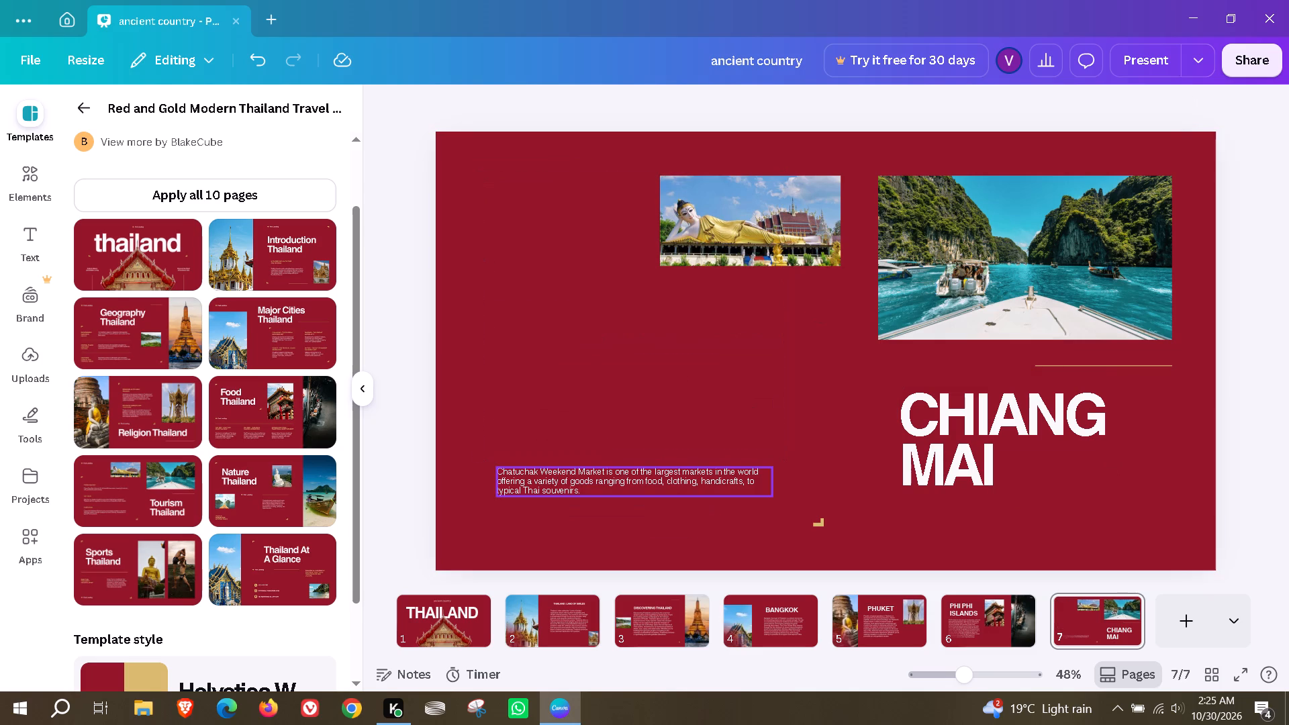
Replace the Chatuchak description using Magic Write with the prompt "generate 5-6 on chiang mai the peaceful northern city".
double_click(666, 479)
left_click(675, 424)
scroll(760, 343, "down", 3)
left_click(746, 375)
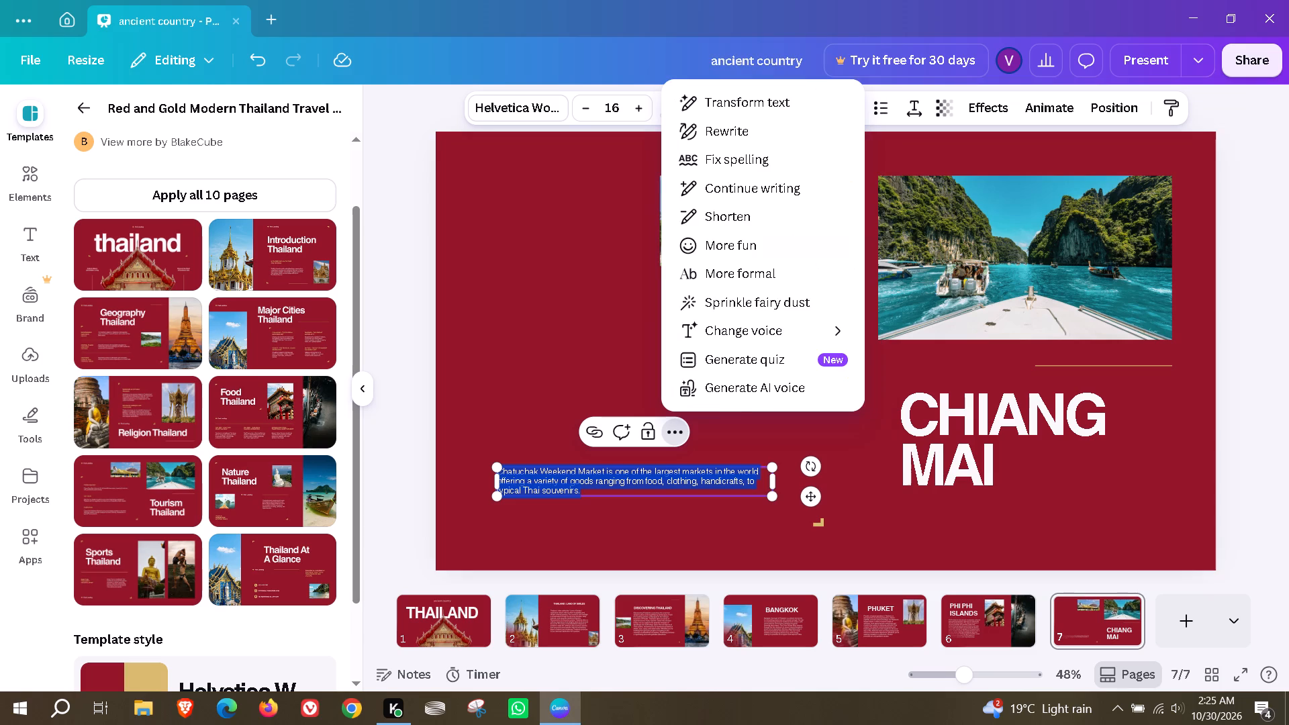
left_click(763, 108)
type("genenrat")
key("BackSpace")
key("BackSpace")
key("BackSpace")
key("BackSpace")
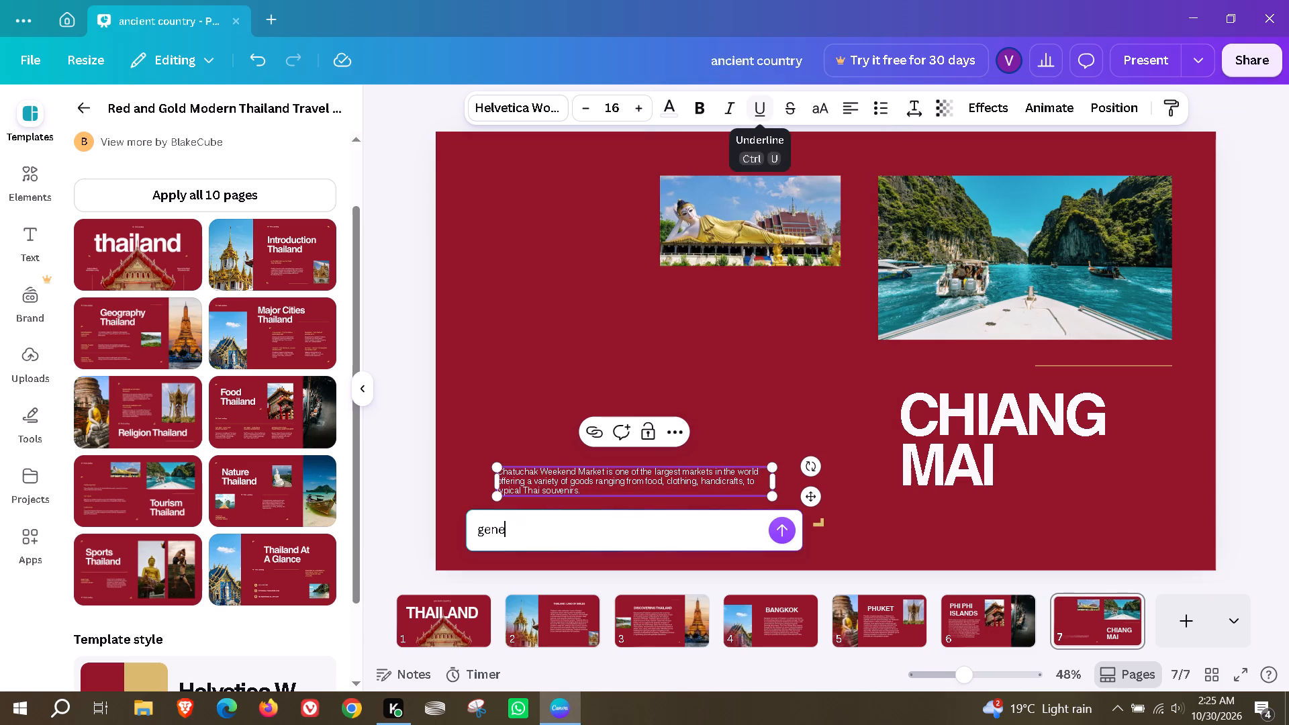
type("rate")
key("space")
type("5-6 on")
key("space")
type("ch")
type("iang mai the")
key("space")
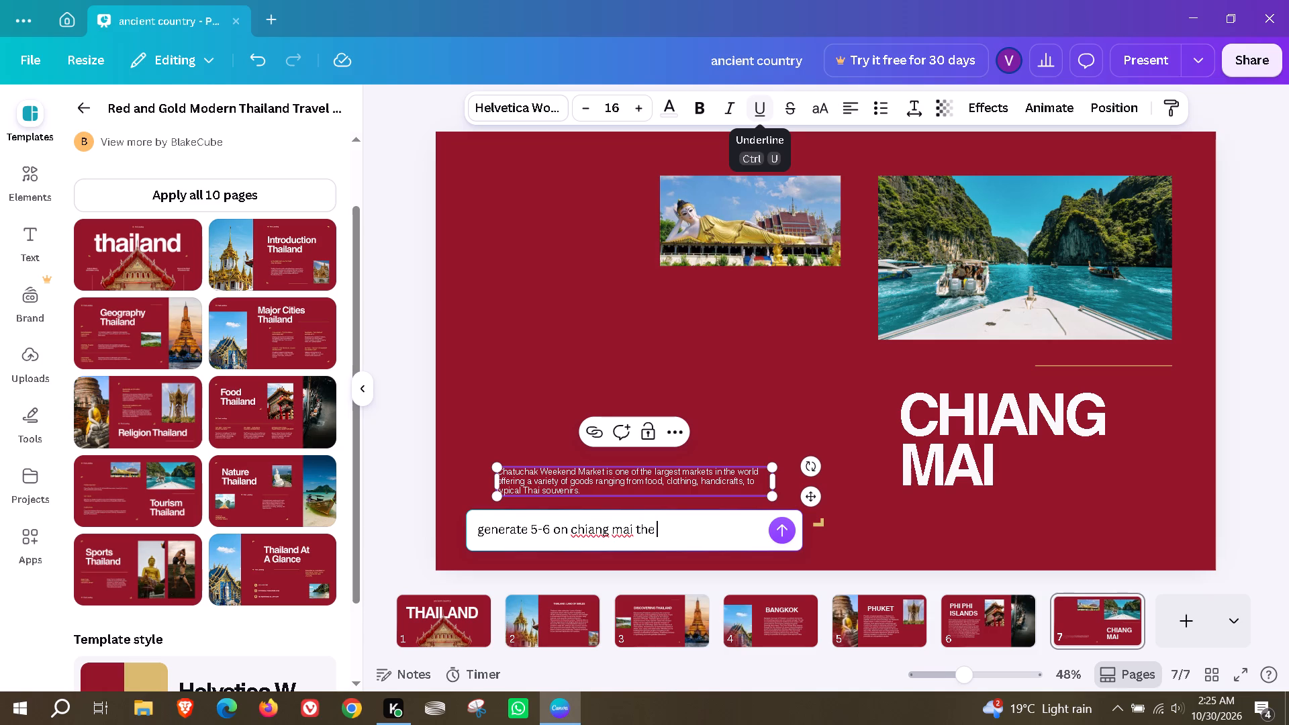
type("peaceful northern city")
key("Return")
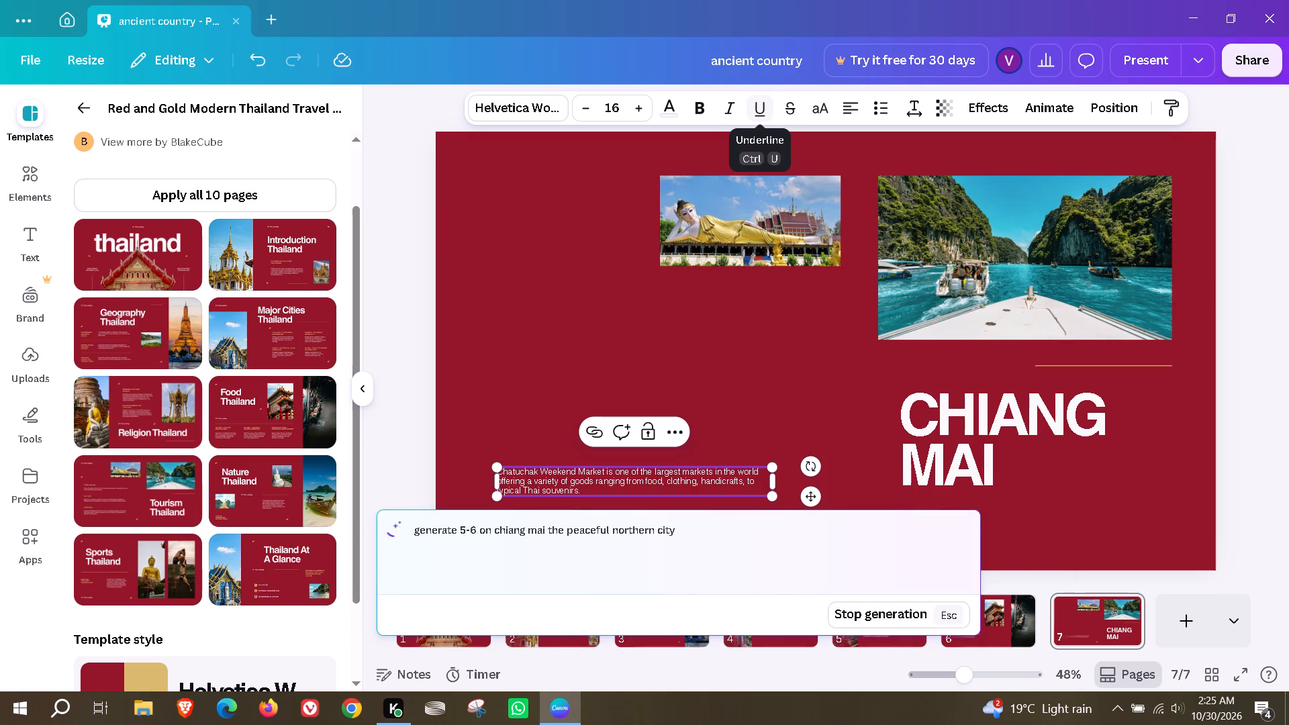
left_click(897, 436)
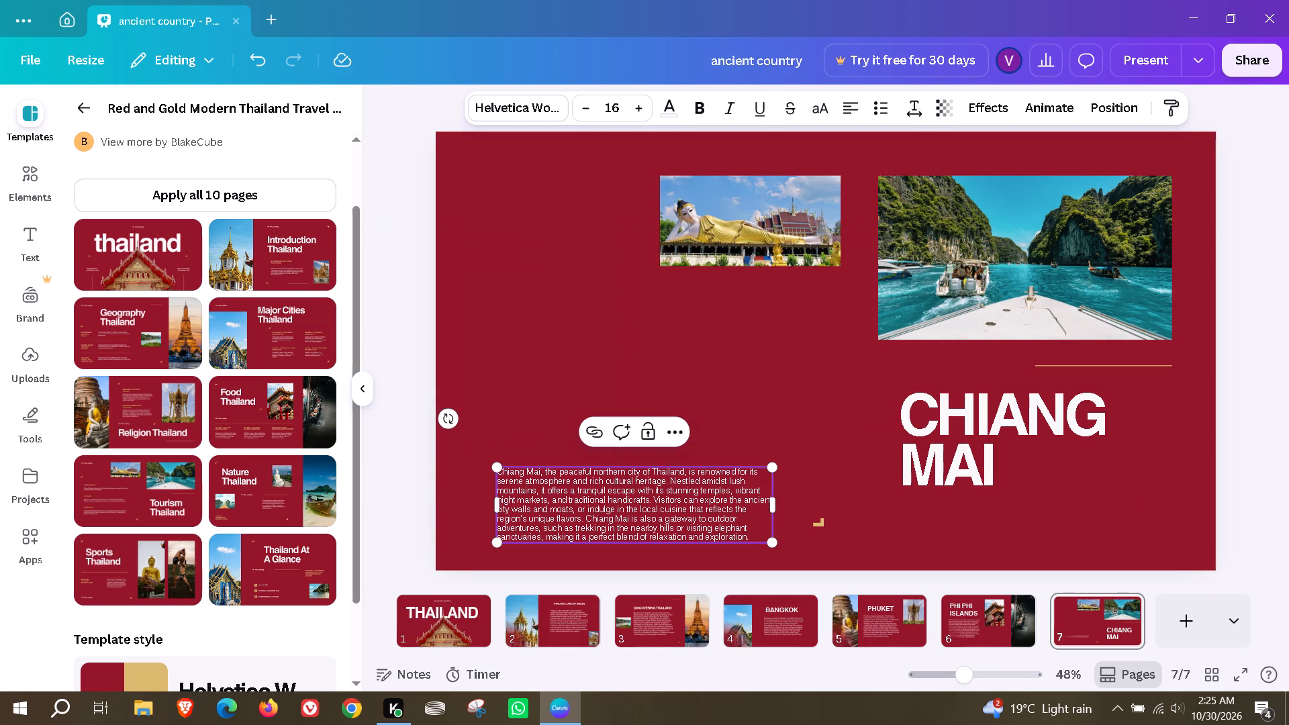
left_click(827, 428)
Move the Chiang Mai paragraph up, then enlarge and widen it to a text size of about 28.1.
left_click_drag(679, 484, 659, 343)
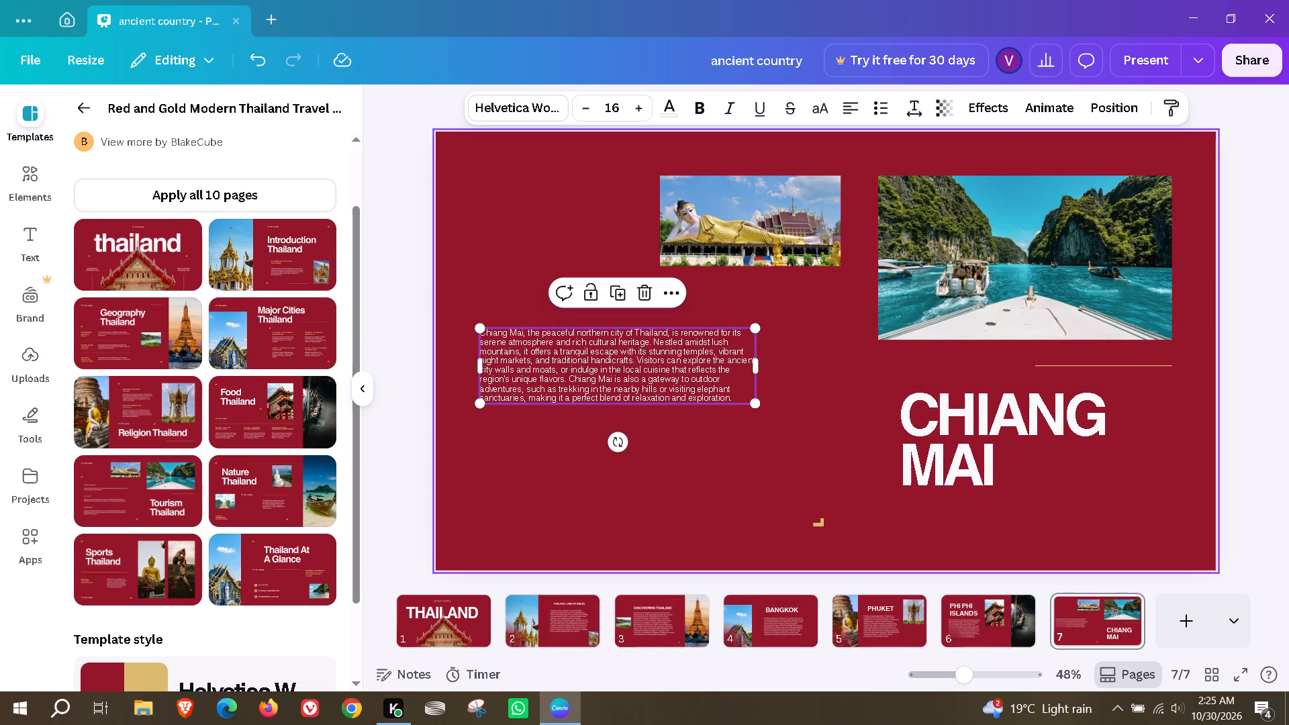
left_click_drag(756, 407, 819, 513)
left_click_drag(844, 378, 763, 402)
left_click_drag(764, 466, 869, 534)
left_click_drag(867, 523, 850, 516)
Delete the remaining gold corner bracket beside the Chiang Mai paragraph.
double_click(822, 530)
left_click(817, 526)
left_click(844, 485)
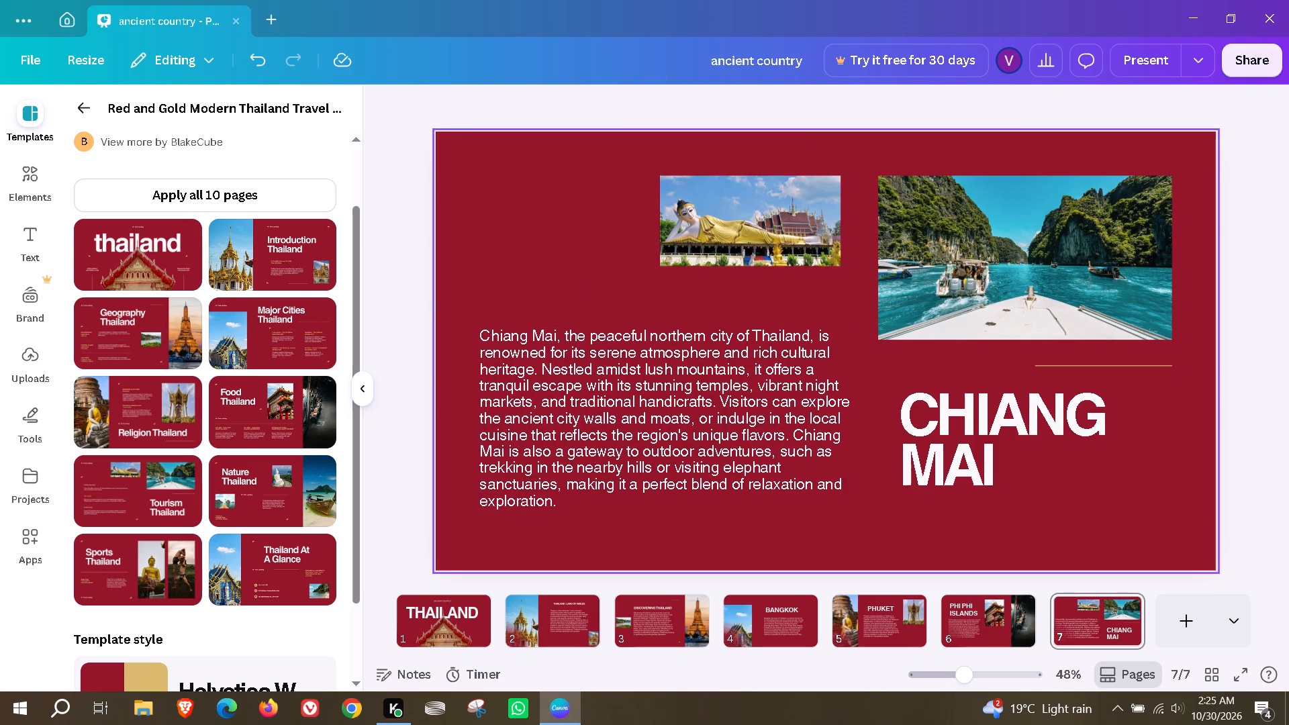
Swap the CHIANG MAI title and the reclining Buddha photo, placing the title above the paragraph and the photo below the boat photo.
left_click(846, 532)
left_click_drag(769, 261, 661, 269)
left_click_drag(946, 433, 567, 327)
left_click_drag(667, 202, 1056, 429)
Delete the gold divider line beneath the boat photo.
left_click(1145, 367)
left_click(1138, 331)
Move the CHIANG MAI title higher and widen its text box so it fits on one line above the paragraph.
left_click_drag(698, 305, 698, 217)
left_click_drag(753, 238, 782, 251)
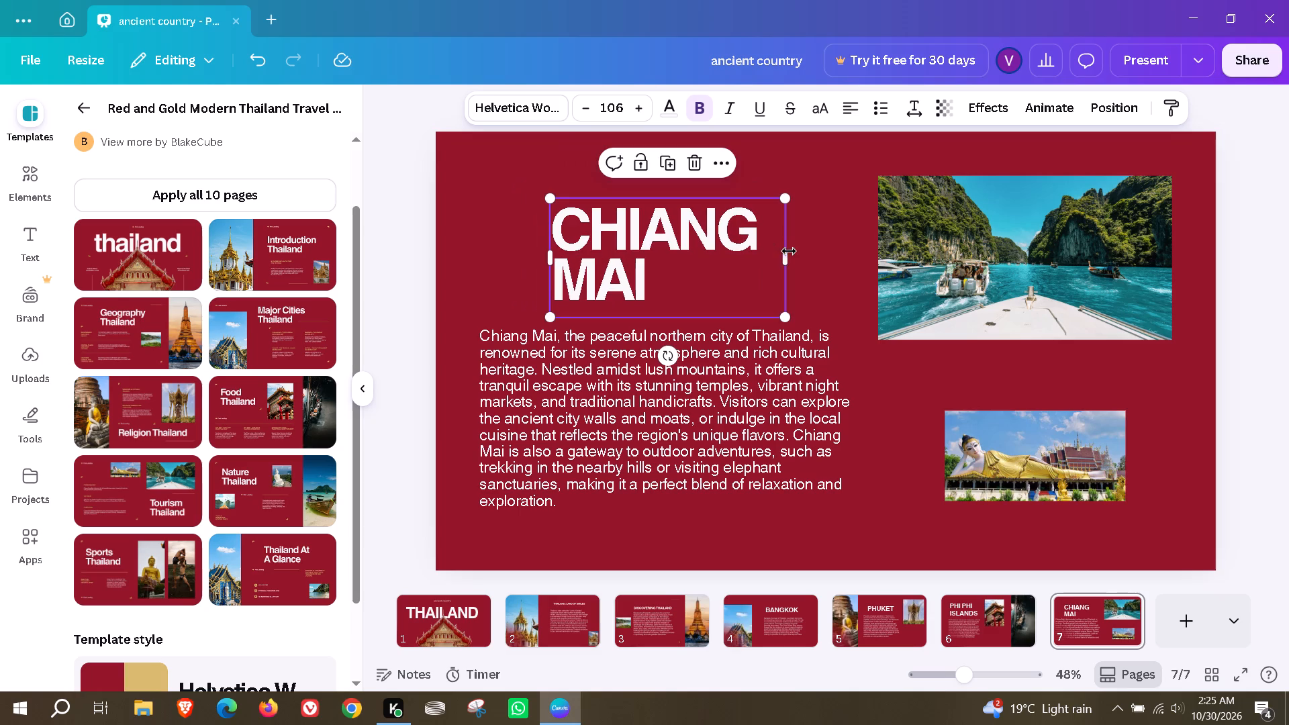
left_click_drag(789, 251, 890, 262)
left_click_drag(746, 251, 692, 251)
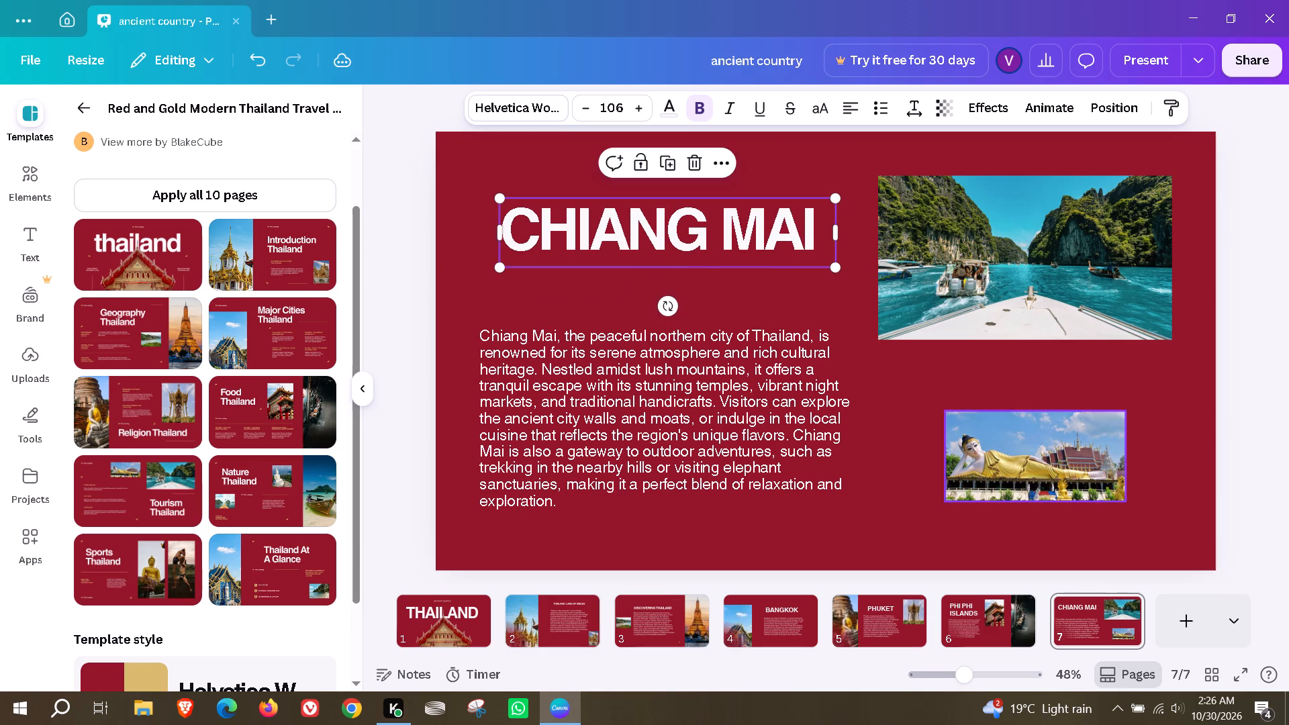
Enlarge the reclining Buddha photo to nearly the boat photo's width and centre it beneath that photo.
left_click_drag(1022, 456, 1014, 435)
left_click_drag(1118, 479, 1188, 557)
left_click_drag(1104, 489, 1054, 484)
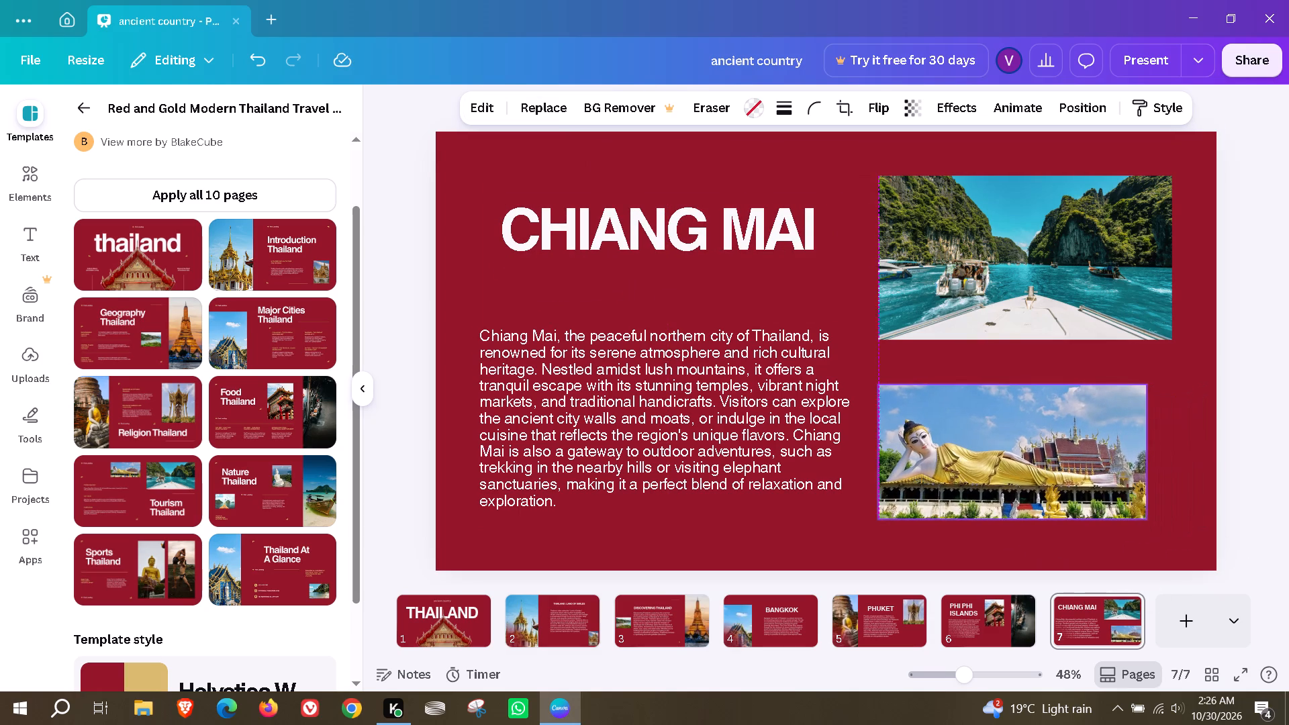
left_click_drag(1054, 484, 1059, 484)
Nudge the Chiang Mai paragraph up and move the title down closer to it.
left_click(840, 532)
left_click(747, 415)
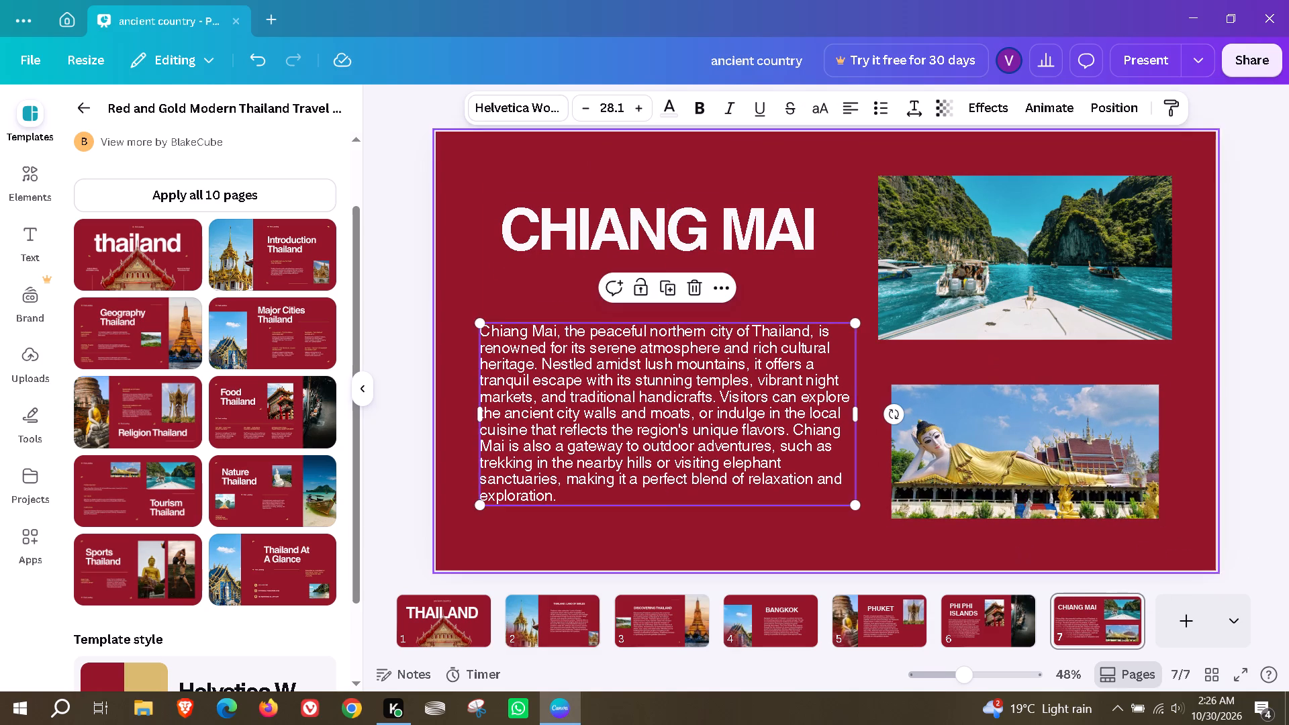
left_click_drag(781, 236, 783, 269)
left_click(884, 362)
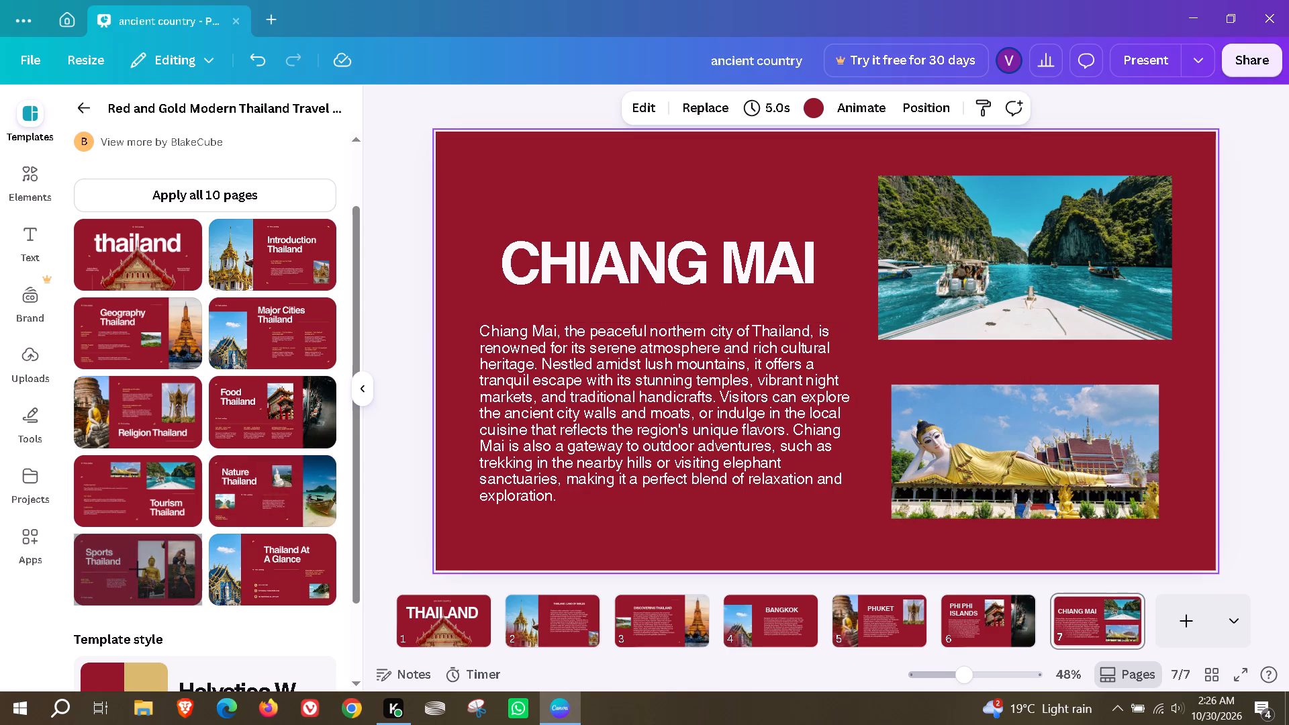
Add the template's Nature Thailand layout as a new eighth page.
scroll(212, 493, "down", 1)
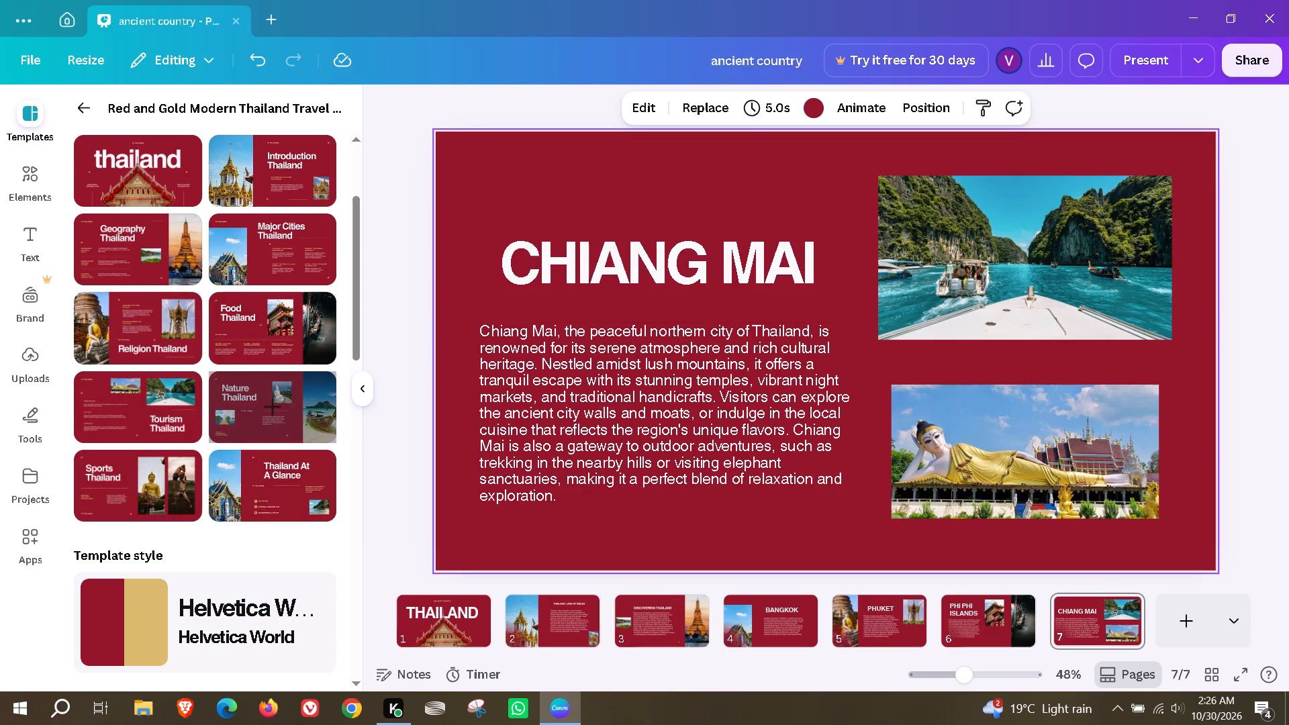
left_click(299, 407)
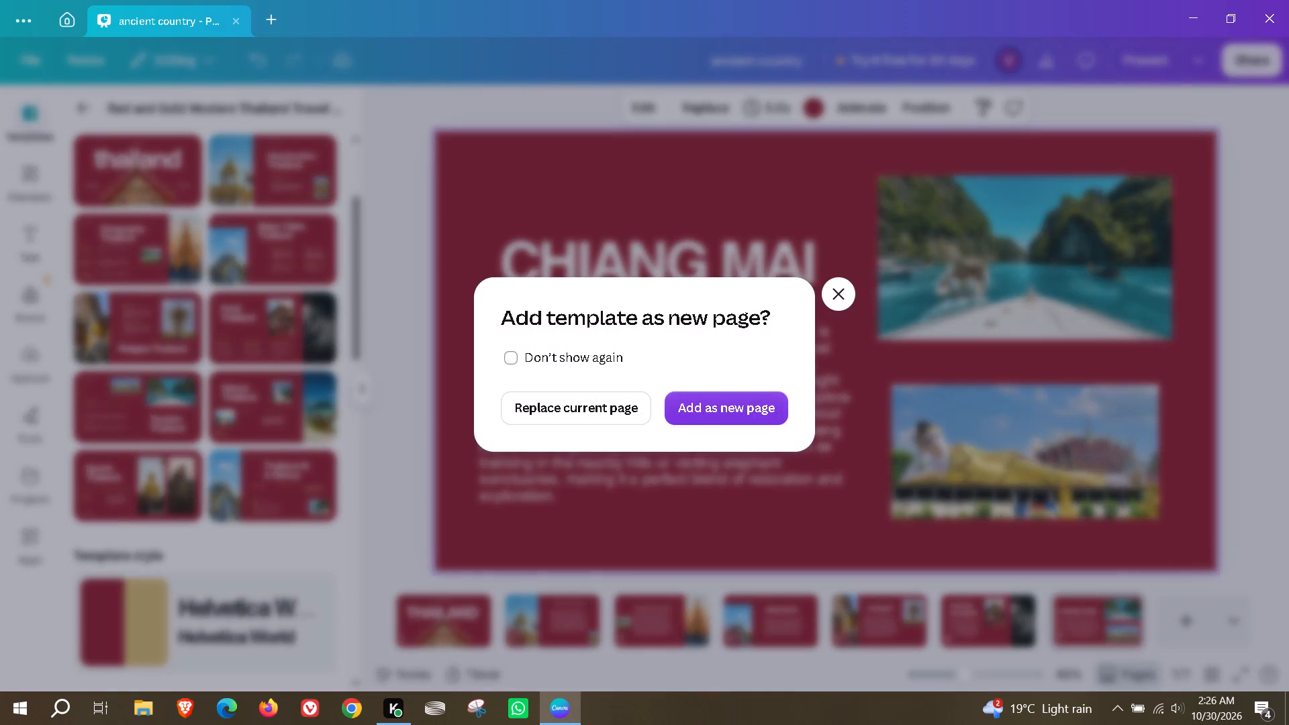
left_click(718, 404)
Retitle the eighth page KRABI.
double_click(654, 261)
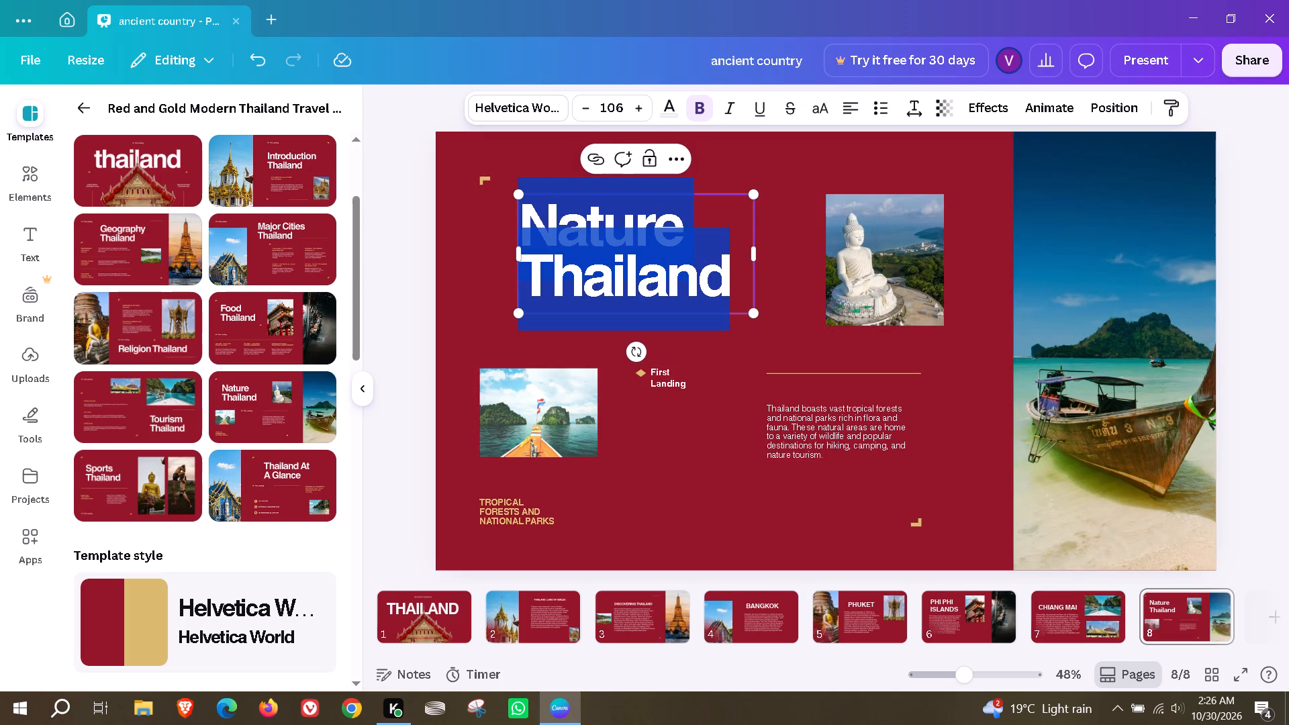
type("KRABI")
key("space")
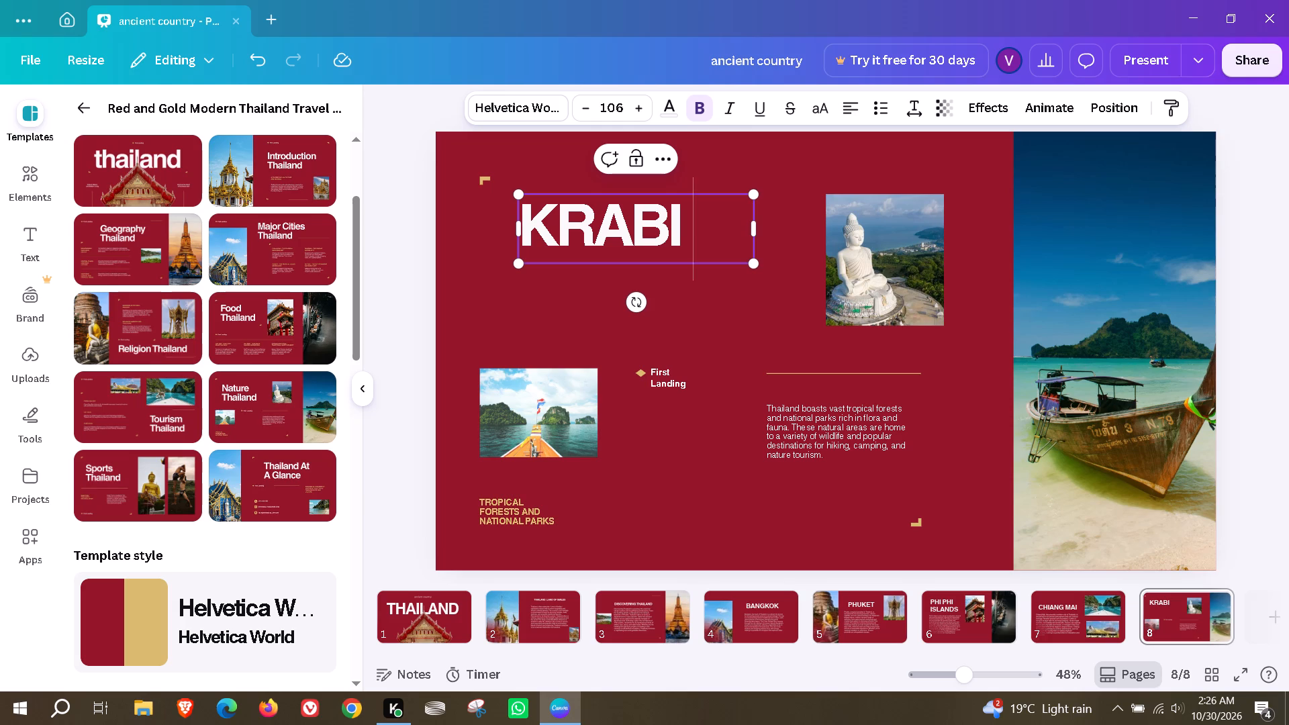
left_click(741, 325)
Delete the First Landing label and the Tropical Forests and National Parks caption from the Krabi page.
left_click_drag(630, 343, 679, 428)
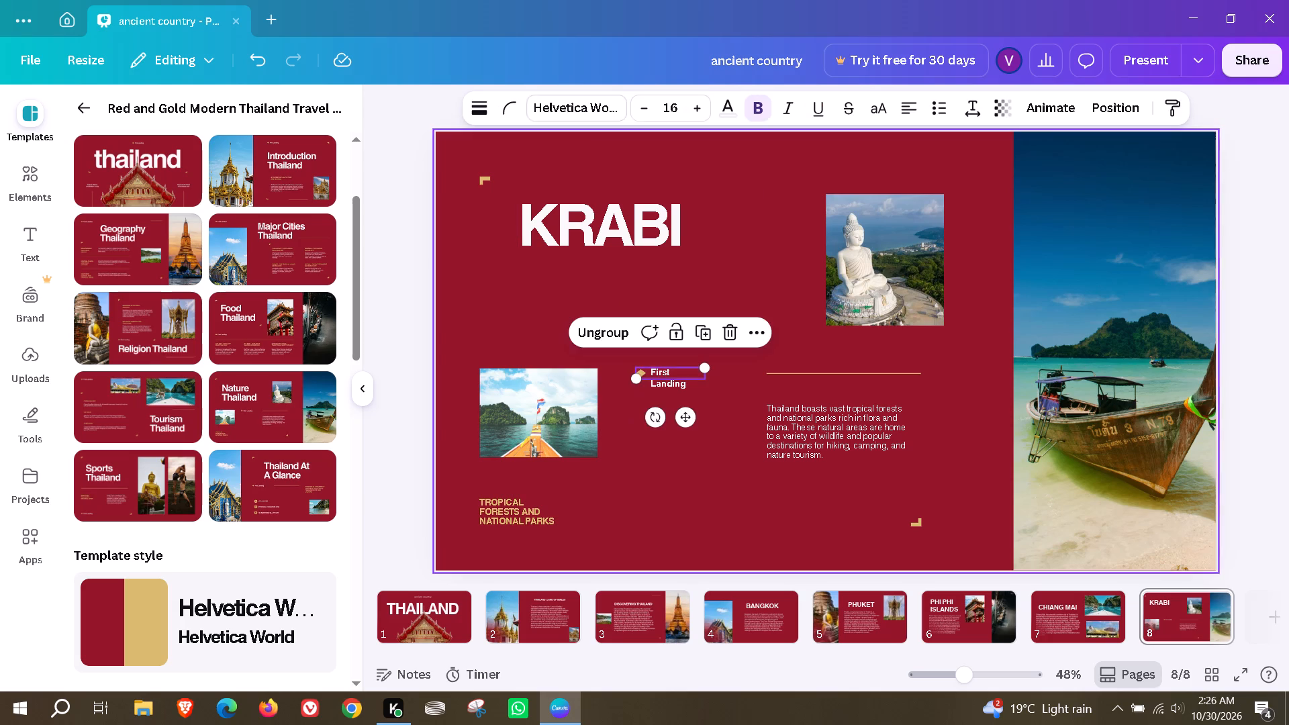
left_click(725, 341)
left_click_drag(595, 528, 498, 498)
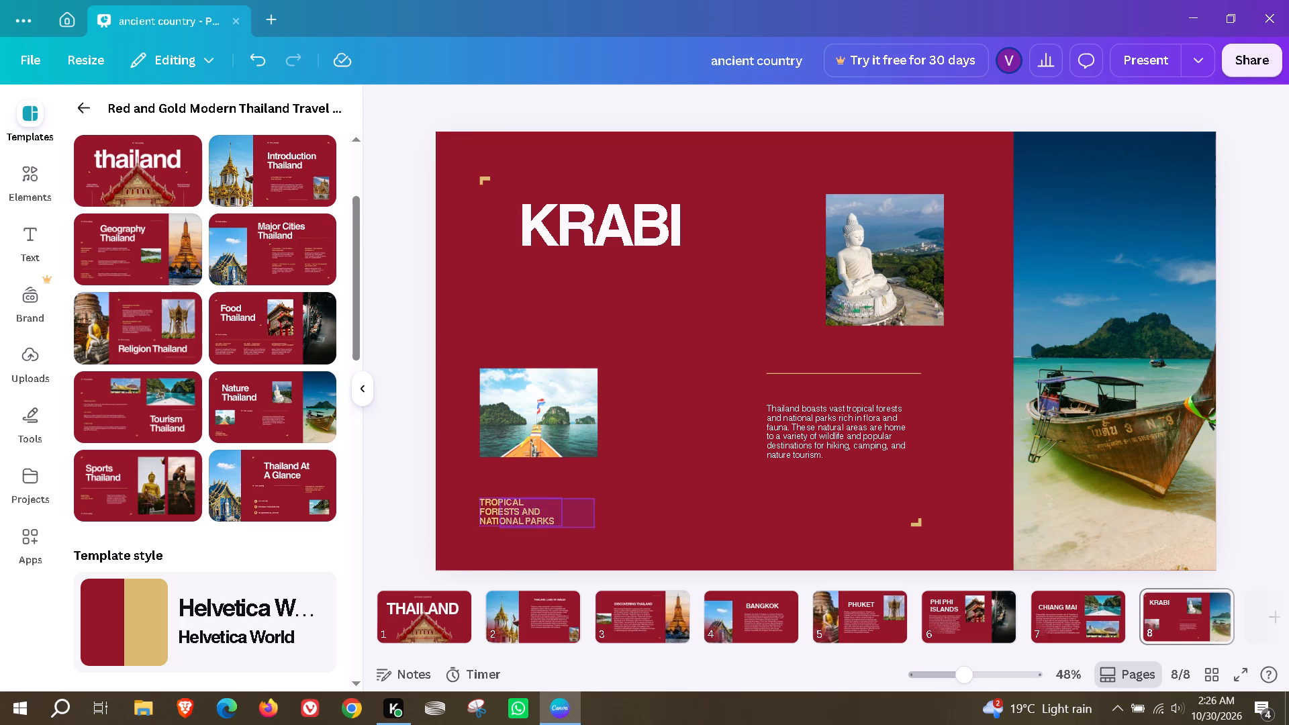
left_click_drag(498, 498, 497, 498)
left_click(551, 464)
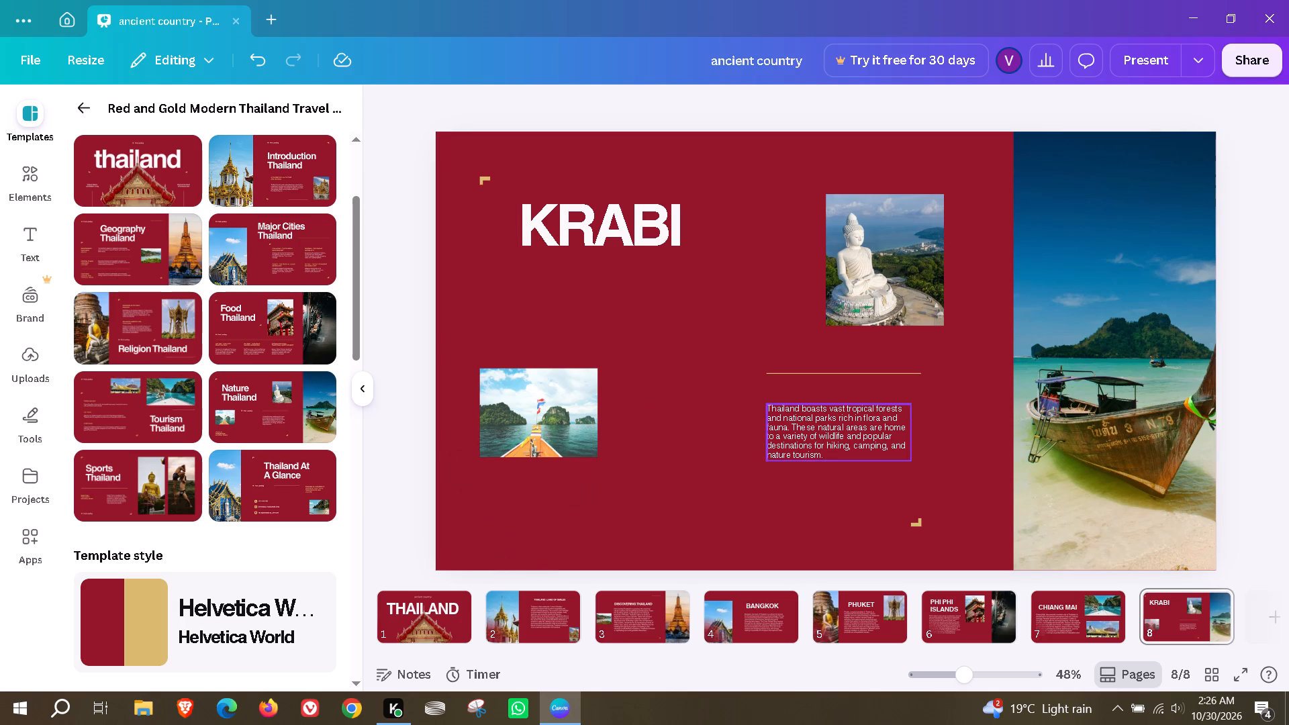
Replace the Krabi page's paragraph using Magic Write with the prompt "generate 5-6 lines on krabi cliffs , beaches and adventure".
double_click(855, 431)
left_click(875, 363)
scroll(939, 552, "down", 2)
scroll(951, 336, "down", 4)
left_click(956, 306)
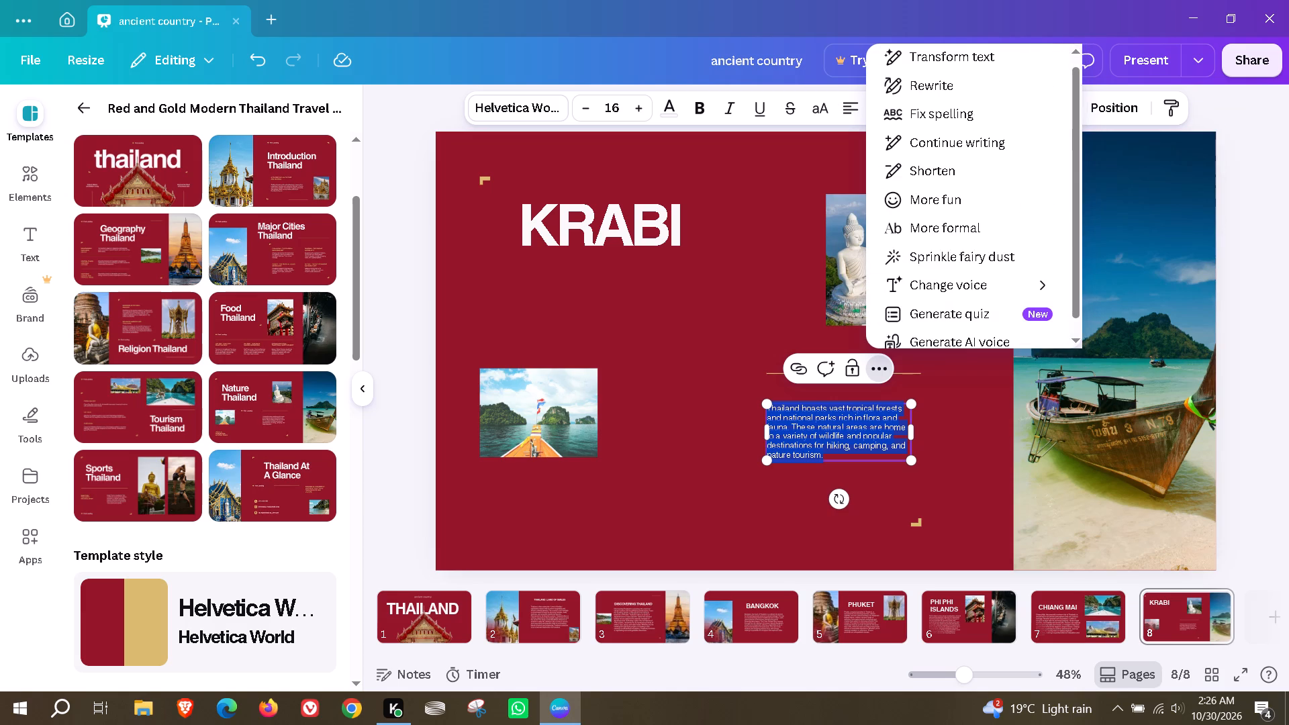
left_click(963, 66)
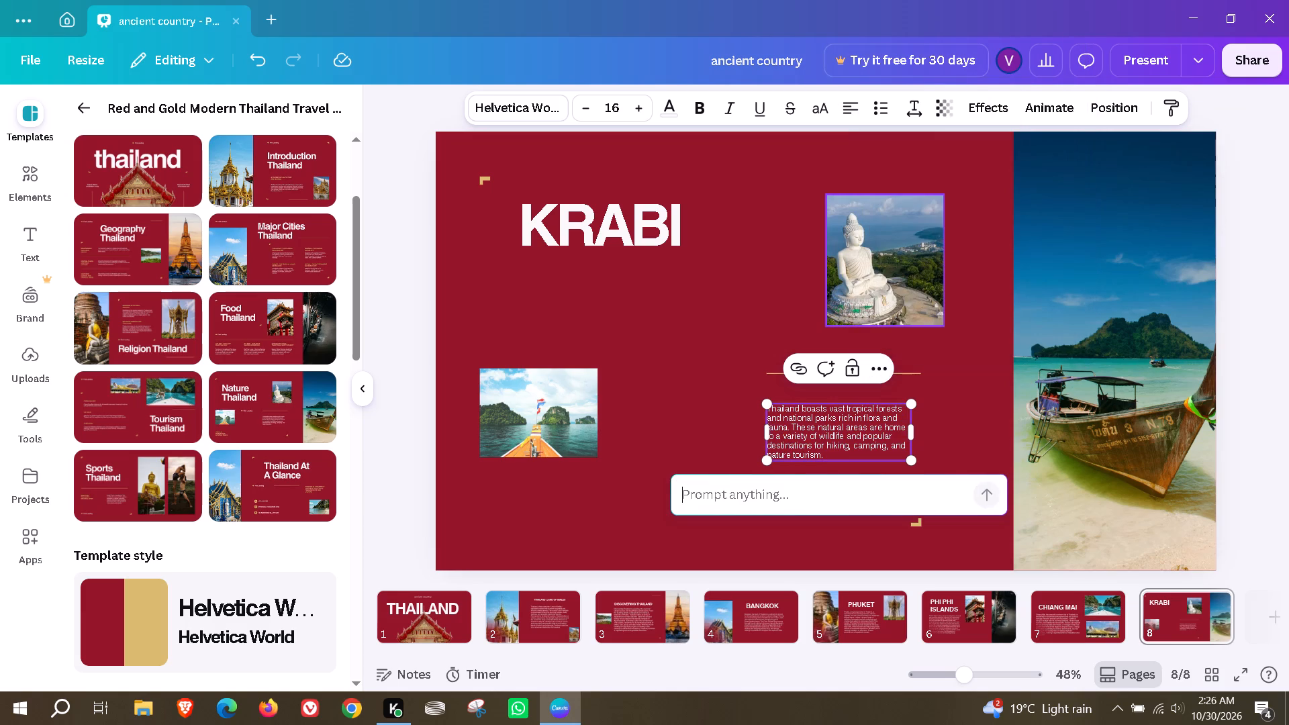
type("generate")
key("space")
type("5-6 lines")
key("space")
type("on krabi")
key("space")
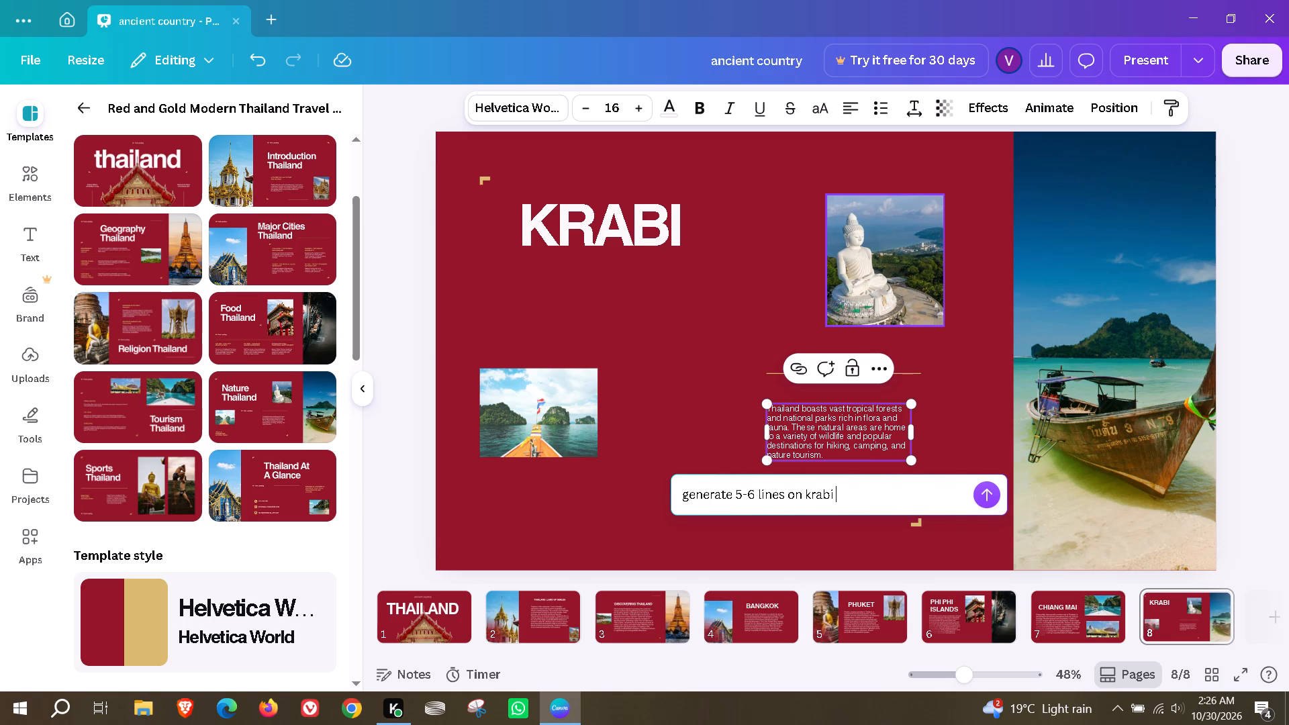
type("cliffs , beaches and af")
key("BackSpace")
type("dventure")
key("Return")
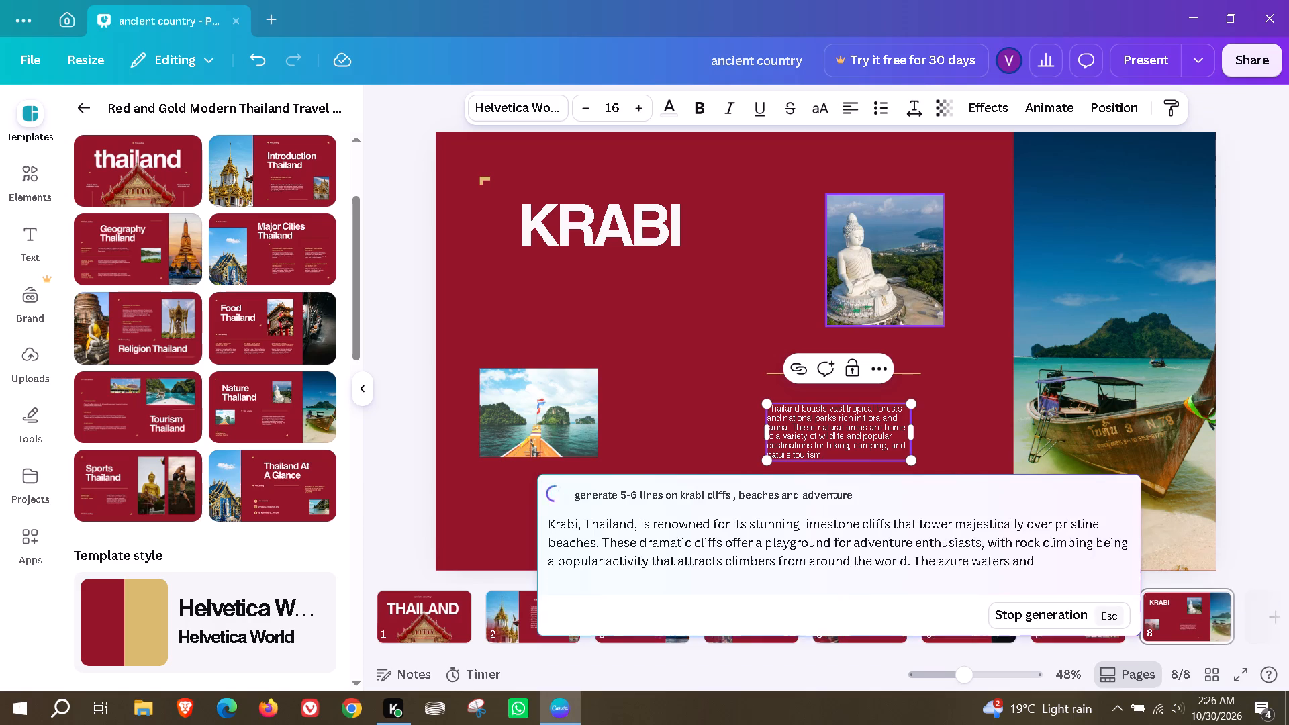
left_click(1053, 373)
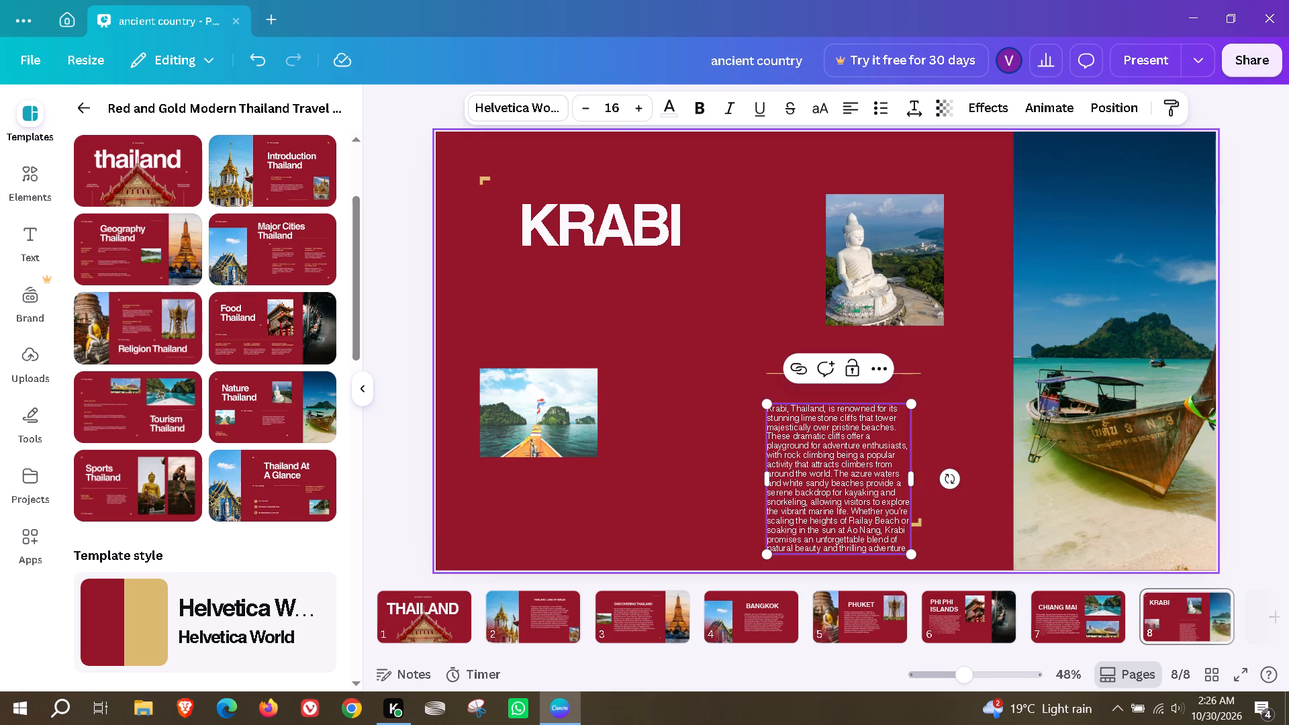
Delete the gold divider line and both gold corner marks, shifting the Krabi paragraph clear of the lower one.
left_click(935, 418)
left_click(849, 373)
left_click(868, 340)
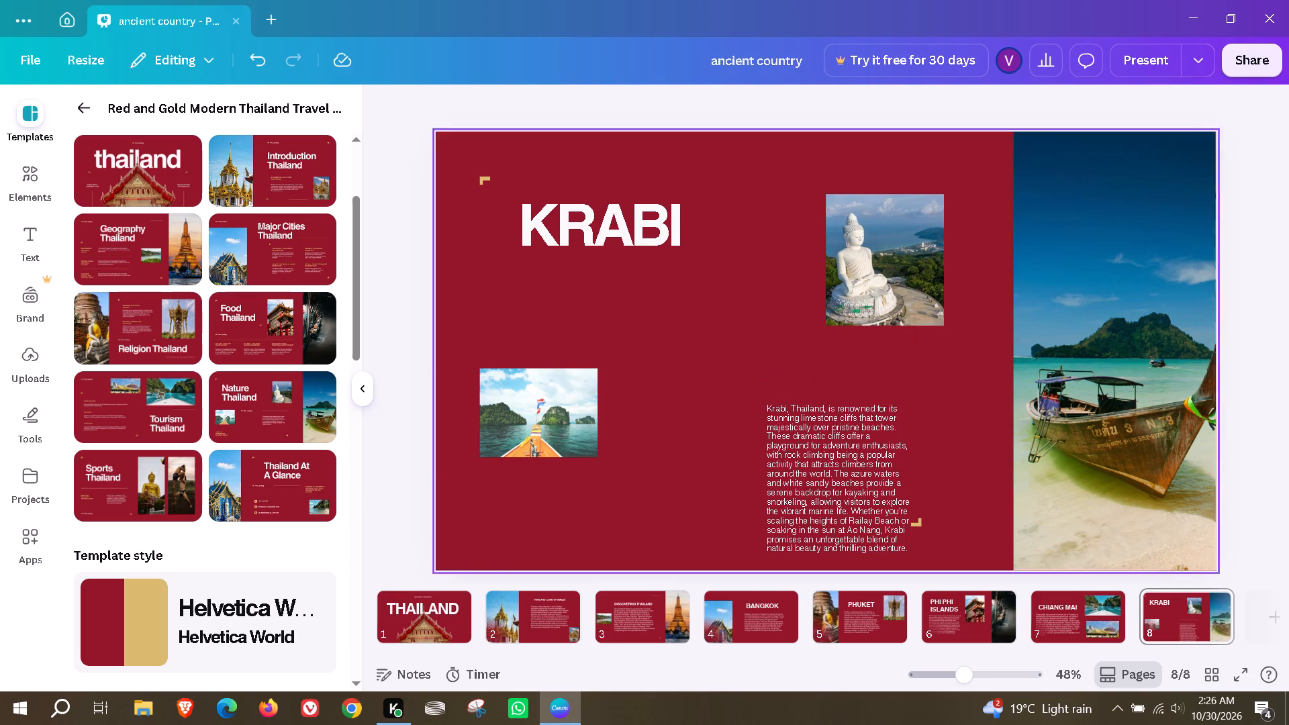
left_click(477, 183)
left_click(482, 183)
left_click(502, 228)
left_click_drag(808, 467, 718, 416)
left_click(920, 521)
left_click(949, 481)
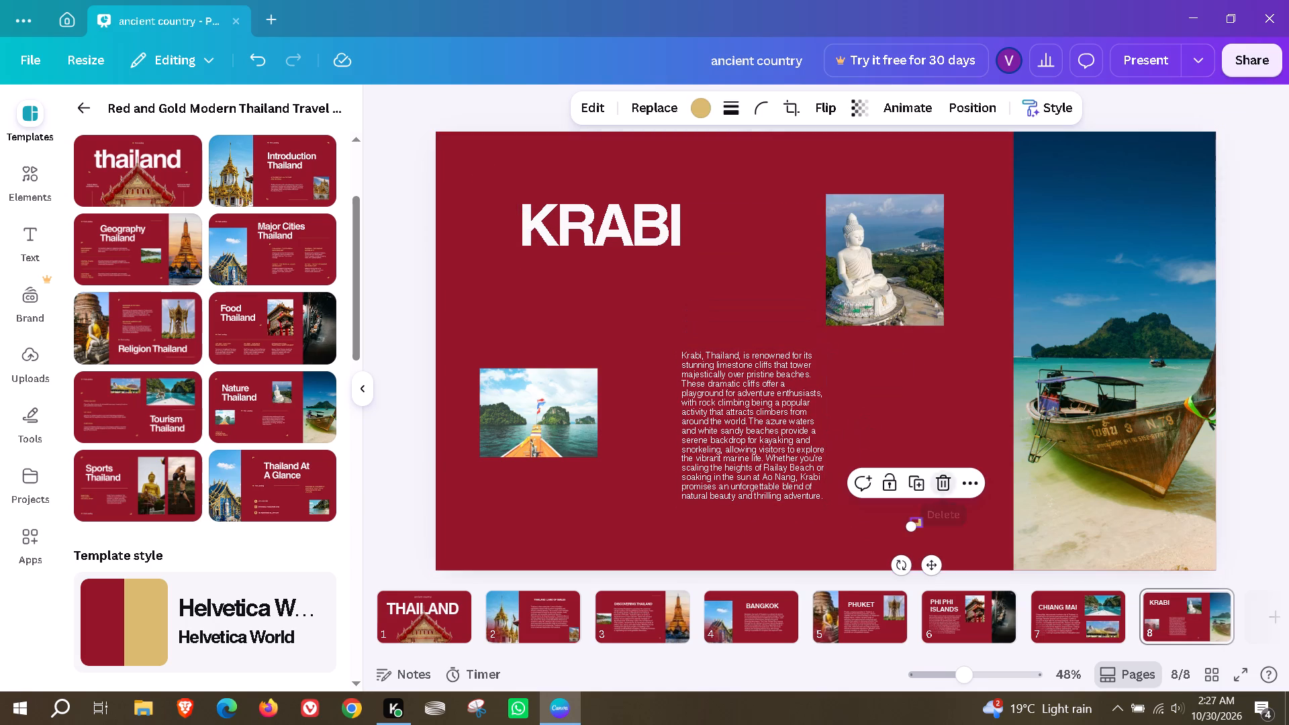
Move the small boat photo beneath the white Buddha photo.
left_click_drag(565, 418, 930, 436)
Place the Krabi paragraph under the title and enlarge its text to size 28.6.
left_click_drag(769, 442, 588, 409)
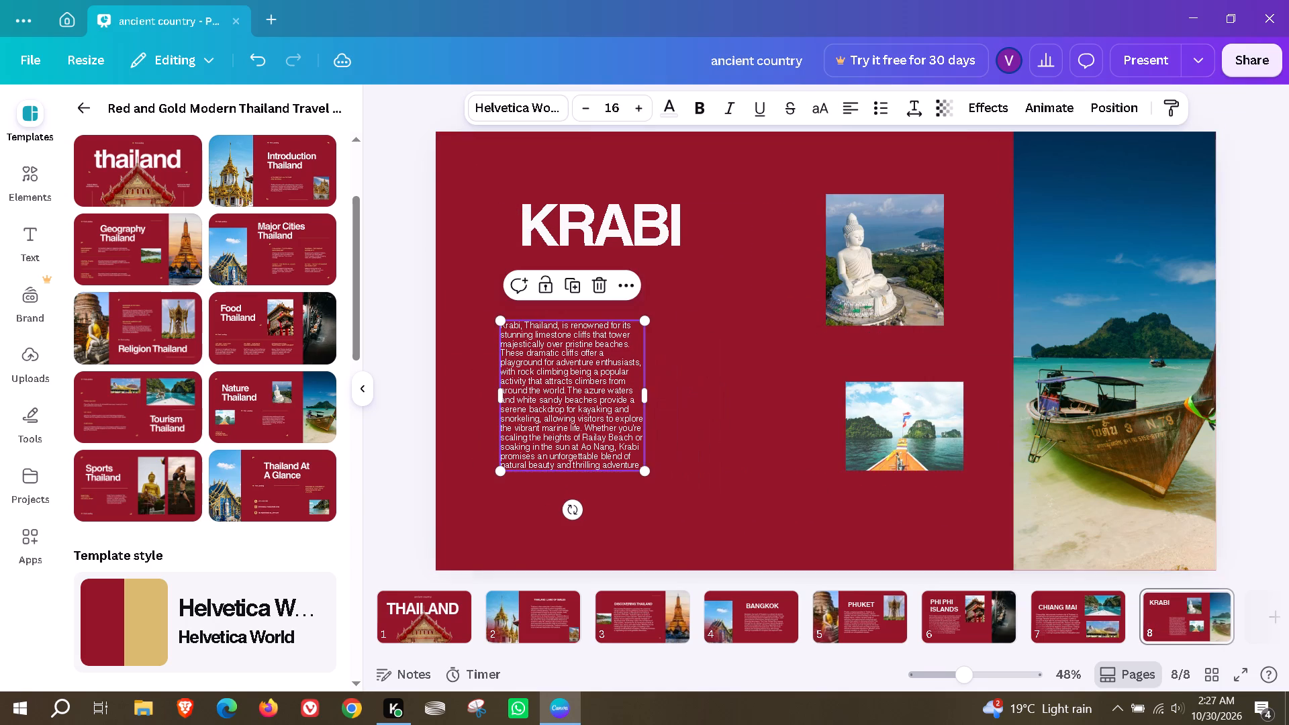
left_click_drag(645, 471, 737, 514)
left_click_drag(715, 424, 774, 436)
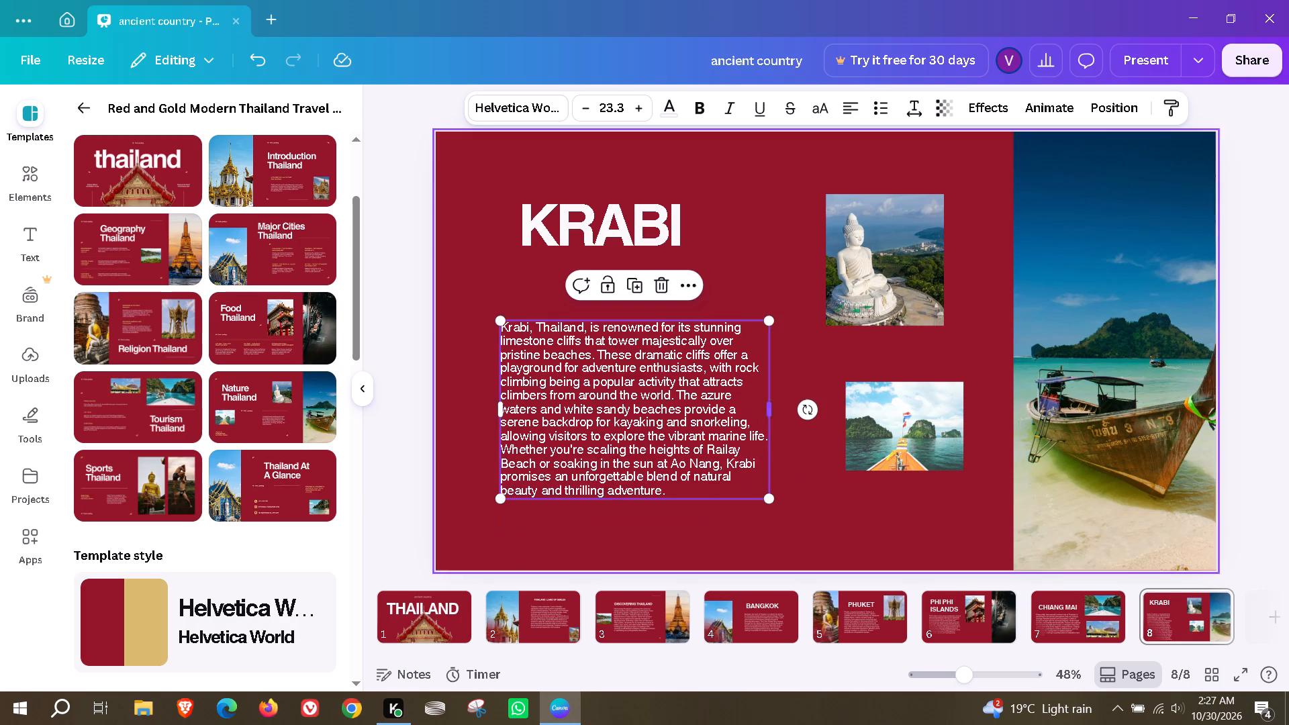
left_click_drag(767, 491, 804, 518)
left_click_drag(696, 468, 640, 414)
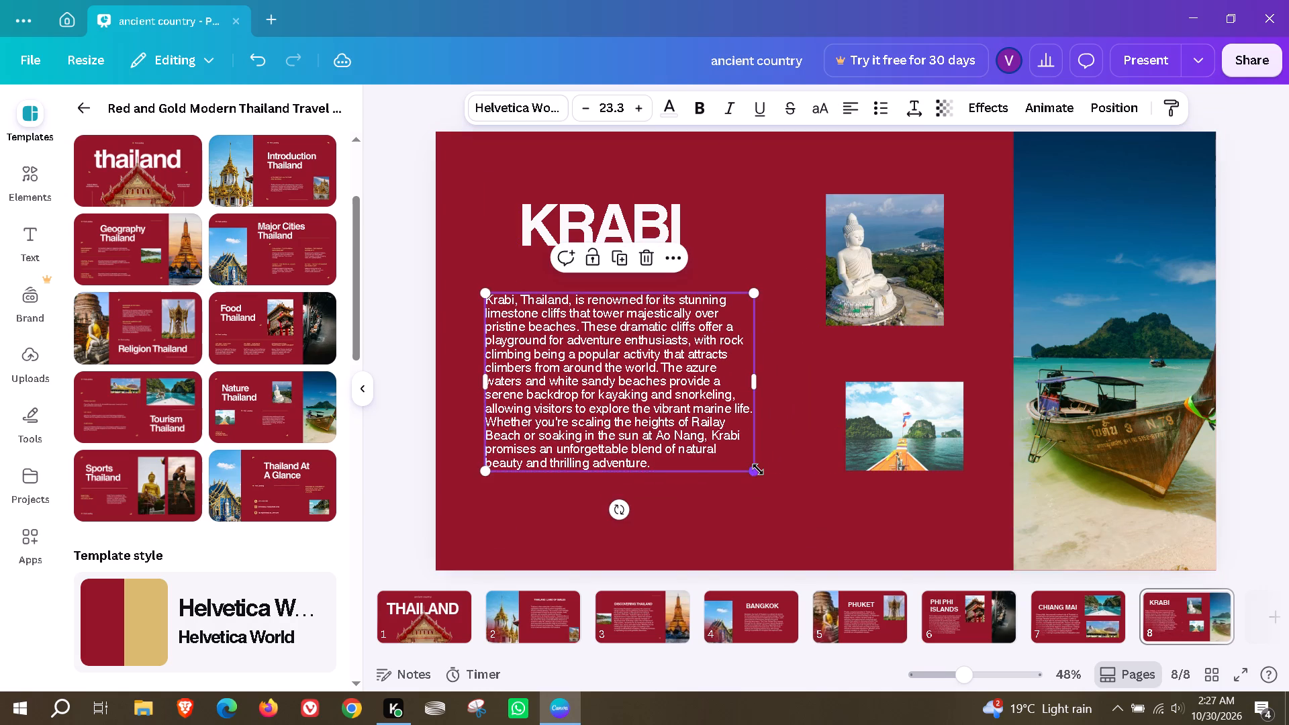
left_click_drag(758, 469, 819, 511)
left_click_drag(716, 450, 704, 446)
Align the boat photo with the Buddha photo's left edge and enlarge both photos to the same width.
left_click_drag(876, 452, 872, 449)
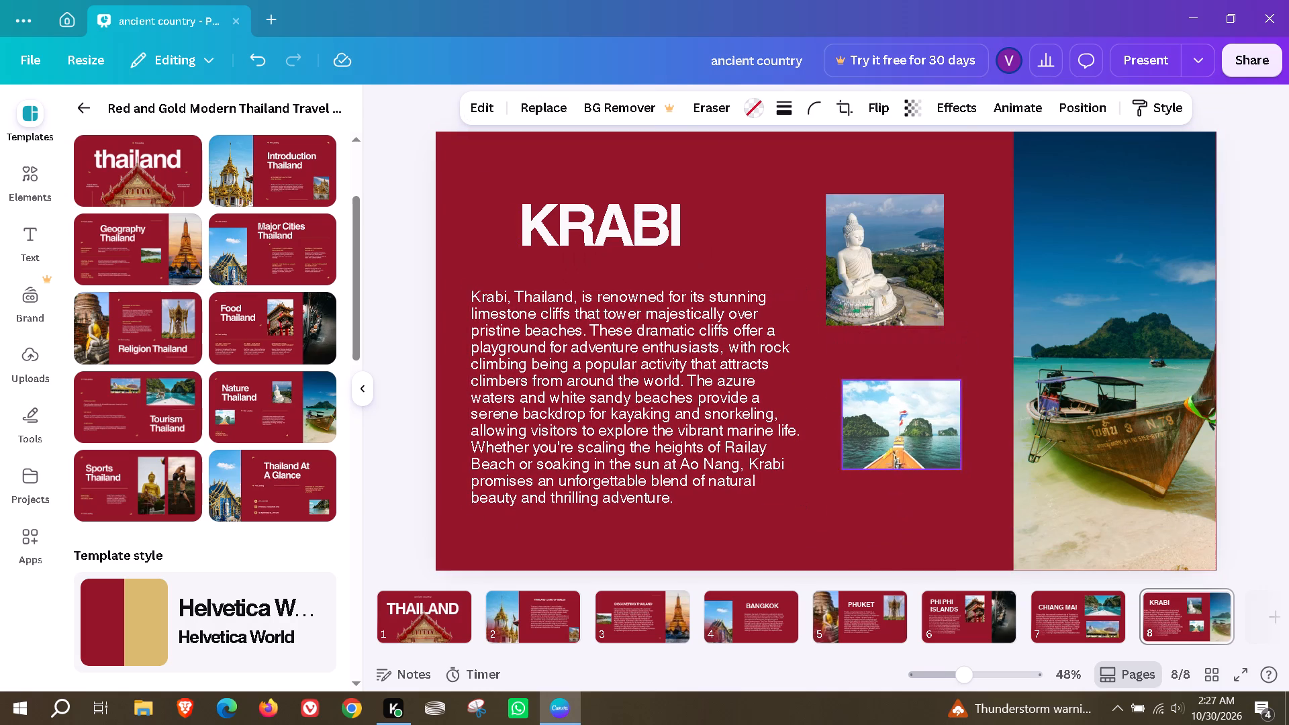
left_click_drag(872, 449, 857, 444)
left_click_drag(947, 465, 955, 489)
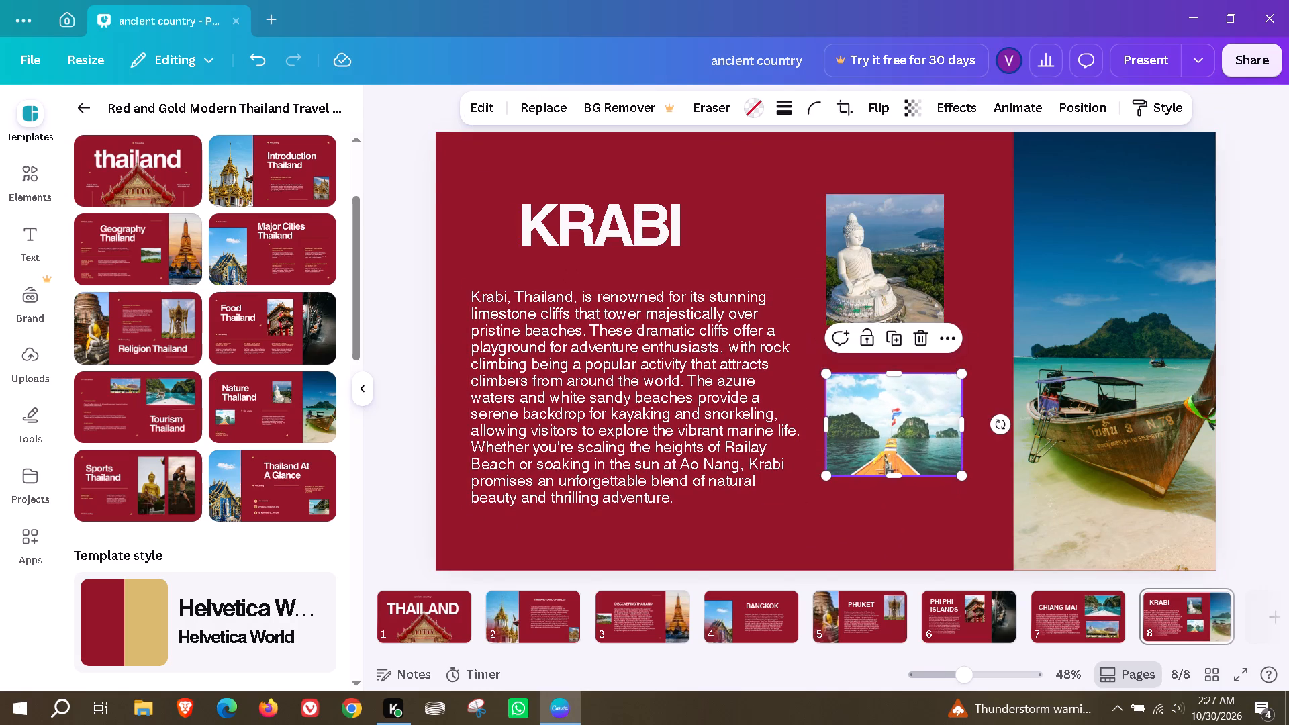
left_click(884, 277)
left_click_drag(944, 330, 956, 352)
left_click(934, 444)
left_click(969, 514)
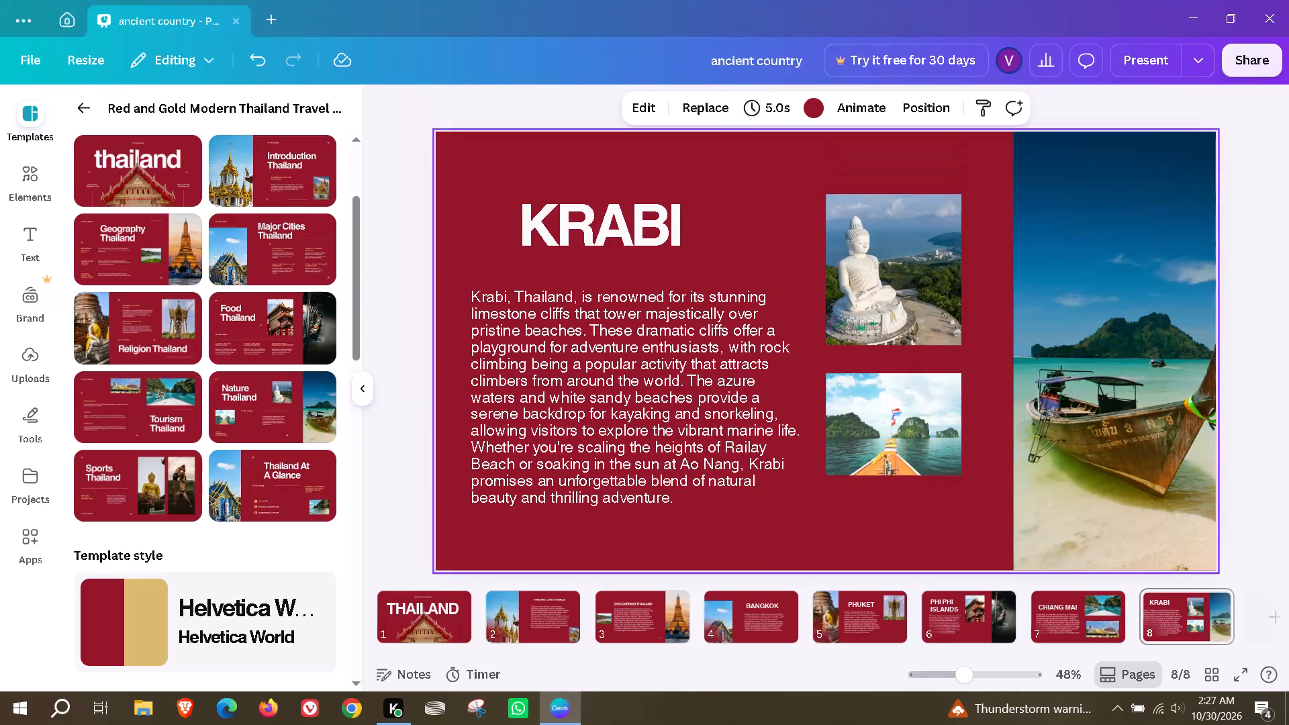
Nudge the Krabi paragraph up, shrink the KRABI title to size 70.8 and centre it just above the paragraph.
left_click_drag(636, 370, 628, 357)
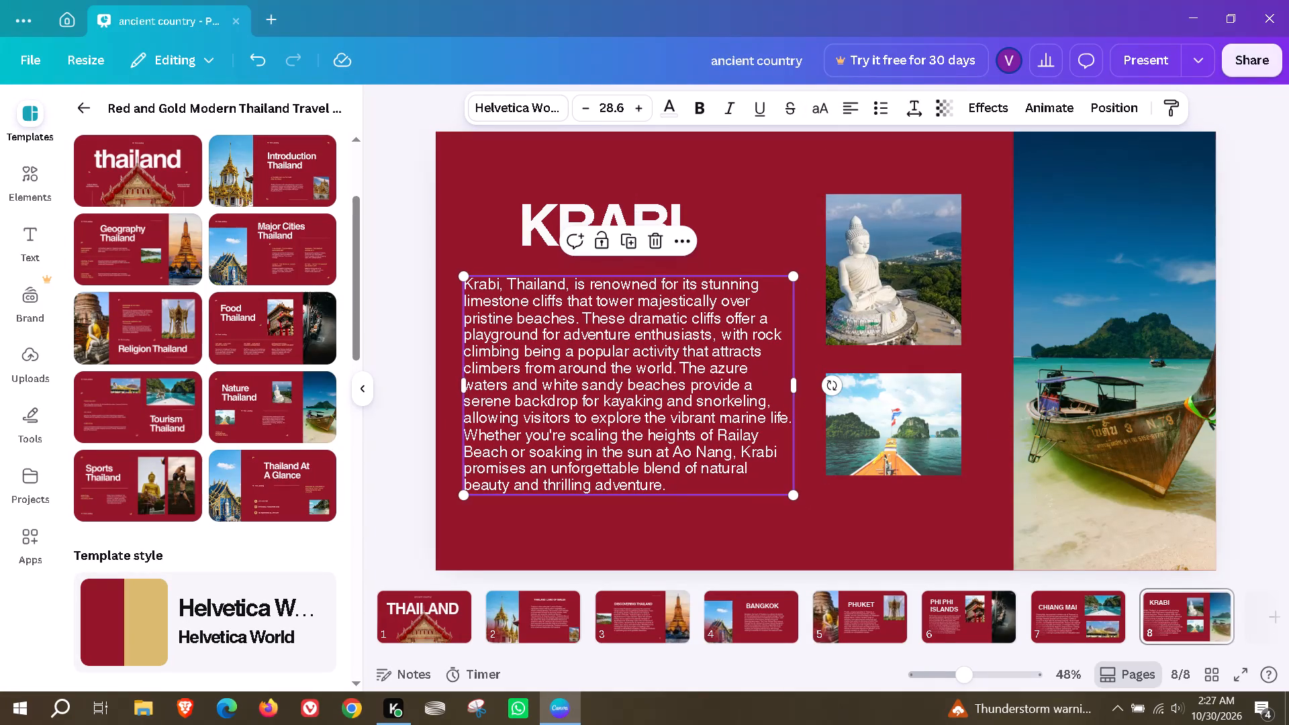
left_click(685, 217)
left_click_drag(757, 240, 696, 230)
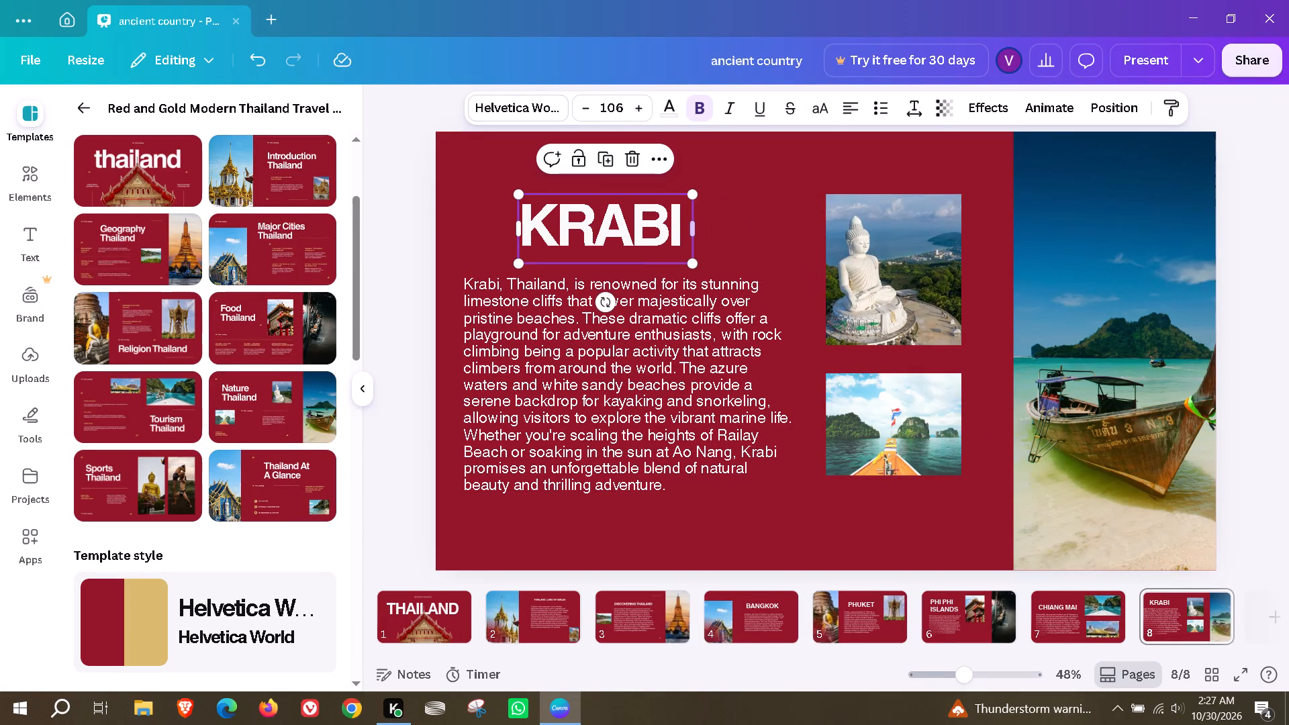
left_click_drag(690, 264, 634, 238)
left_click(689, 236)
left_click_drag(602, 220, 647, 245)
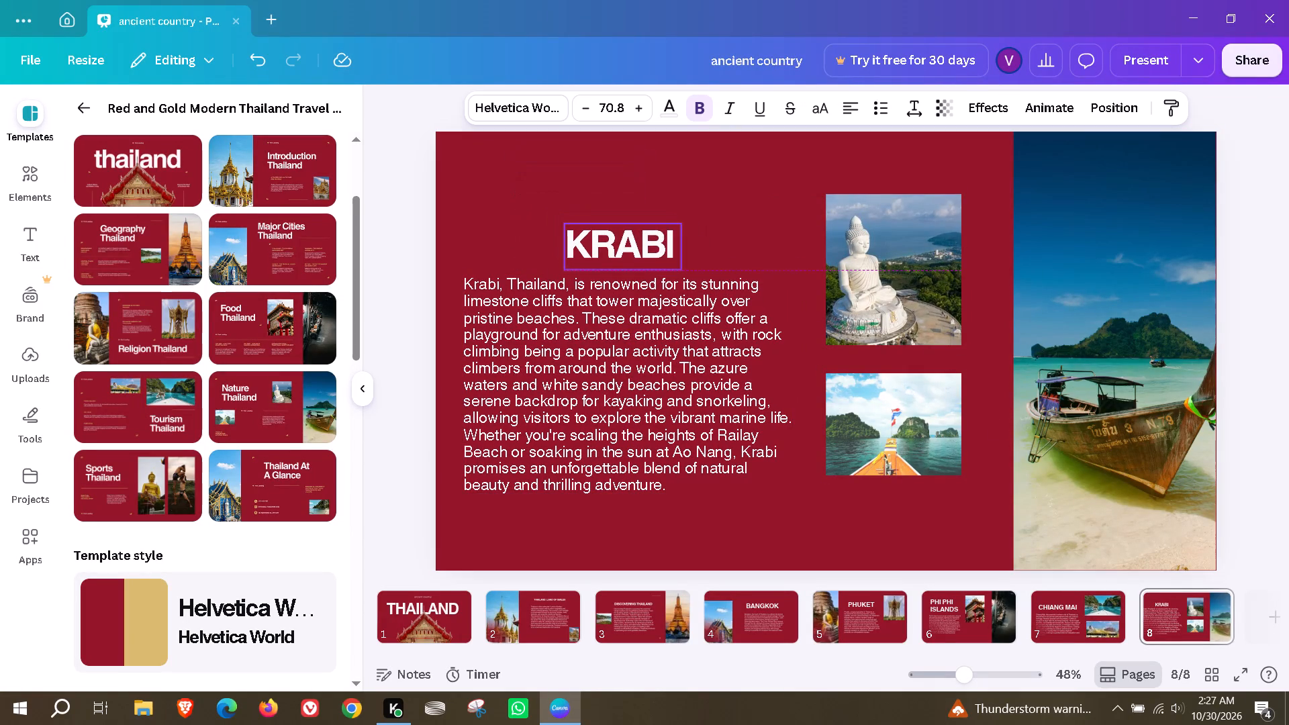
left_click_drag(647, 245, 647, 236)
left_click(725, 246)
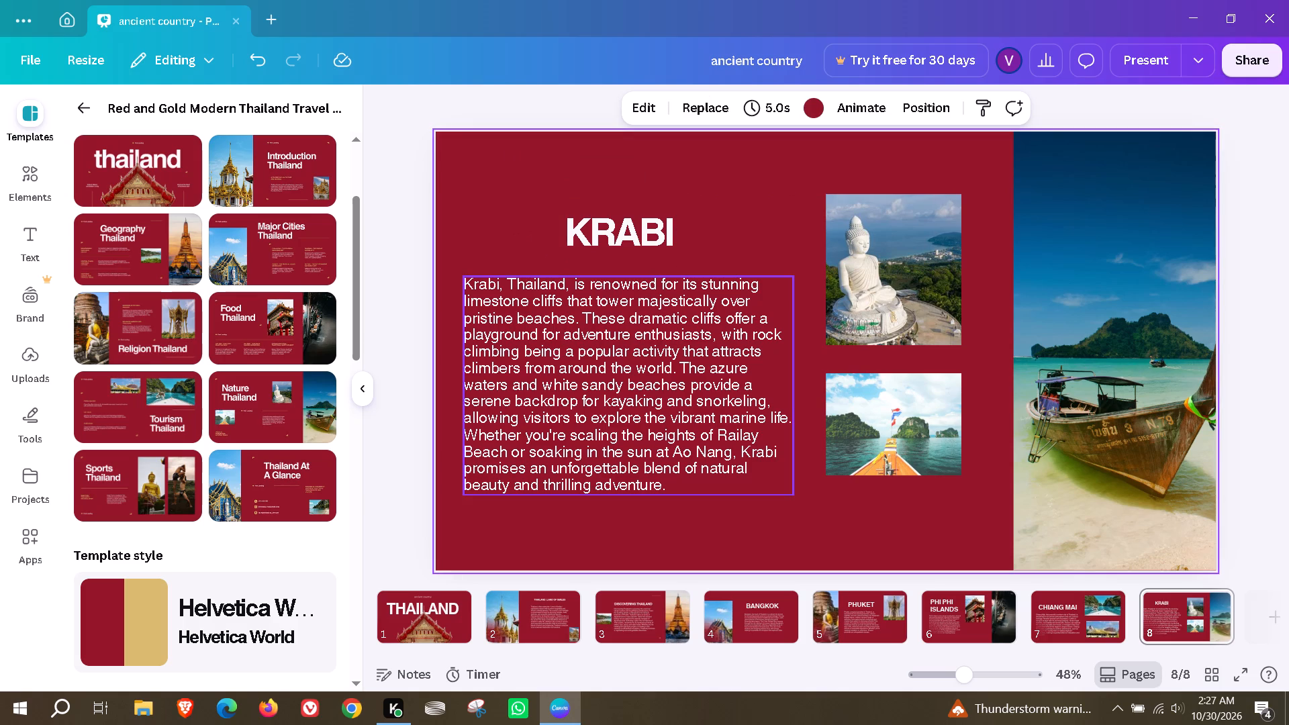
Add the template's Sports Thailand layout as a new ninth page.
scroll(252, 429, "down", 1)
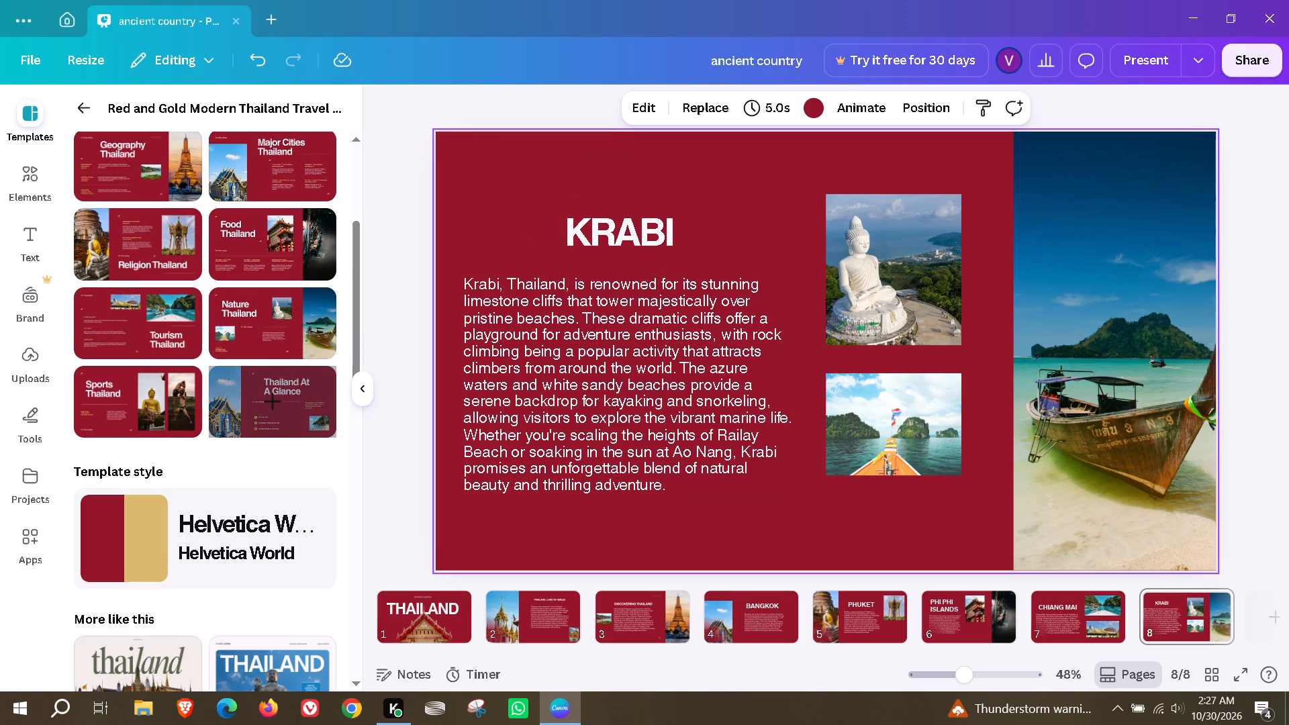
left_click(147, 424)
left_click(736, 395)
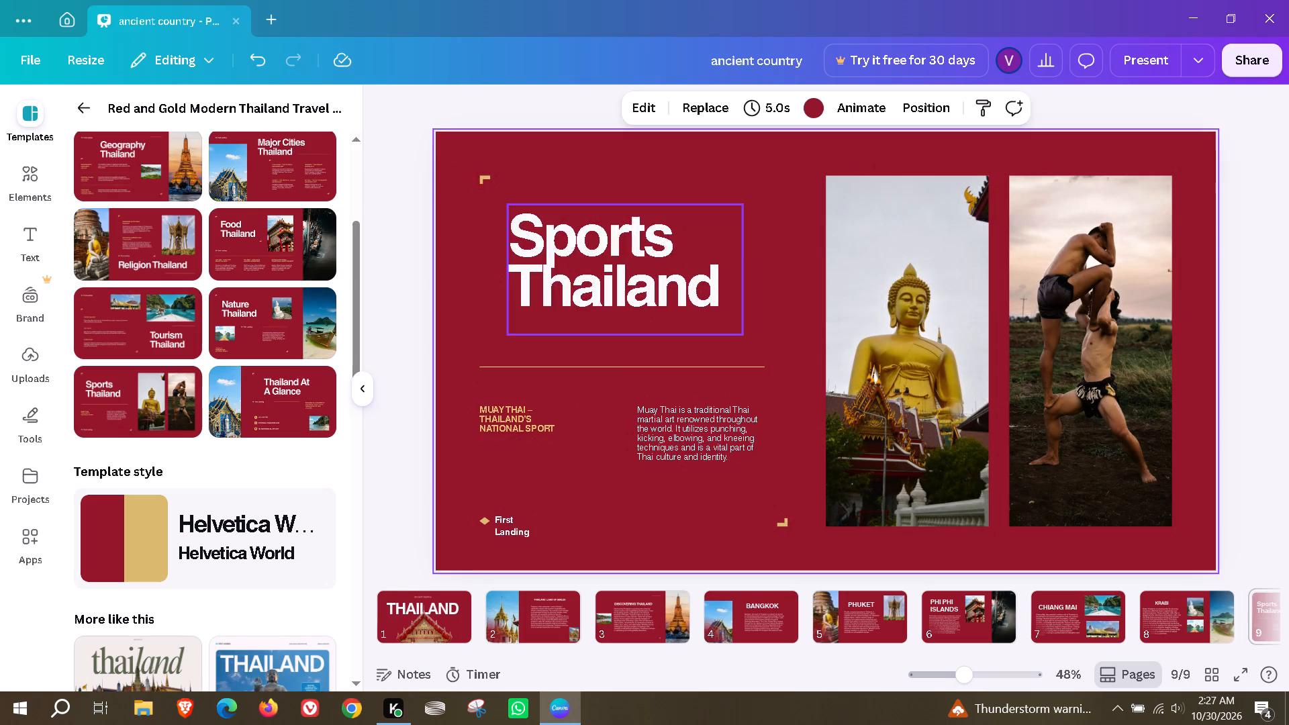
Retitle the ninth page THAI CULTURE AND TRADITION.
double_click(606, 258)
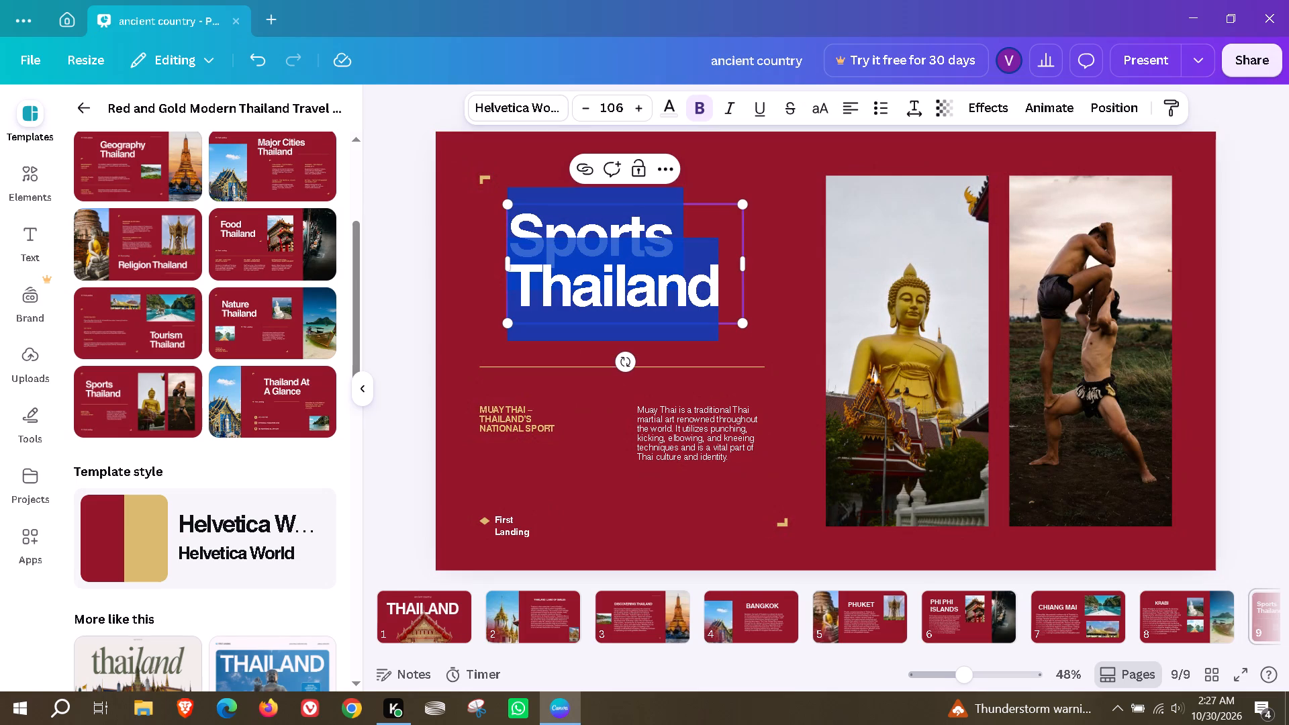
type("THAI CULTURE AND TRADITIO")
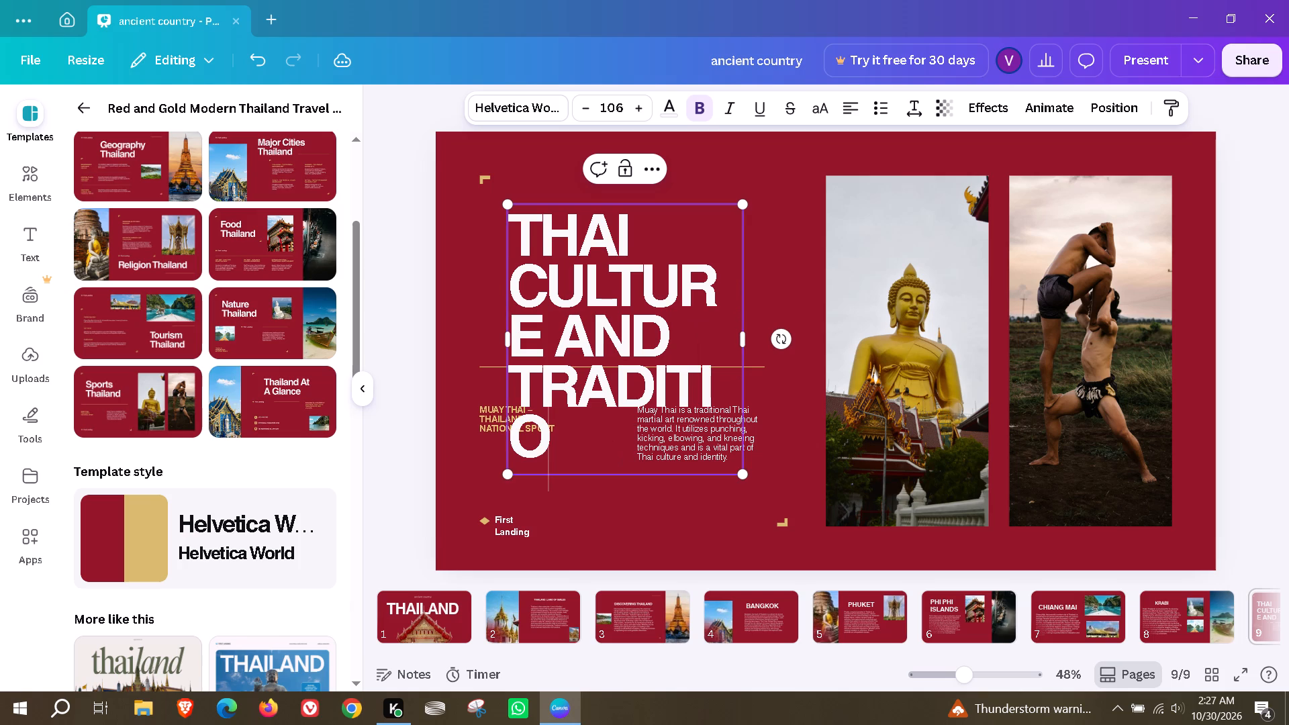
key("shift+n")
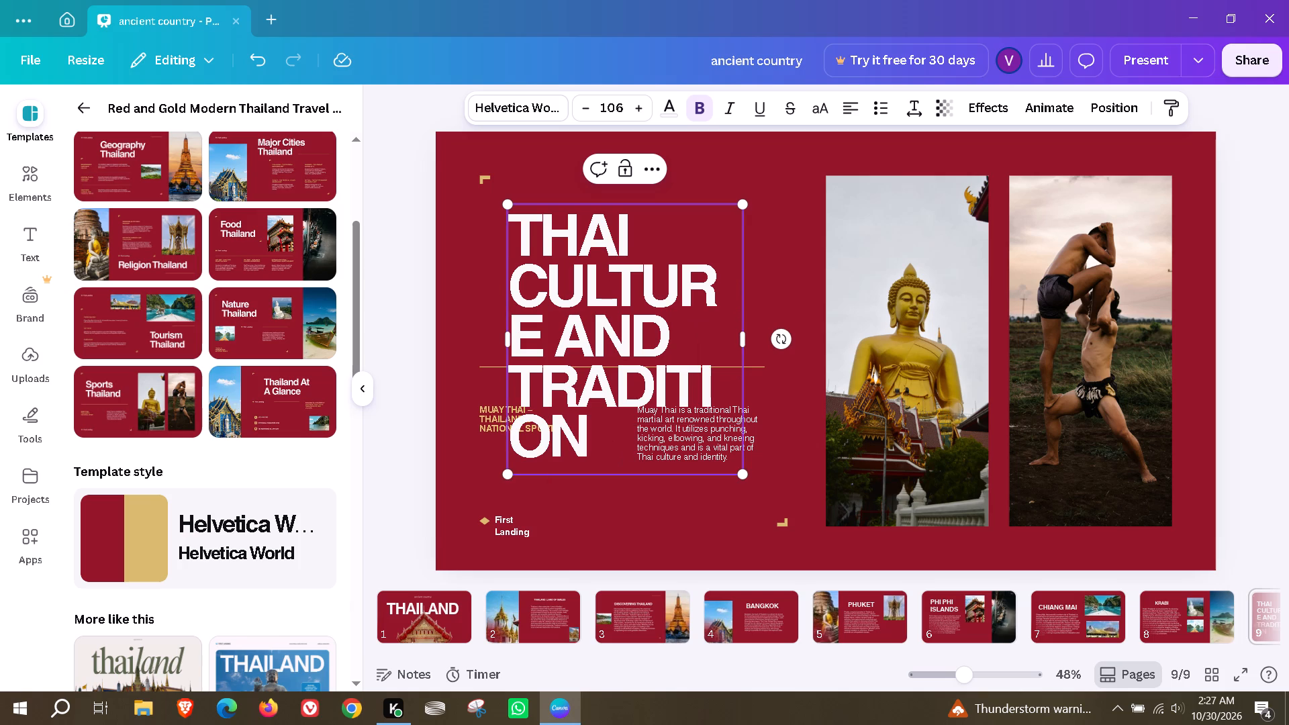
Reduce the new title to size 59.9 and widen its text box so it fits on two lines.
left_click_drag(749, 343, 824, 350)
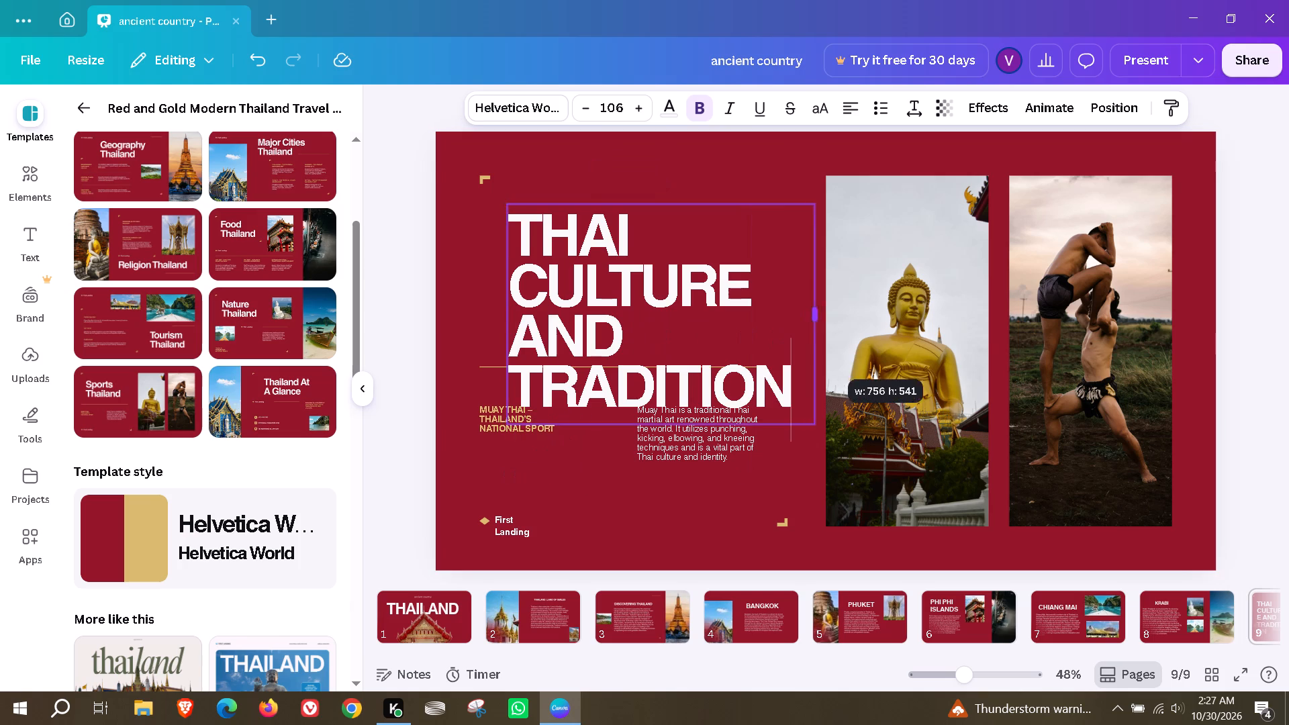
left_click_drag(824, 350, 846, 345)
left_click_drag(840, 430, 710, 314)
left_click_drag(700, 273, 774, 291)
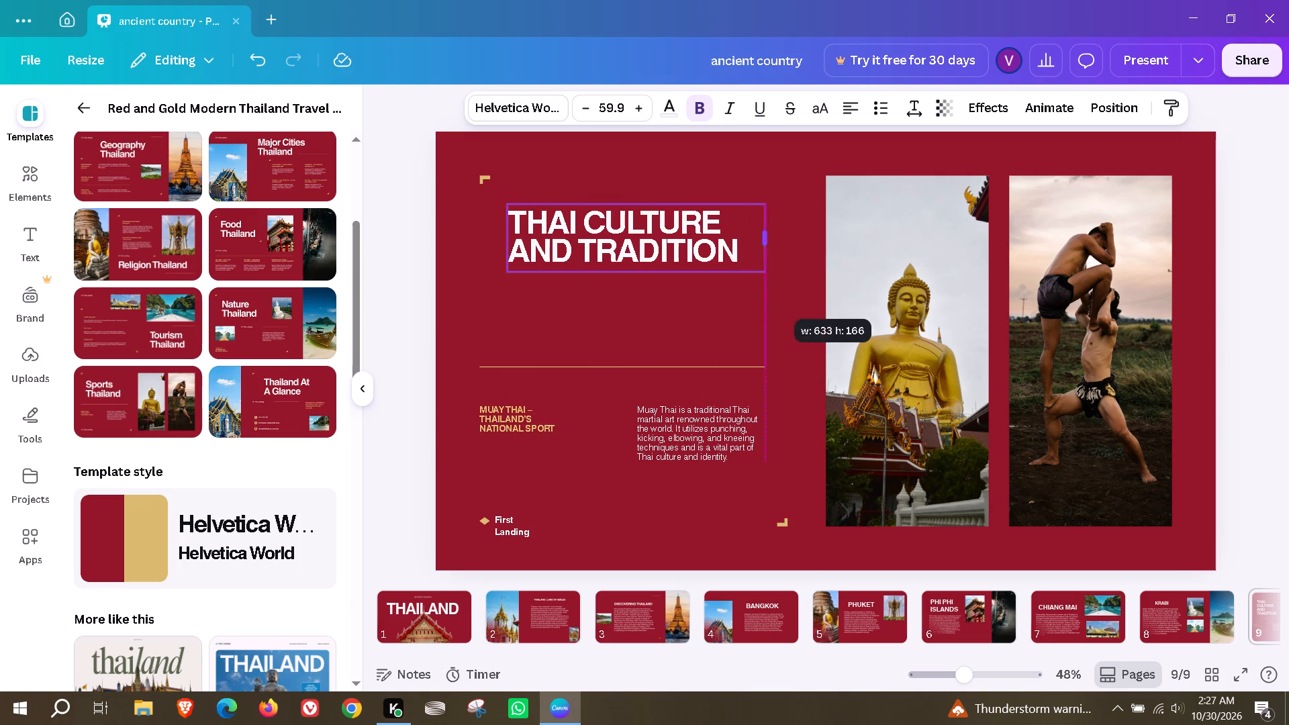
left_click_drag(774, 291, 783, 291)
Delete the divider line, Muay Thai caption, First Landing label and both gold corner marks from the ninth page.
left_click_drag(487, 330, 550, 542)
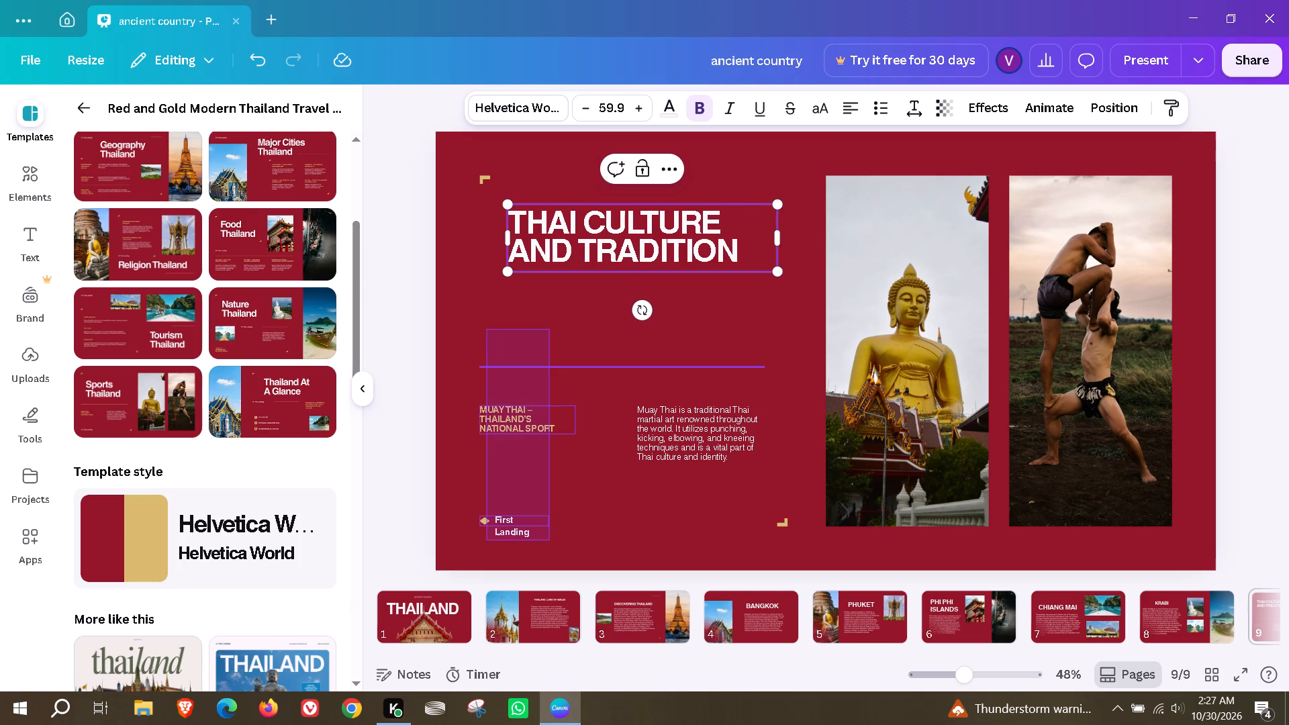
left_click_drag(550, 542, 550, 544)
left_click(669, 337)
left_click(484, 186)
left_click(491, 174)
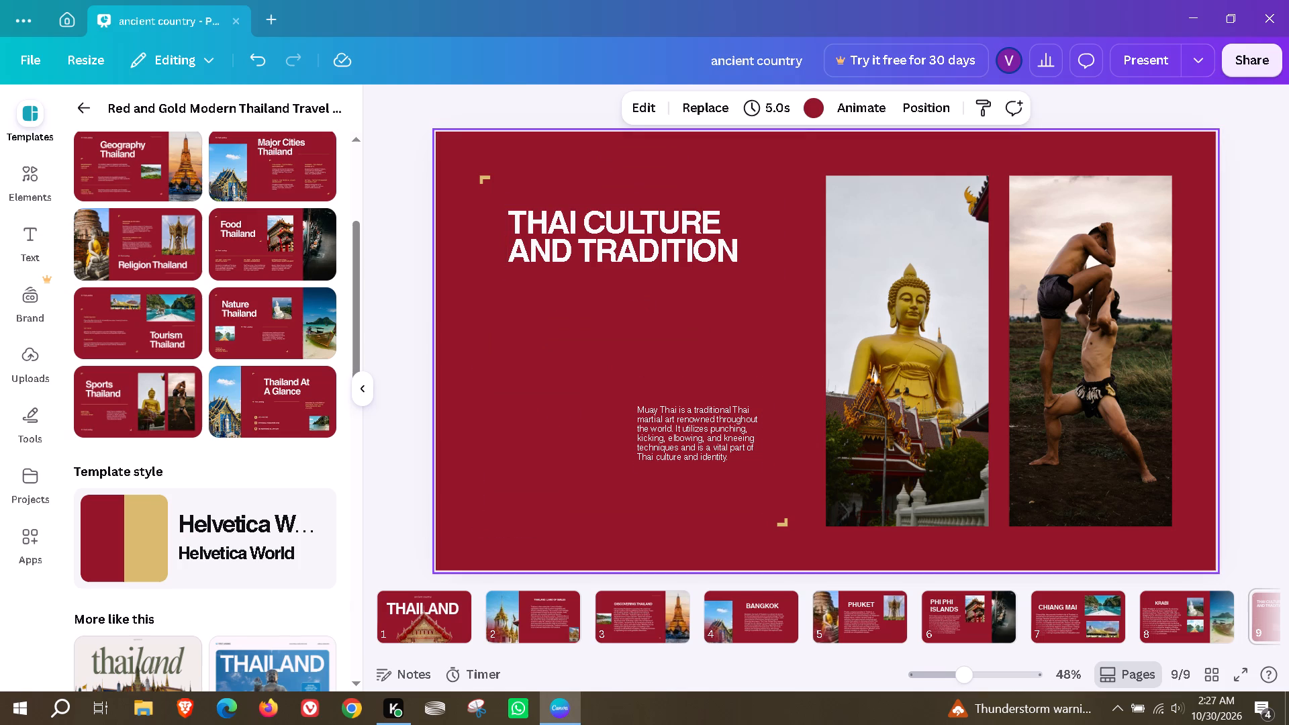
left_click(481, 175)
left_click(487, 179)
left_click(513, 215)
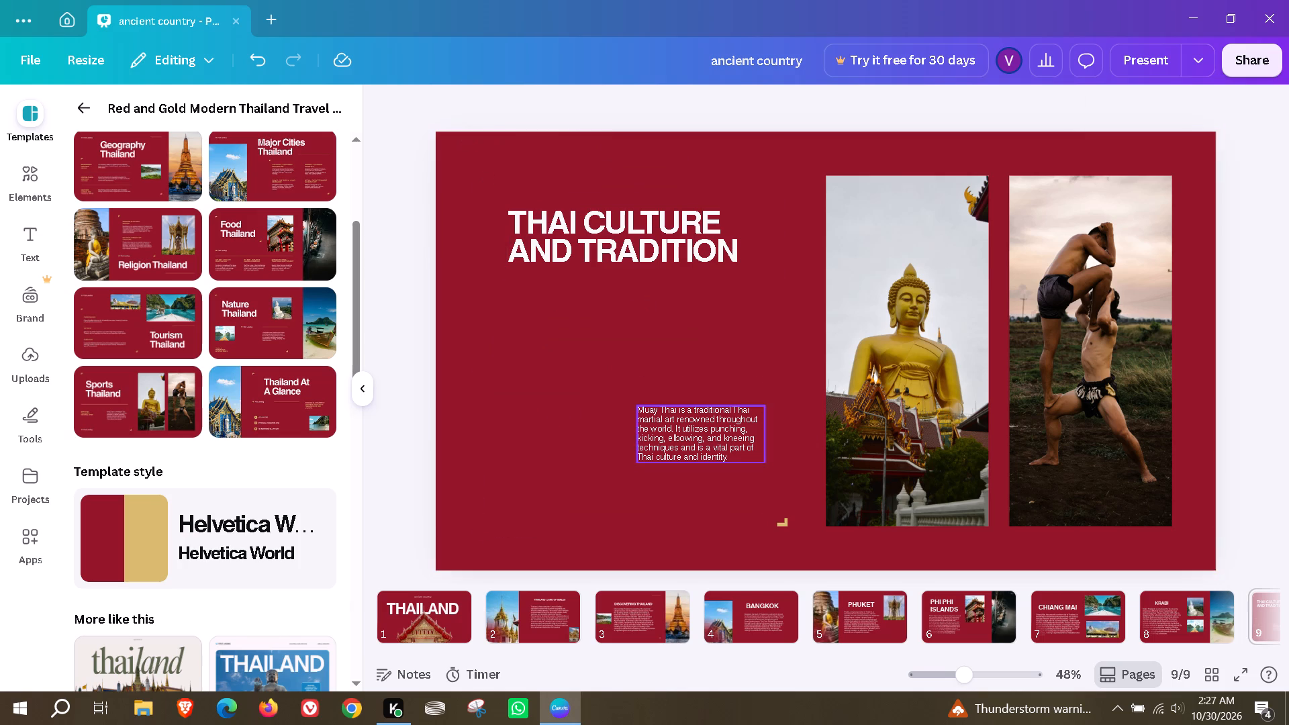
left_click(783, 520)
left_click(805, 491)
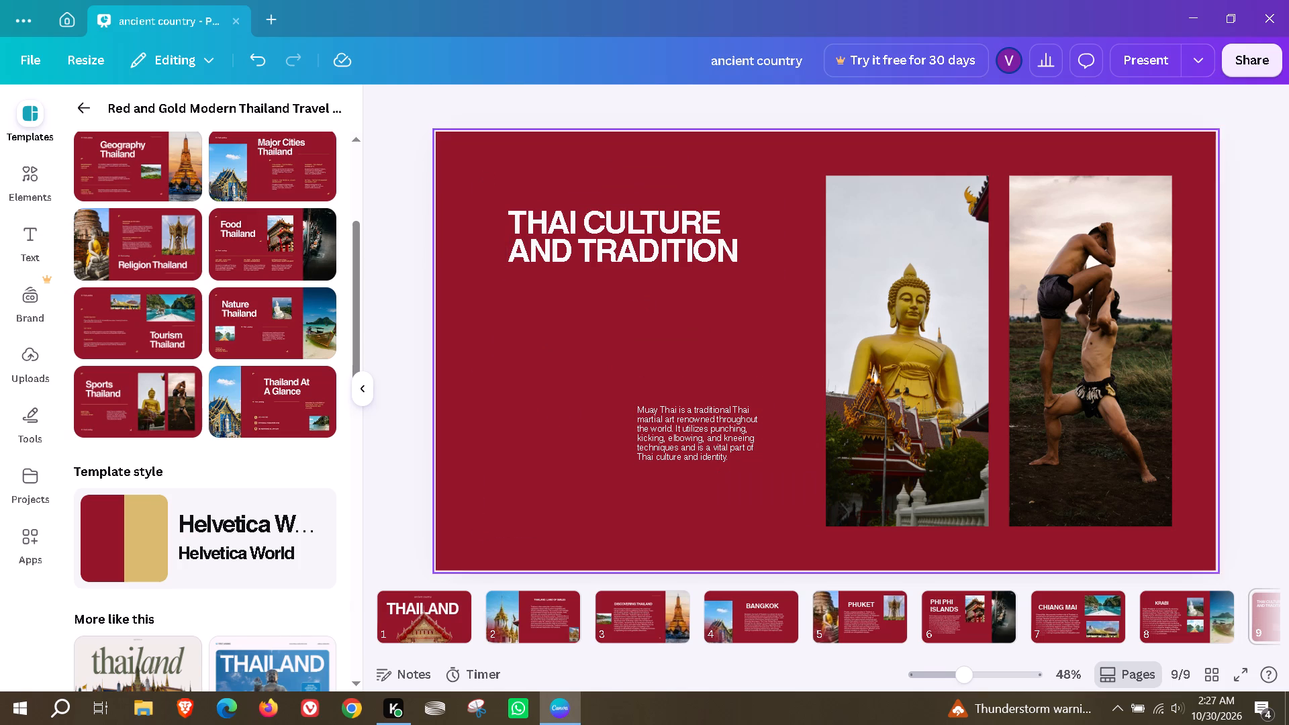
Move the ninth page's paragraph under the title and replace it using Magic Write prompt "generate 5-6 lines on thai culture and tradition".
left_click_drag(698, 430, 602, 370)
left_click(602, 370)
left_click(646, 303)
scroll(787, 501, "down", 4)
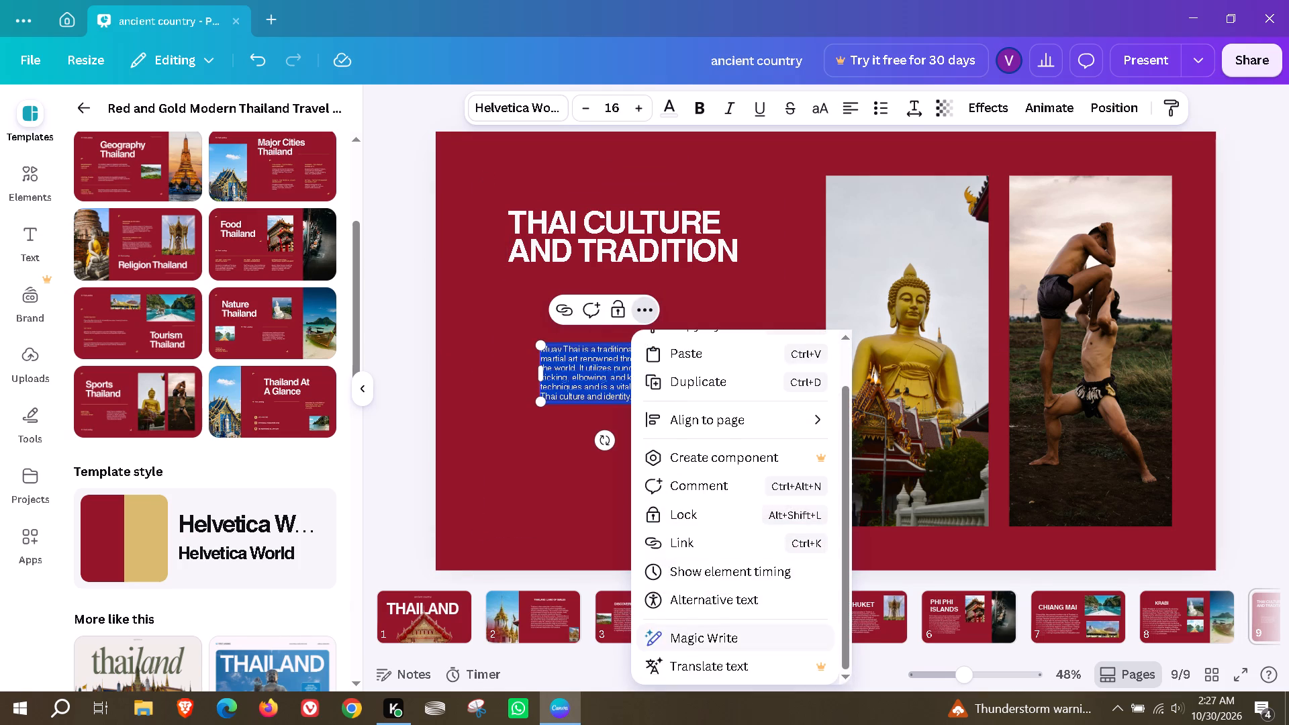
left_click(759, 635)
left_click(726, 358)
type("generate 5-6 lines on thaic")
key("BackSpace")
key("space")
type("culture and traditio")
key("n")
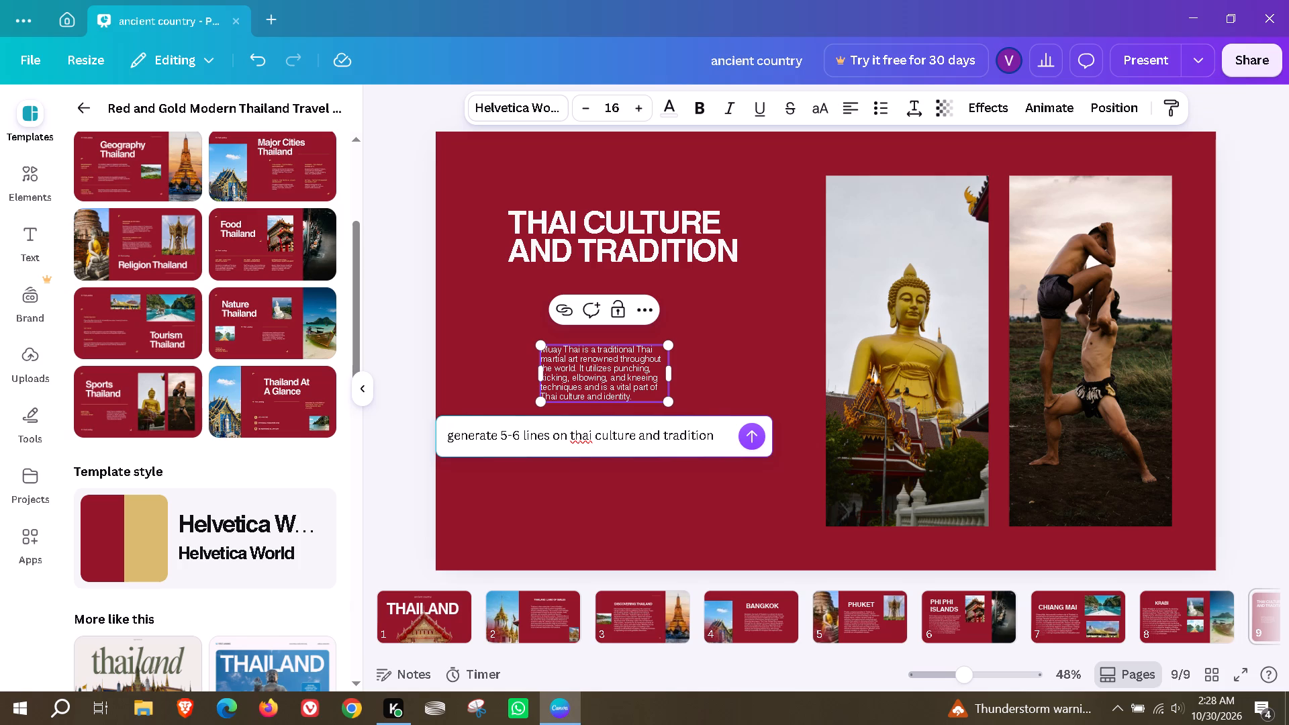
key("space")
key("Return")
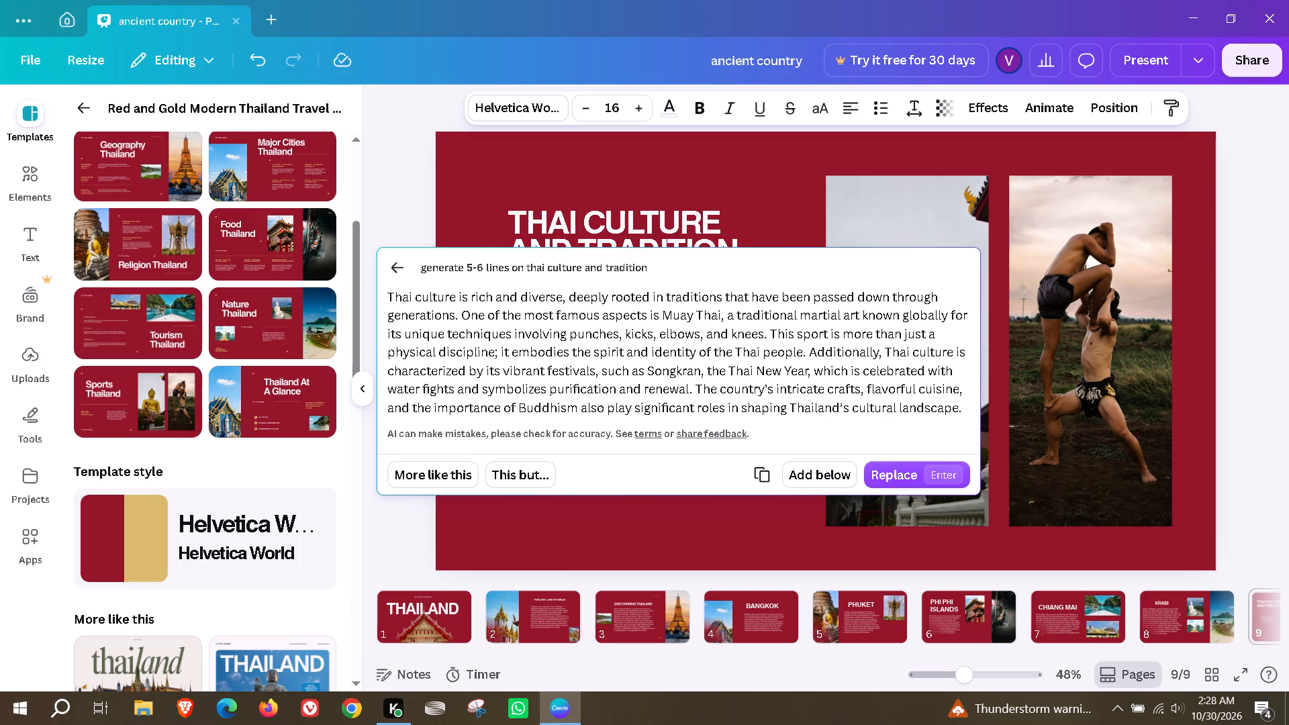
left_click(865, 473)
Widen and enlarge the new culture paragraph and place it below the title, clear of the Buddha photo.
left_click(715, 491)
left_click_drag(632, 468, 618, 415)
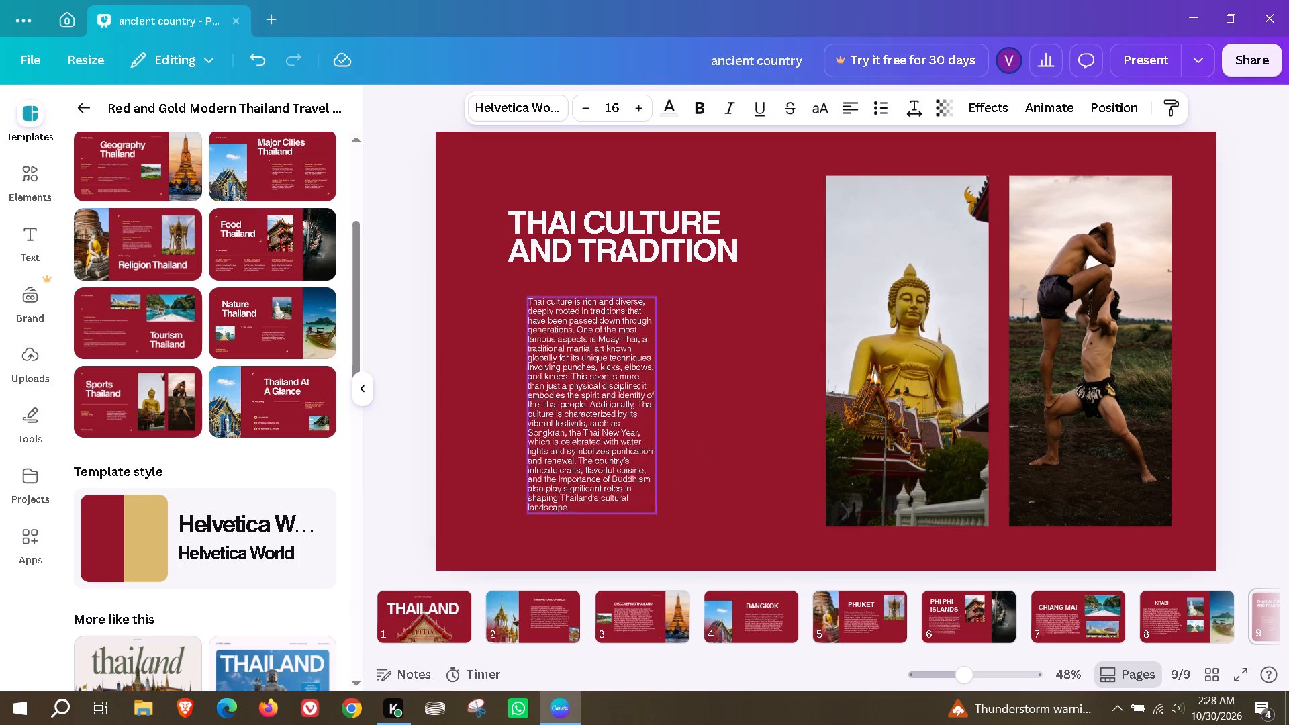
left_click_drag(618, 415, 615, 399)
left_click_drag(656, 385, 741, 399)
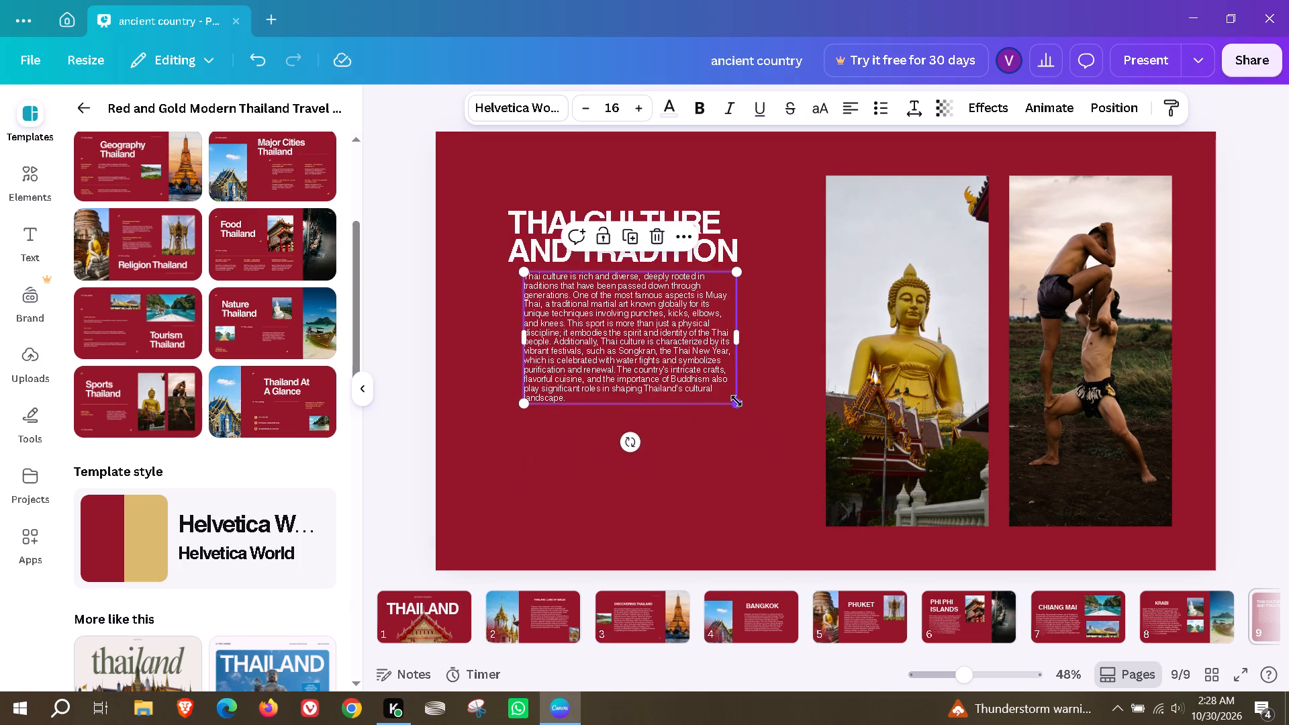
left_click_drag(736, 401, 792, 503)
left_click_drag(733, 390, 702, 419)
left_click(737, 526)
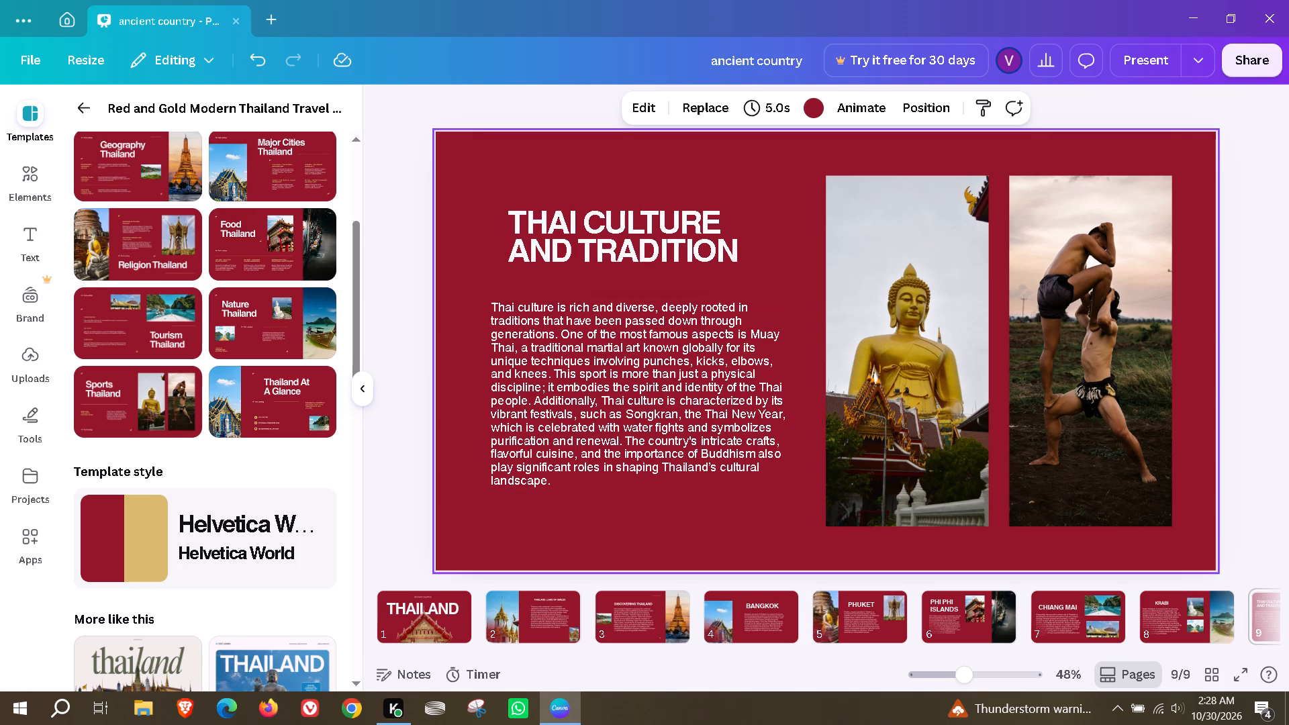
Add the template's Geography Thailand layout as a new tenth page.
scroll(1161, 618, "down", 9)
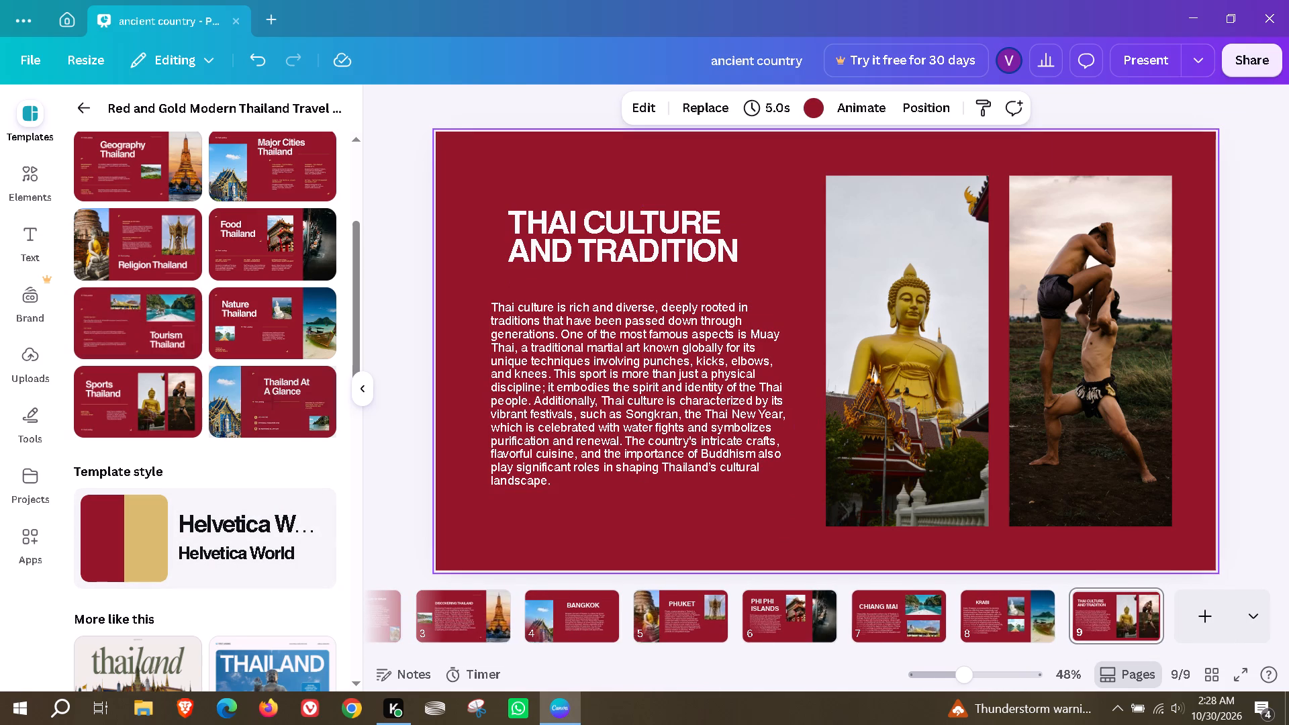
scroll(271, 345, "up", 2)
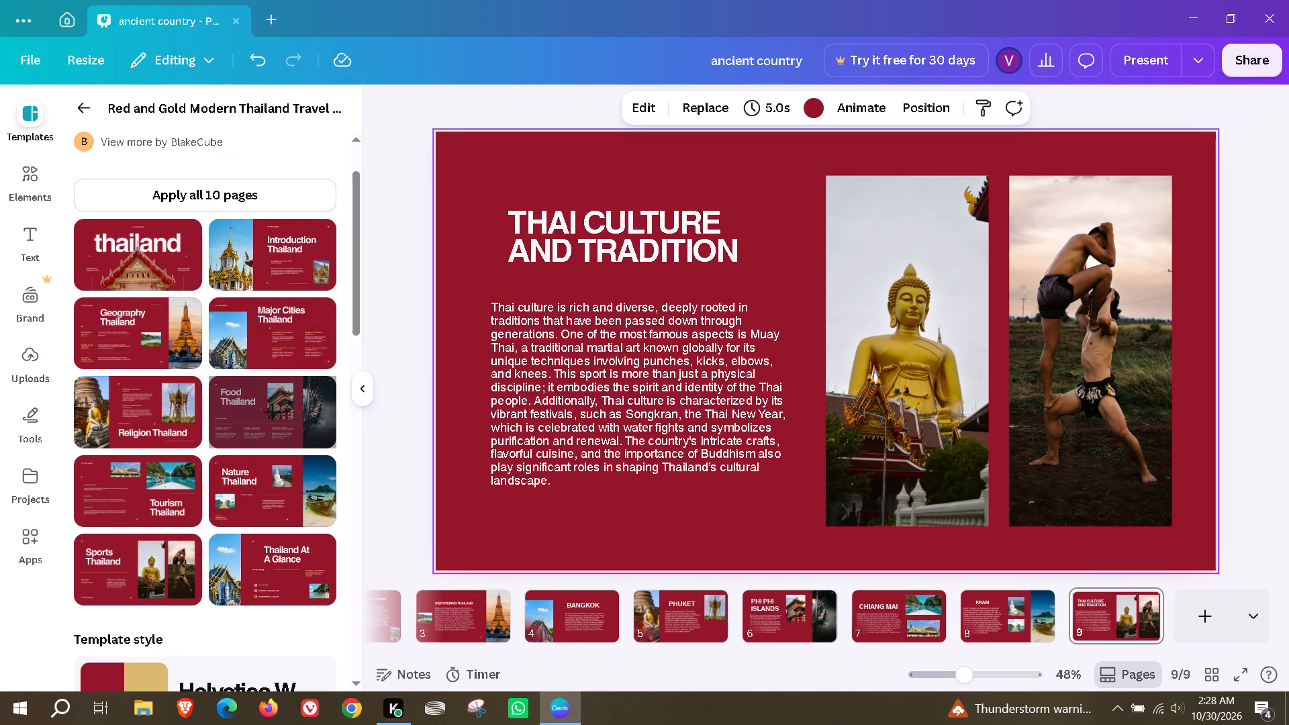
left_click(176, 338)
left_click(734, 397)
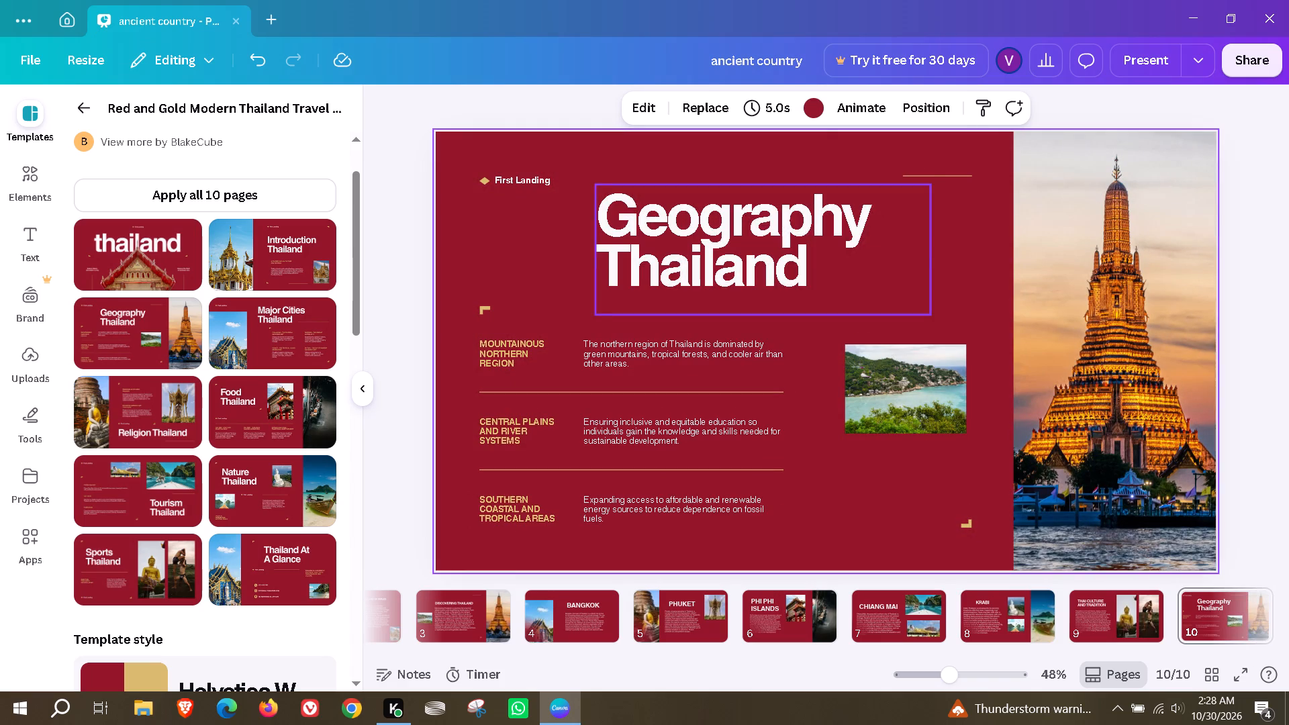
Retitle the tenth page THAI CUISINE.
double_click(704, 250)
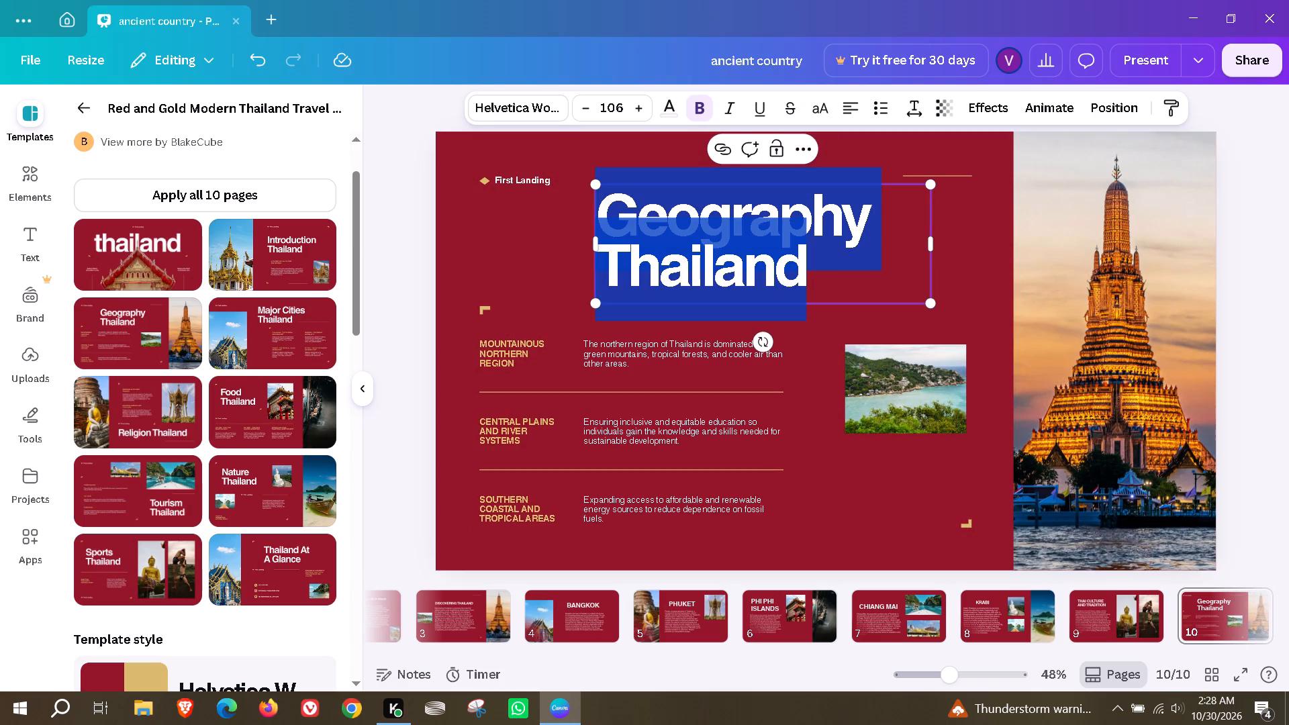
type("THAI CUISINE")
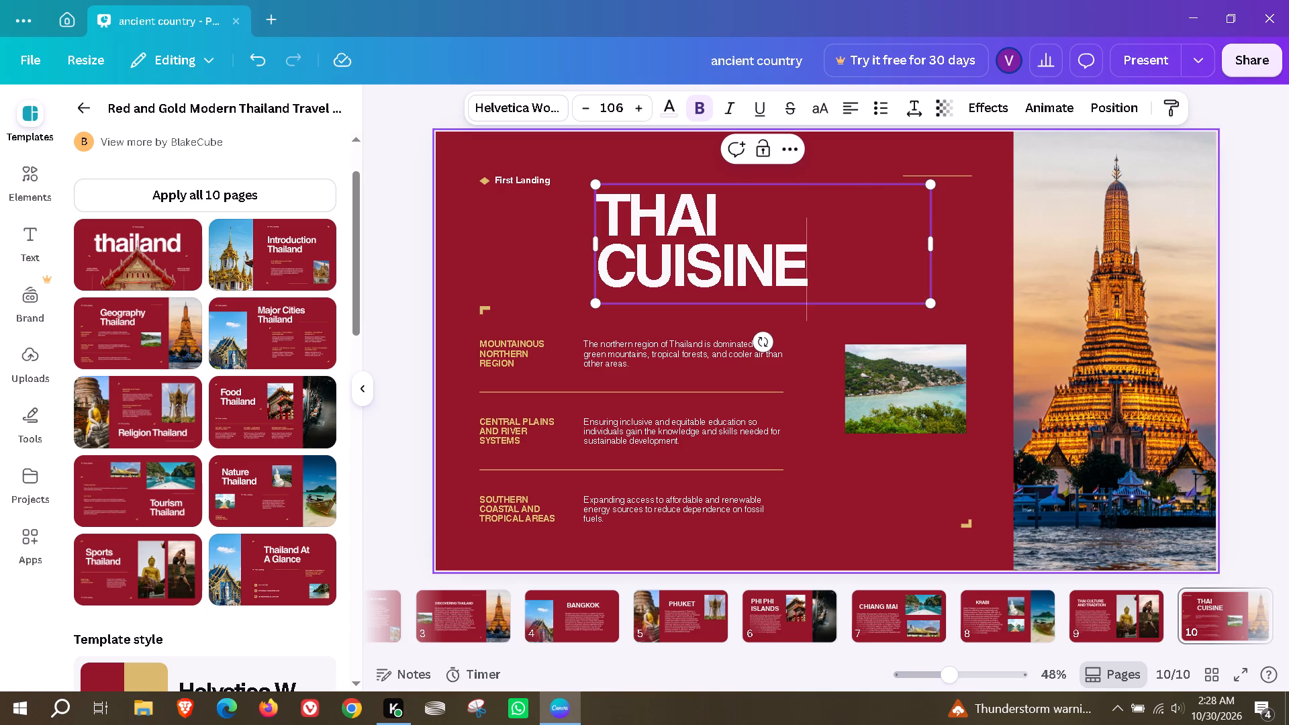
left_click(468, 281)
Delete the tenth page's gold headings, row dividers, upper two paragraphs, First Landing label and both gold corner marks.
left_click_drag(468, 283, 563, 530)
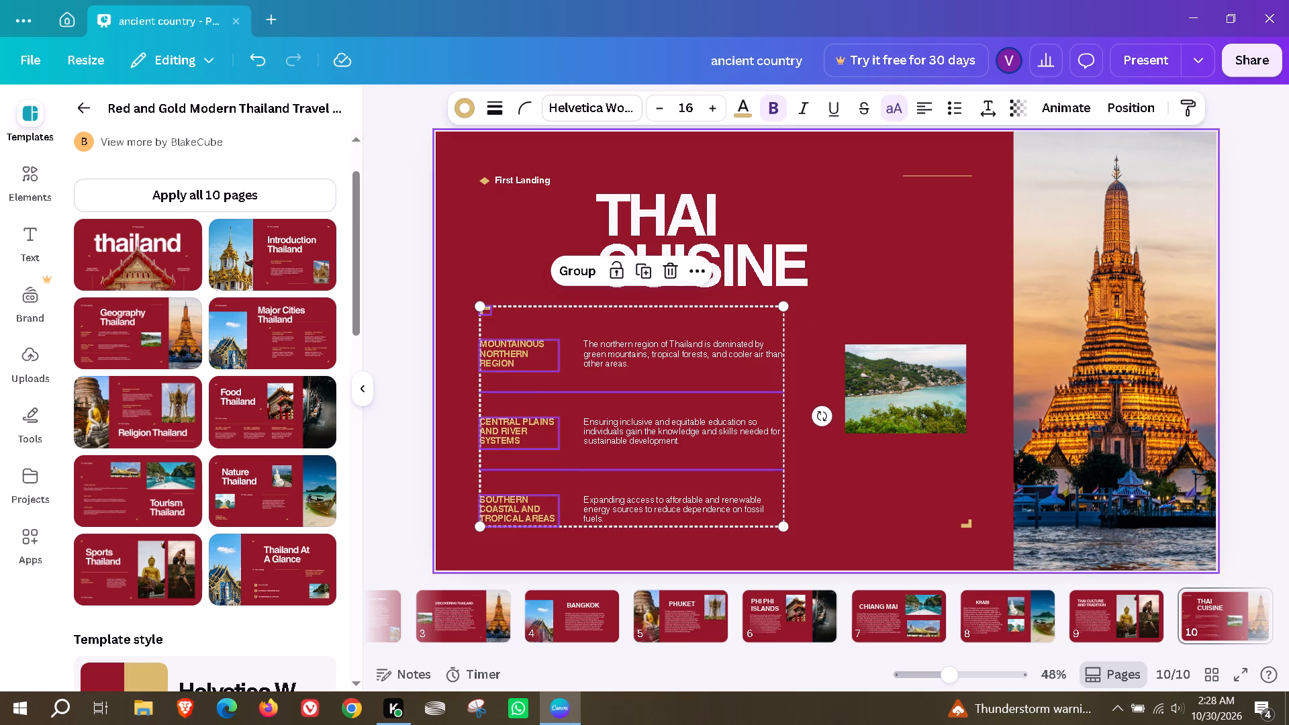
left_click(664, 276)
left_click_drag(561, 321, 650, 459)
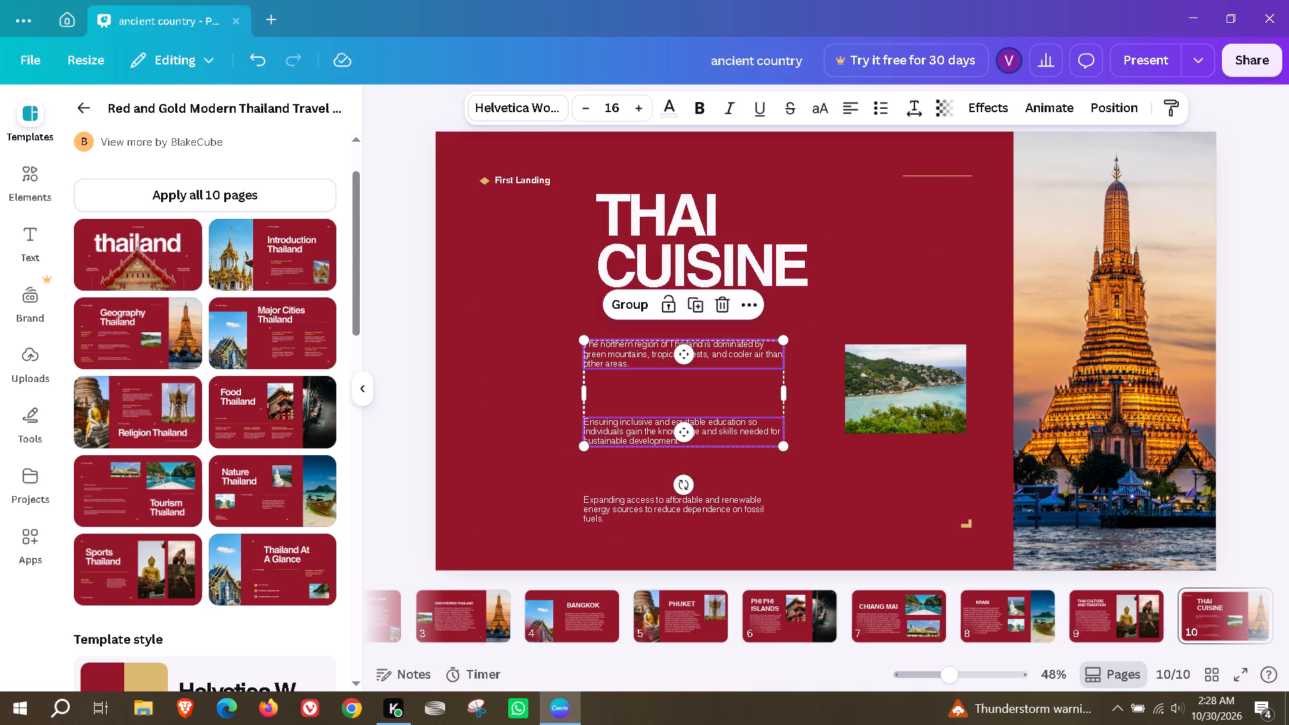
left_click(715, 310)
left_click_drag(443, 158, 528, 199)
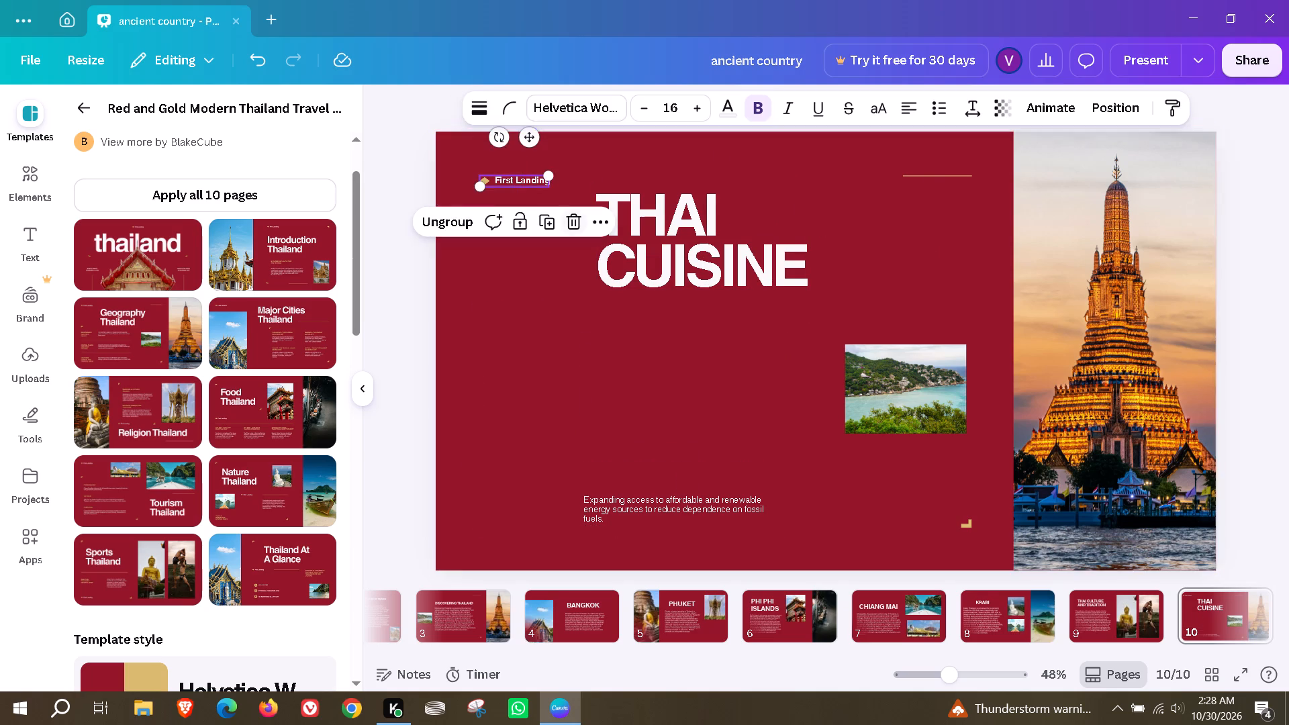
left_click(570, 232)
left_click_drag(928, 499, 993, 530)
left_click(999, 493)
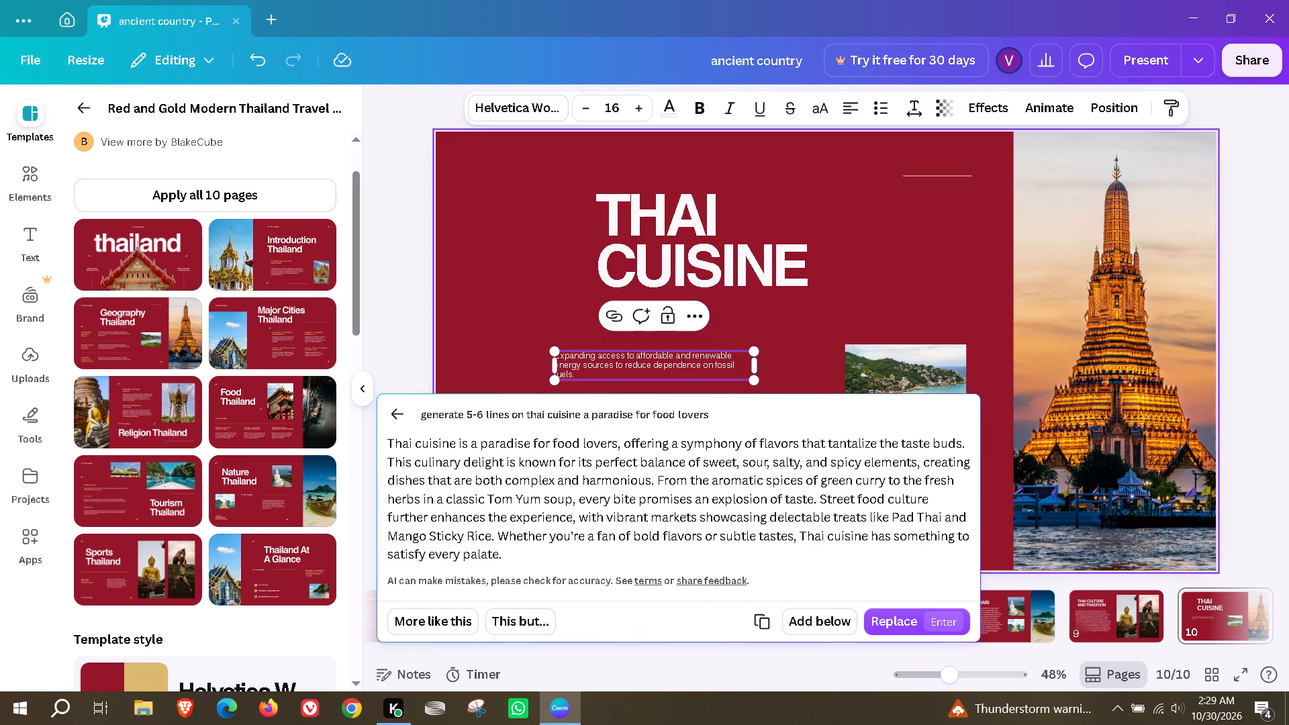
left_click(896, 622)
Enlarge the cuisine paragraph to size 25.1, shift it toward the page's left margin and widen it up to the small photo.
left_click_drag(754, 478, 792, 503)
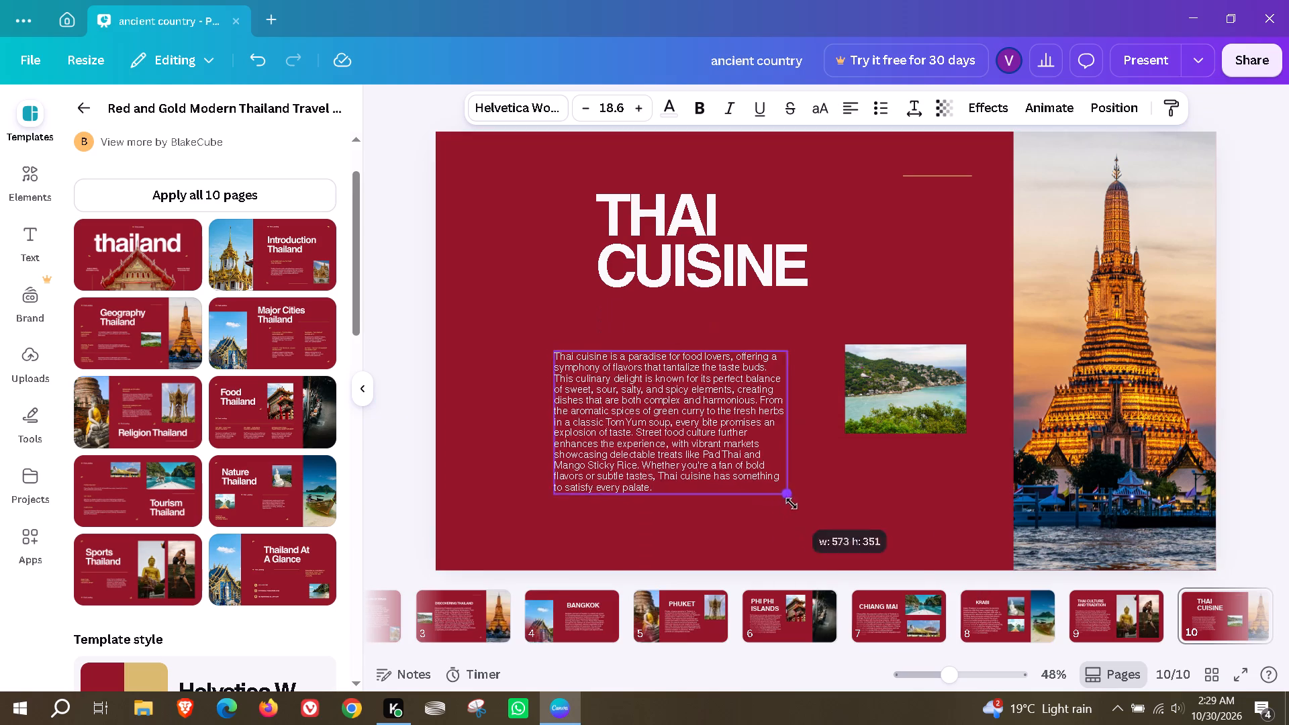
left_click_drag(792, 503, 827, 534)
left_click_drag(614, 452, 567, 429)
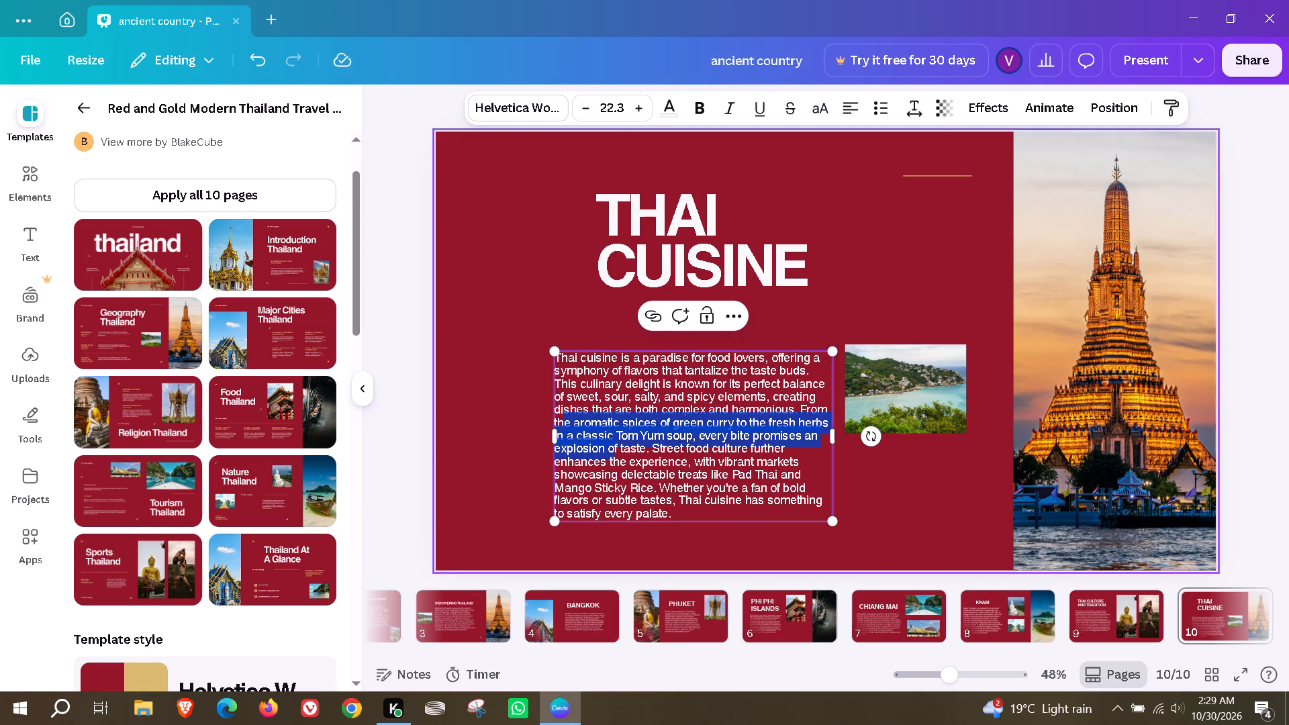
left_click(908, 501)
left_click_drag(681, 464, 606, 440)
left_click_drag(754, 501, 780, 518)
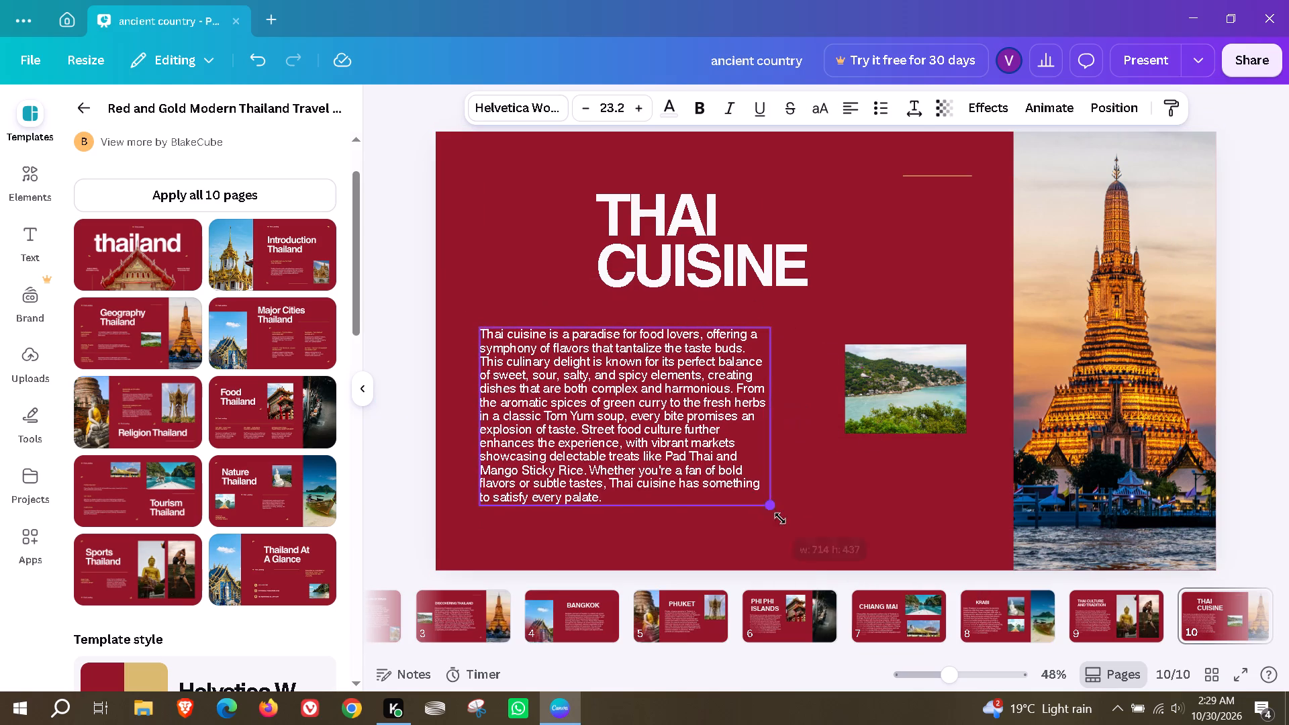
left_click_drag(780, 518, 788, 524)
left_click_drag(799, 434, 828, 441)
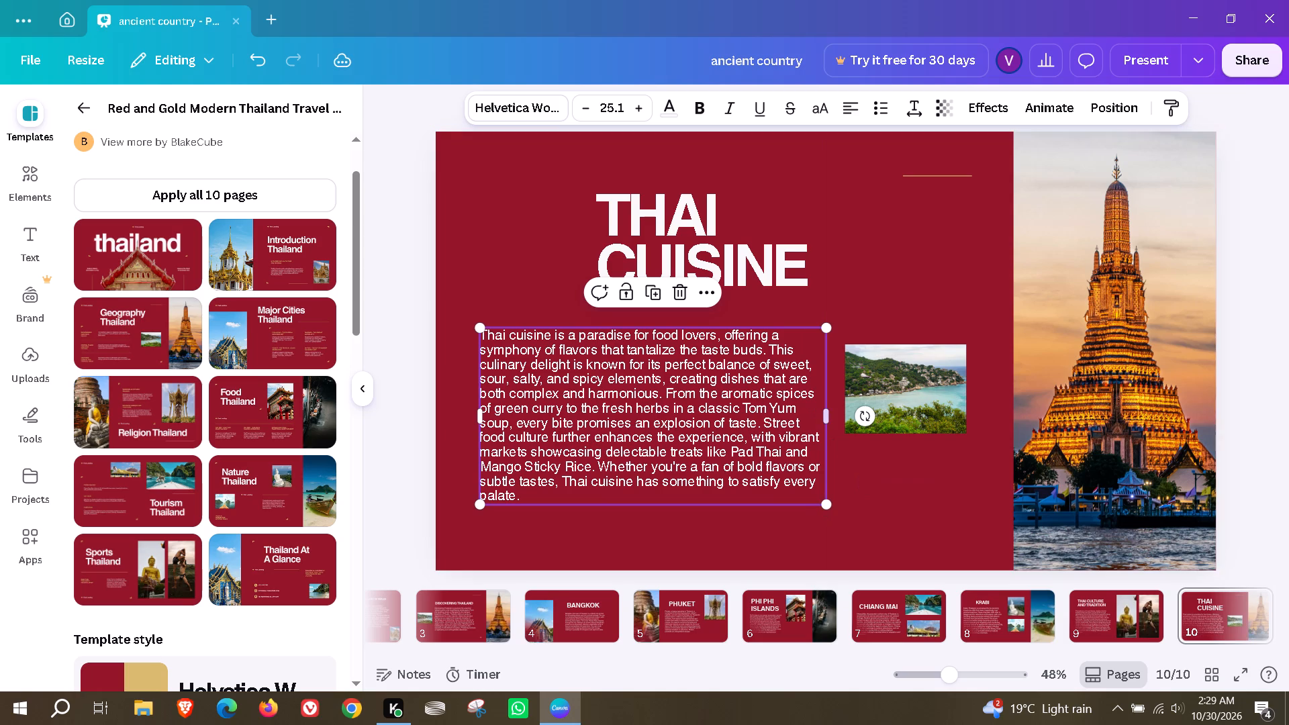
left_click_drag(828, 418, 839, 422)
left_click(886, 514)
Nudge the small coastal photo slightly away from the cuisine paragraph.
left_click_drag(918, 417, 926, 424)
Narrow the THAI CUISINE title's text box and shift the title left so it sits over the paragraph.
left_click(718, 237)
left_click_drag(712, 258, 699, 251)
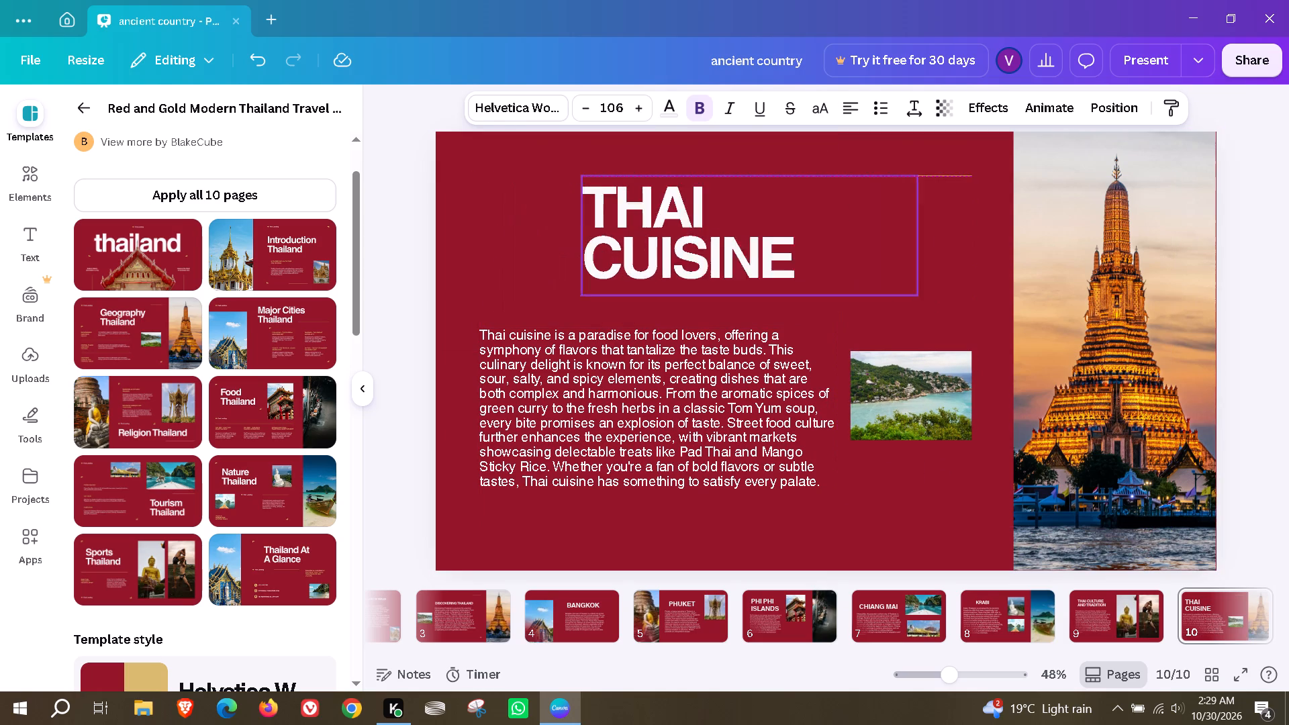
left_click_drag(699, 251, 638, 251)
left_click_drag(865, 243, 761, 254)
left_click(856, 256)
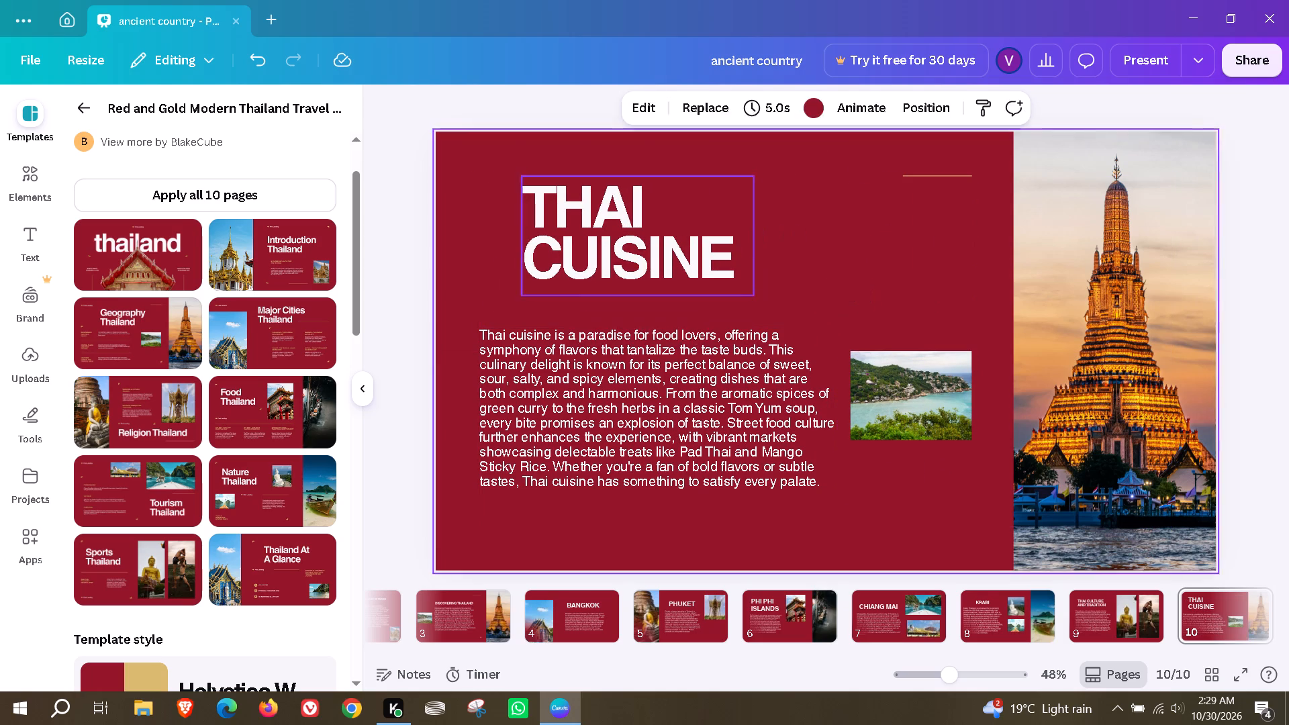
left_click_drag(672, 261, 693, 267)
left_click(859, 276)
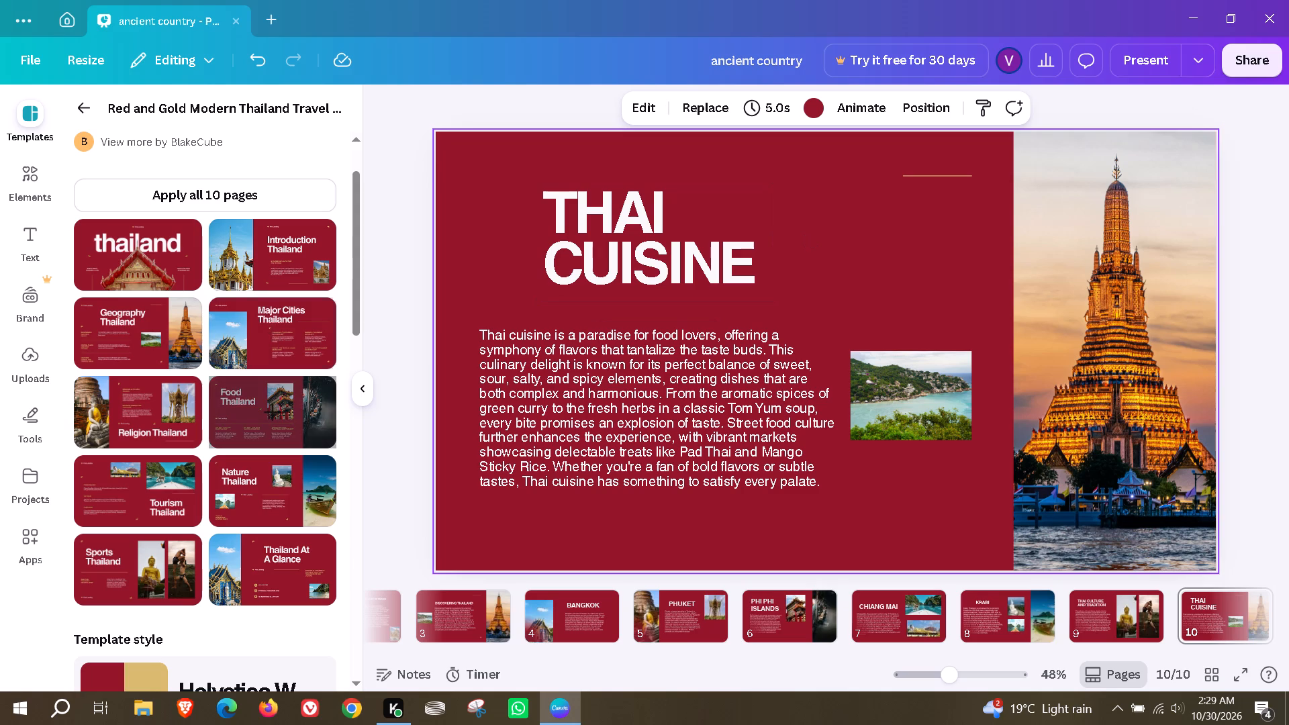
Add the template's Major Cities Thailand layout as a new eleventh page.
left_click(273, 321)
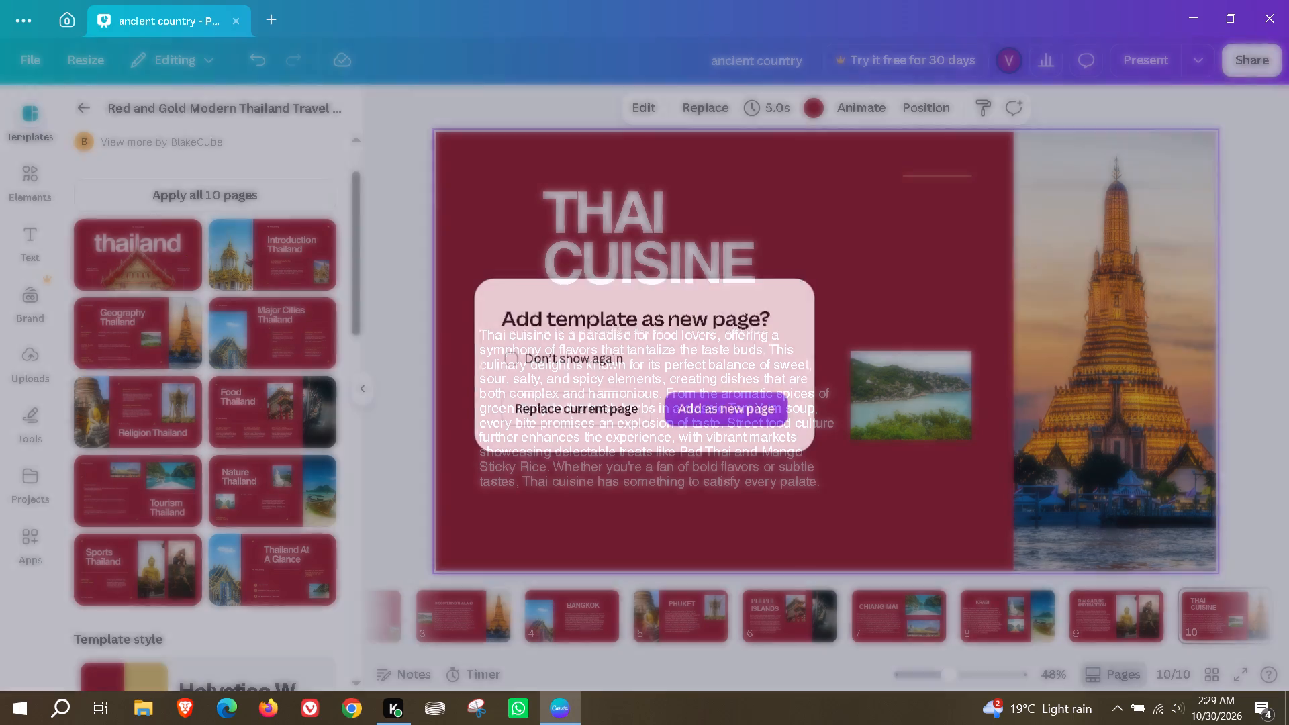
left_click(745, 409)
Retitle the eleventh page FLOATING MARKETS AND SHOPPING.
double_click(832, 223)
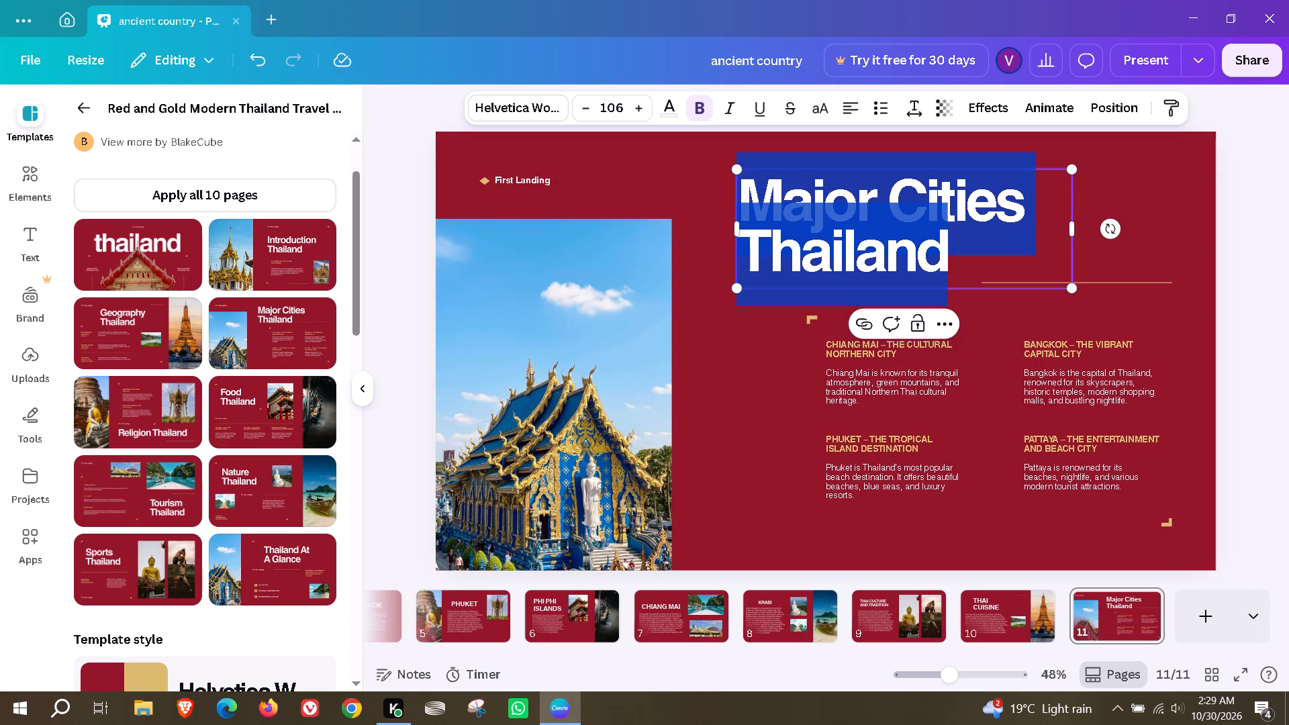
type("FLOATING")
key("space")
type("MARKTE")
key("shift+BackSpace")
key("shift+BackSpace")
key("shift+BackSpace")
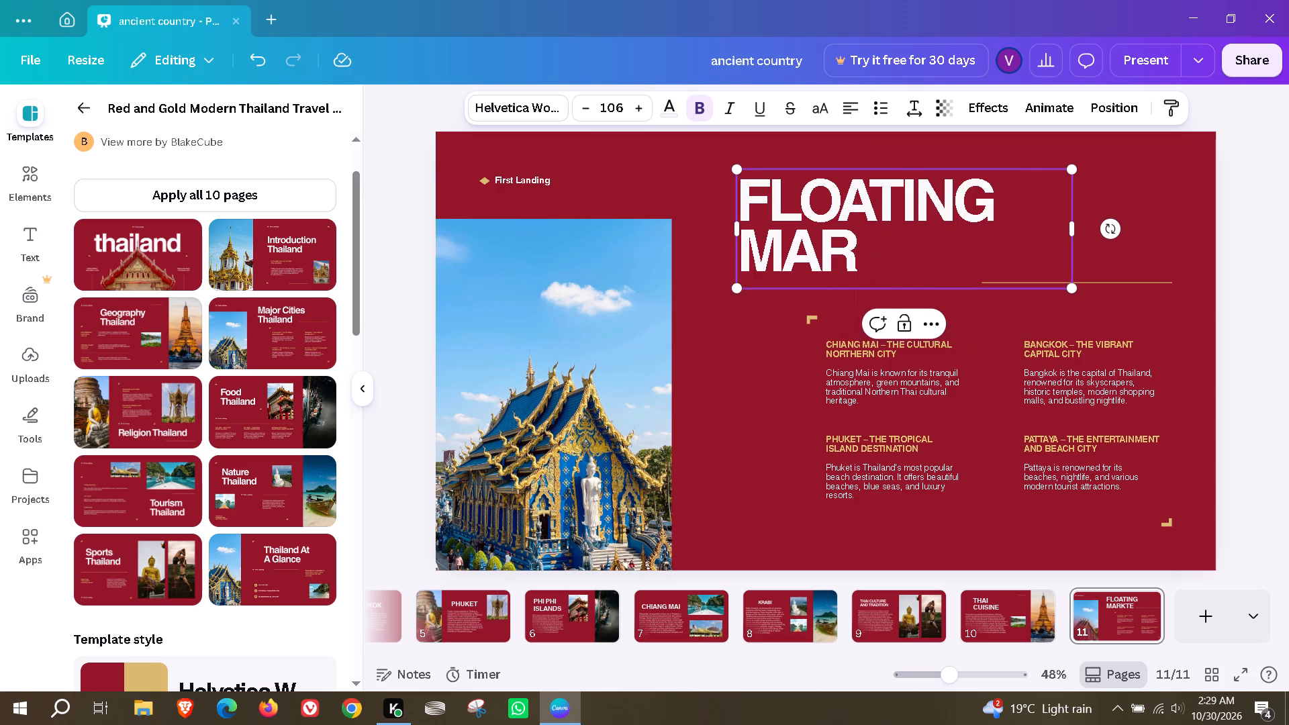
key("shift+e")
key("shift+BackSpace")
type("KETS")
key("space")
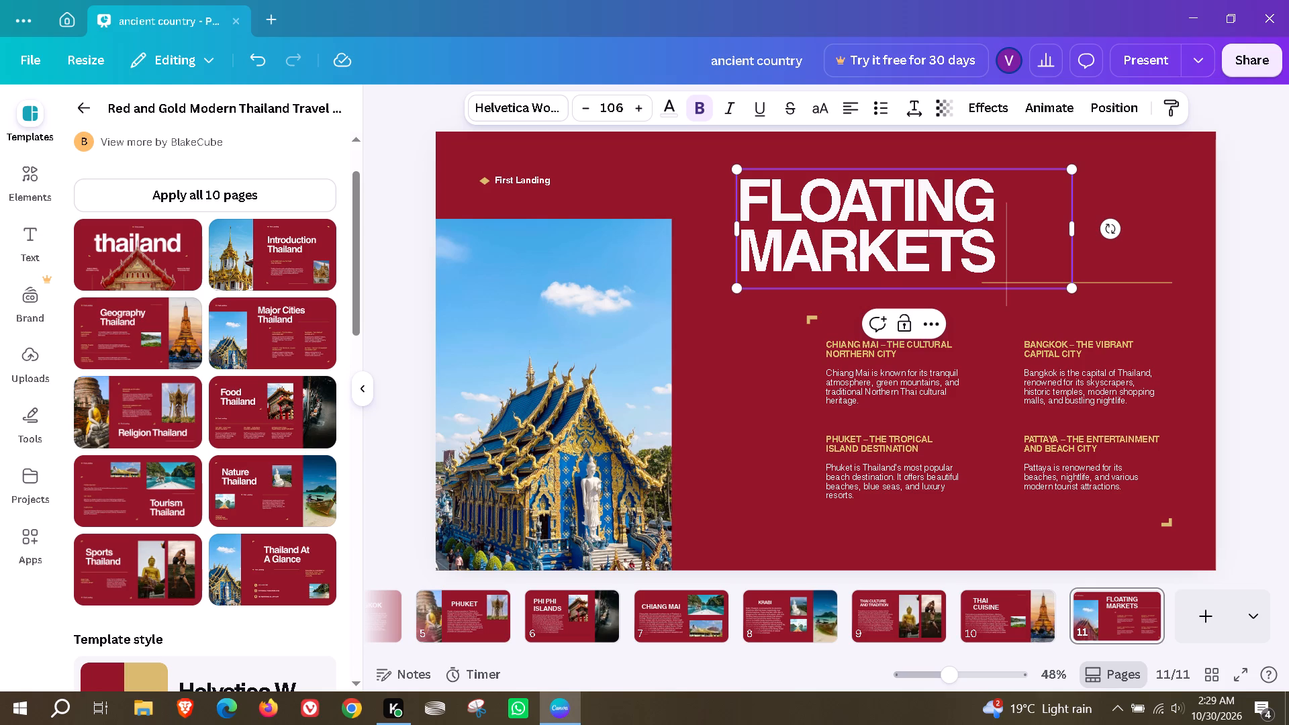
type("AND SHP{{")
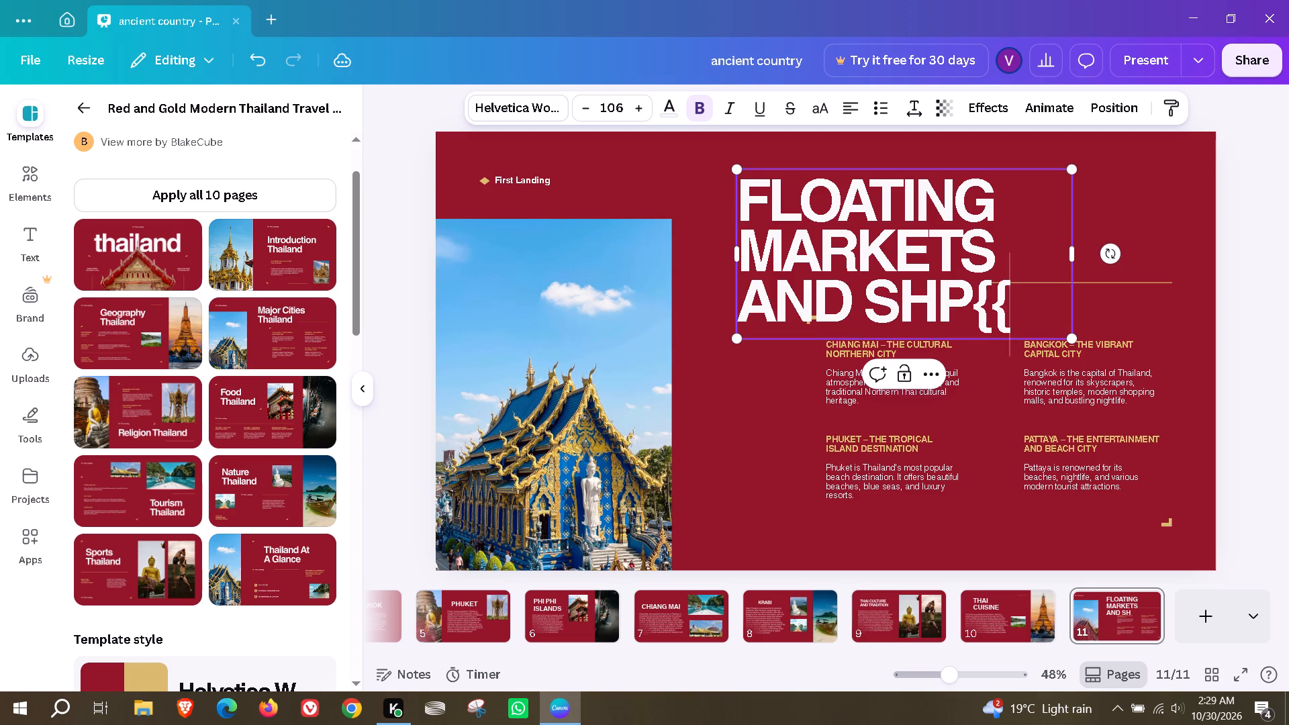
key("shift+BackSpace")
key("shift+BackSpace")
key("shift+BackSpace")
type("OPPING")
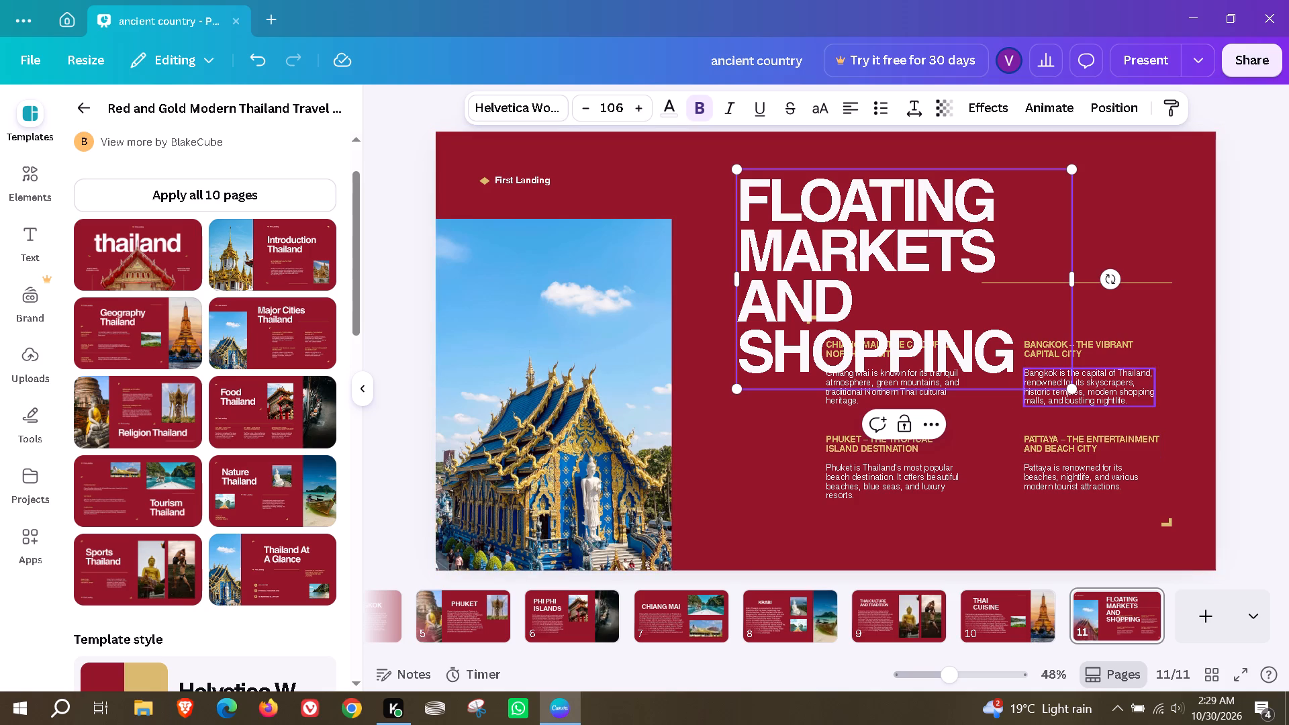
Shrink the FLOATING MARKETS AND SHOPPING title to about size 62.8 and widen its text box so it runs on two lines.
left_click_drag(1068, 389, 951, 273)
left_click_drag(940, 240, 1039, 240)
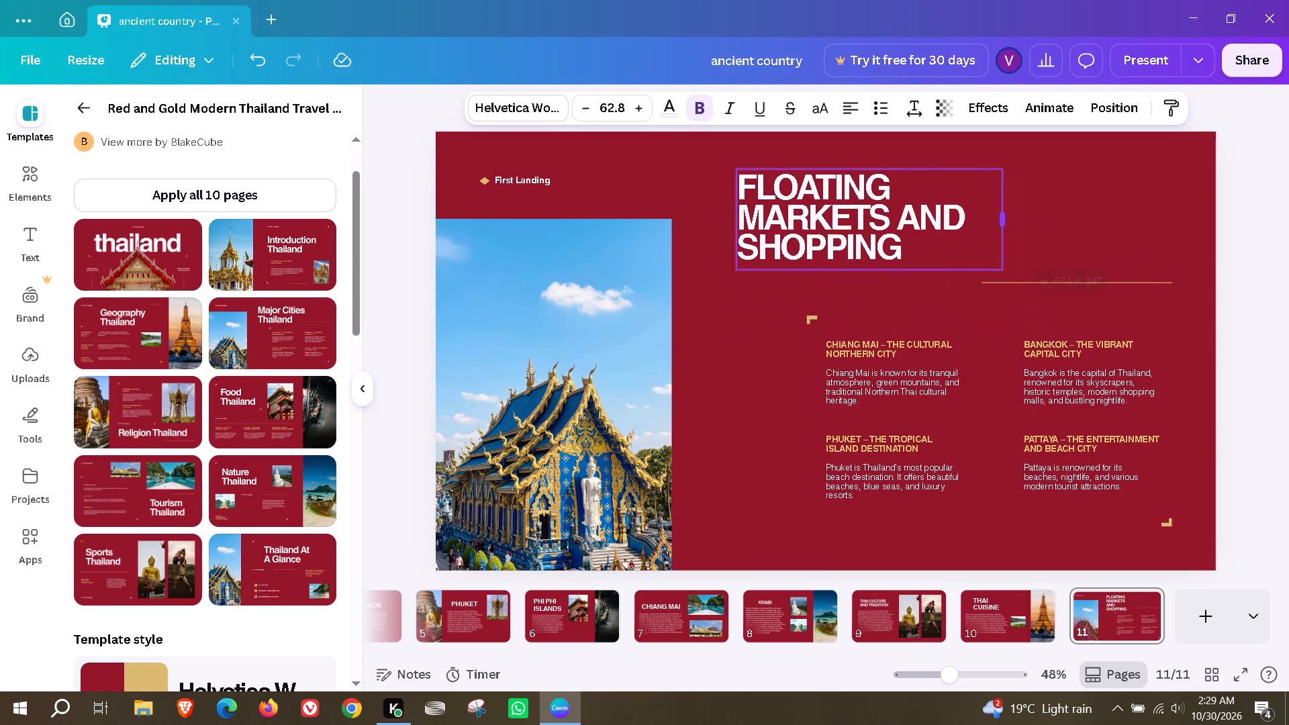
left_click_drag(1039, 240, 1120, 240)
left_click(765, 299)
Delete the divider line, corner accents and all city headings and descriptions from the eleventh page, keeping only the Pattaya description.
left_click_drag(780, 274, 1090, 400)
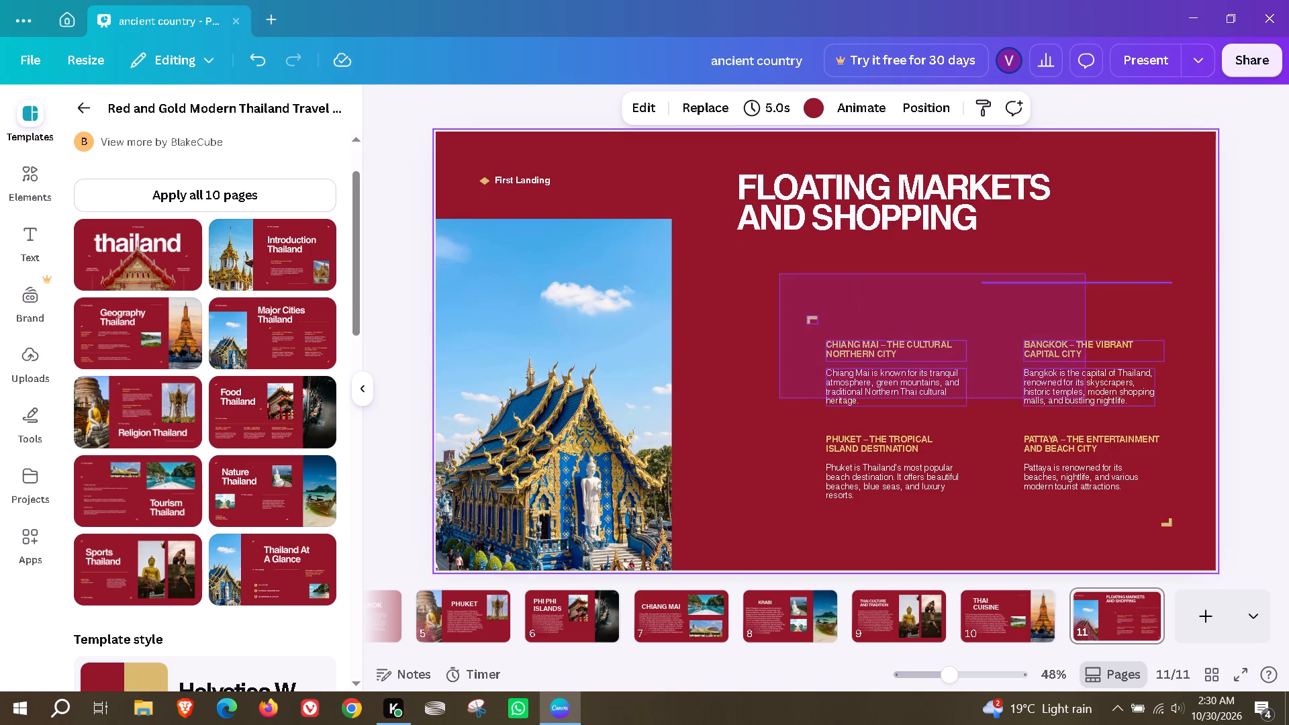
left_click_drag(1090, 400, 1056, 426)
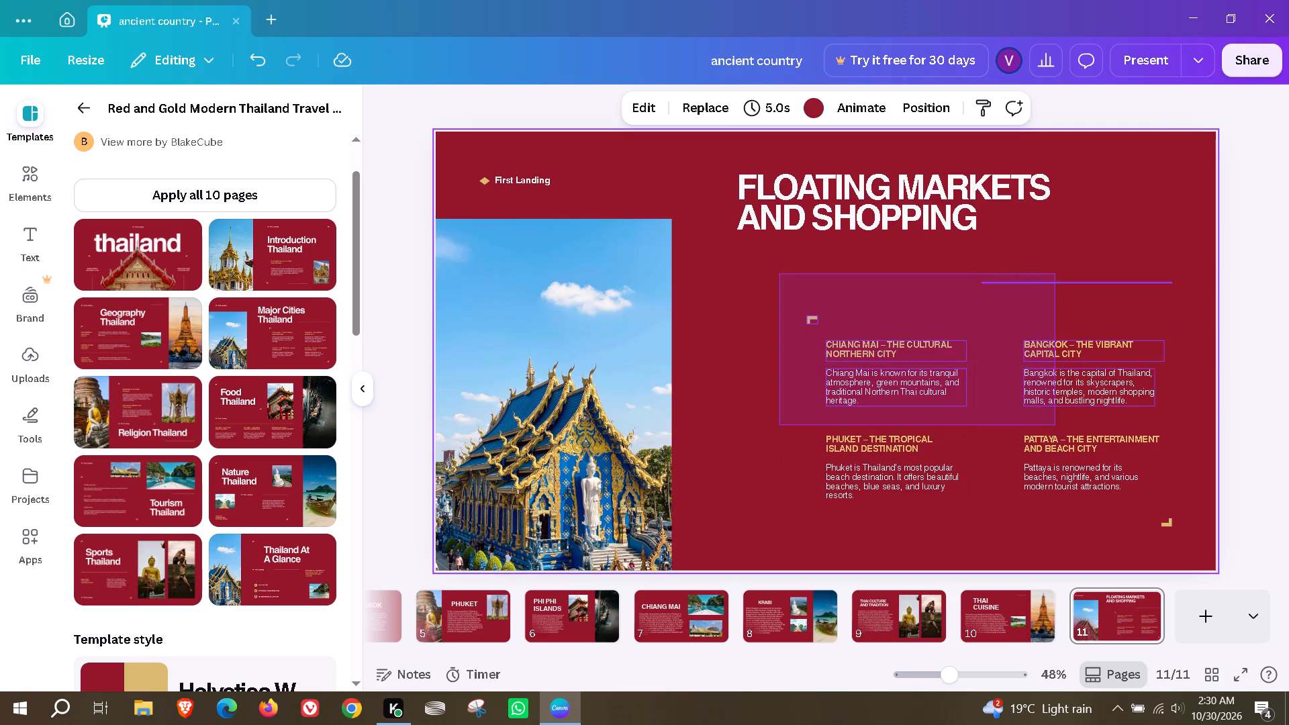
left_click_drag(1056, 426, 1059, 426)
left_click(1029, 254)
left_click_drag(822, 348, 893, 521)
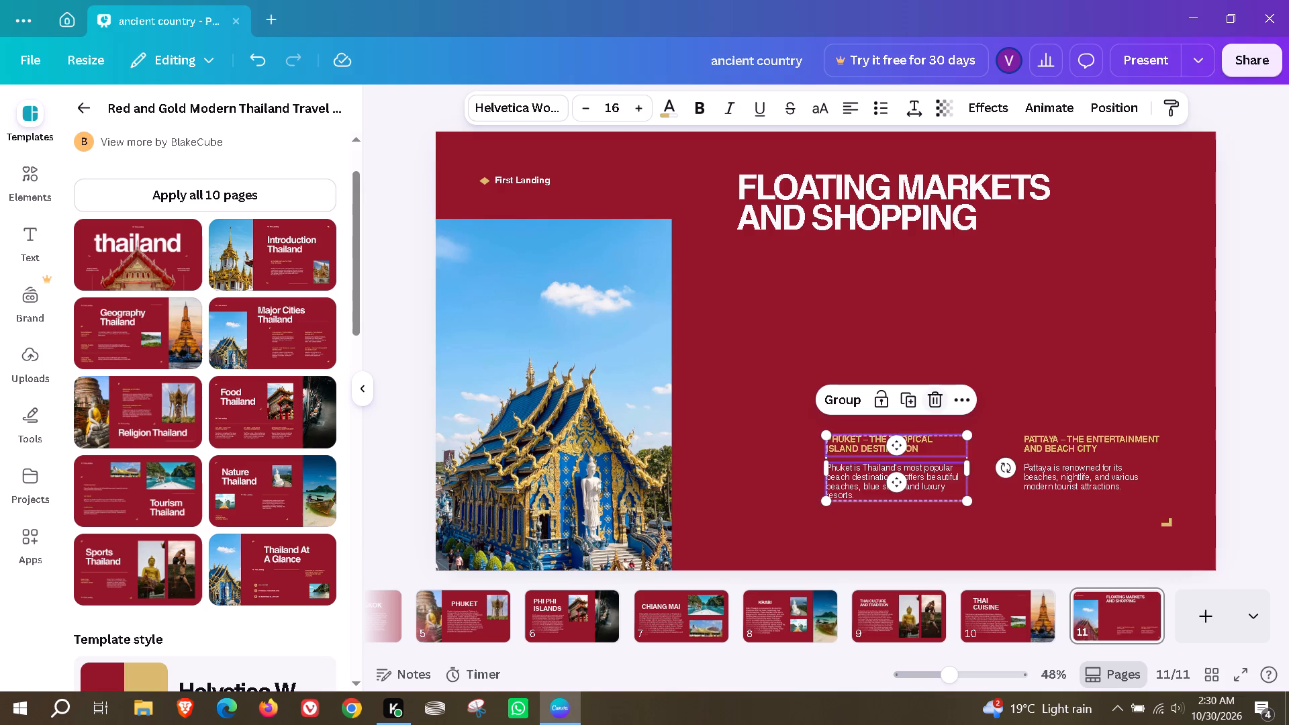
left_click(935, 404)
left_click_drag(1022, 394, 1054, 439)
left_click(1129, 397)
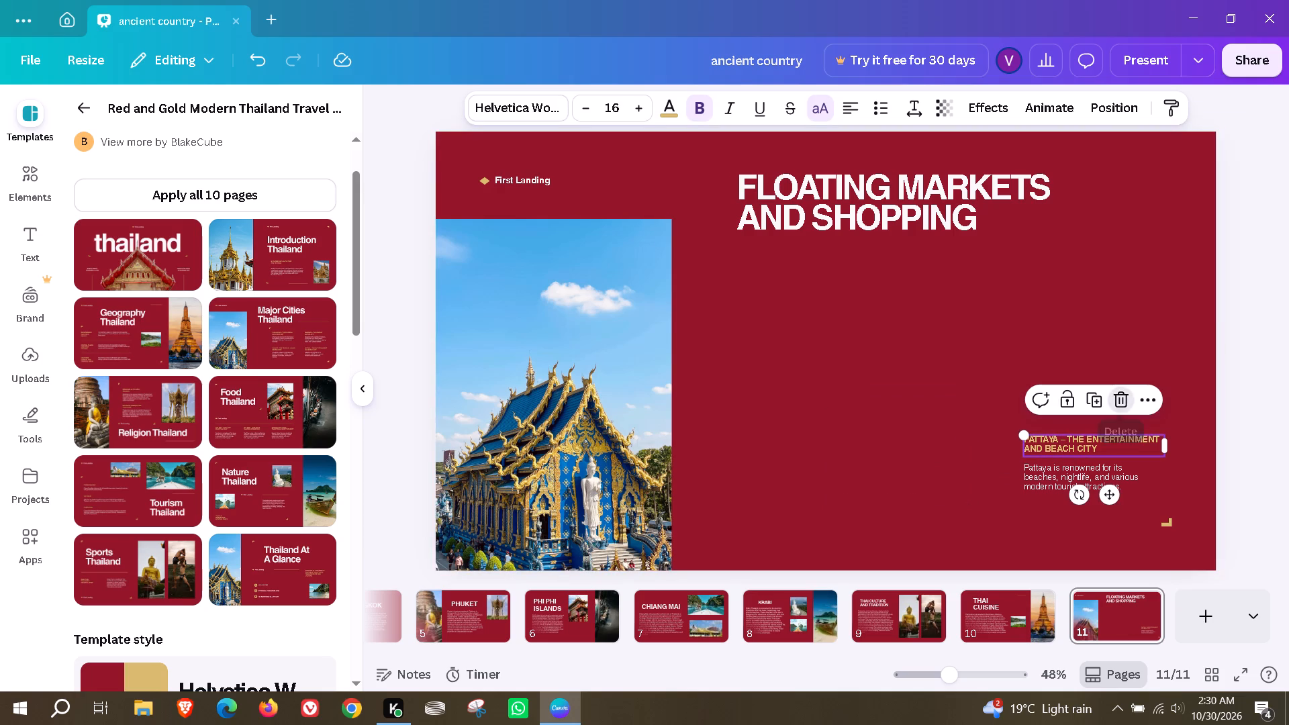
left_click(1169, 521)
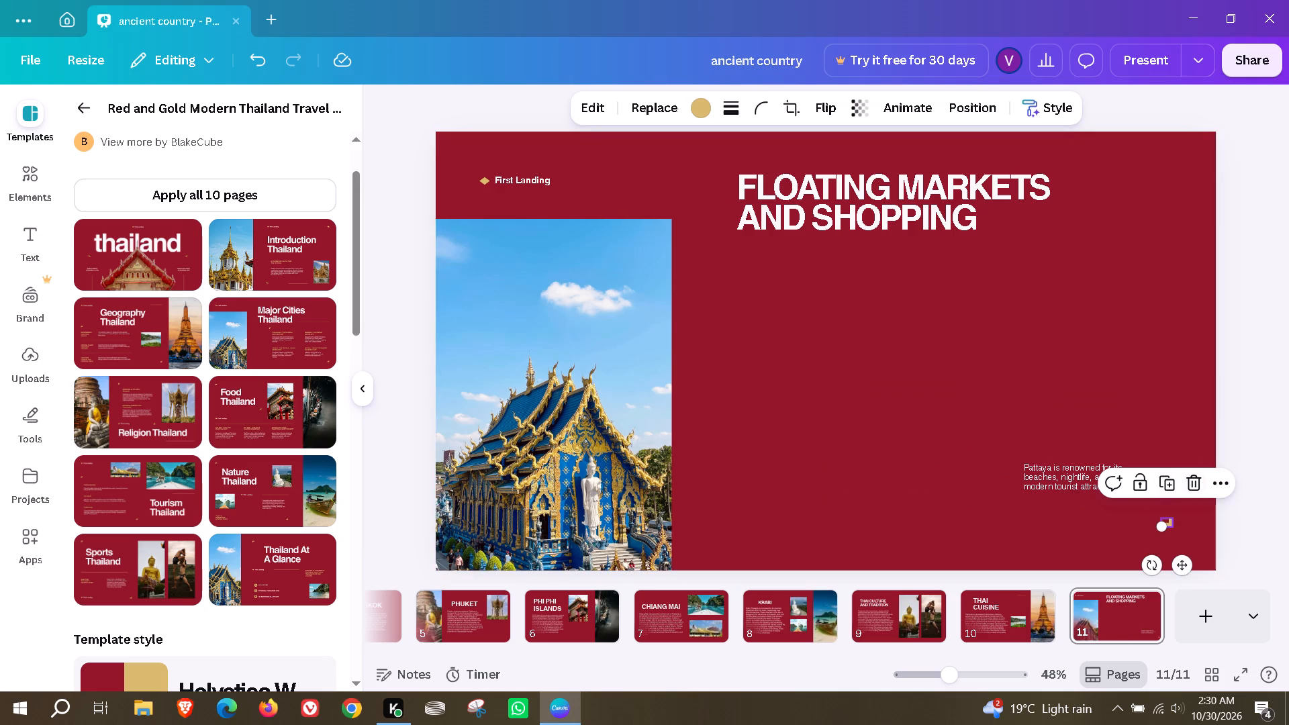
left_click(1190, 489)
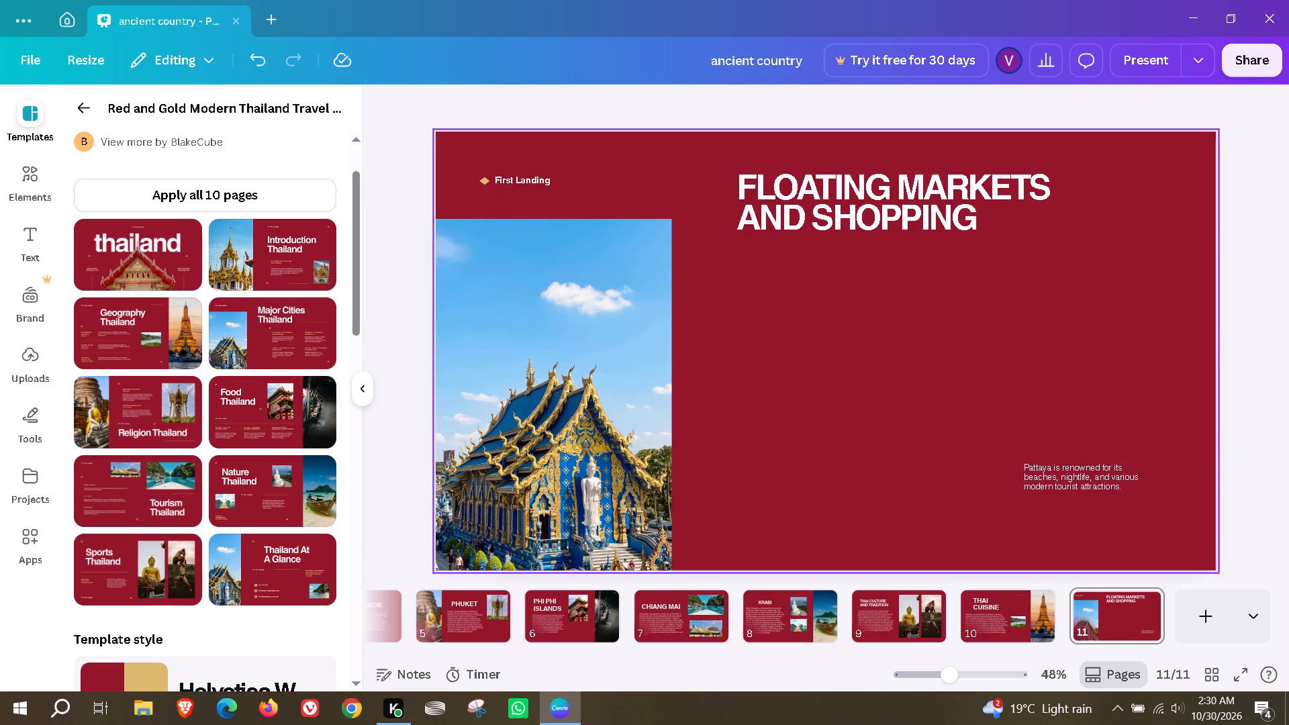
Move the remaining Pattaya description up beneath the FLOATING MARKETS AND SHOPPING title.
left_click_drag(1044, 475, 851, 348)
Delete the First Landing label with its diamond from the eleventh page.
left_click_drag(476, 162, 524, 201)
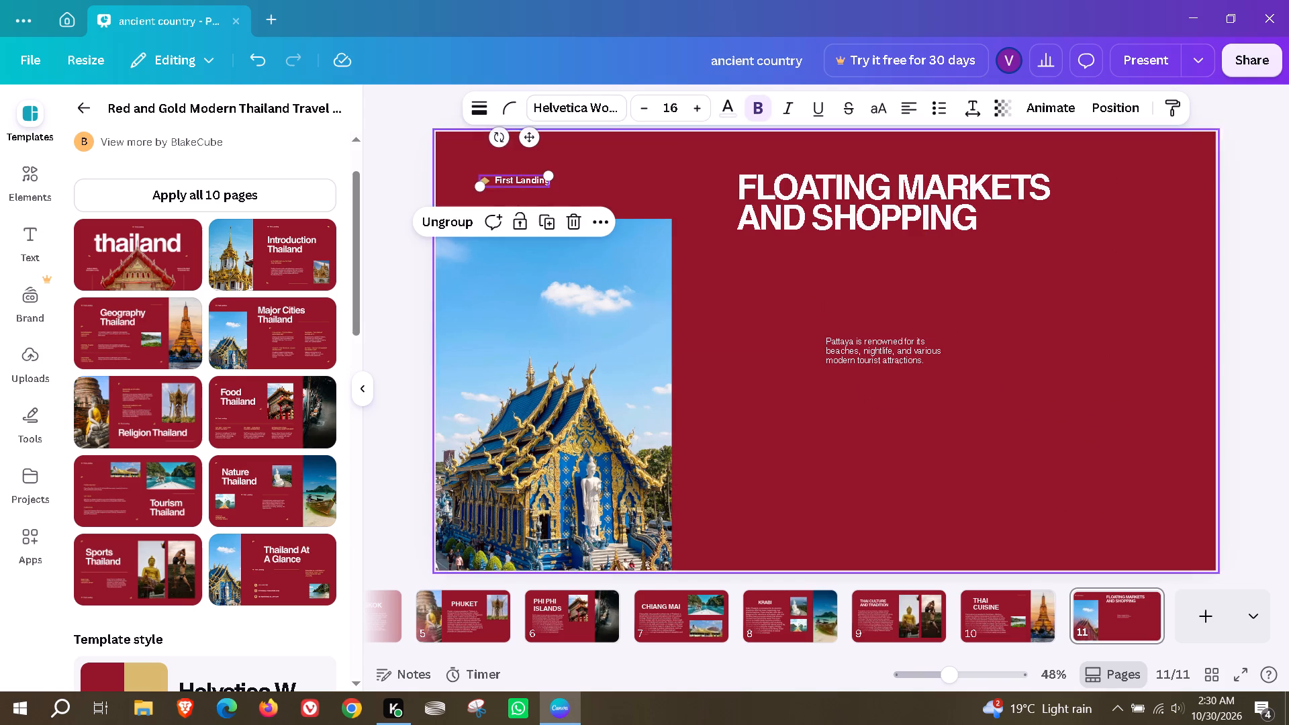
left_click(569, 221)
Replace the Pattaya description with Magic Write text from the prompt "generate 5-6 lines on floating markets and shoppings in thailand".
double_click(892, 357)
left_click(936, 301)
scroll(1000, 497, "down", 3)
left_click(994, 627)
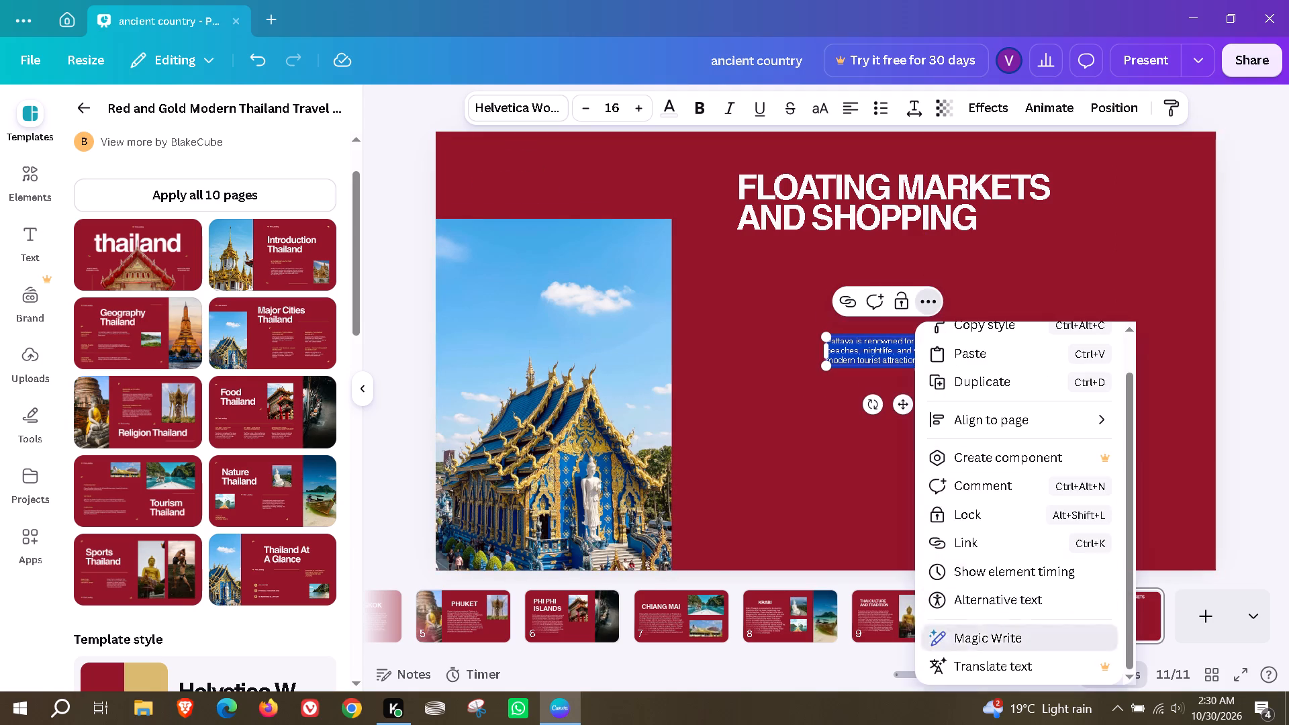
left_click(982, 350)
type("generate")
key("space")
type("5-6 lines on")
key("space")
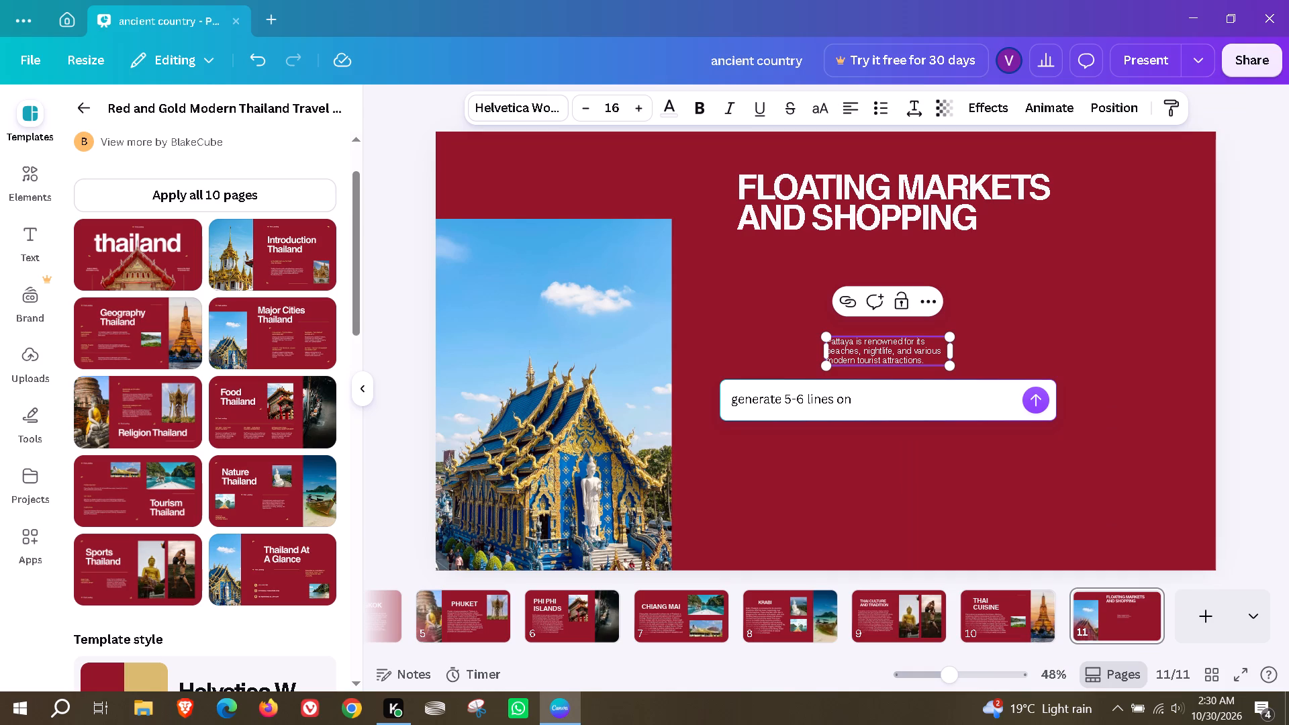
type("floating")
key("space")
type("markte")
key("BackSpace")
key("BackSpace")
type("ets and shoppings")
key("space")
key("space")
type("in")
key("space")
type("thailand")
key("Return")
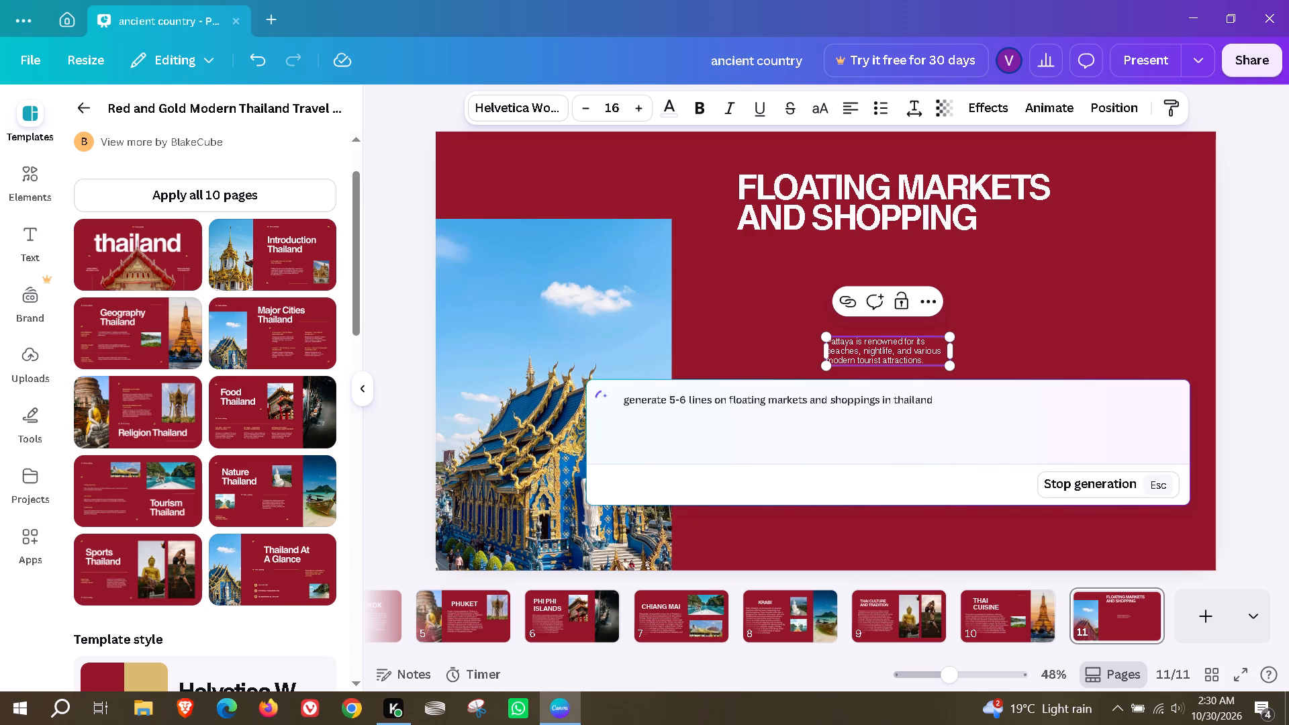
left_click(1110, 476)
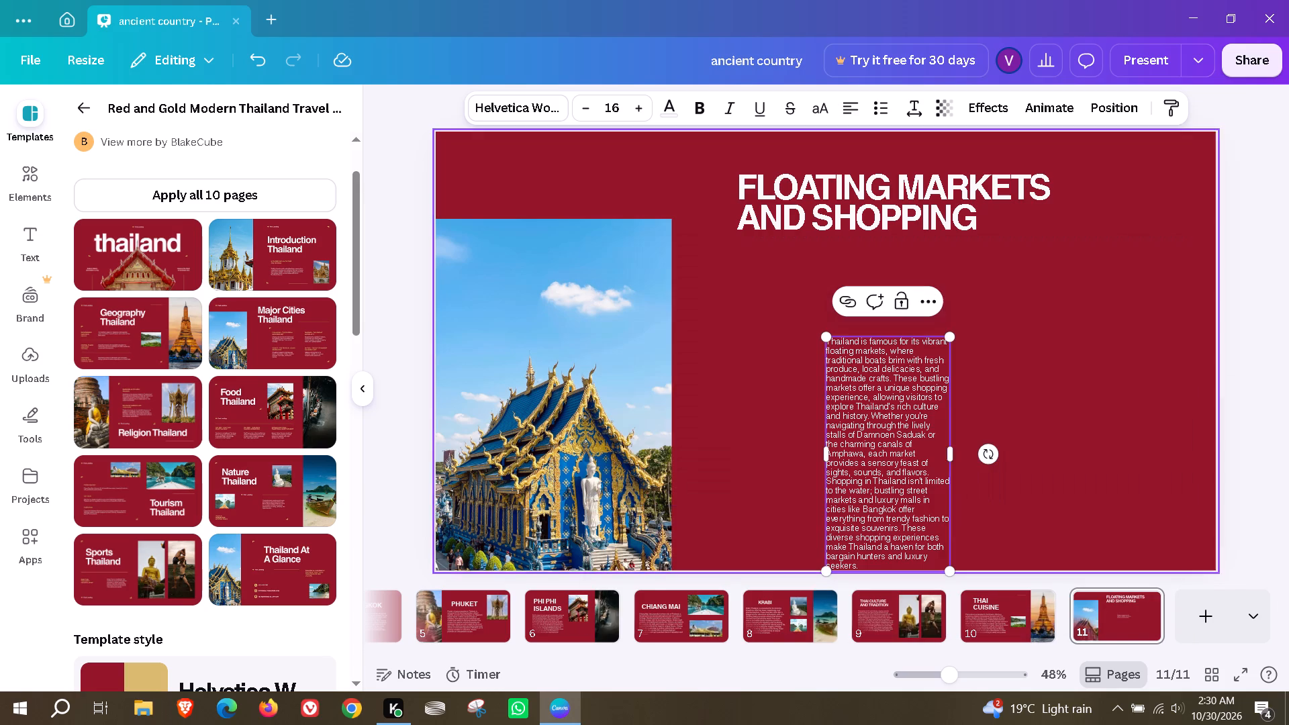
Widen the floating markets paragraph and enlarge its text to fill the space beside the temple photo.
left_click_drag(953, 458, 1076, 461)
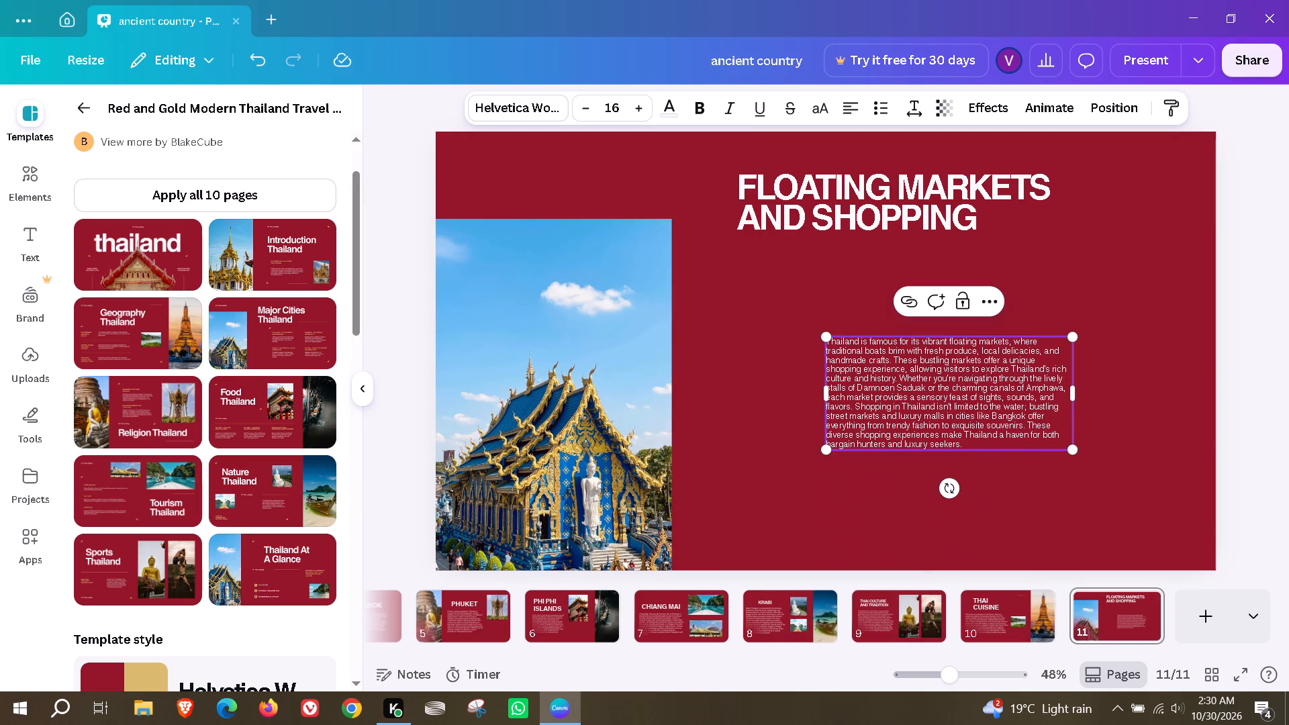
left_click_drag(826, 338, 732, 253)
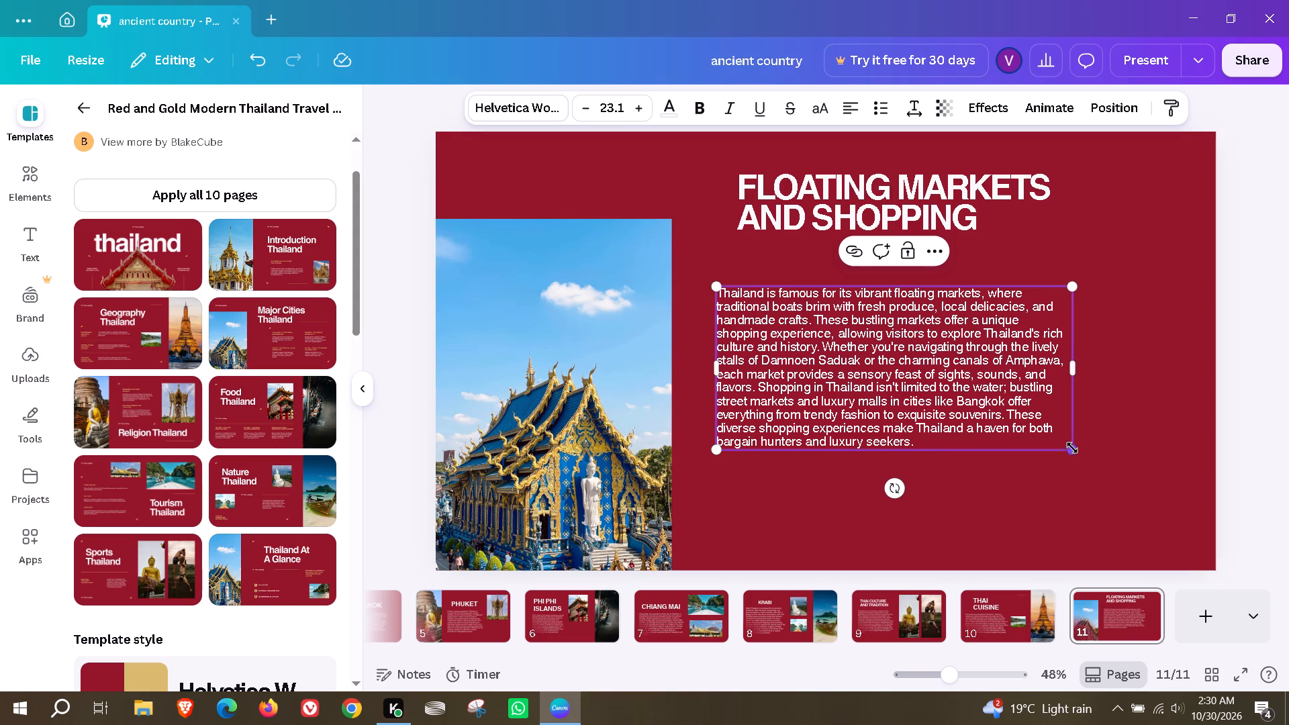
left_click_drag(1072, 448, 1117, 513)
Move the FLOATING MARKETS AND SHOPPING title down so it sits just above the paragraph.
left_click_drag(933, 166, 960, 202)
left_click_drag(980, 199, 1000, 238)
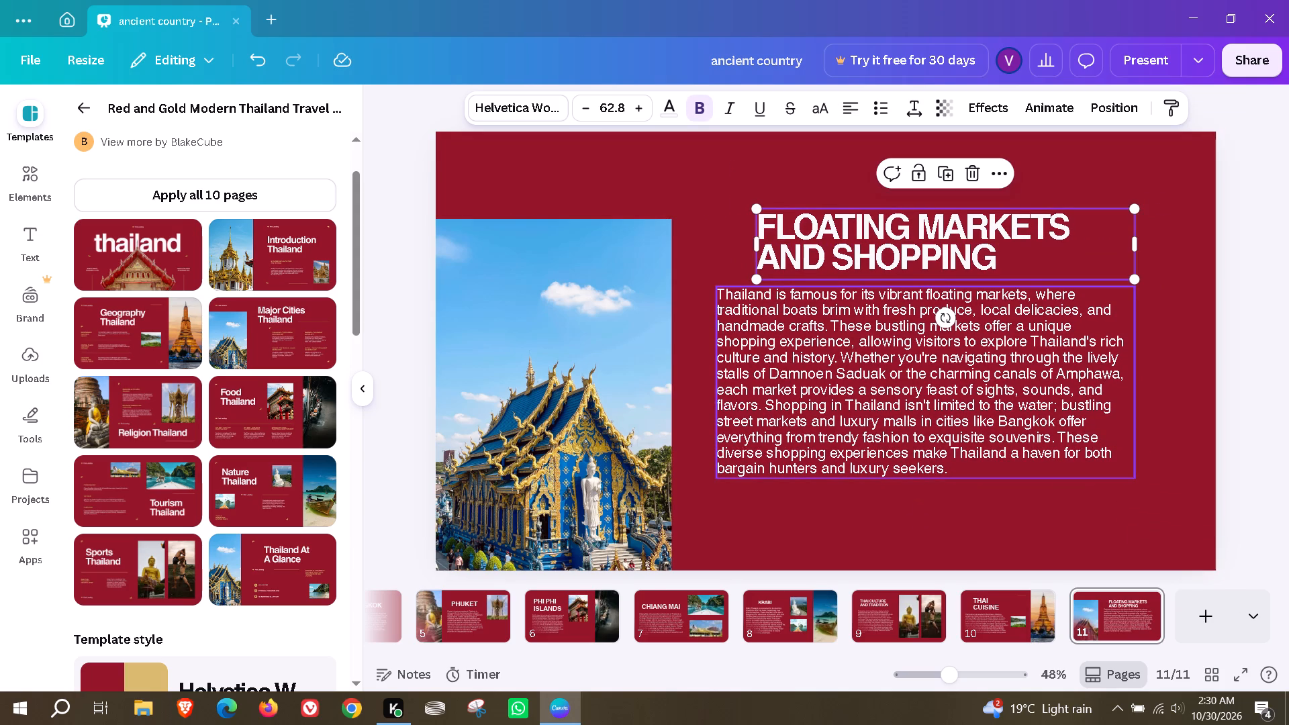
left_click(1016, 520)
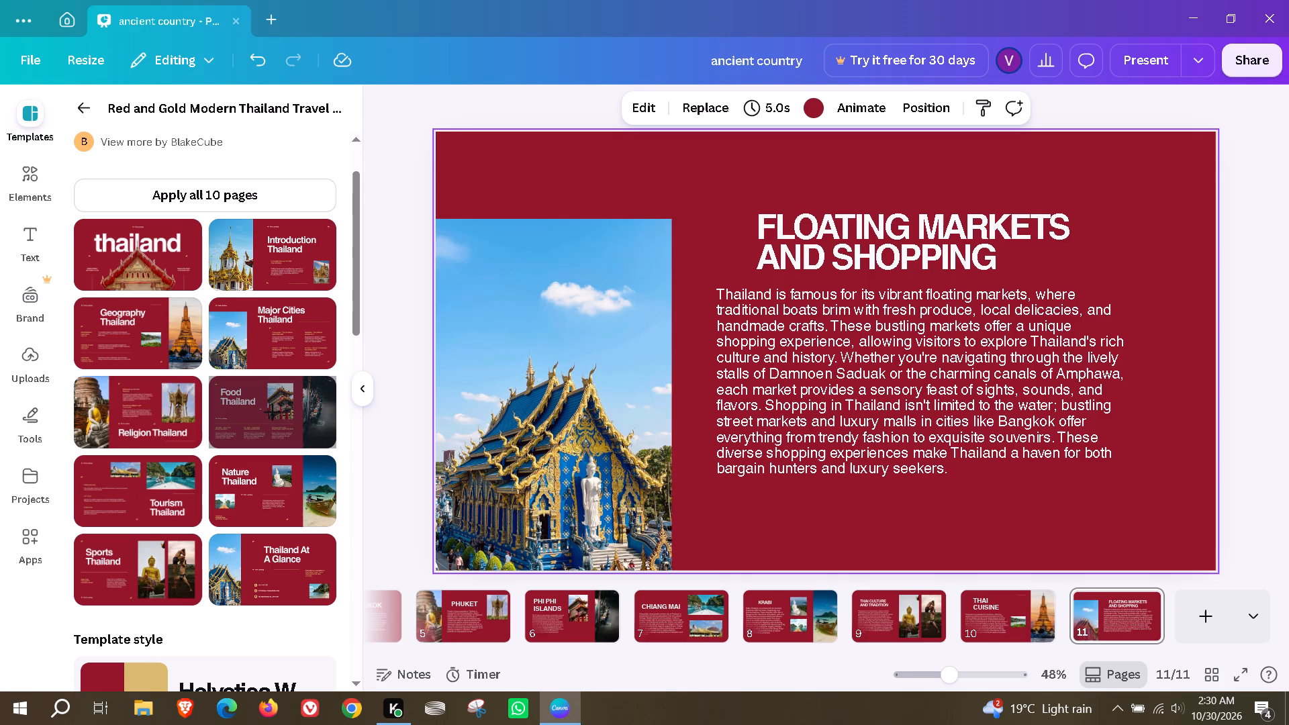
Add the template's Food Thailand layout as a new twelfth page.
left_click(251, 425)
left_click(736, 408)
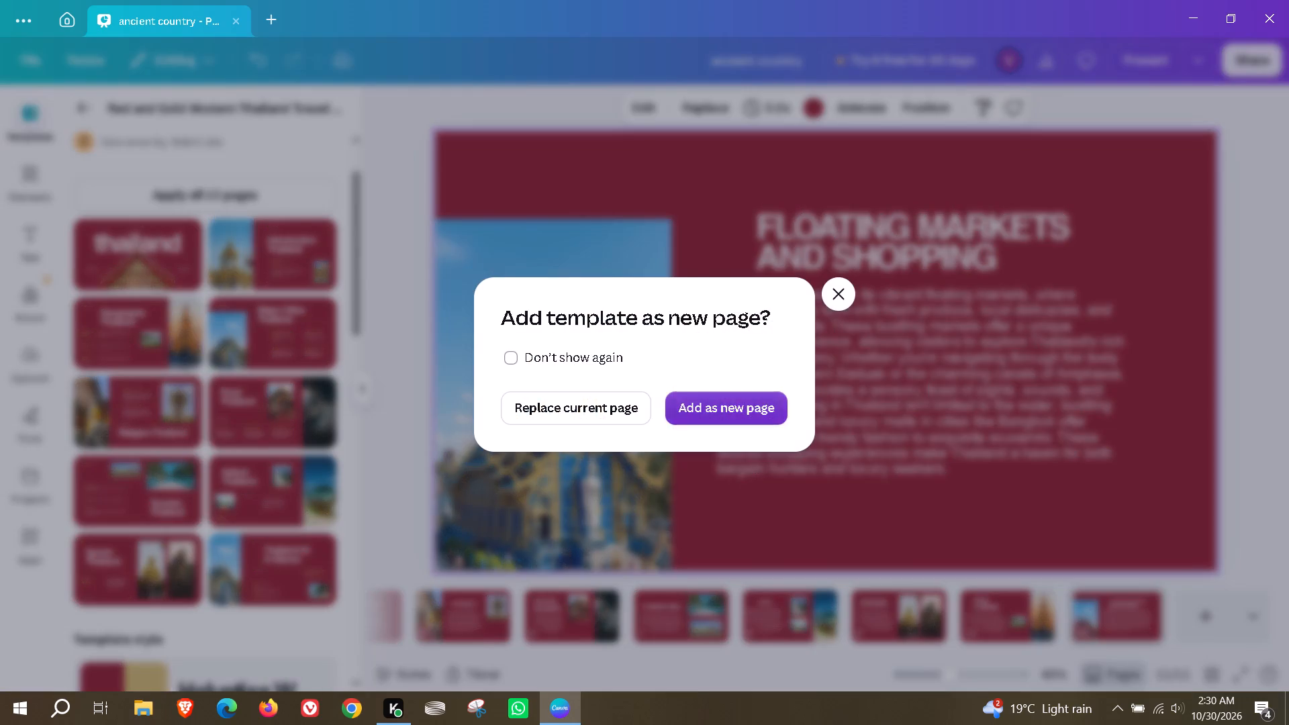
Retitle the twelfth page BEST TIME TO VISIT and reduce the title to about size 85.6.
double_click(620, 233)
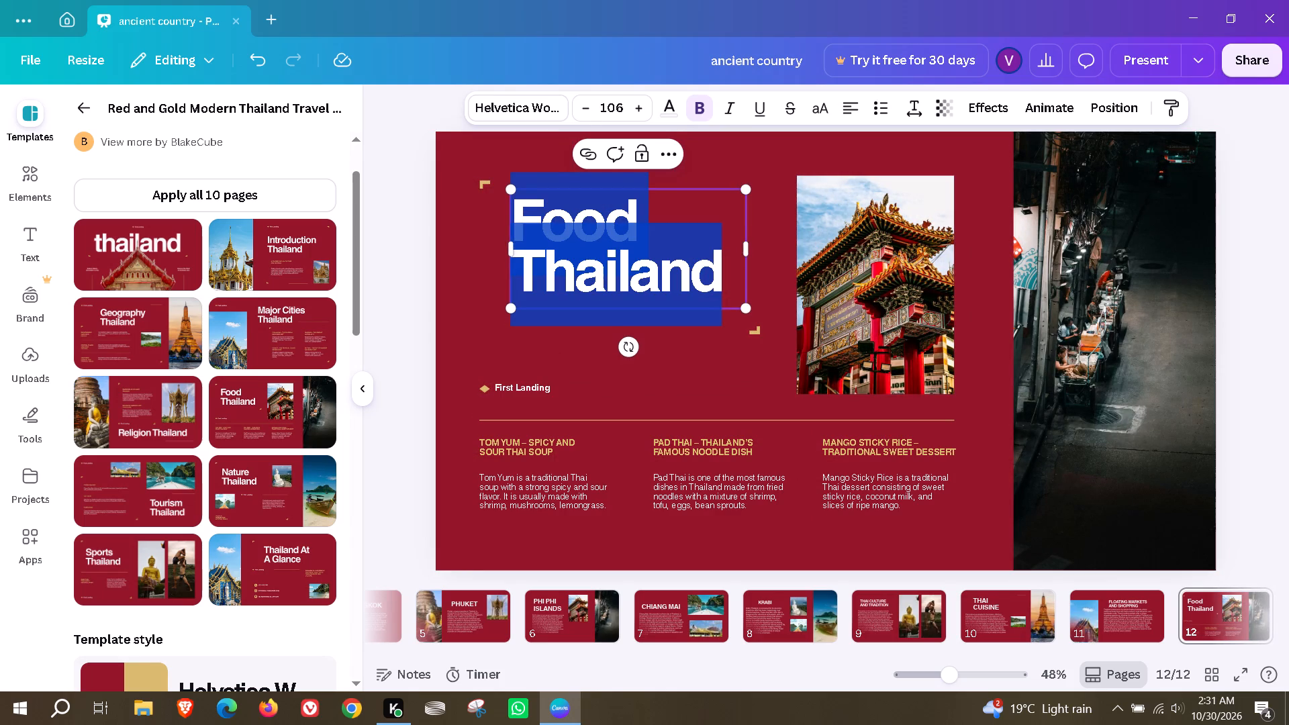
type("BEST TIME TO VISIT")
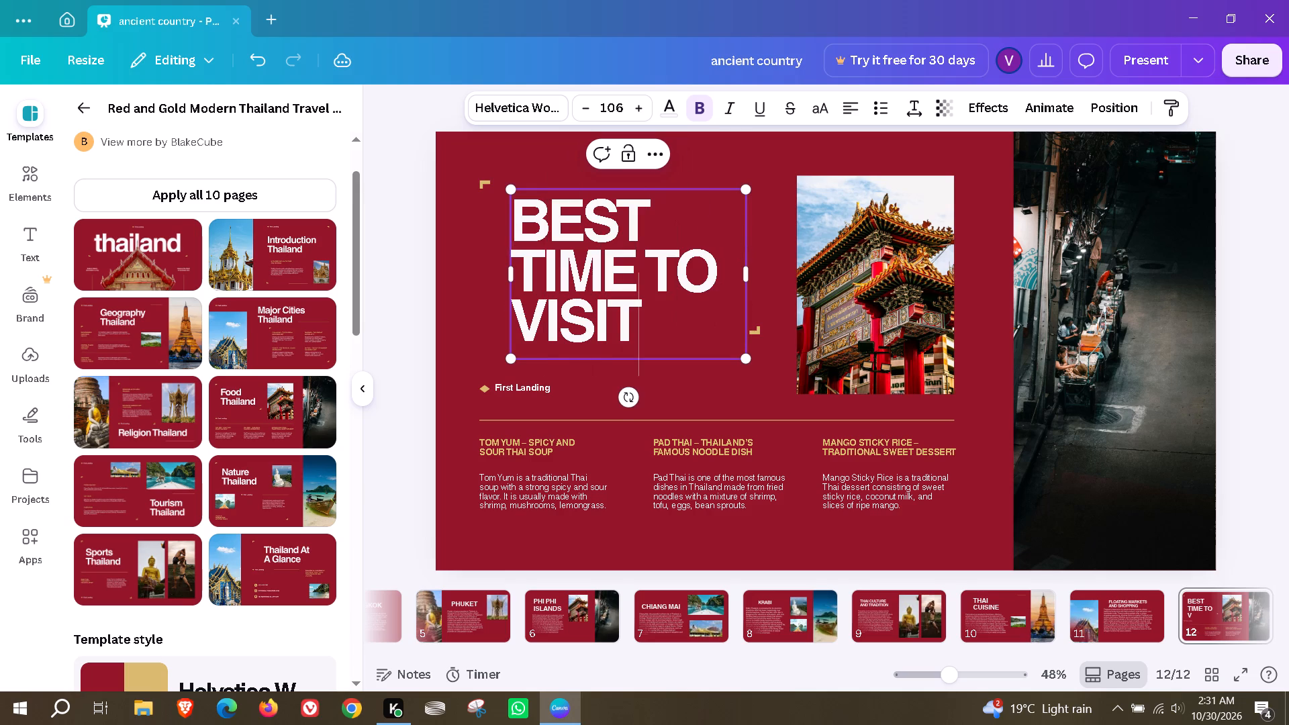
left_click_drag(745, 357, 706, 310)
left_click(669, 395)
Delete the First Landing label, divider, corner accents, Tom Yum and Pad Thai texts and the Mango Sticky Rice heading from the twelfth page.
left_click_drag(477, 365, 722, 533)
left_click(753, 360)
left_click_drag(745, 320, 755, 340)
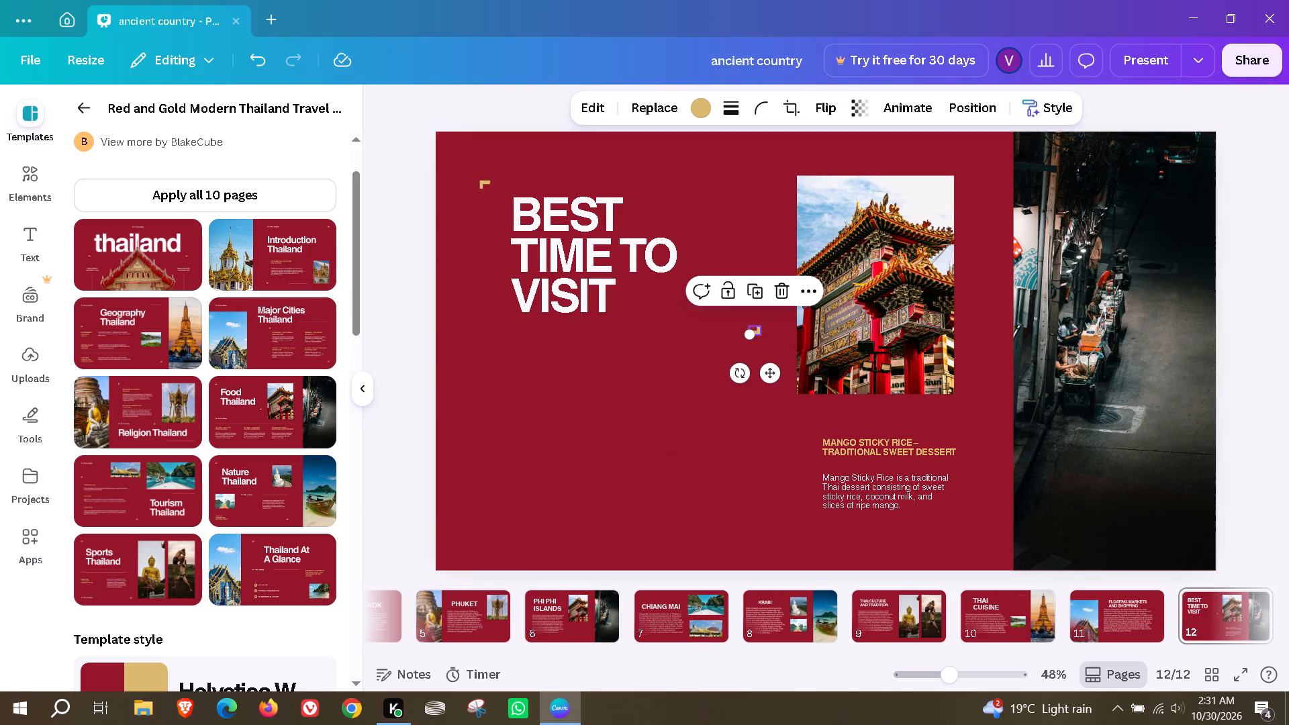
left_click(775, 299)
left_click(479, 181)
left_click(481, 181)
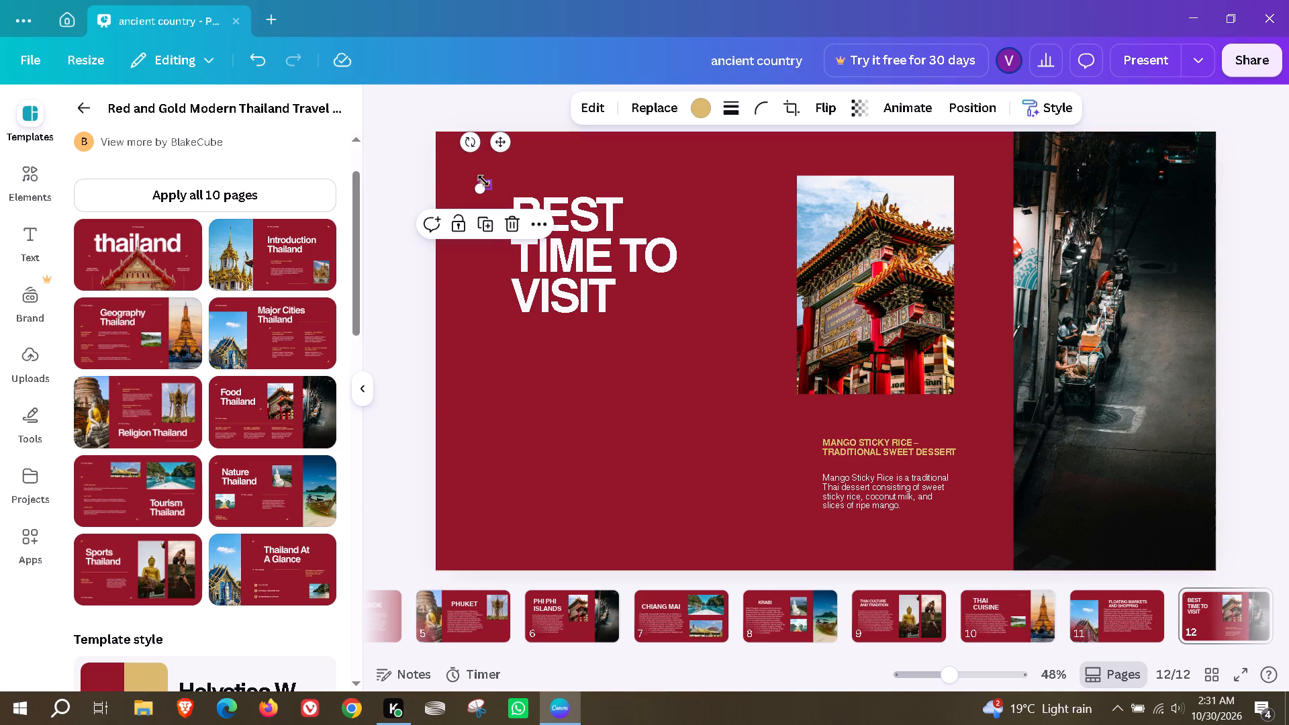
left_click(507, 222)
left_click_drag(802, 419, 865, 450)
left_click(915, 402)
Move the Mango Sticky Rice description beneath the BEST TIME TO VISIT title.
left_click_drag(867, 495, 544, 388)
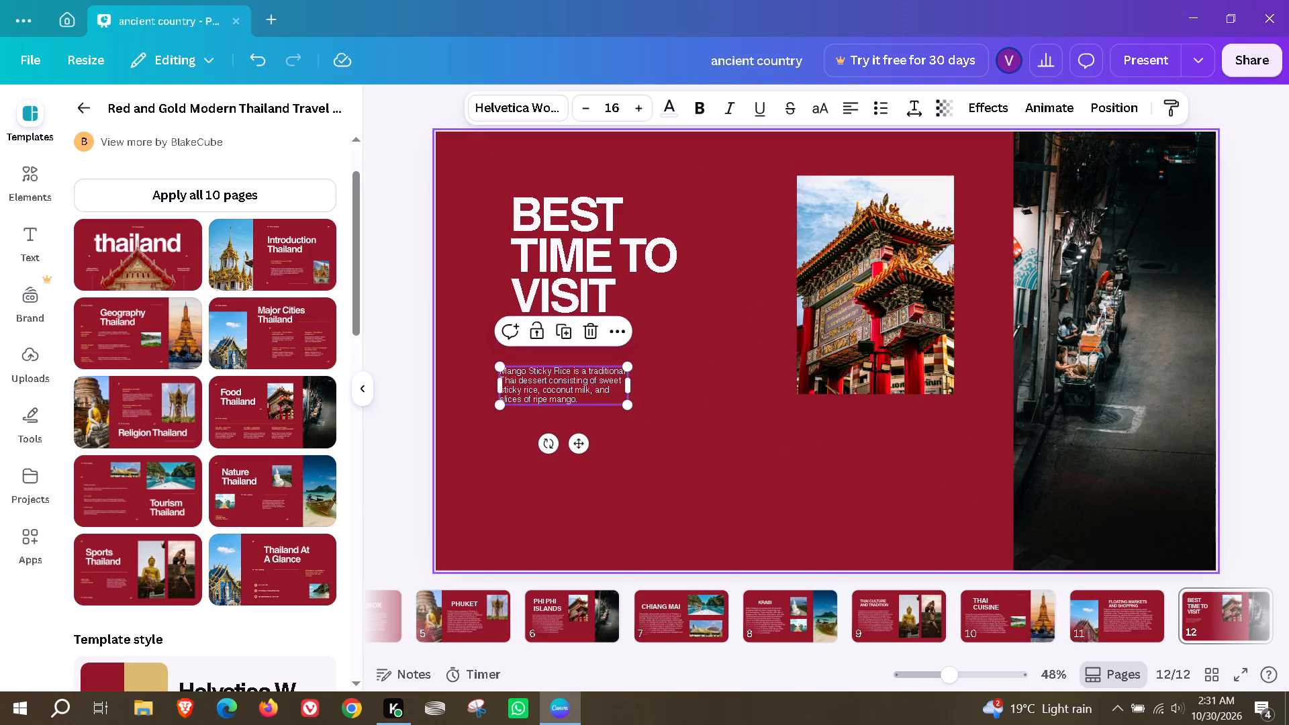
Replace the Mango Sticky Rice description with Magic Write text from the prompt "generate 5-6 lines on best time to visit thailand".
double_click(589, 381)
left_click(604, 331)
scroll(681, 416, "down", 4)
left_click(689, 631)
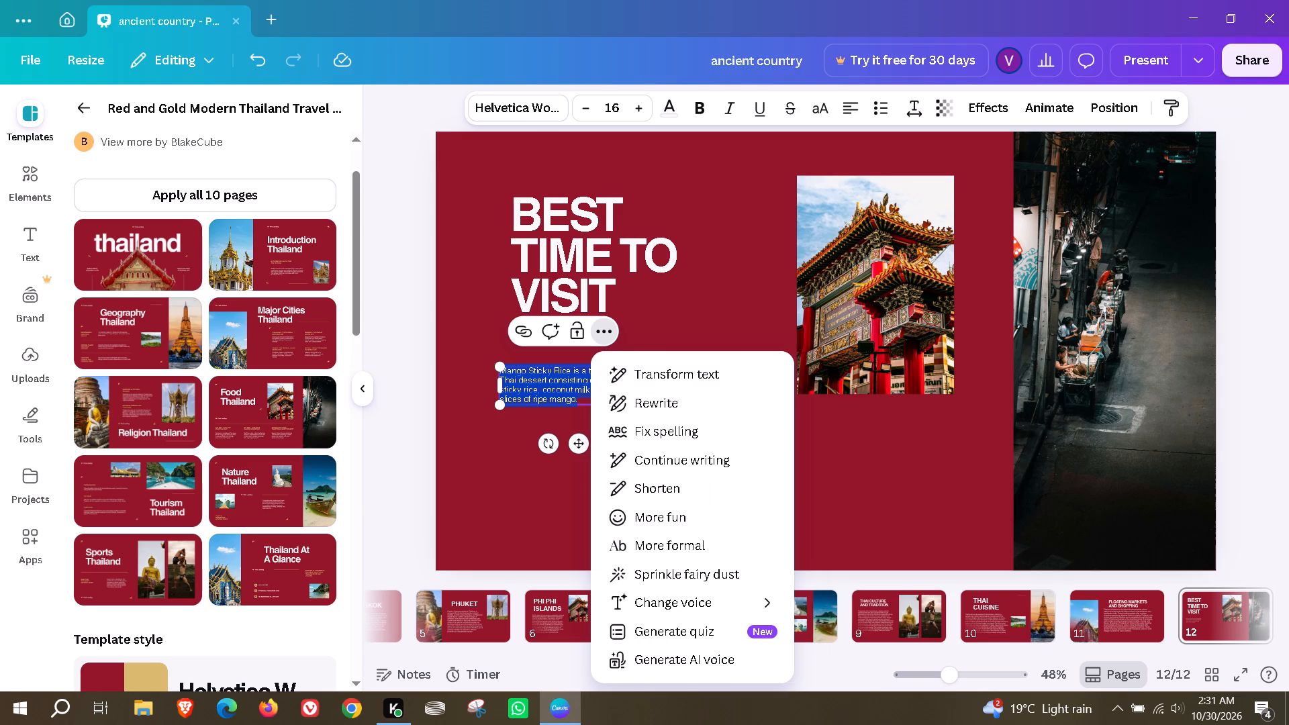
left_click(654, 375)
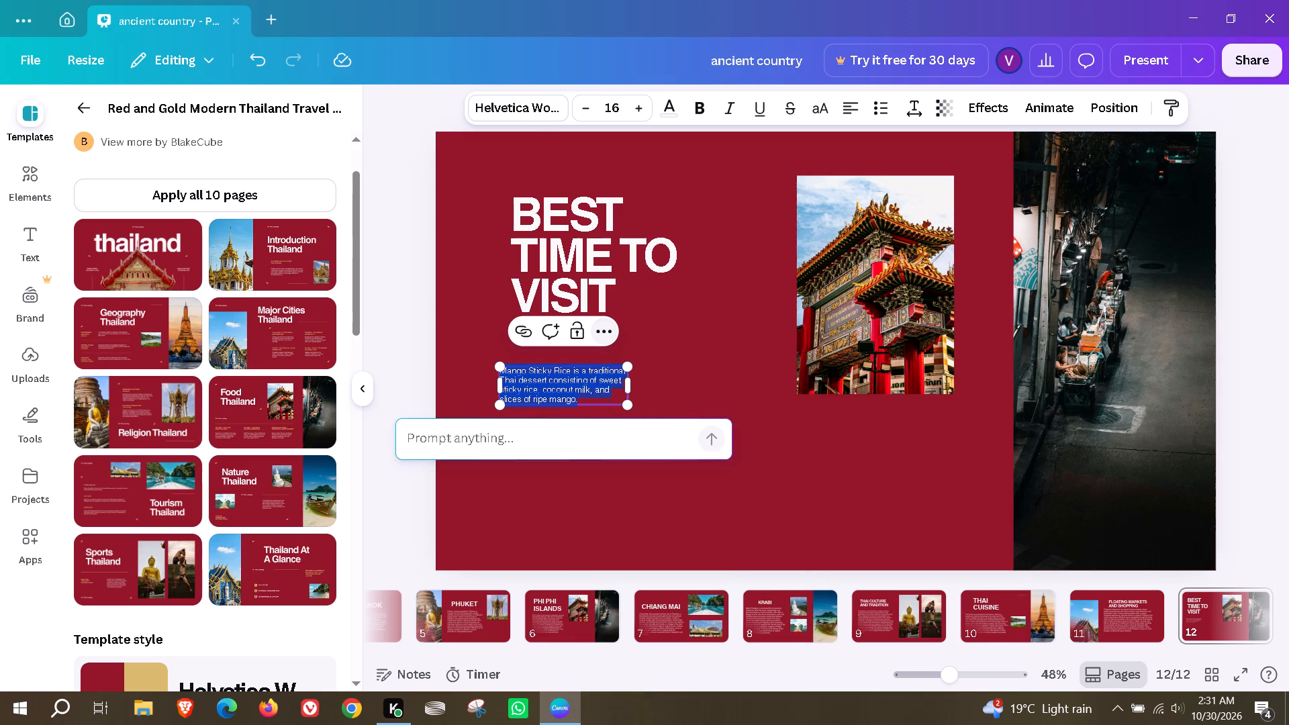
type("genea")
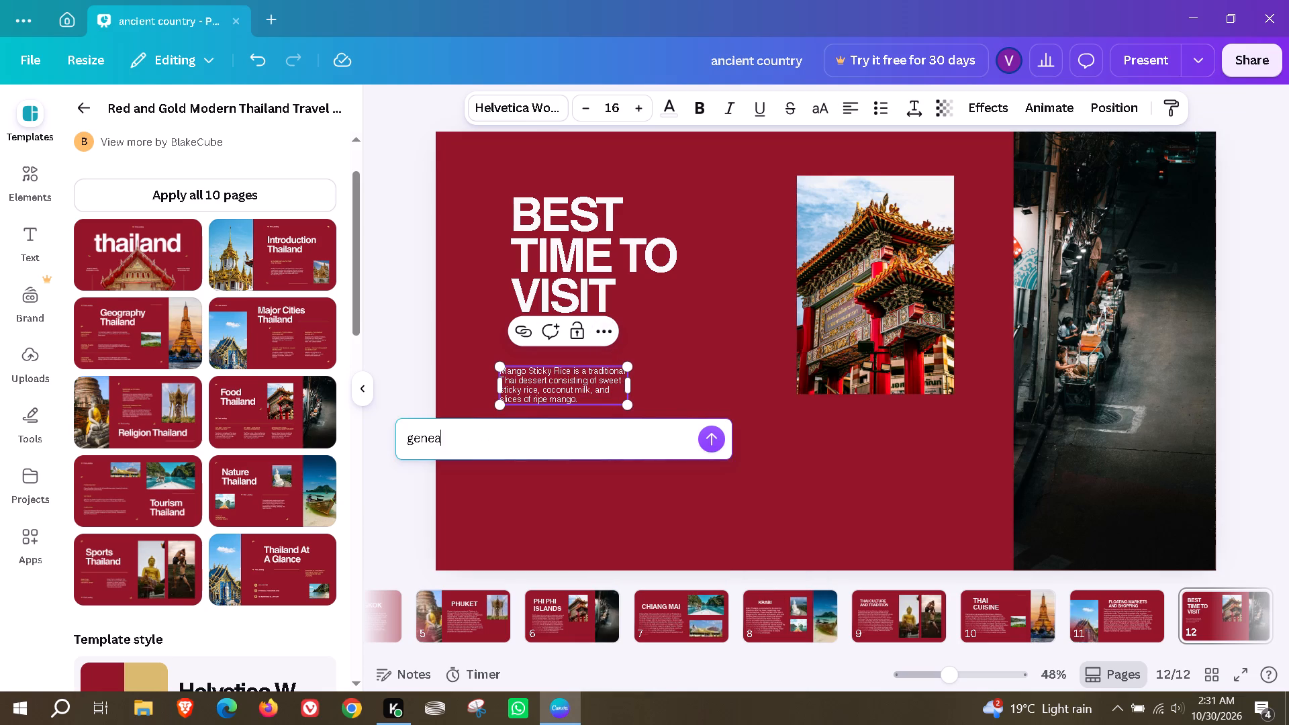
key("BackSpace")
type("rate 5-6 lie")
key("BackSpace")
type("nes on best time to visit thailand")
key("Return")
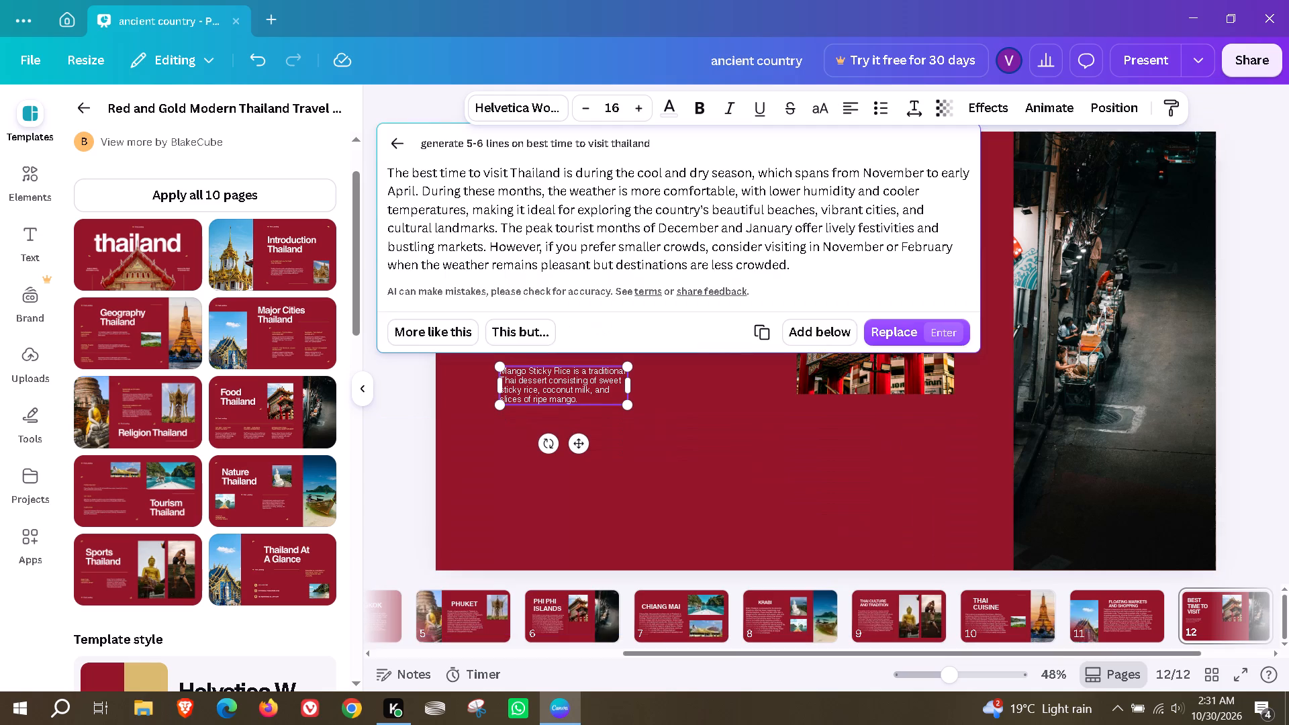
left_click(889, 334)
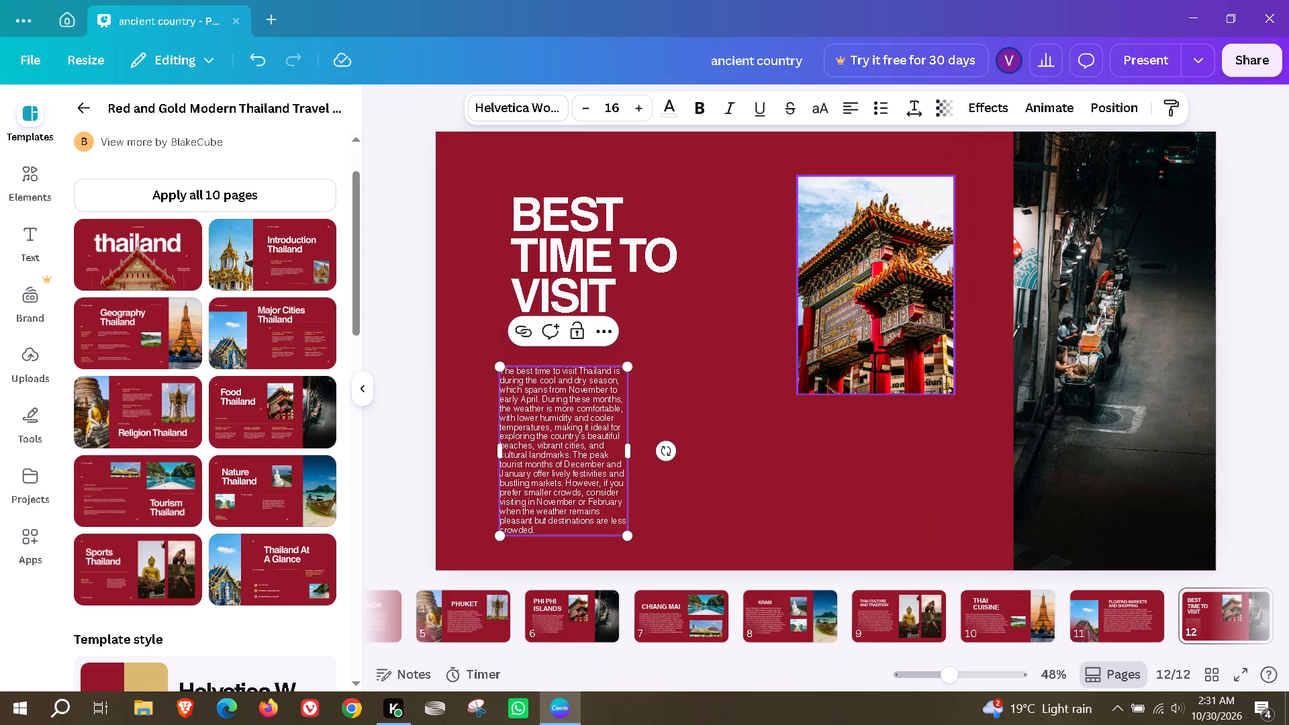
Enlarge the best-time paragraph to about size 23.2, widen it toward the temple gate photo and shift it slightly up and left.
left_click_drag(628, 538, 658, 554)
left_click_drag(653, 463, 690, 474)
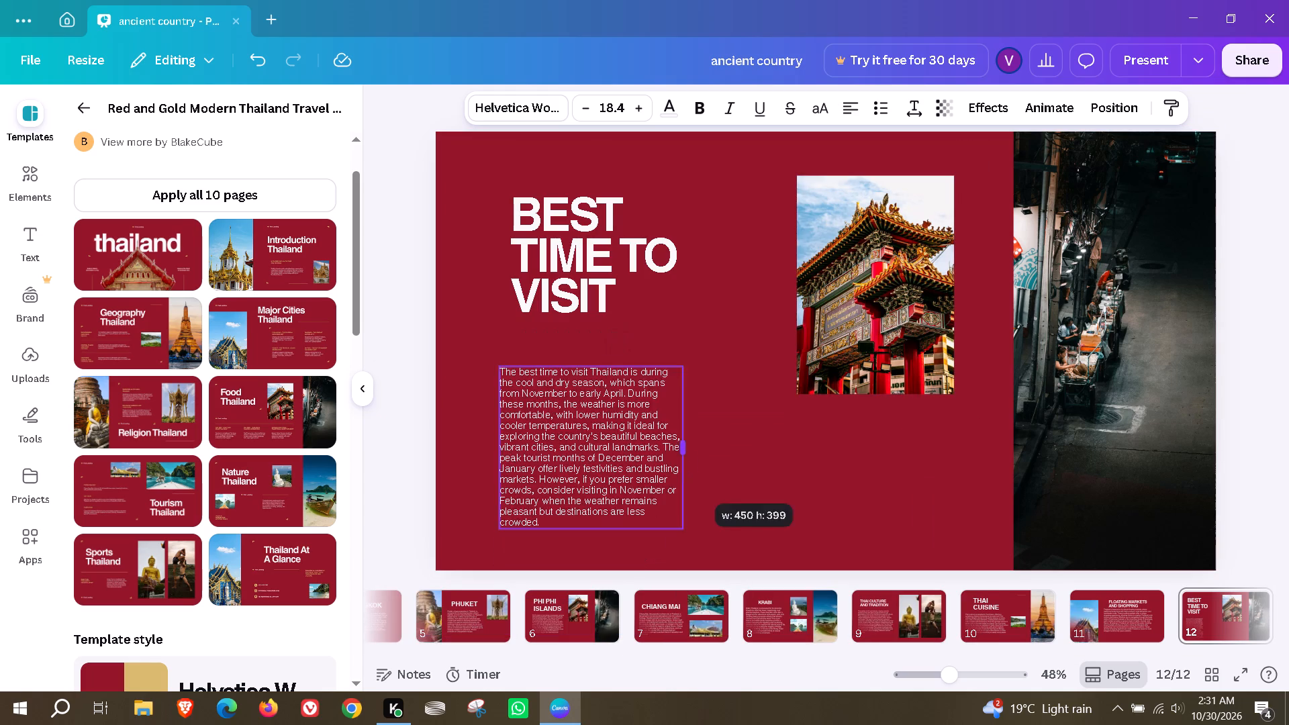
left_click_drag(690, 474, 754, 479)
left_click_drag(747, 483, 805, 528)
left_click_drag(902, 479, 896, 478)
left_click_drag(721, 478, 687, 466)
Shrink the BEST TIME TO VISIT title to about size 57.5, widen it onto one line and shift it up and left.
left_click(561, 277)
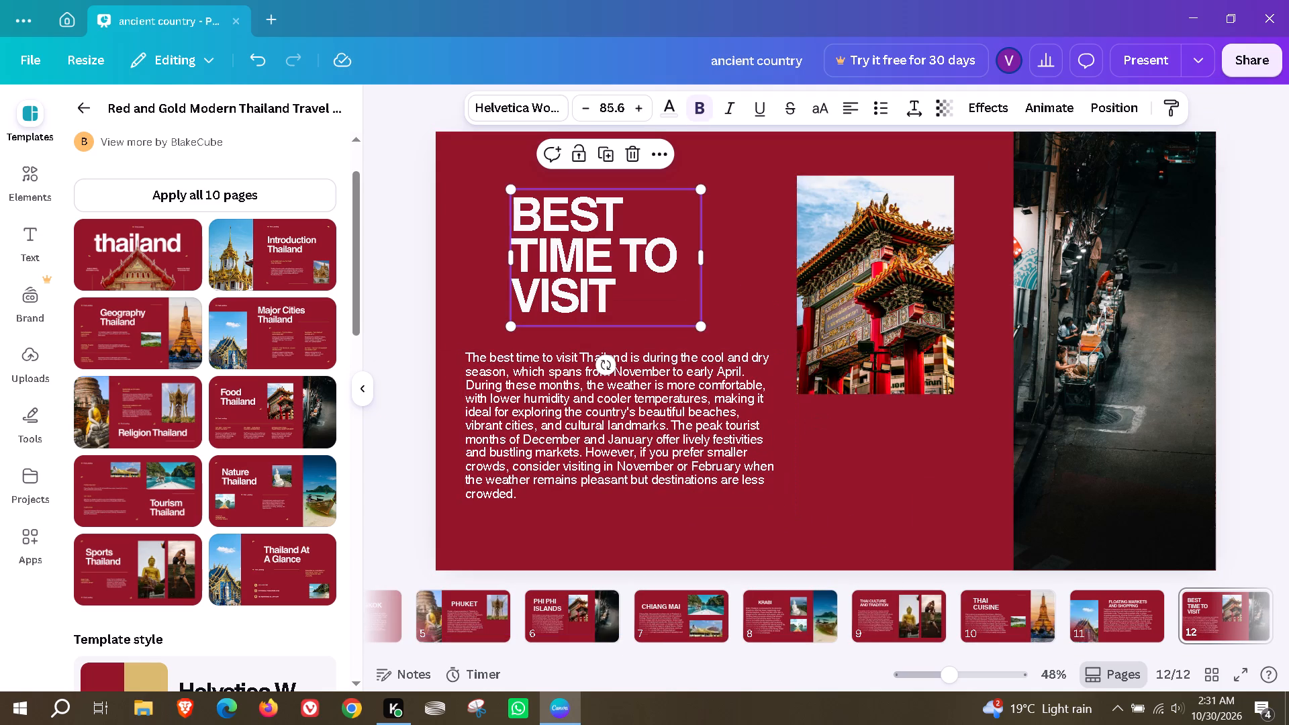
left_click_drag(703, 326, 645, 275)
left_click_drag(642, 234, 787, 242)
left_click_drag(691, 217, 655, 209)
Move the best-time paragraph up closer to the BEST TIME TO VISIT title.
left_click_drag(663, 391, 658, 323)
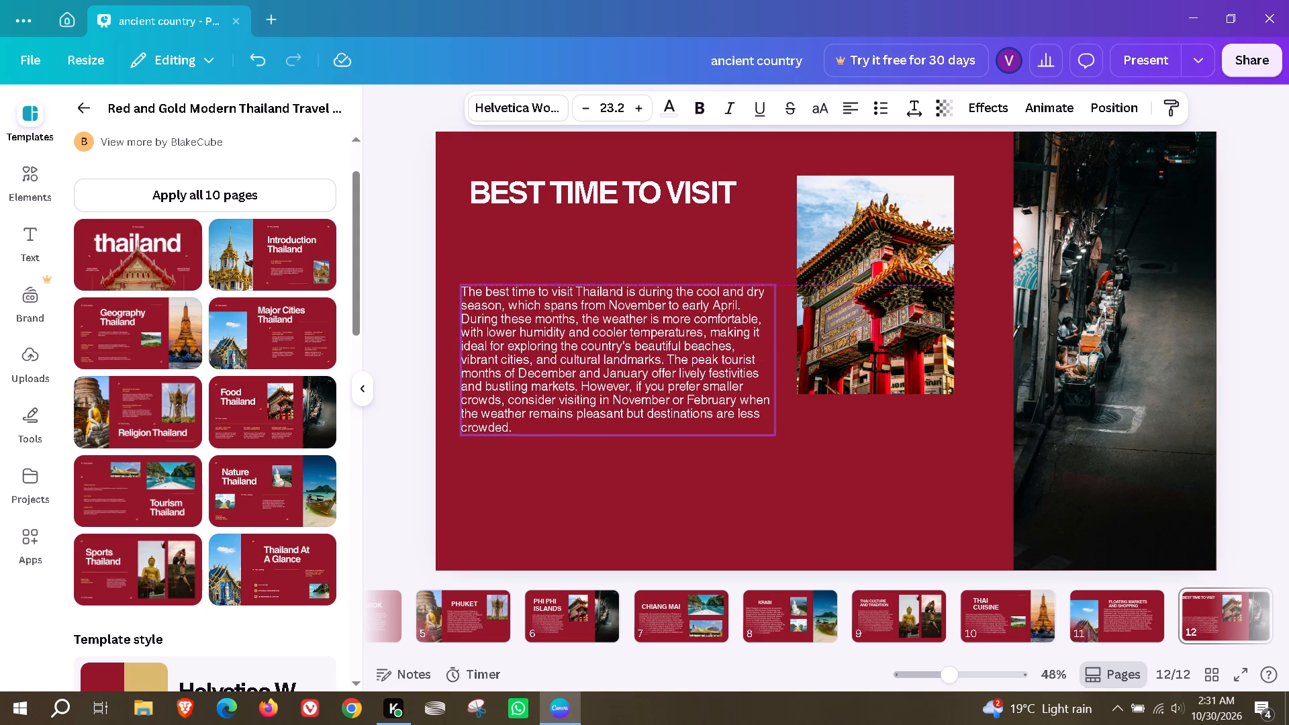
left_click_drag(658, 323, 655, 315)
Move the temple gate photo down and slightly toward the street photo so it sits beside the paragraph.
left_click_drag(861, 346, 879, 401)
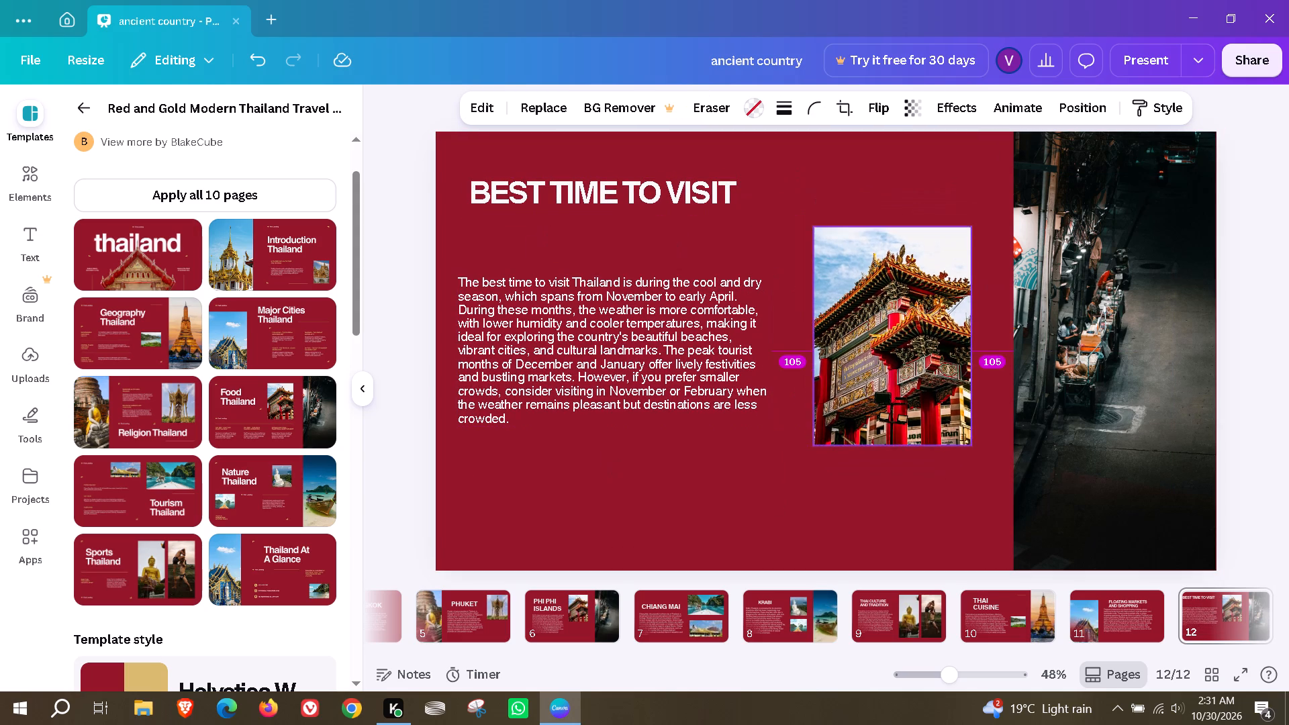
left_click_drag(879, 401, 881, 409)
Lower the best-time paragraph slightly and bring the BEST TIME TO VISIT title down just above it, level with the temple gate photo.
left_click_drag(653, 375, 653, 401)
left_click_drag(664, 200, 679, 264)
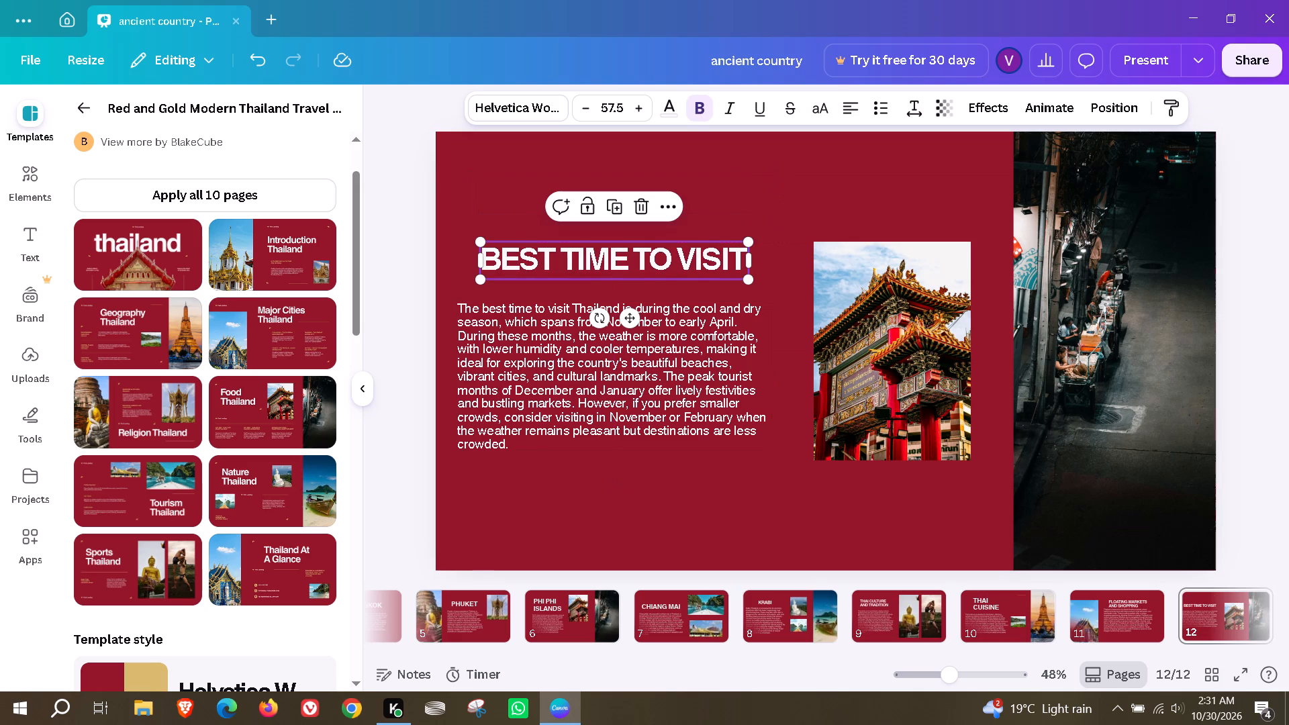
left_click(708, 510)
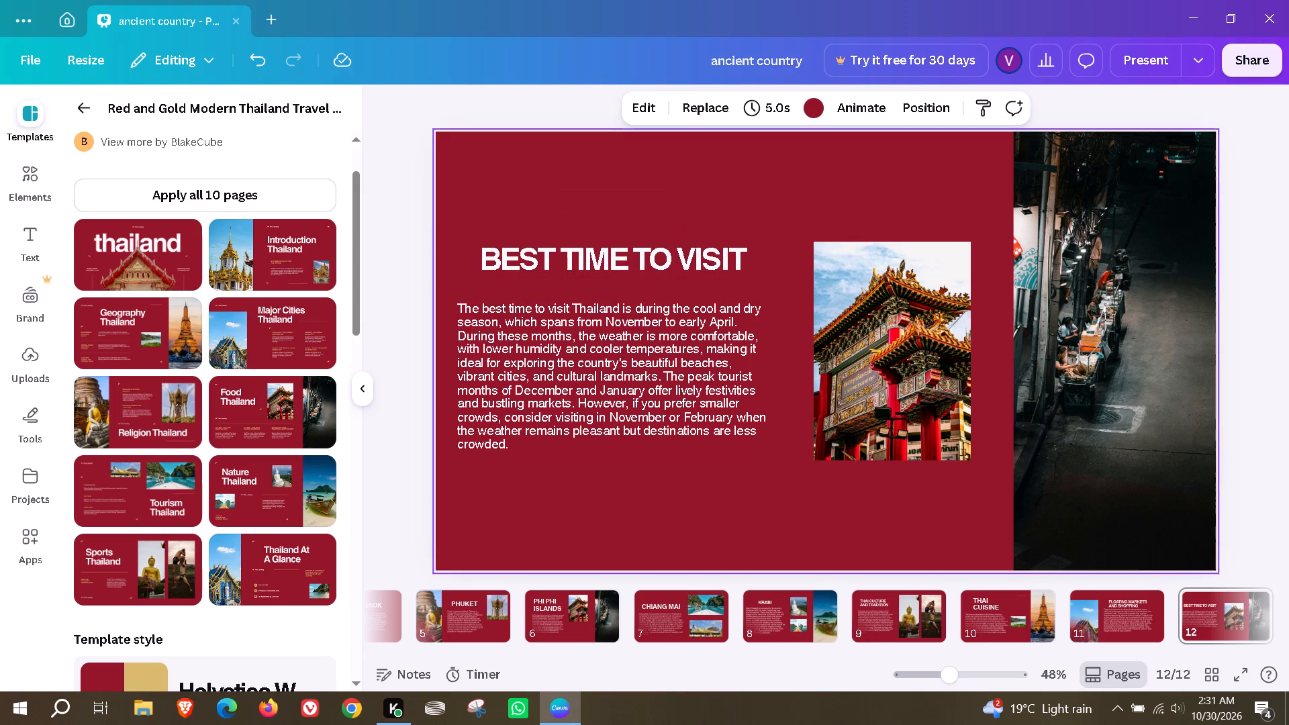
Add the Geography Thailand template page as page 13 and retitle it LEGACY OF THAILAND.
scroll(999, 630, "down", 3)
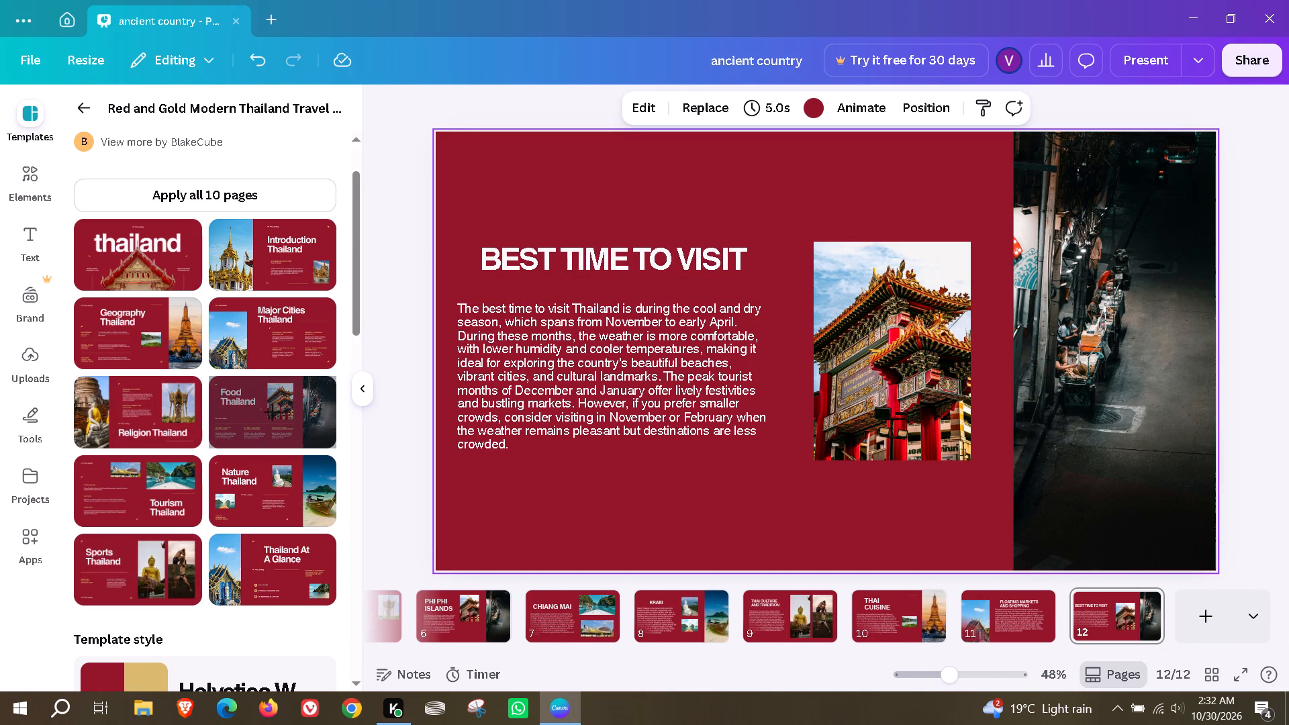
left_click(154, 345)
left_click(731, 396)
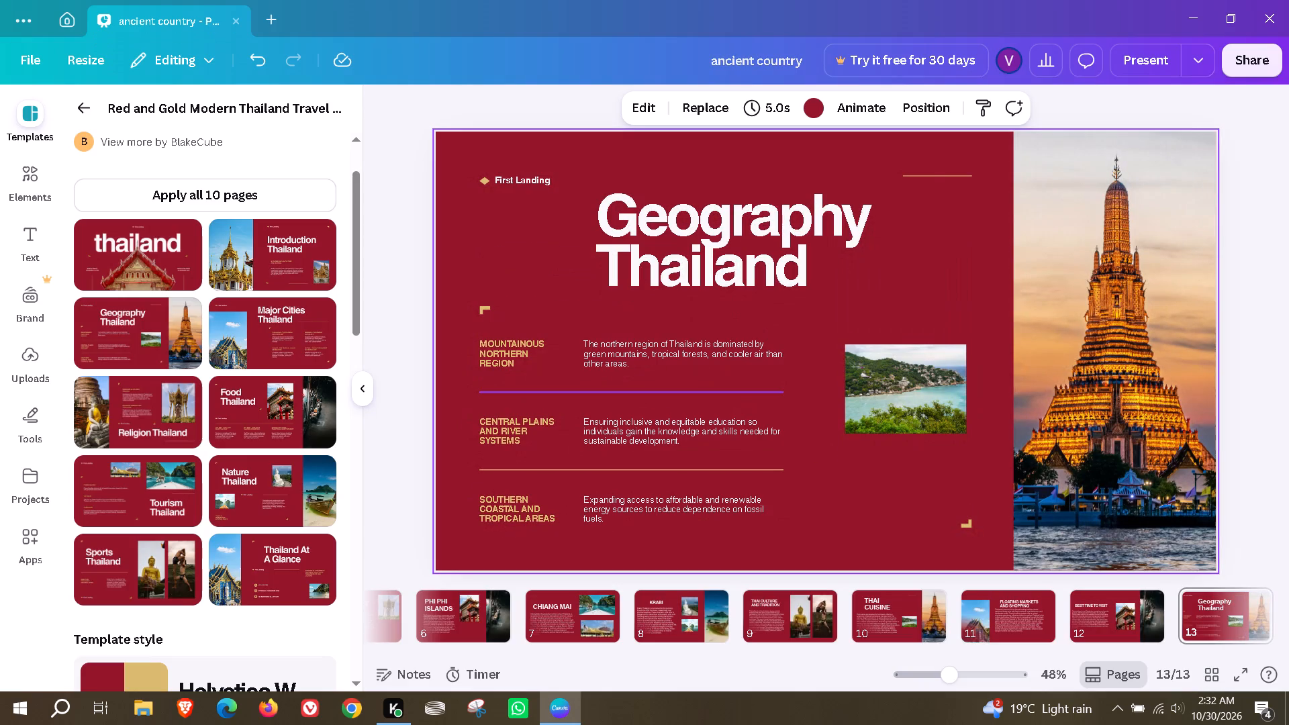
double_click(661, 254)
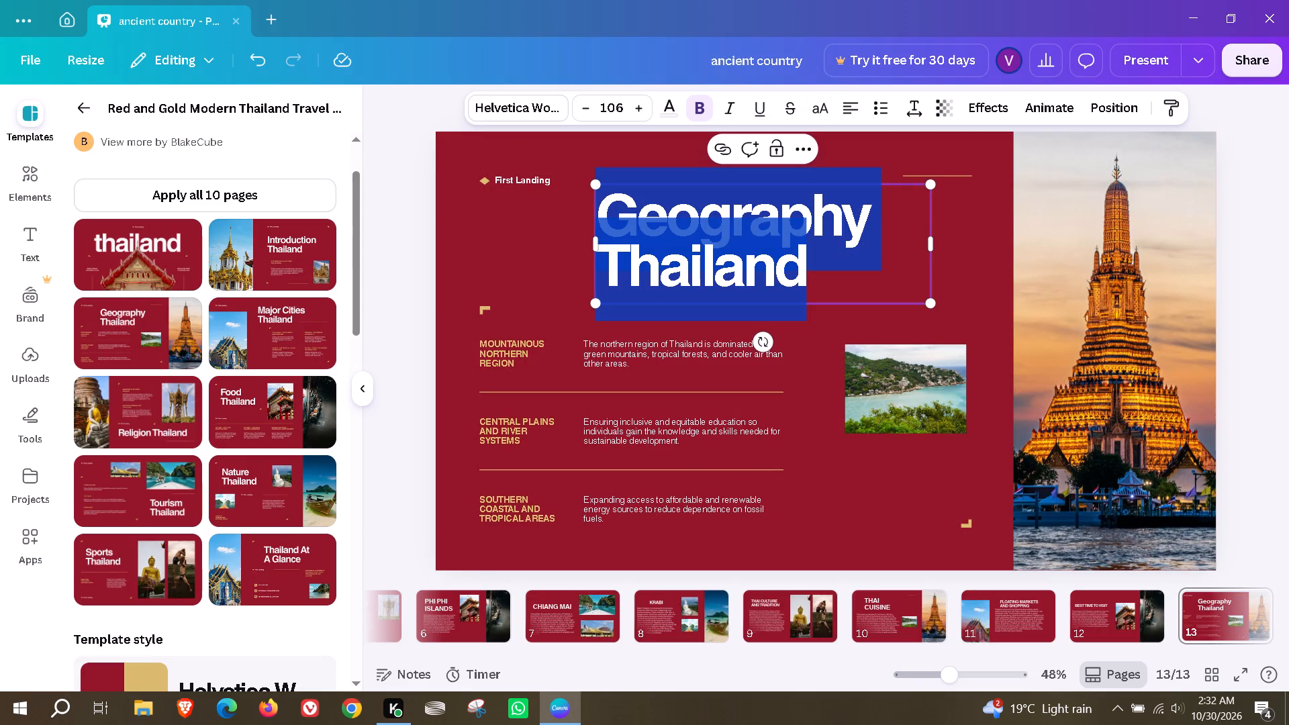
type("LEGACY OF THAILAND")
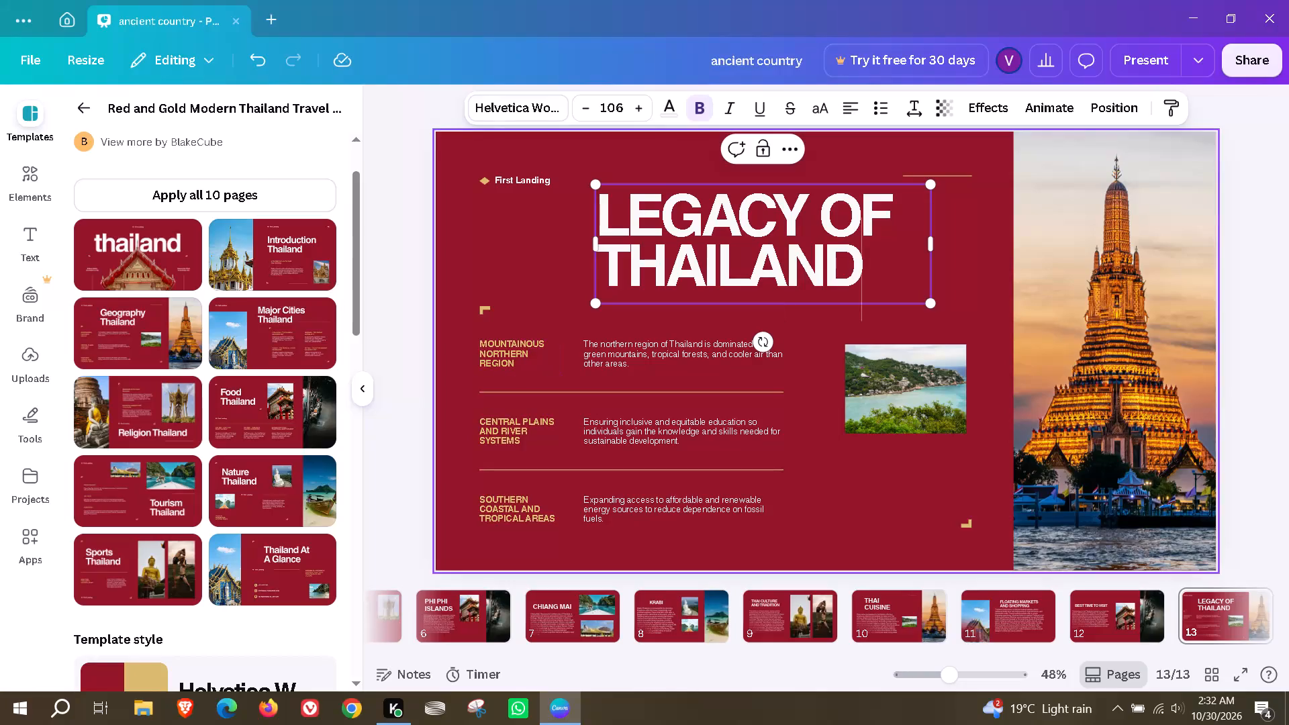
Delete the region headings, divider lines, upper two paragraphs, First Landing label, corner marks and gold line, keeping the bottom paragraph.
left_click_drag(465, 281, 598, 458)
left_click(809, 474)
left_click_drag(466, 315, 557, 517)
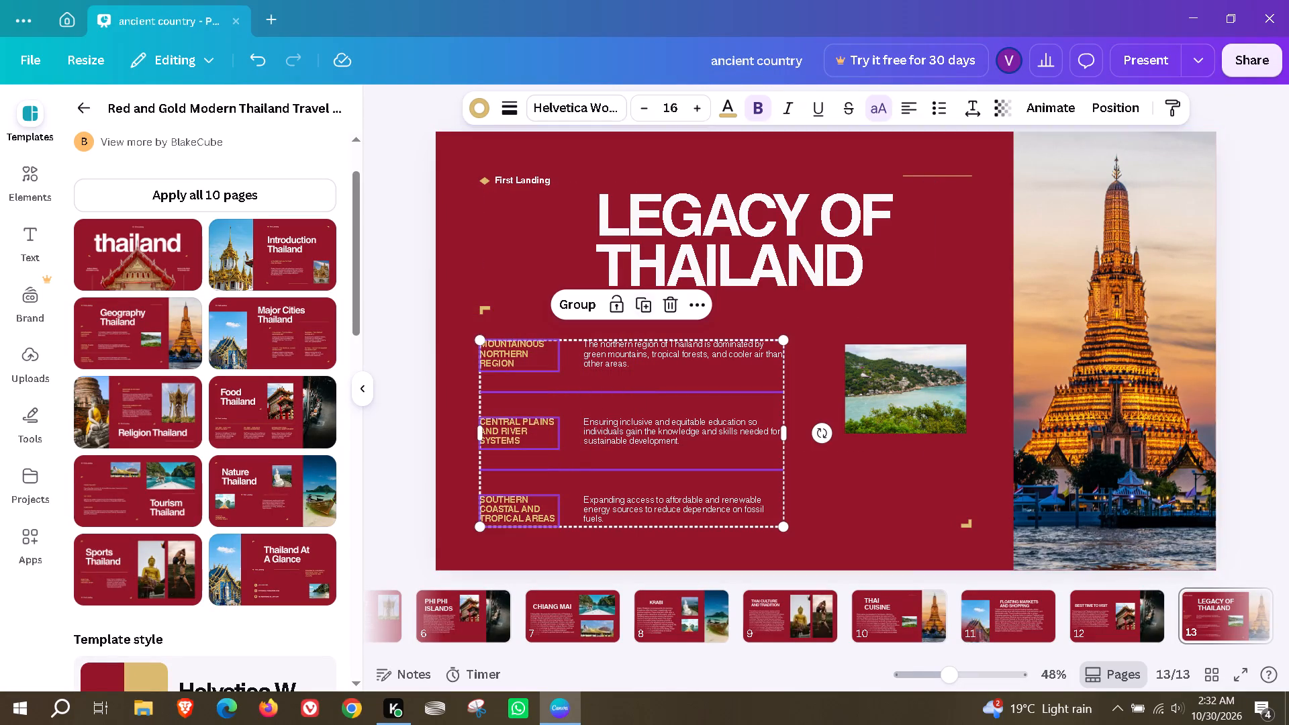
left_click(660, 308)
left_click_drag(542, 340, 650, 444)
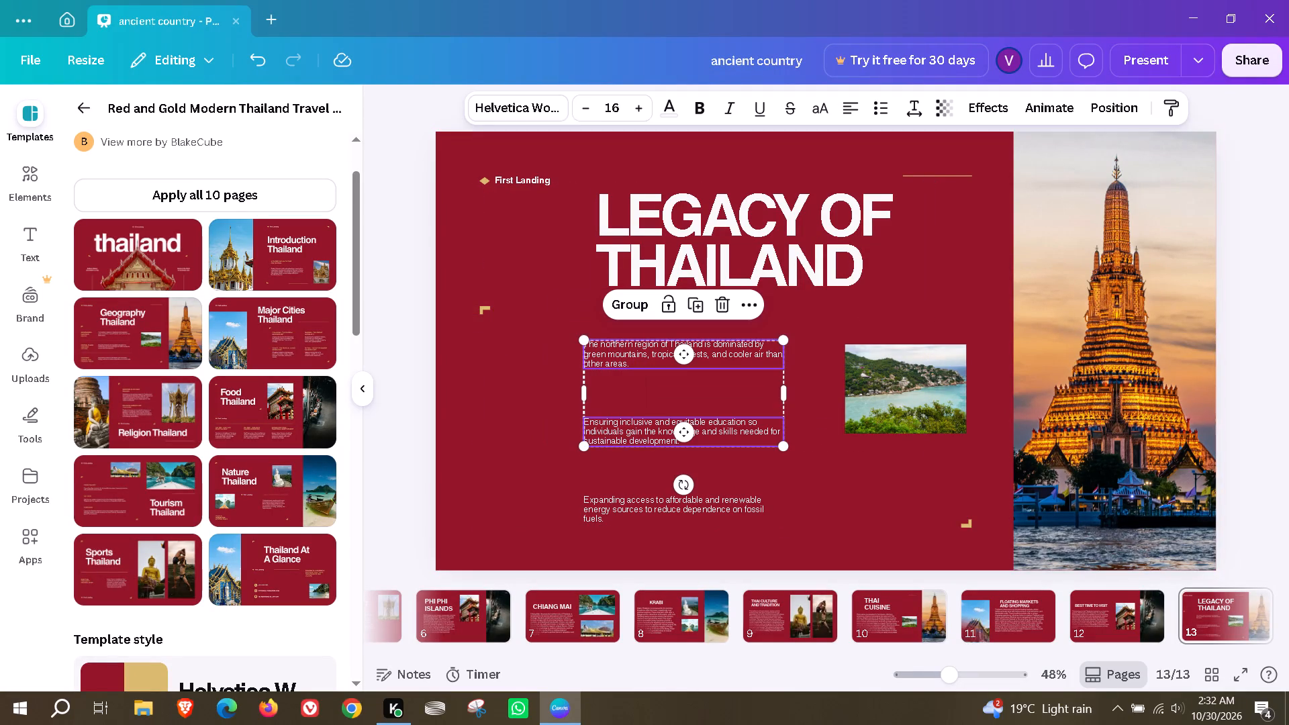
left_click(723, 307)
left_click_drag(461, 293, 502, 345)
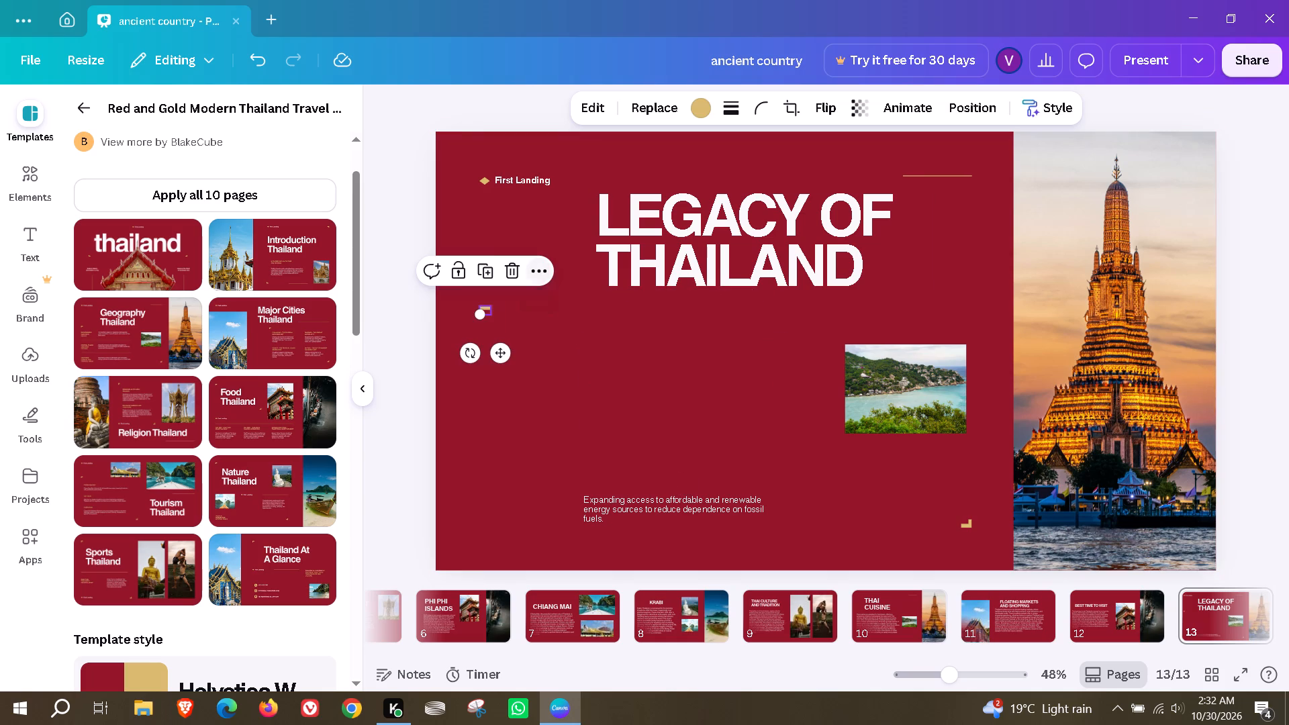
left_click(513, 268)
left_click_drag(463, 175, 520, 212)
left_click(566, 224)
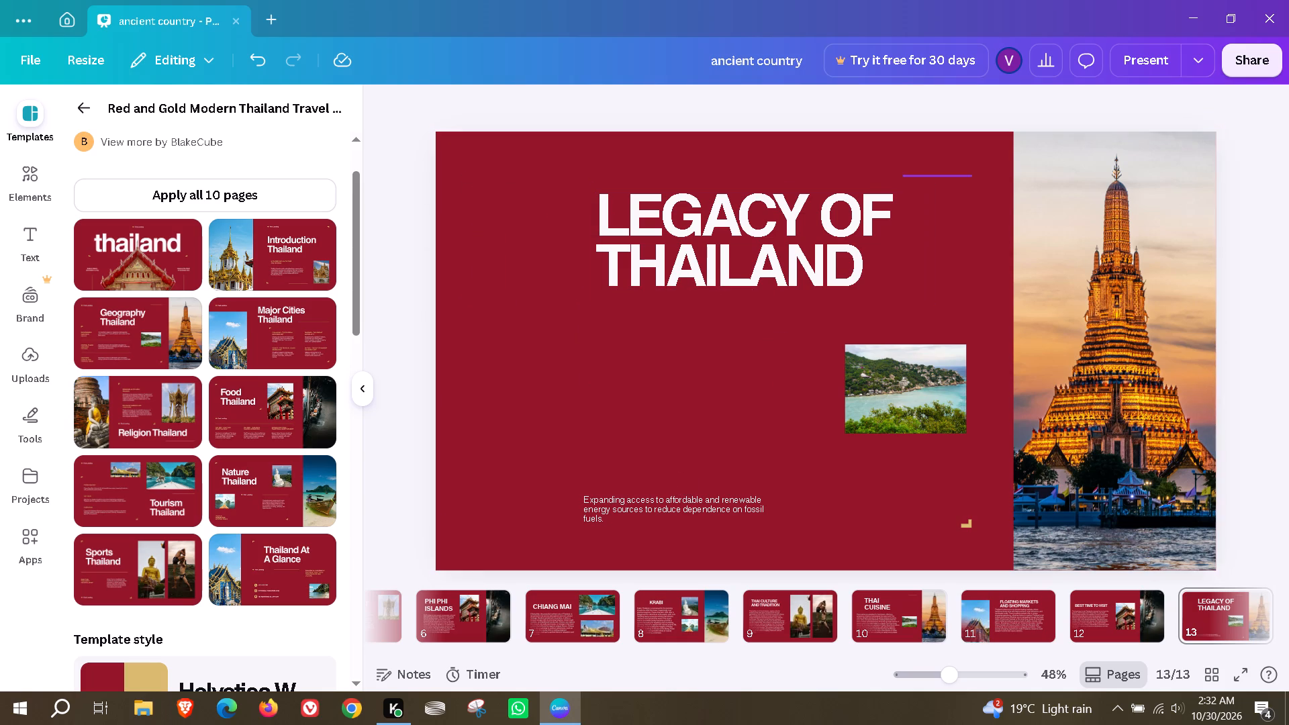
left_click_drag(936, 166, 939, 186)
left_click(959, 168)
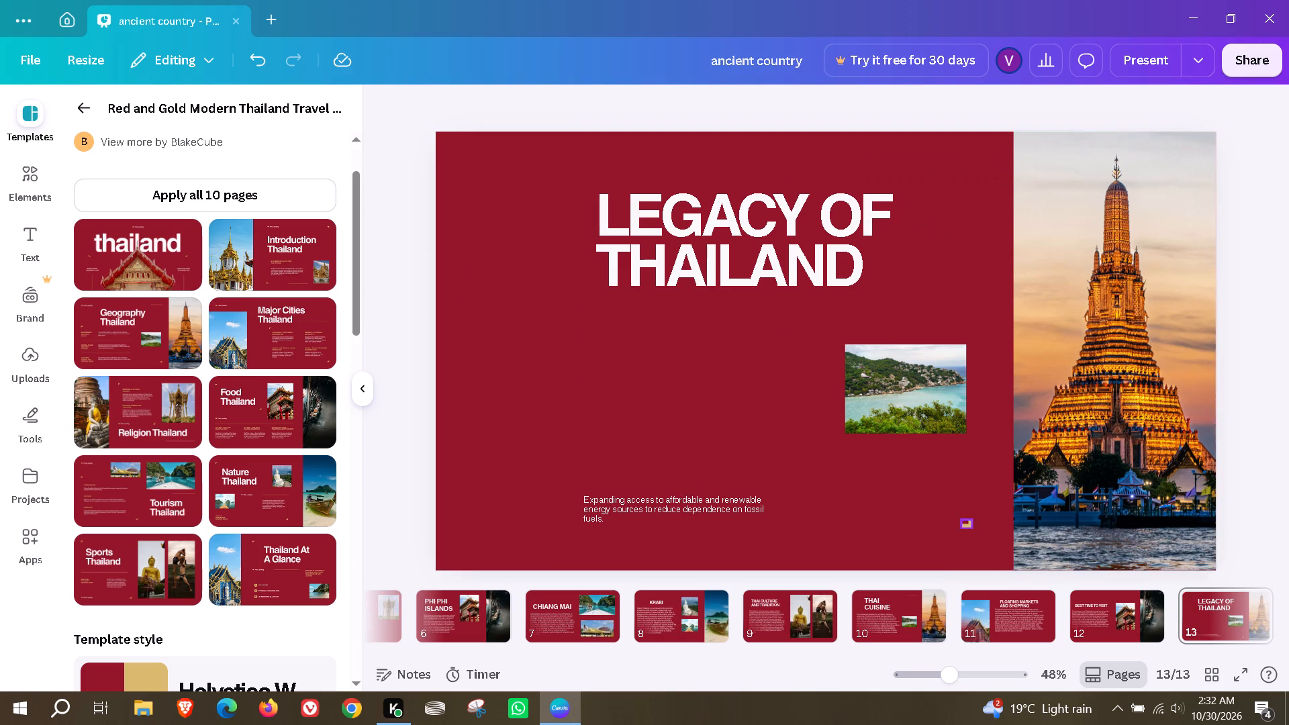
left_click(970, 520)
left_click(987, 495)
Move the remaining paragraph up and replace it with Magic Write text from the prompt "generate 5-6 lines on legacy of thailand".
left_click_drag(687, 501, 681, 390)
left_click(681, 389)
left_click(731, 346)
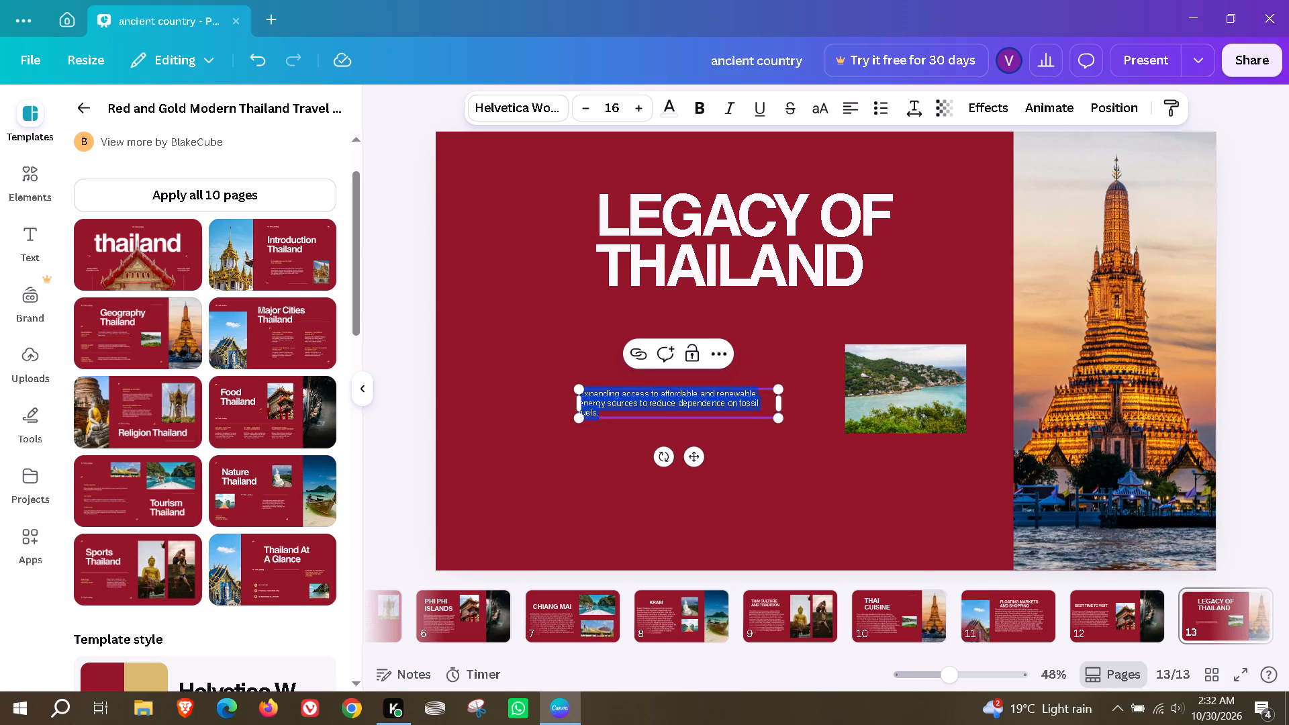
left_click(722, 348)
scroll(732, 452, "down", 4)
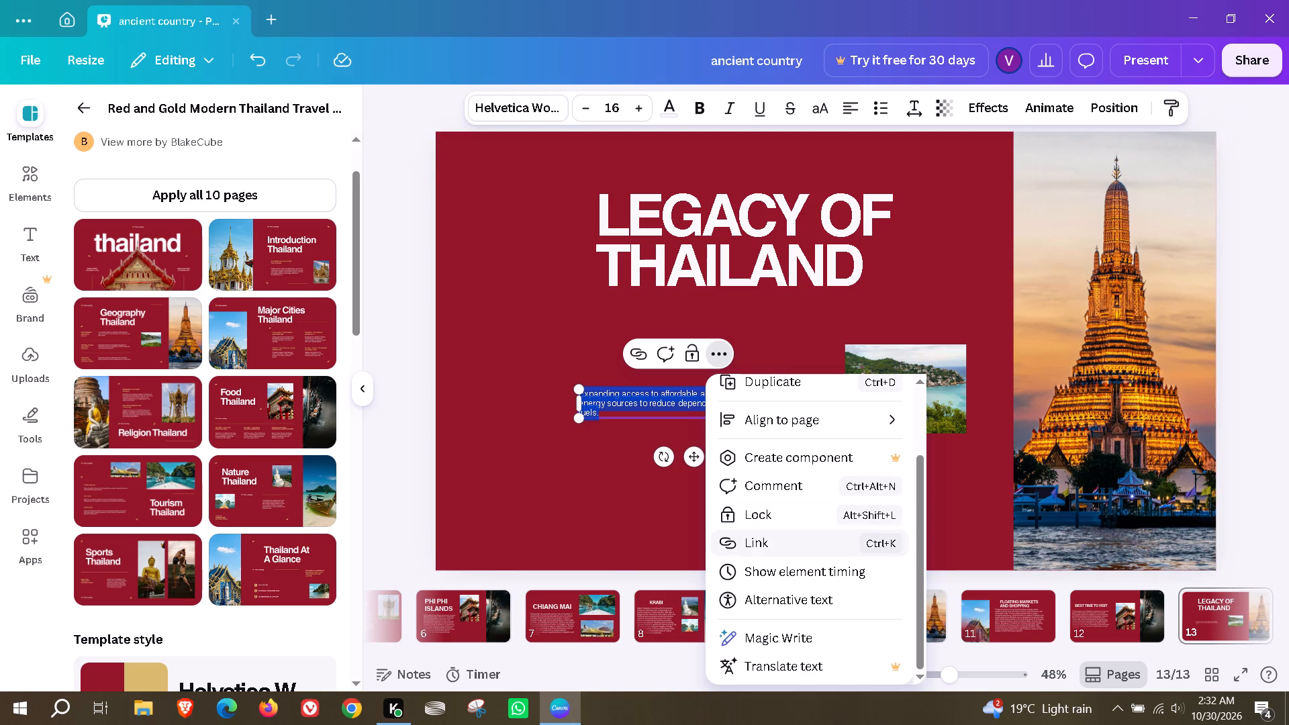
left_click(782, 634)
left_click(781, 389)
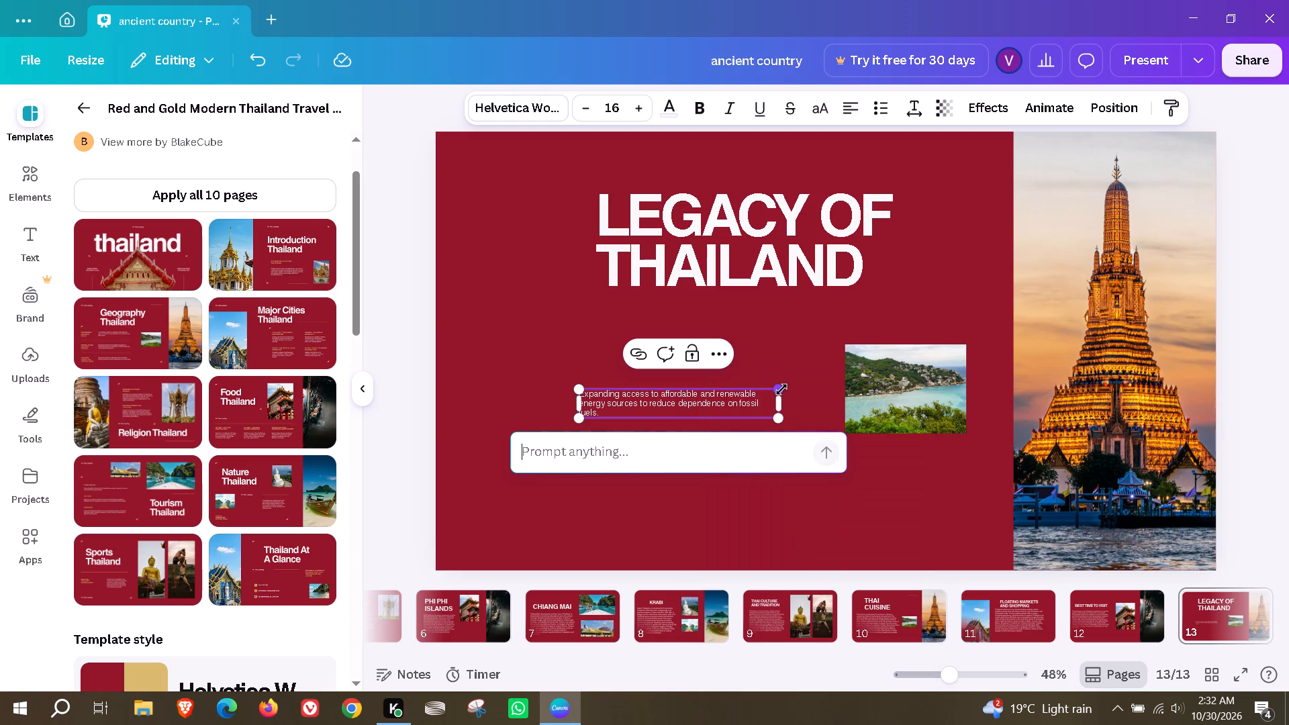
type("gn")
key("BackSpace")
type("enerate 5-6 lines on legac")
type("y f")
key("BackSpace")
type("of tha")
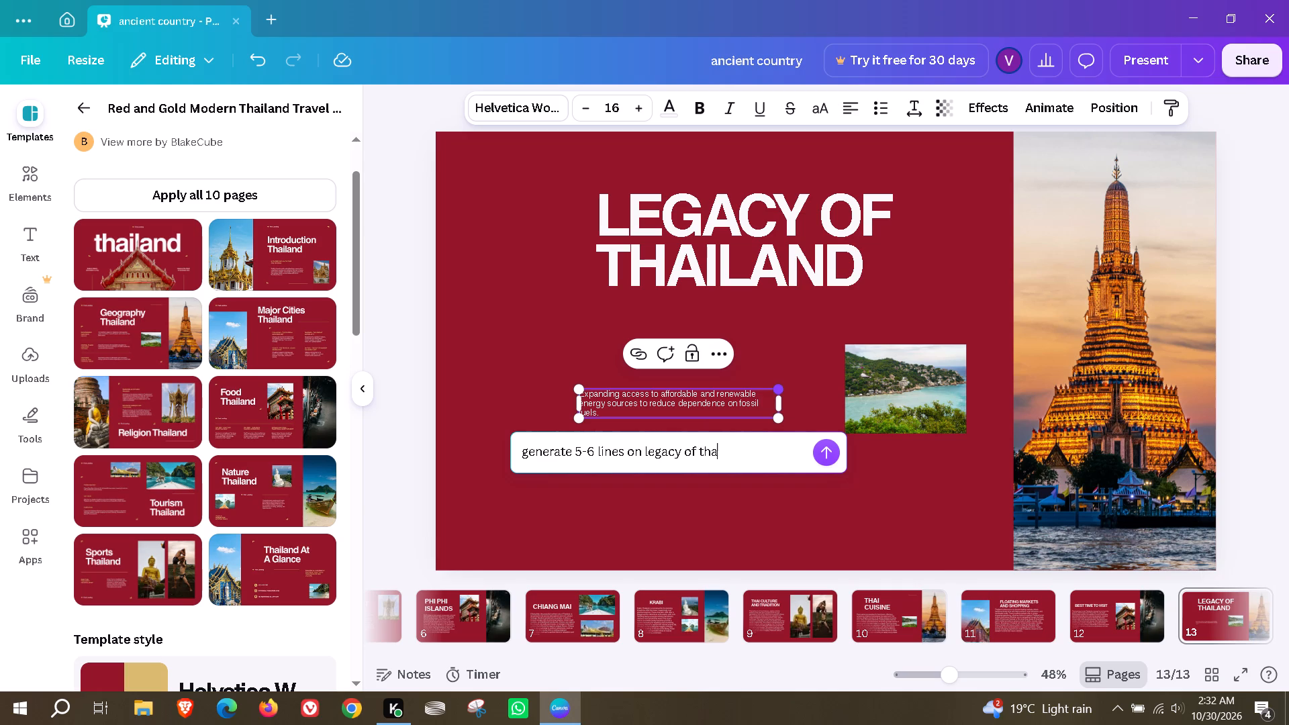
type("iland")
key("Return")
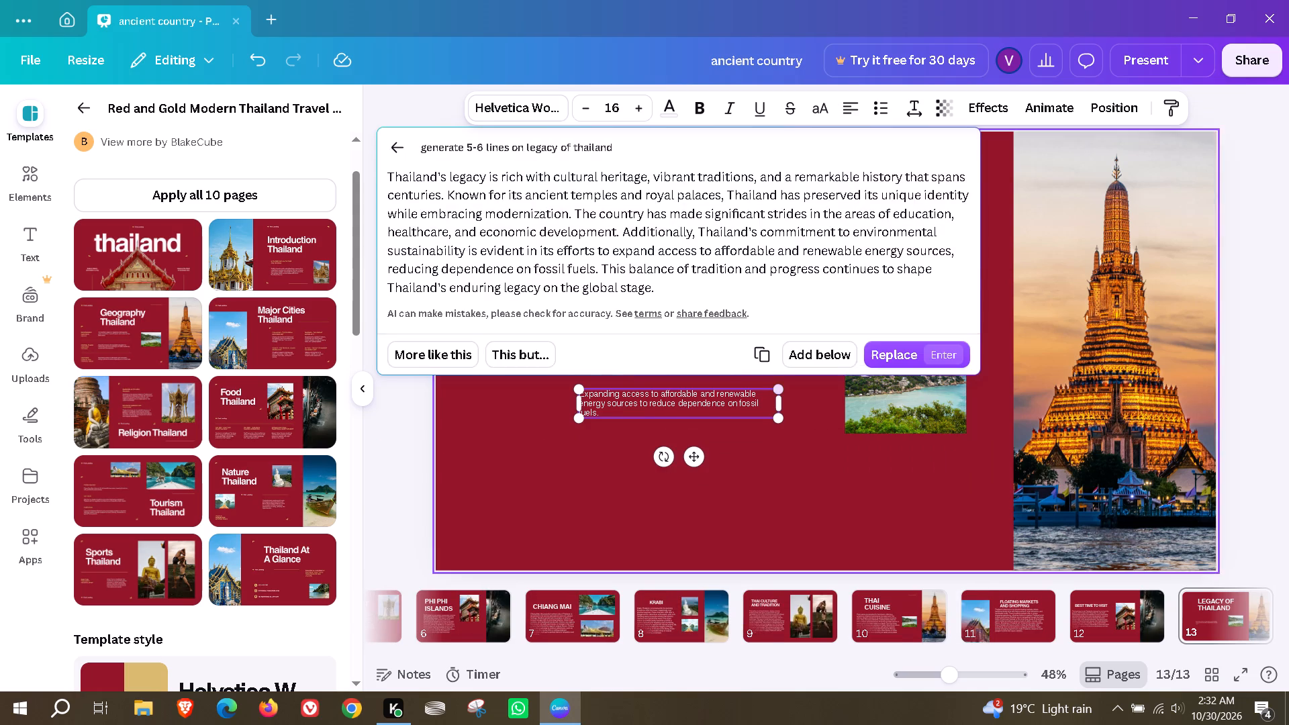
left_click(918, 350)
left_click(818, 507)
Move the legacy paragraph up and left, level with the coast photo's top, and enlarge it to about size 22.7.
left_click_drag(675, 458, 611, 410)
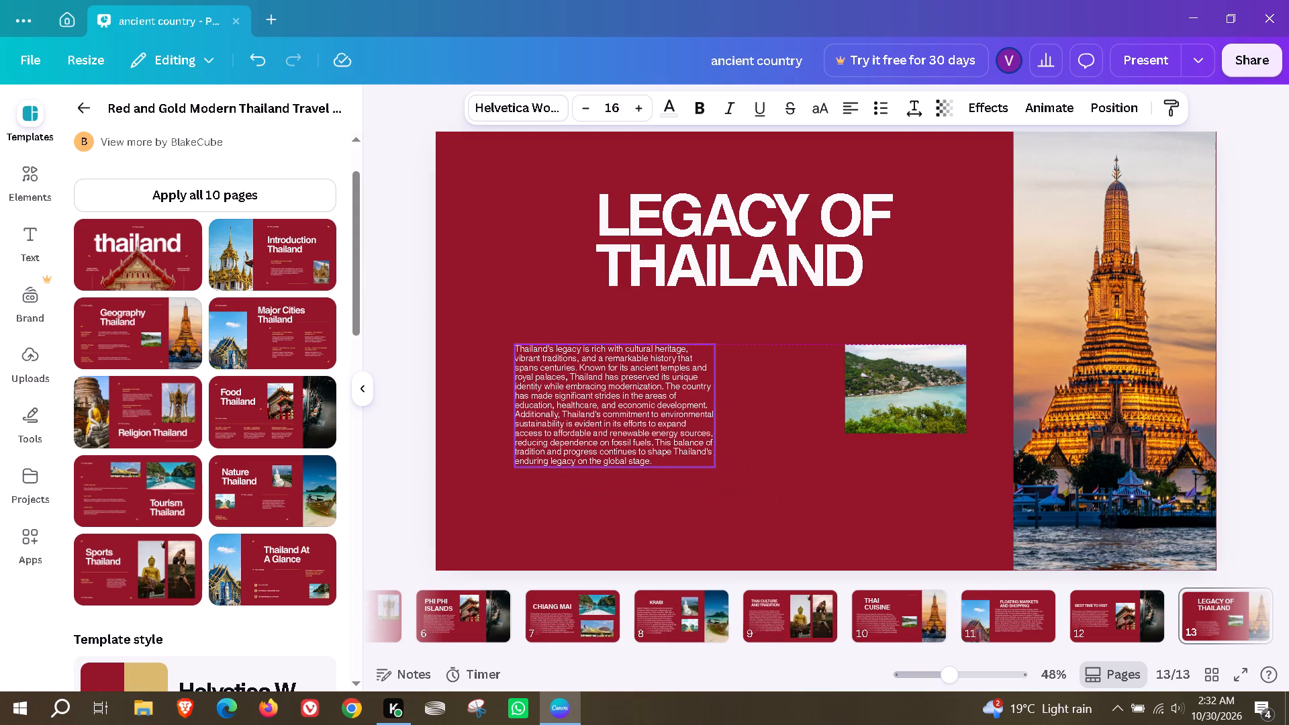
left_click_drag(611, 410, 610, 409)
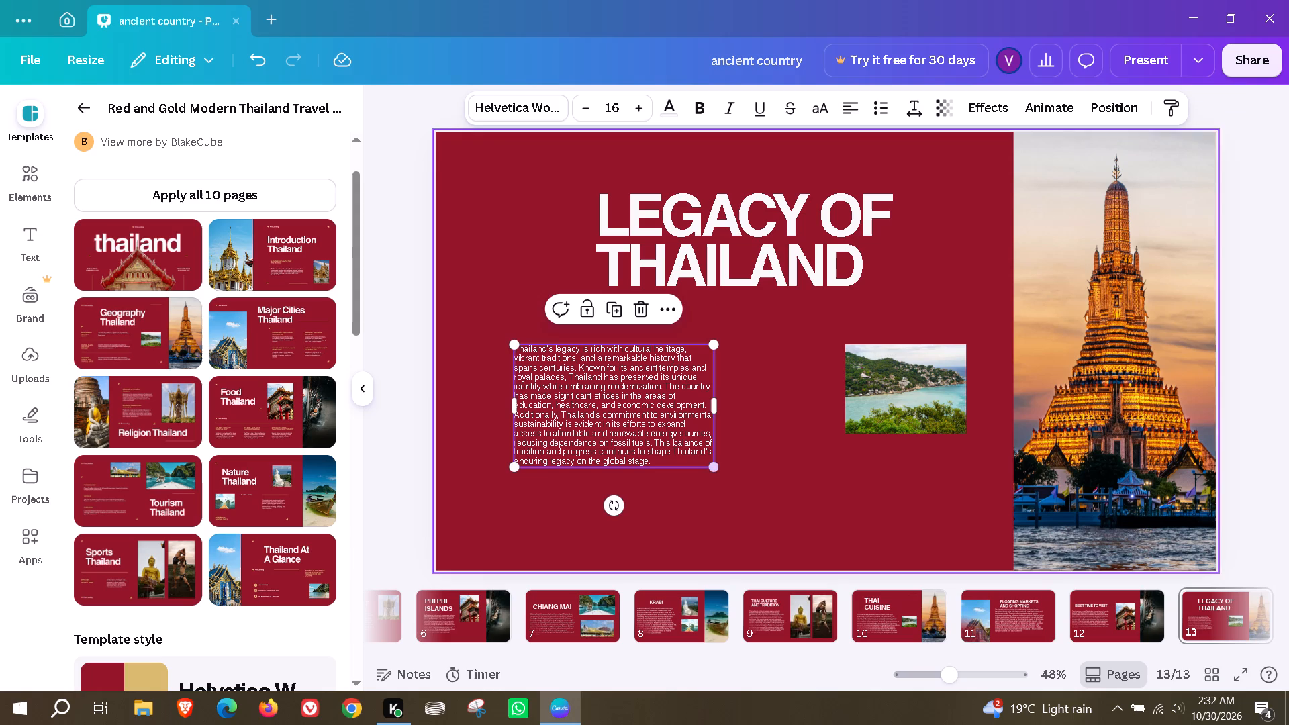
left_click_drag(714, 469, 784, 551)
left_click(746, 485)
left_click(869, 500)
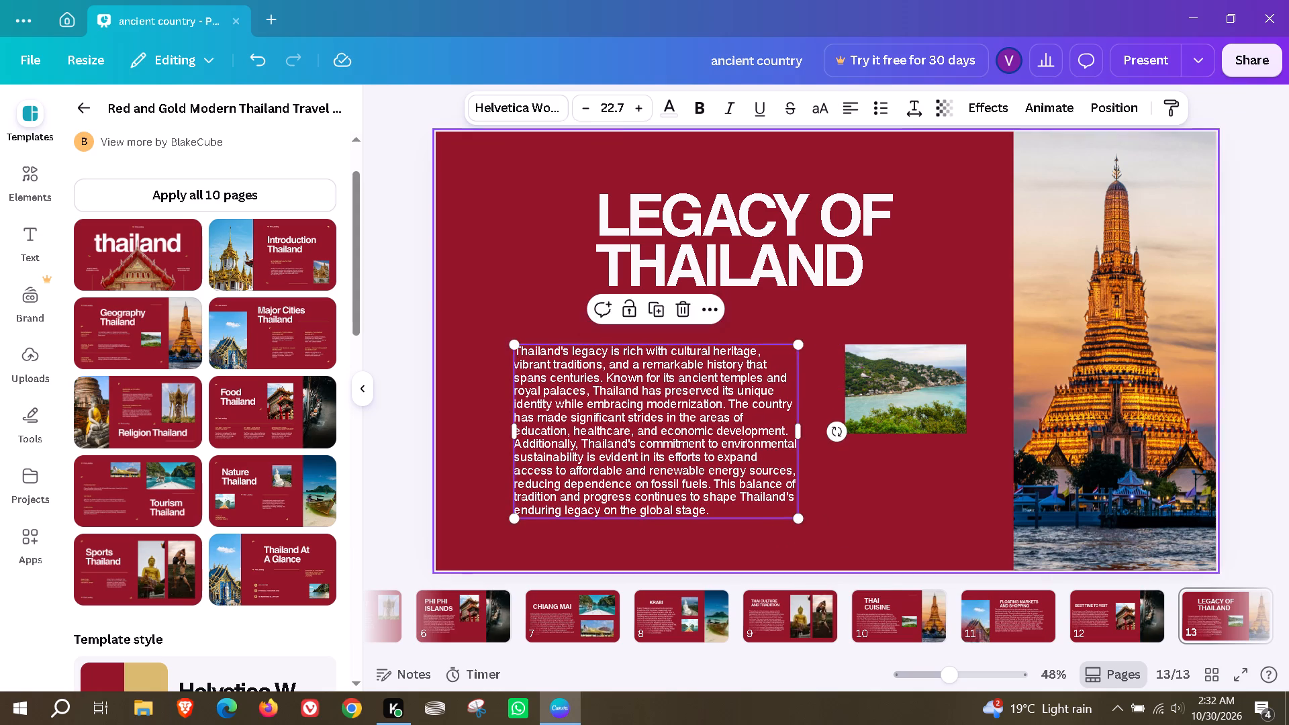
Shrink the LEGACY OF THAILAND title to about size 72.9, narrow its box and move it down and left above the paragraph.
left_click(769, 279)
left_click_drag(928, 311, 818, 285)
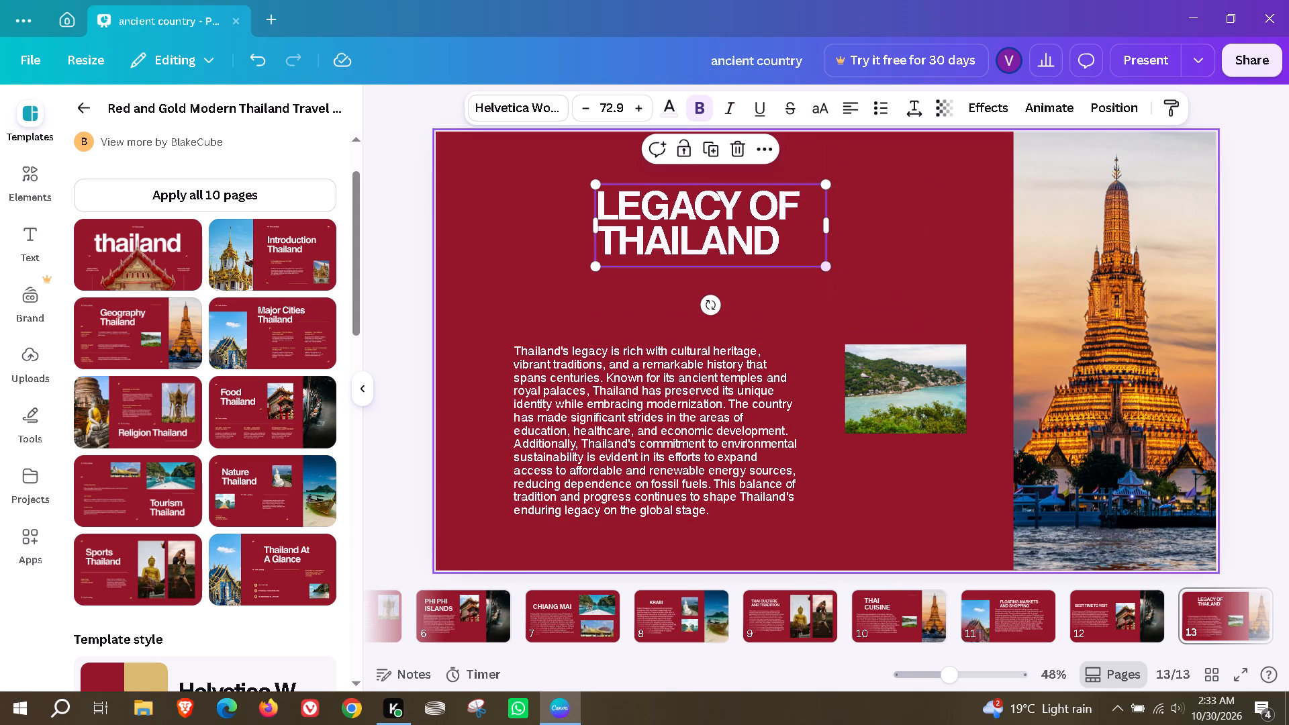
left_click(901, 291)
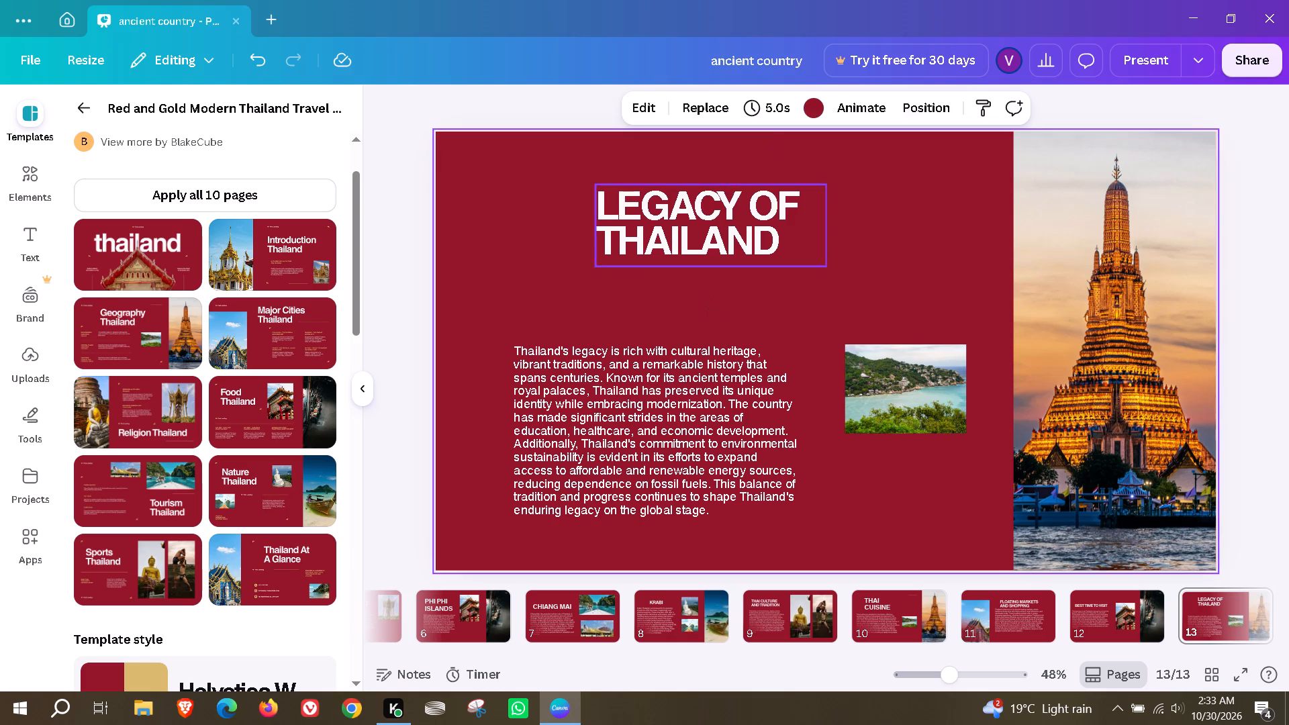
left_click(784, 234)
left_click_drag(826, 228, 815, 228)
left_click(815, 228)
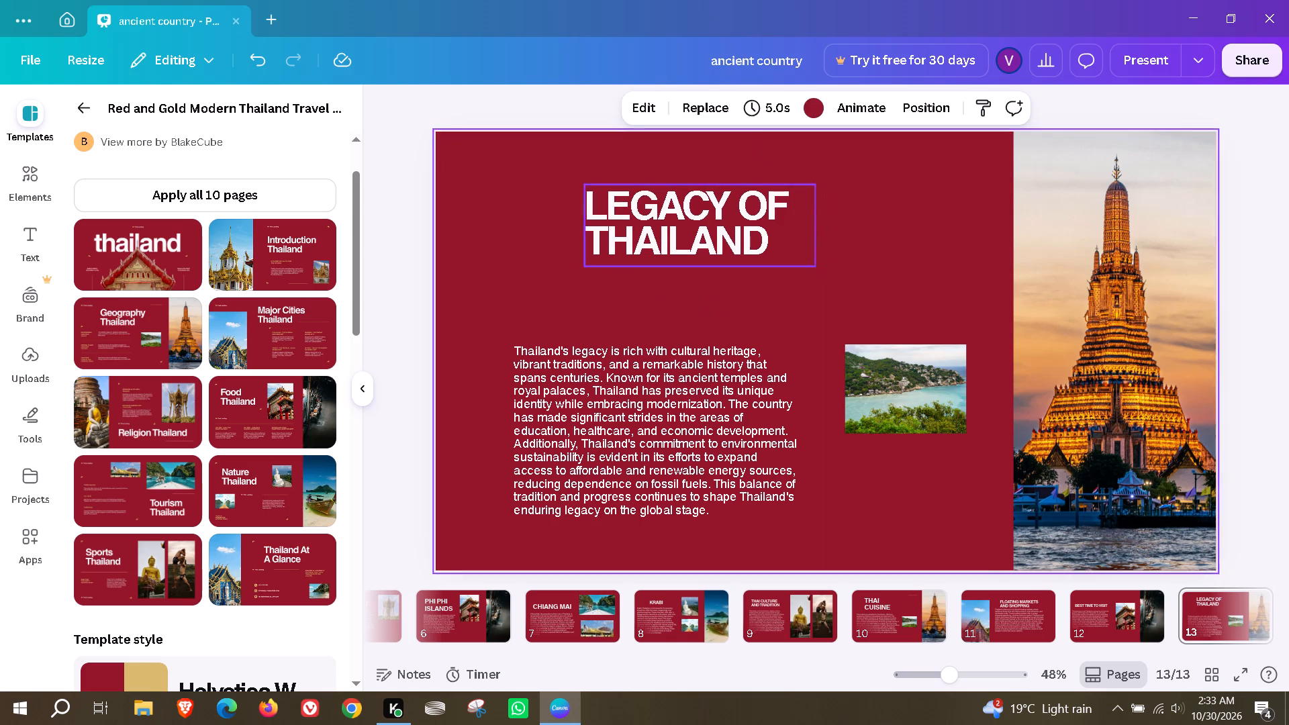
left_click(783, 213)
left_click_drag(818, 228, 806, 228)
left_click(838, 236)
left_click_drag(696, 239, 644, 259)
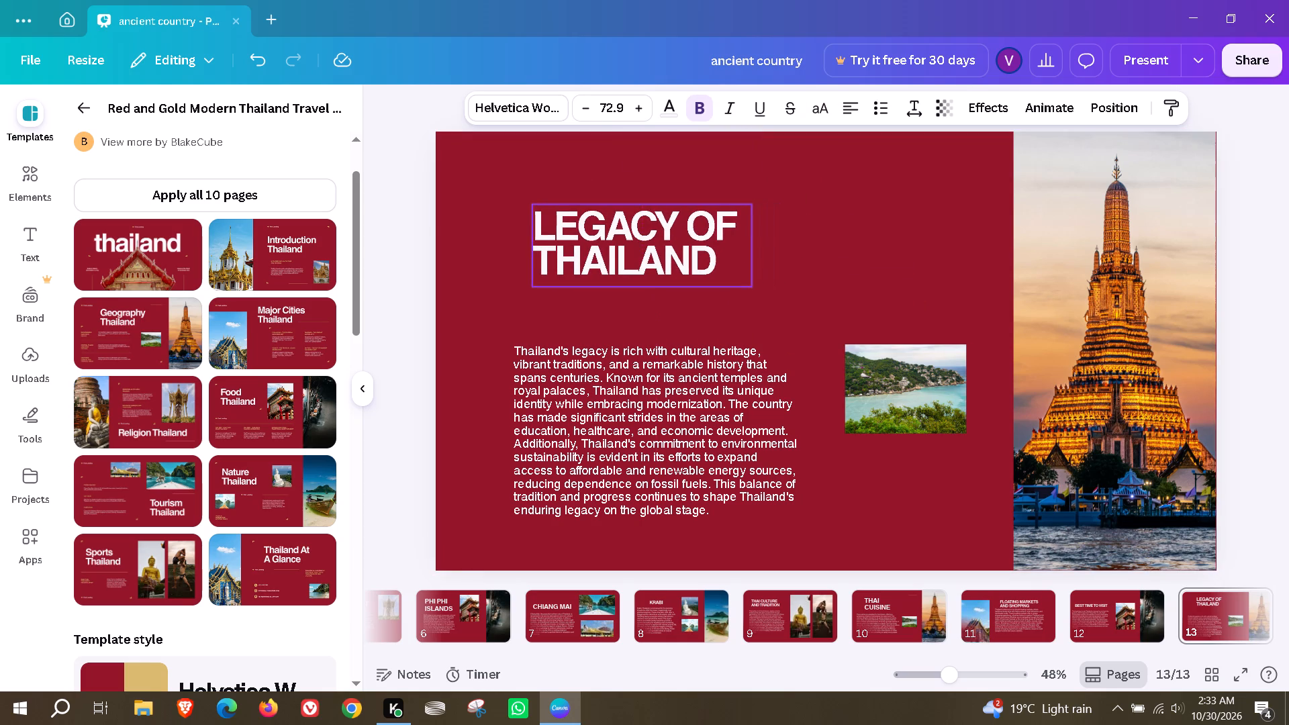
left_click_drag(644, 259, 658, 264)
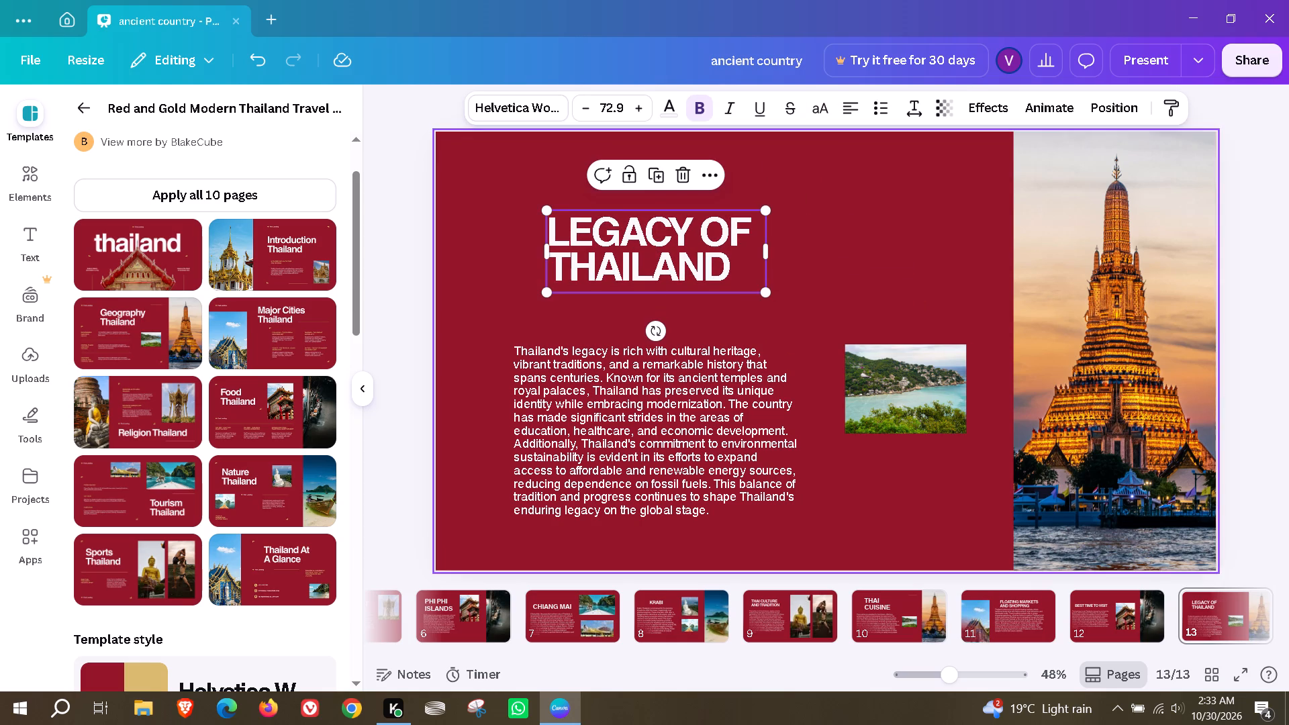
Move the coast photo down so it sits beside the middle of the legacy paragraph.
left_click_drag(871, 387, 875, 420)
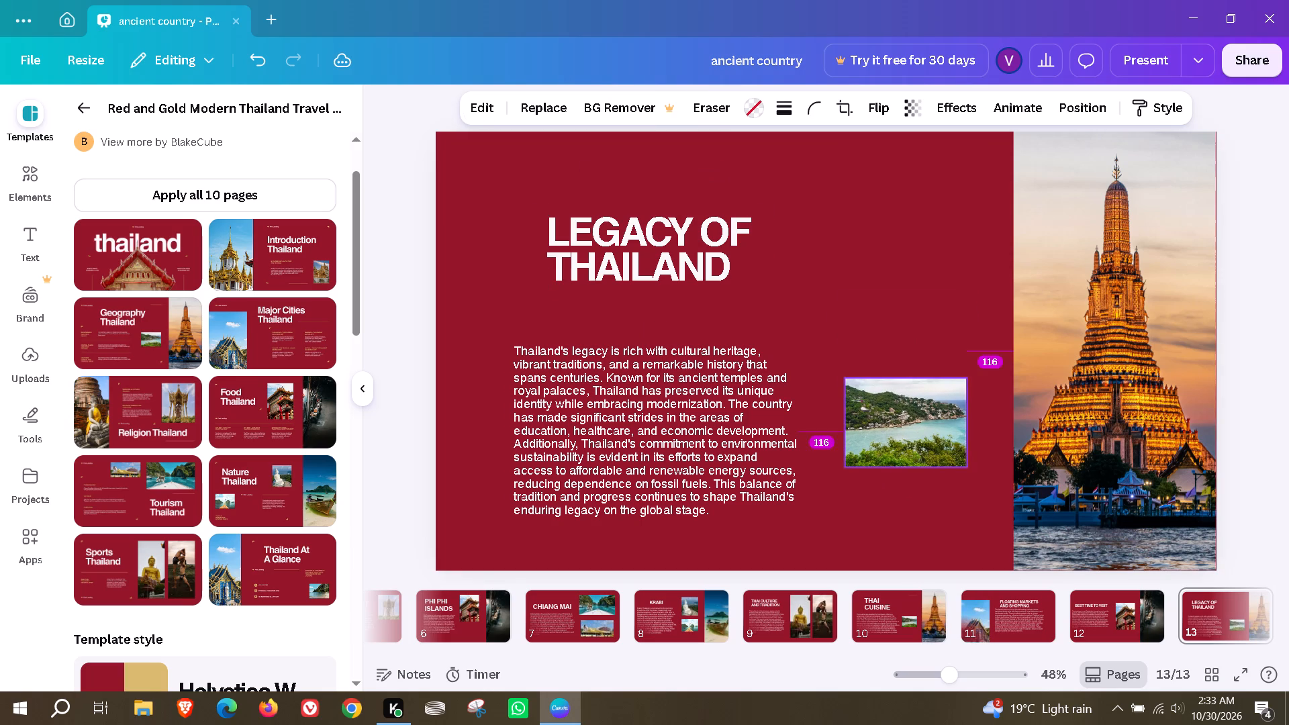
left_click_drag(875, 420, 874, 420)
left_click(884, 283)
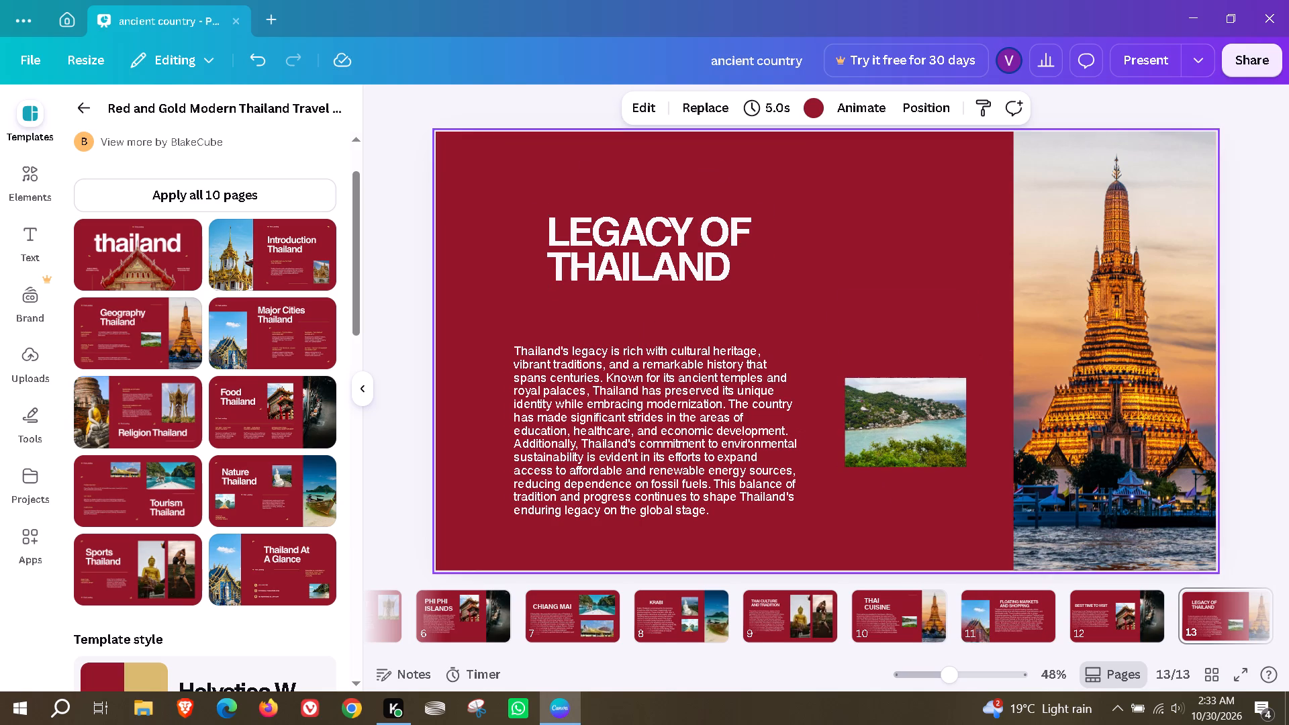
Add the Tourism Thailand template page as page 14.
scroll(952, 597, "down", 4)
left_click(169, 512)
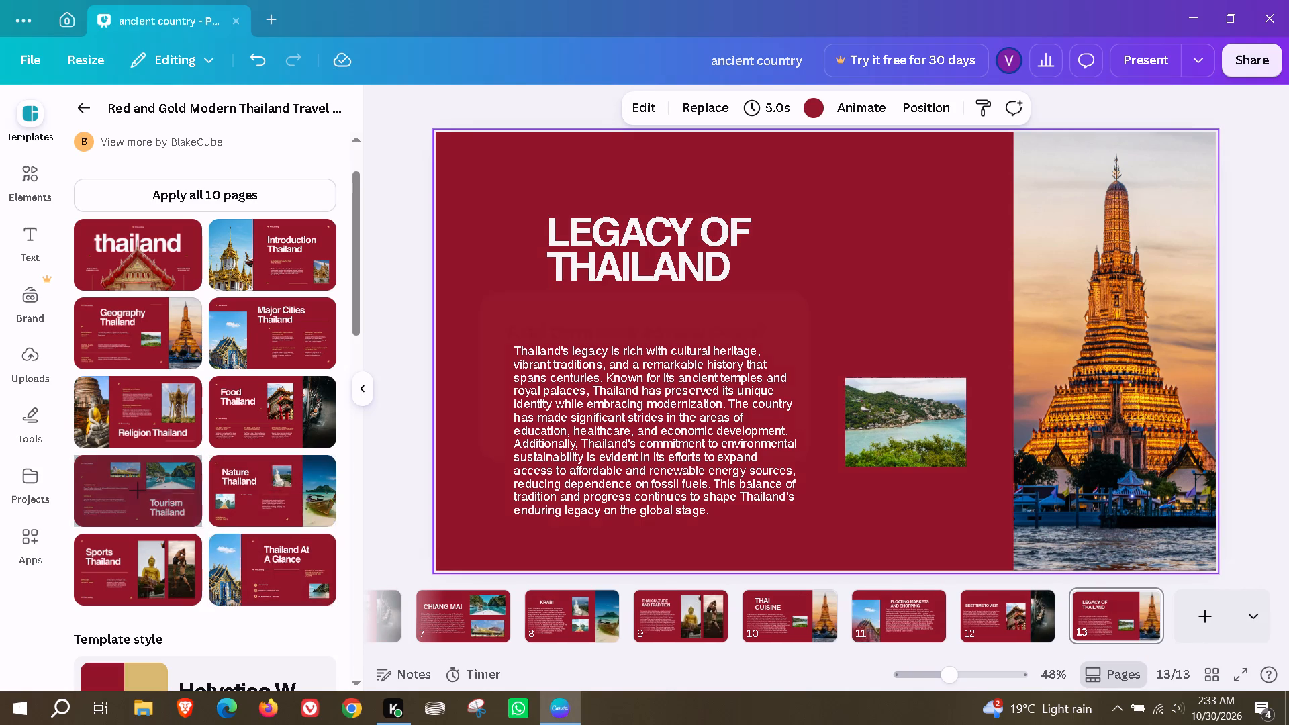
left_click(734, 410)
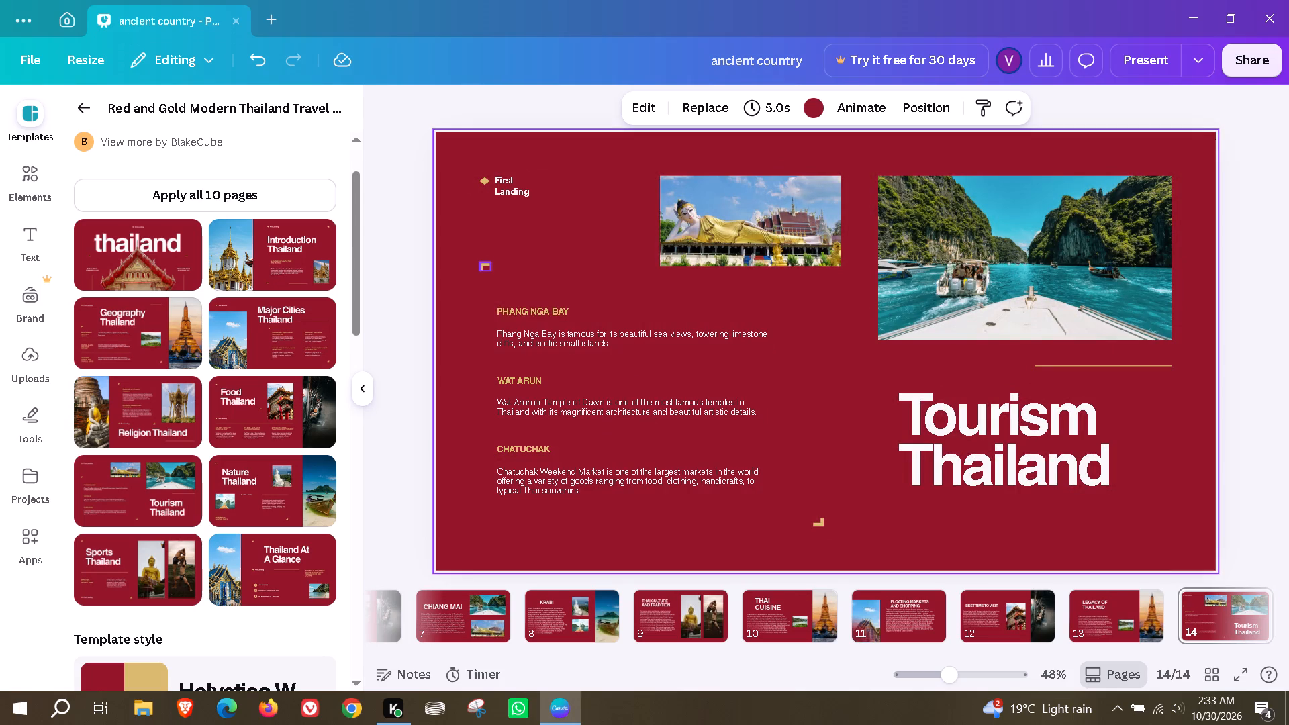
Delete the three attraction headings and paragraphs, the upper corner mark, the First Landing label and the reclining Buddha photo.
left_click_drag(468, 257, 626, 541)
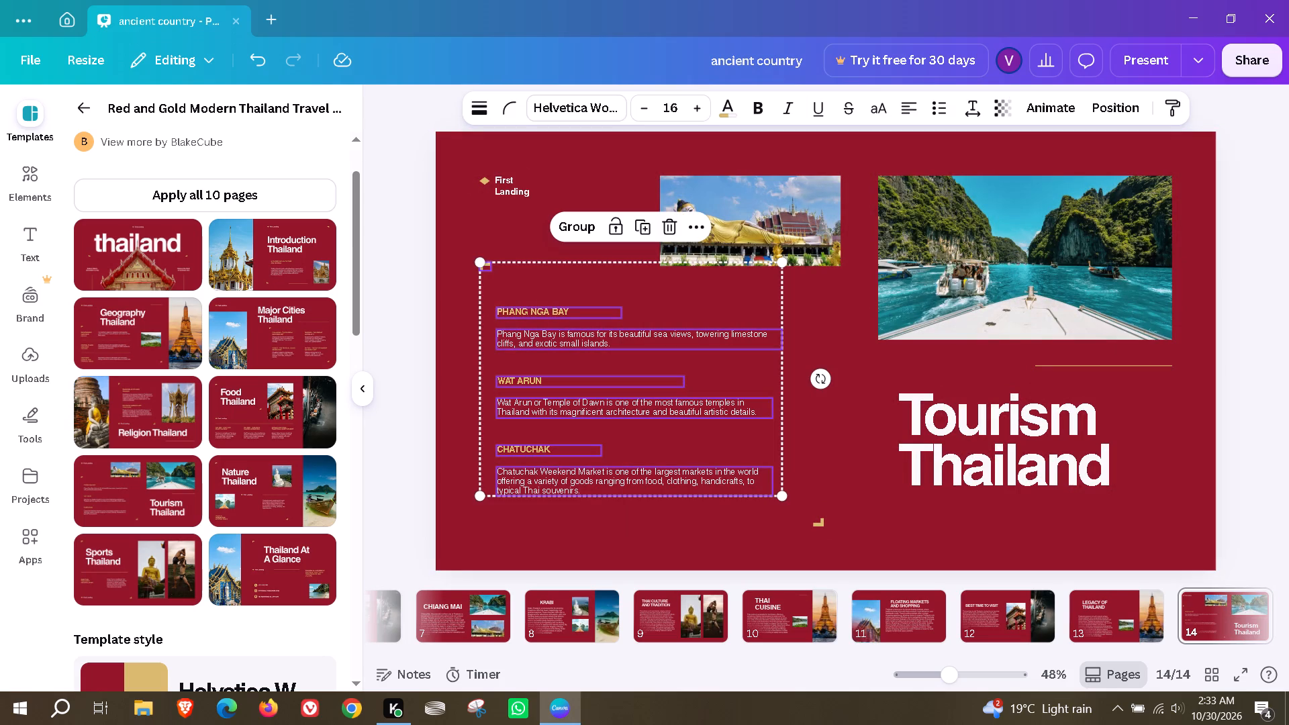
left_click(668, 233)
left_click_drag(477, 156, 801, 288)
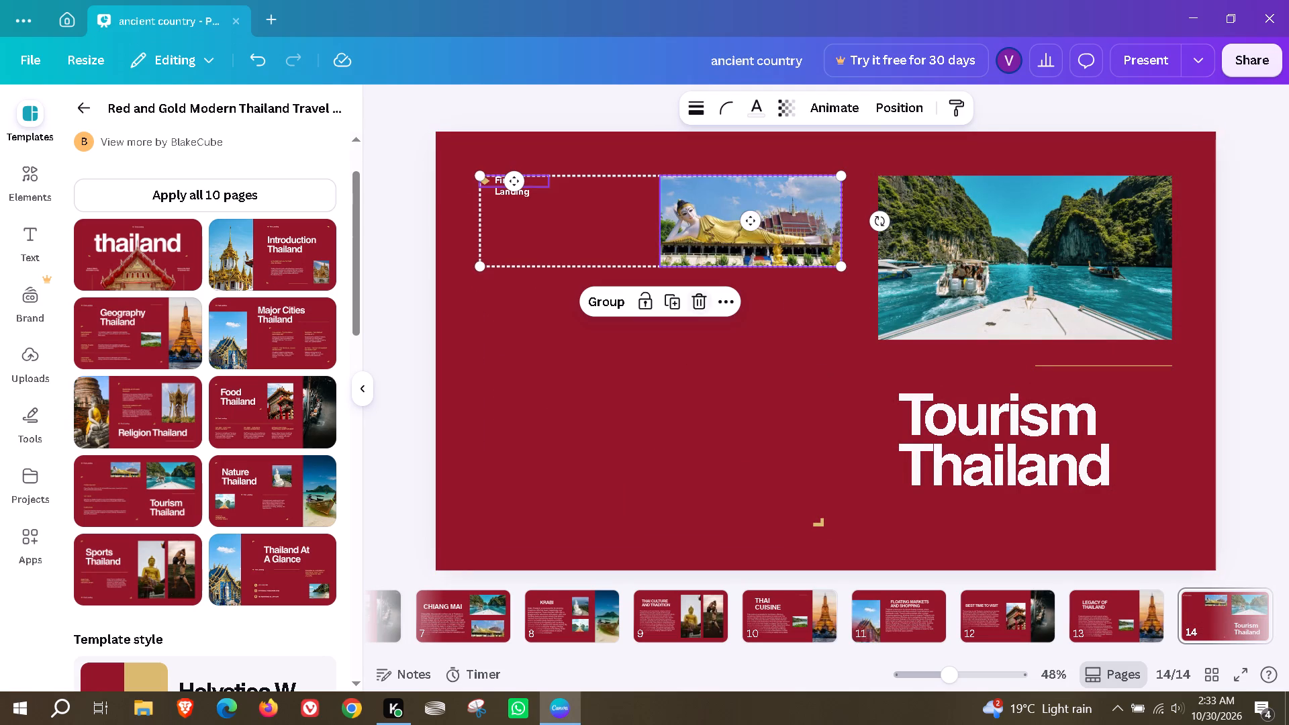
left_click(687, 298)
Move the boat photo and the Tourism Thailand title toward the middle of the page, with the title beneath the photo.
left_click_drag(957, 271, 743, 275)
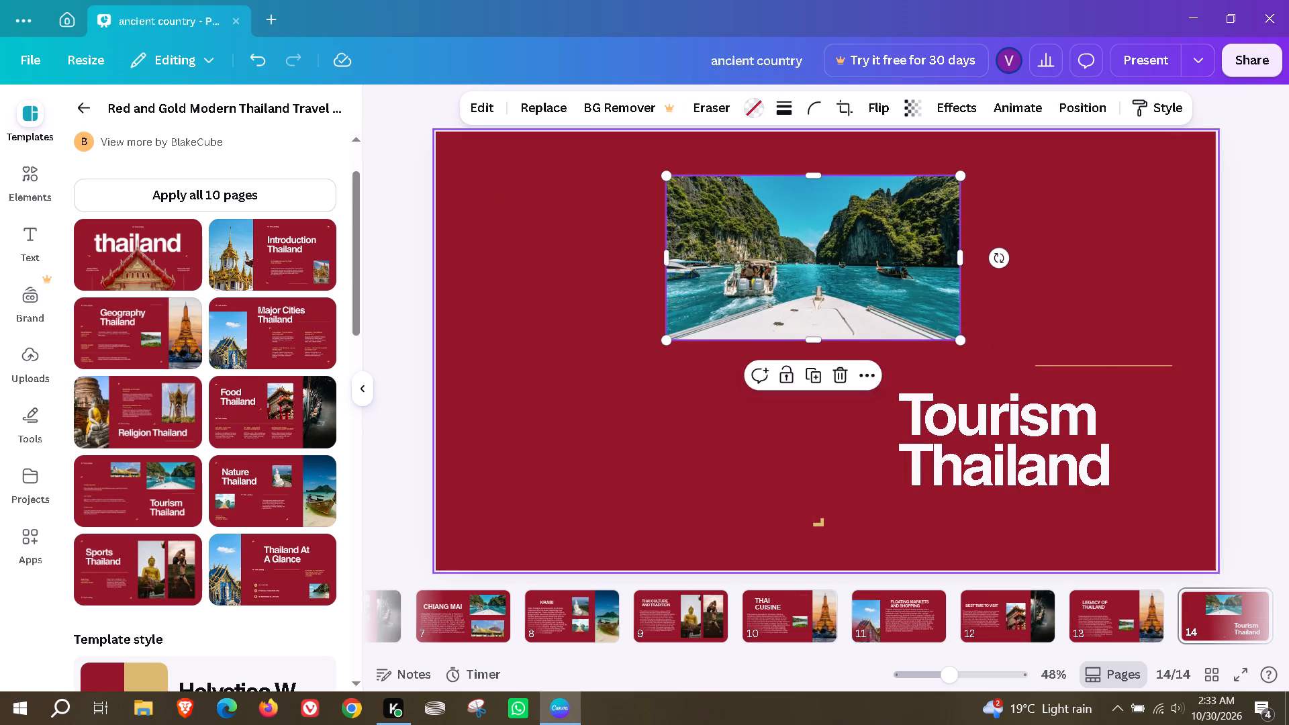
left_click_drag(926, 420, 738, 409)
Retitle the closing page THANK YOU THAILAND and widen the title box so the text fits on two lines.
double_click(792, 420)
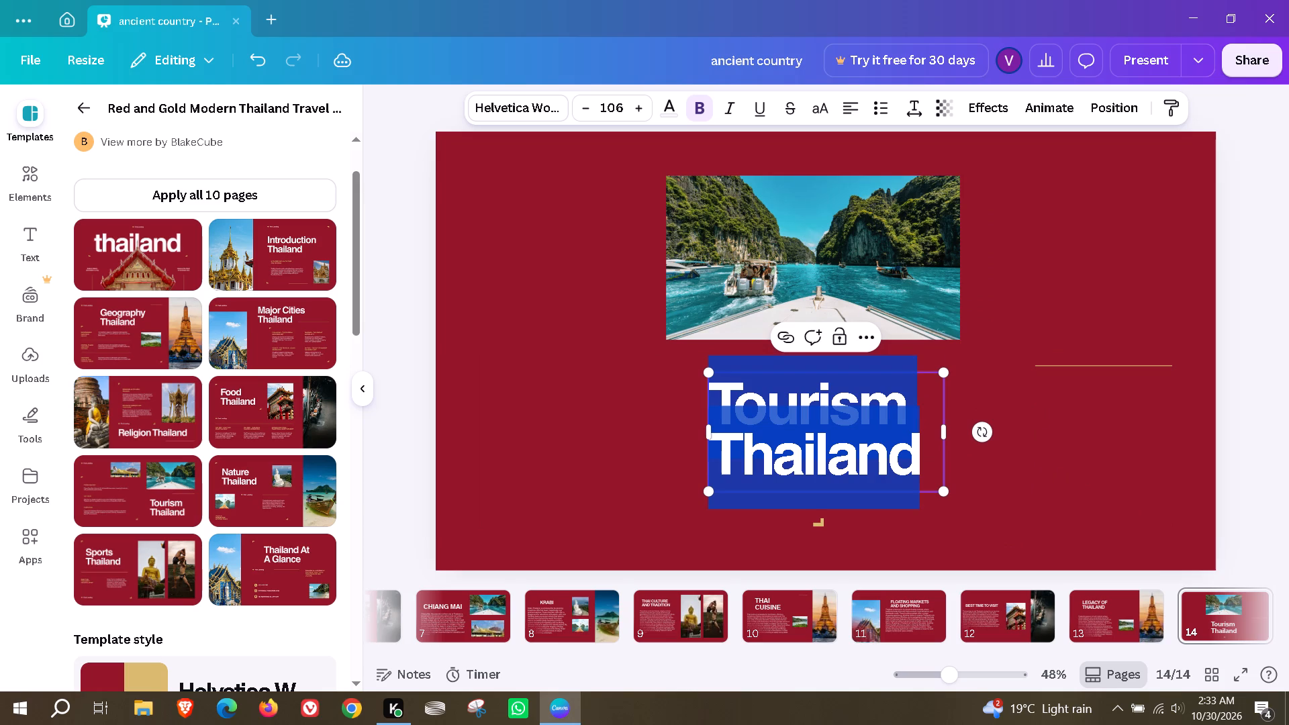
type("THANK YOU THAILAND")
key("space")
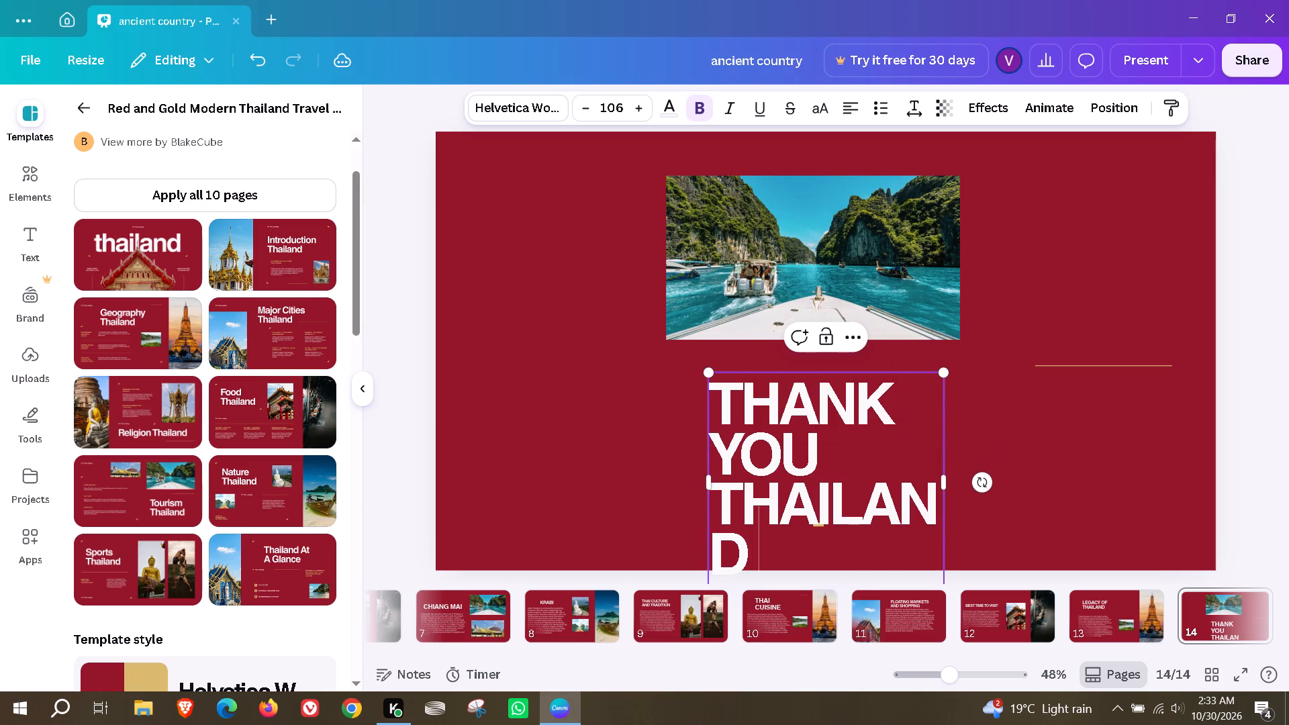
left_click_drag(947, 491, 1069, 483)
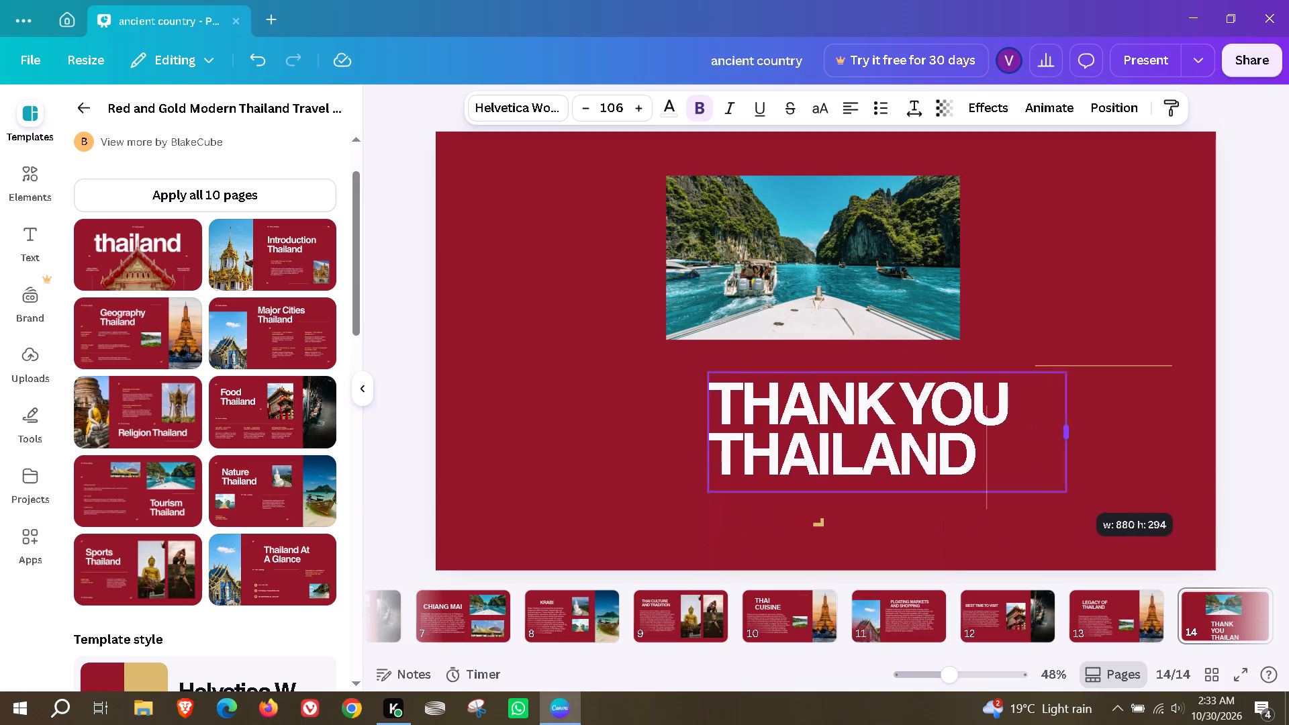
left_click_drag(1069, 483, 1040, 461)
left_click(990, 521)
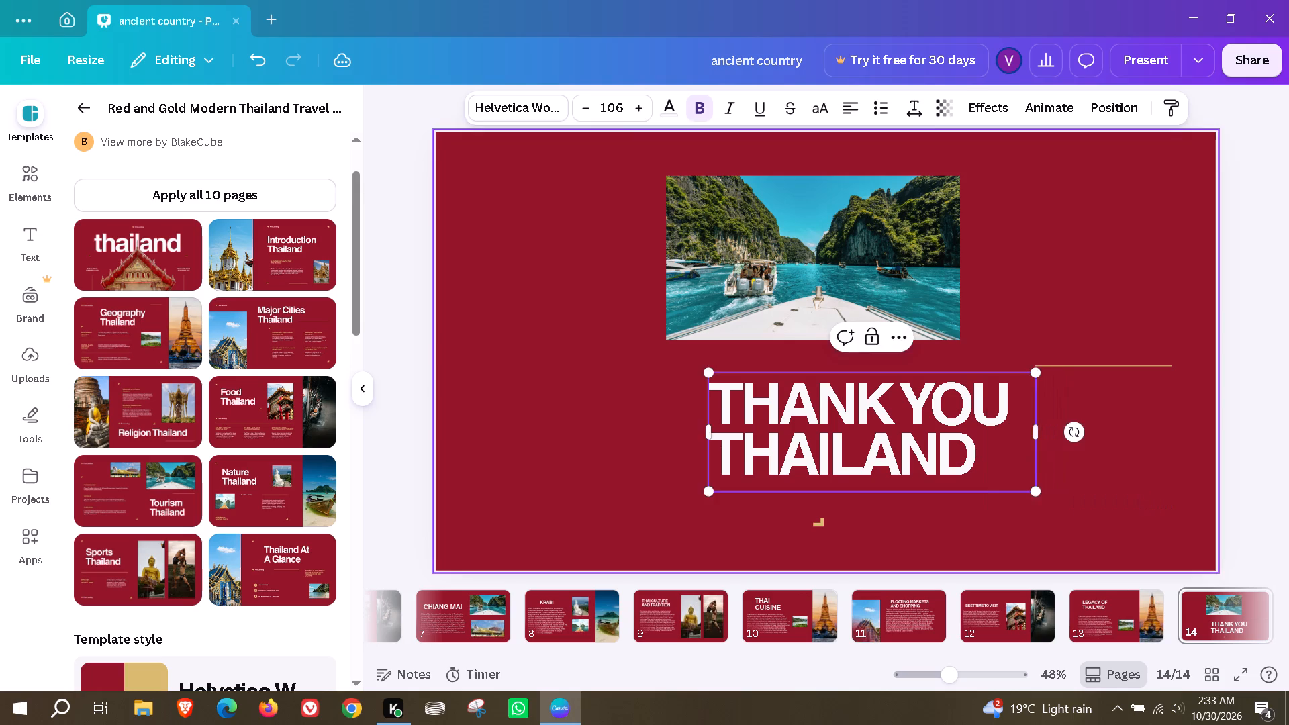
Move the THANK YOU THAILAND title up and left under the boat photo, shrink it and widen it onto one line.
left_click_drag(886, 458, 832, 442)
left_click_drag(985, 473, 910, 434)
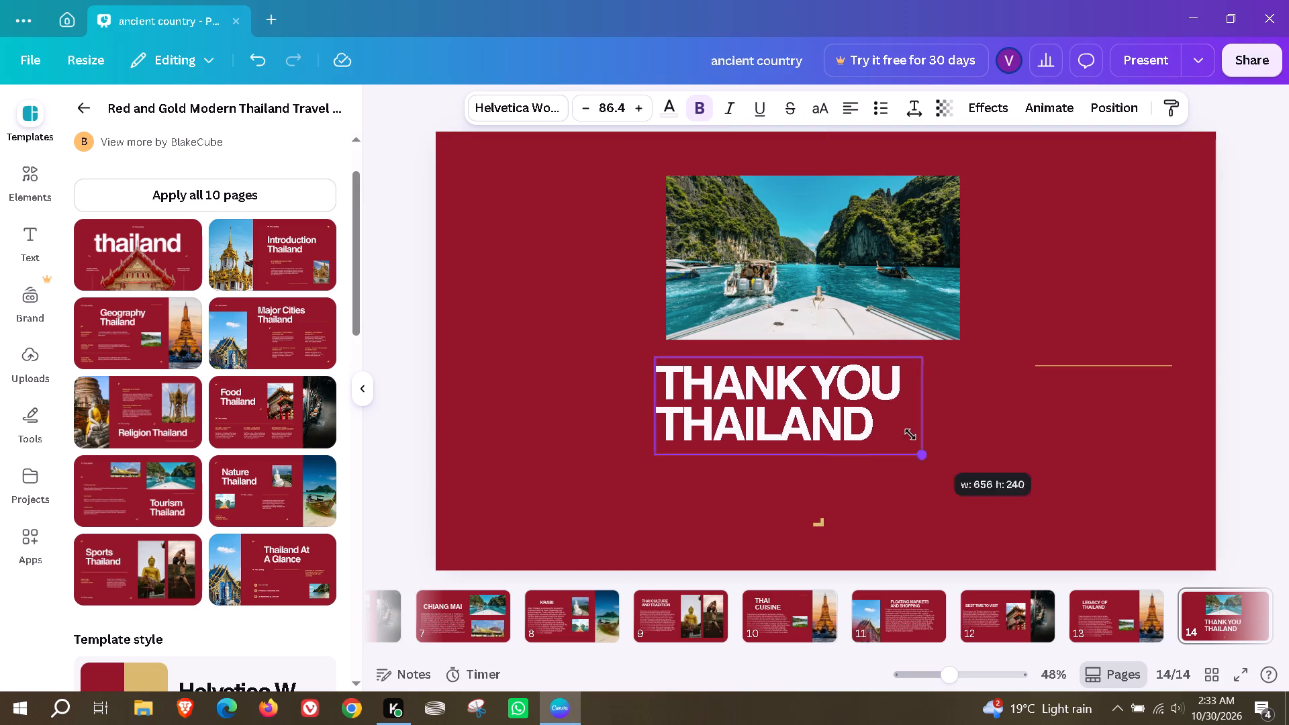
left_click_drag(910, 434, 879, 424)
left_click_drag(876, 400, 1069, 402)
left_click(990, 461)
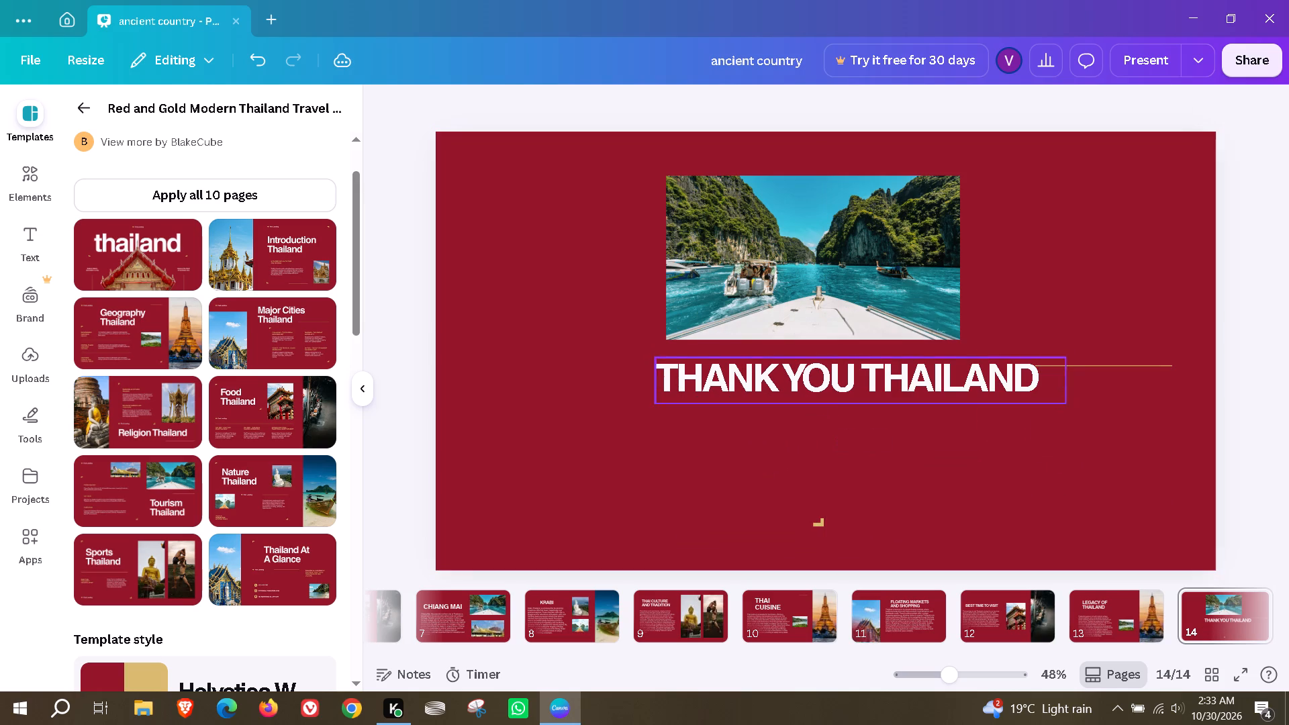
Centre the THANK YOU THAILAND title under the boat photo and delete the small corner mark and the gold line.
left_click_drag(967, 385, 916, 401)
left_click(949, 475)
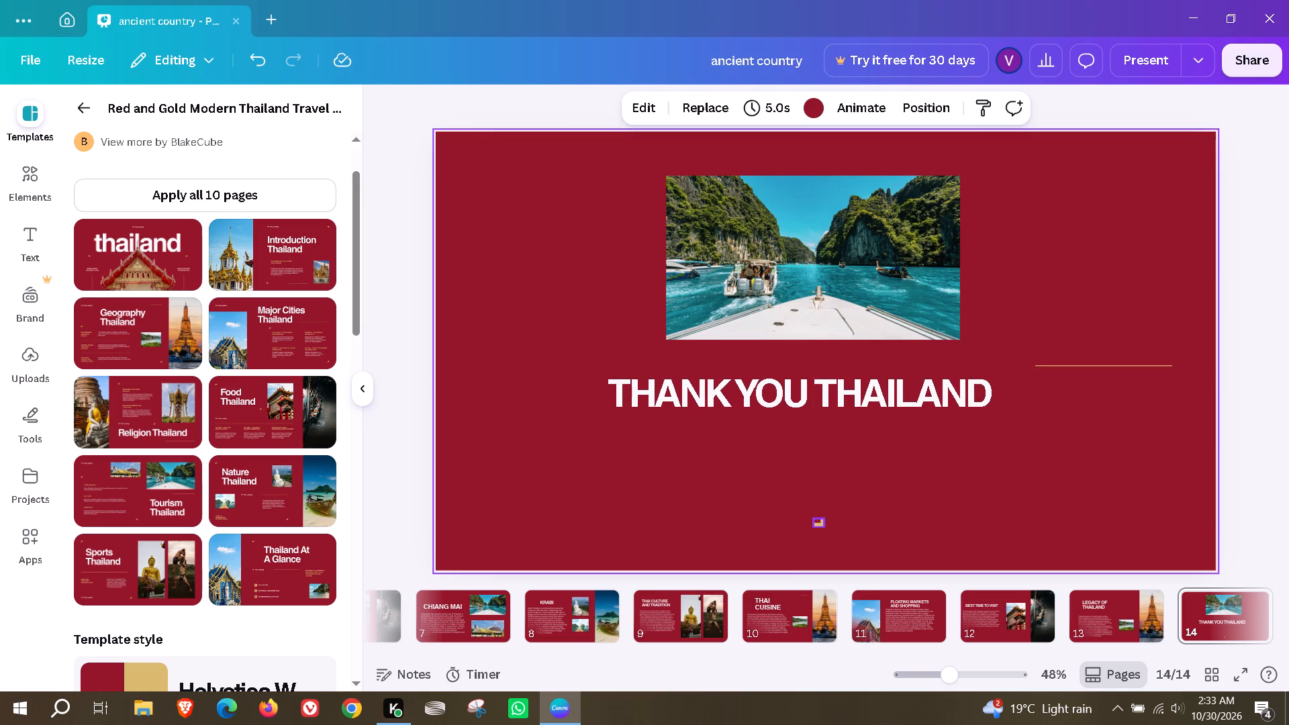
left_click(822, 521)
left_click(849, 473)
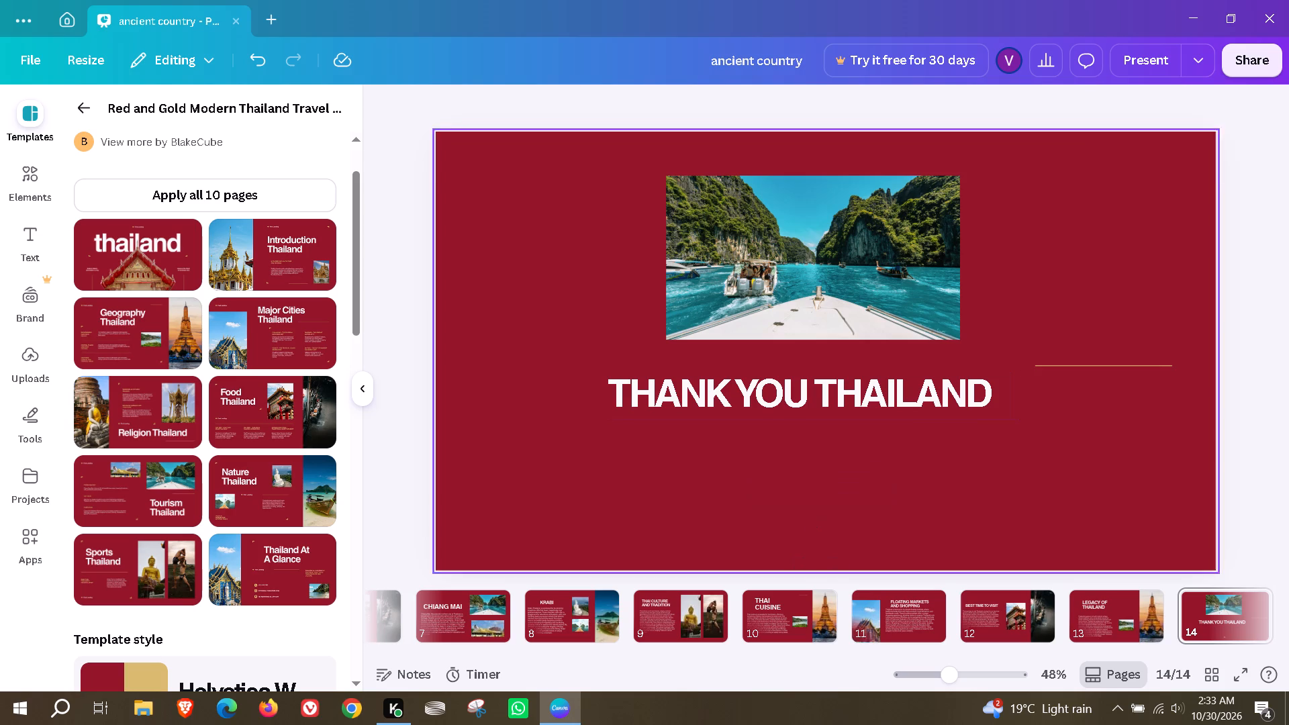
left_click(1082, 360)
left_click(1123, 337)
Lower the THANK YOU THAILAND title and the boat photo toward the middle of the page, keeping the title beneath the photo.
left_click_drag(819, 403, 828, 417)
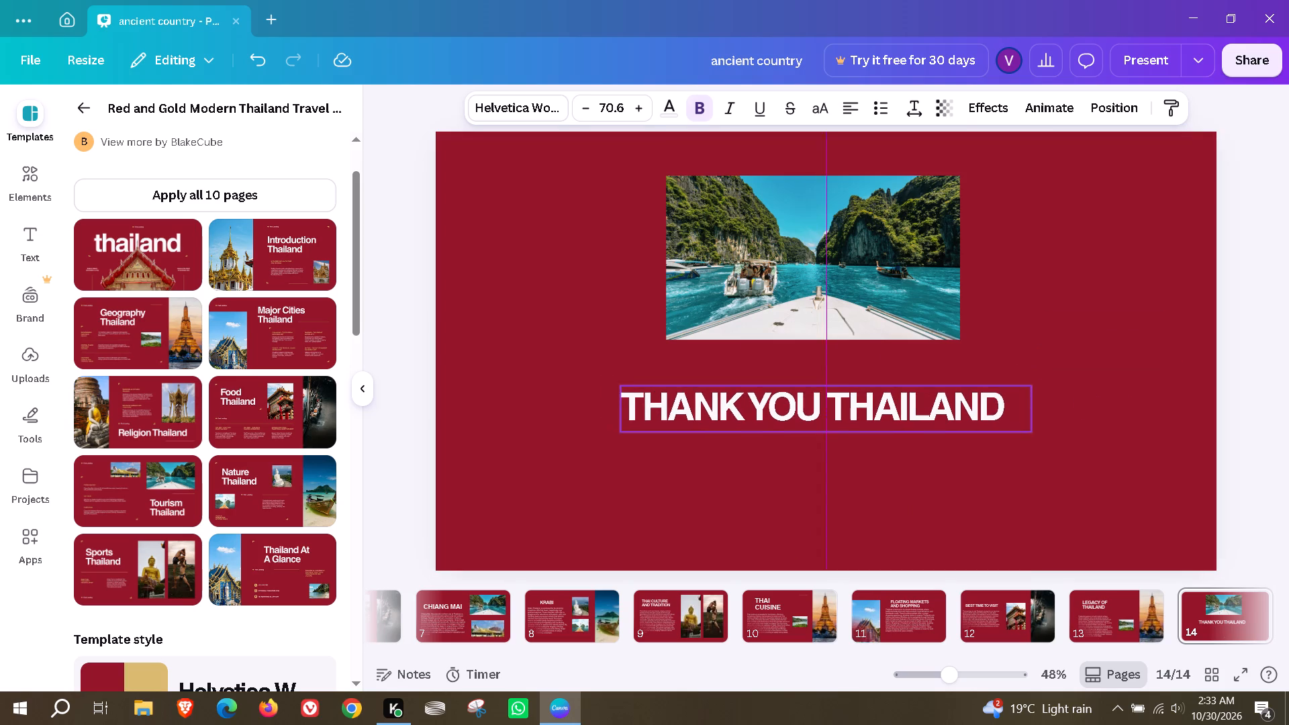
left_click_drag(828, 417, 818, 422)
left_click_drag(861, 286, 861, 313)
left_click(872, 481)
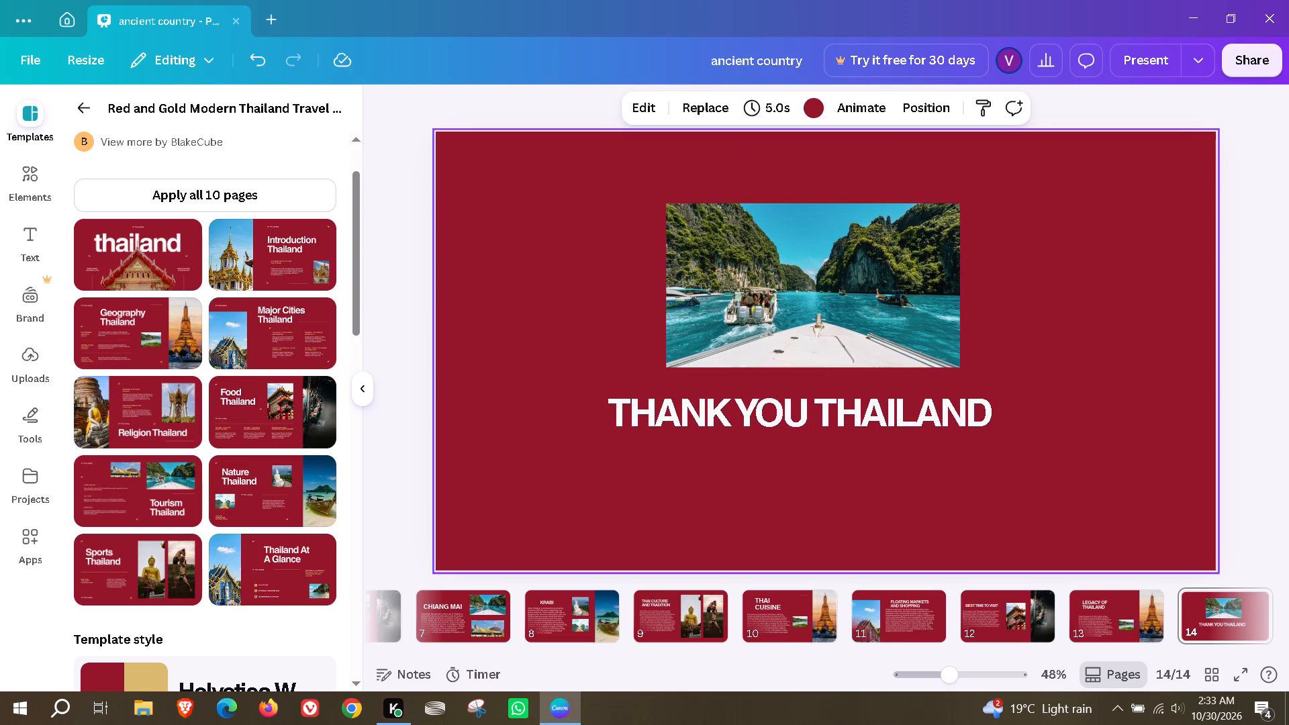
Add the body text "by Vikram" to the cover page and place it below the right end of the THAILAND title.
scroll(689, 620, "up", 9)
scroll(575, 592, "up", 5)
left_click(426, 624)
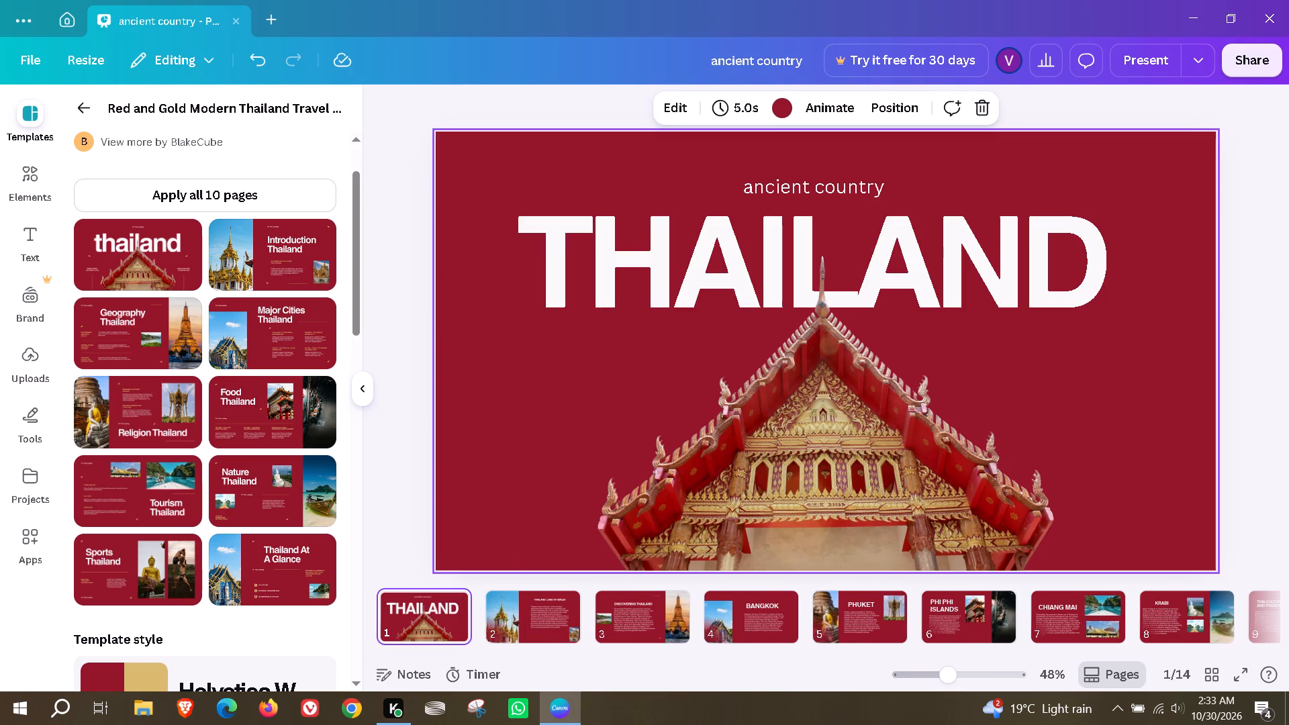
left_click(1111, 389)
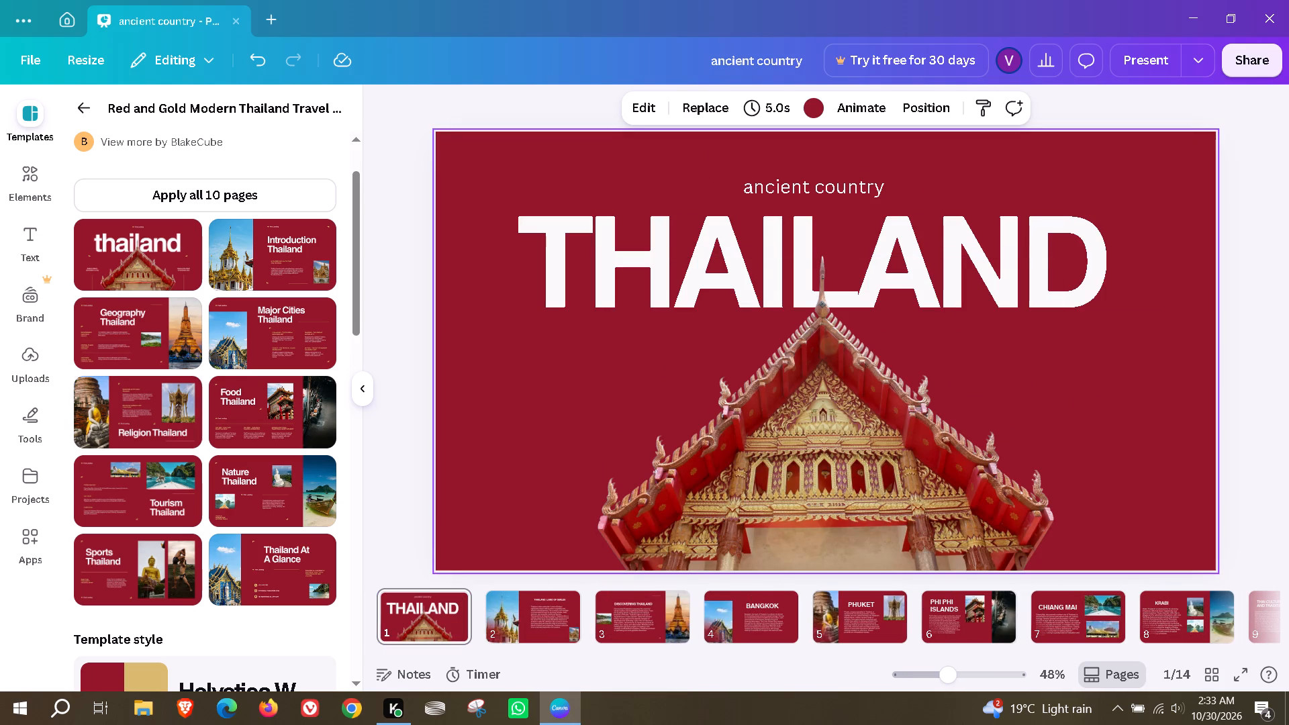
left_click(19, 233)
left_click(203, 500)
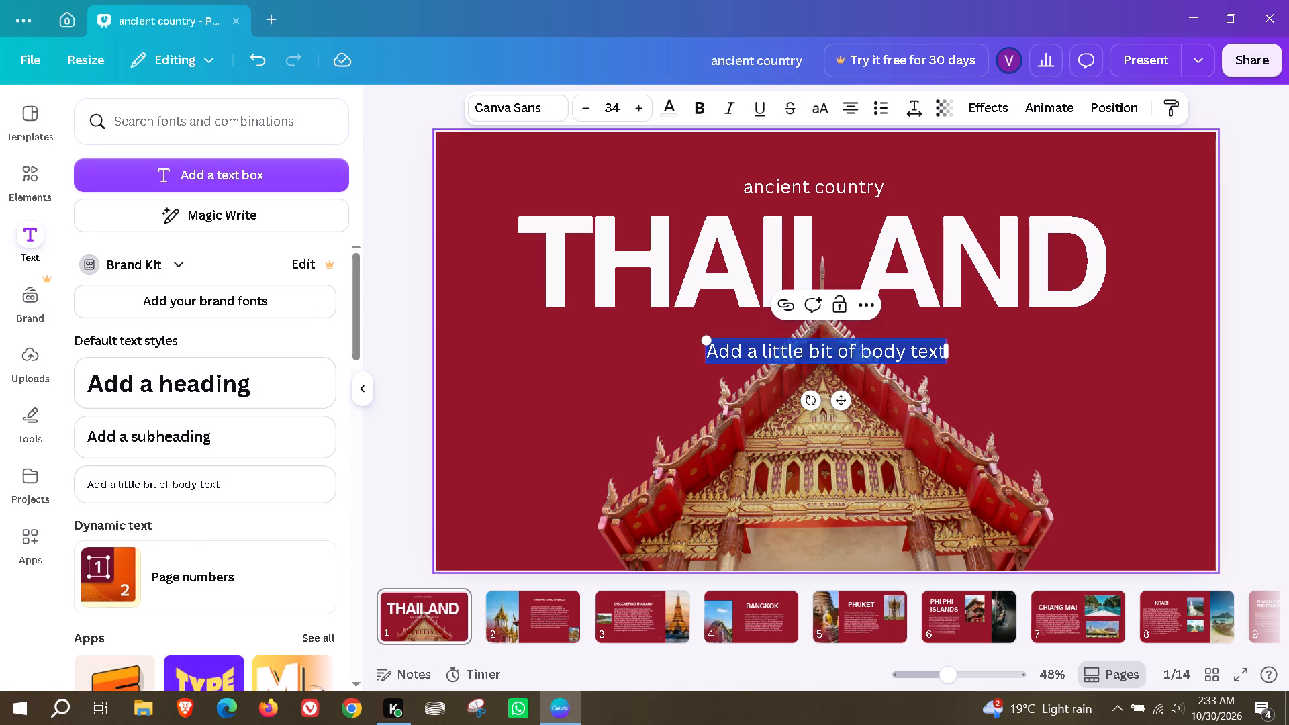
type("by Vikram")
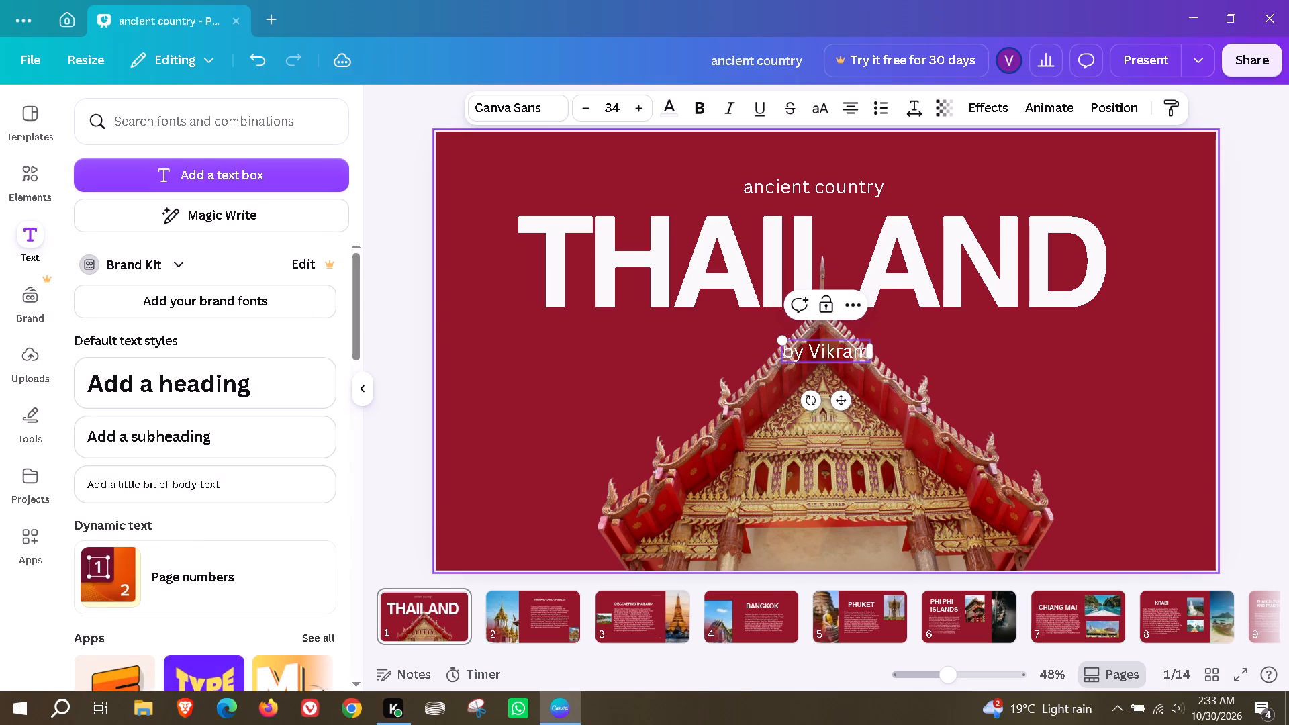
left_click(733, 356)
left_click_drag(836, 352, 1078, 355)
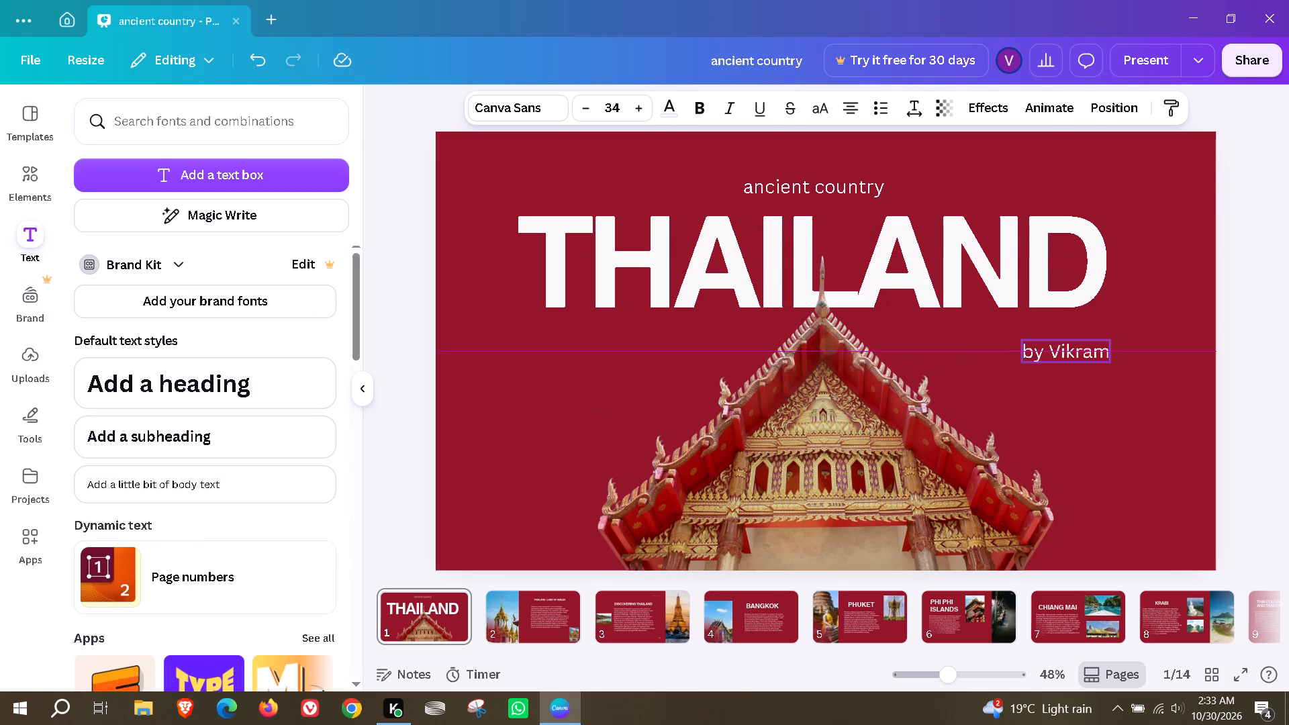
left_click_drag(1078, 355, 1096, 367)
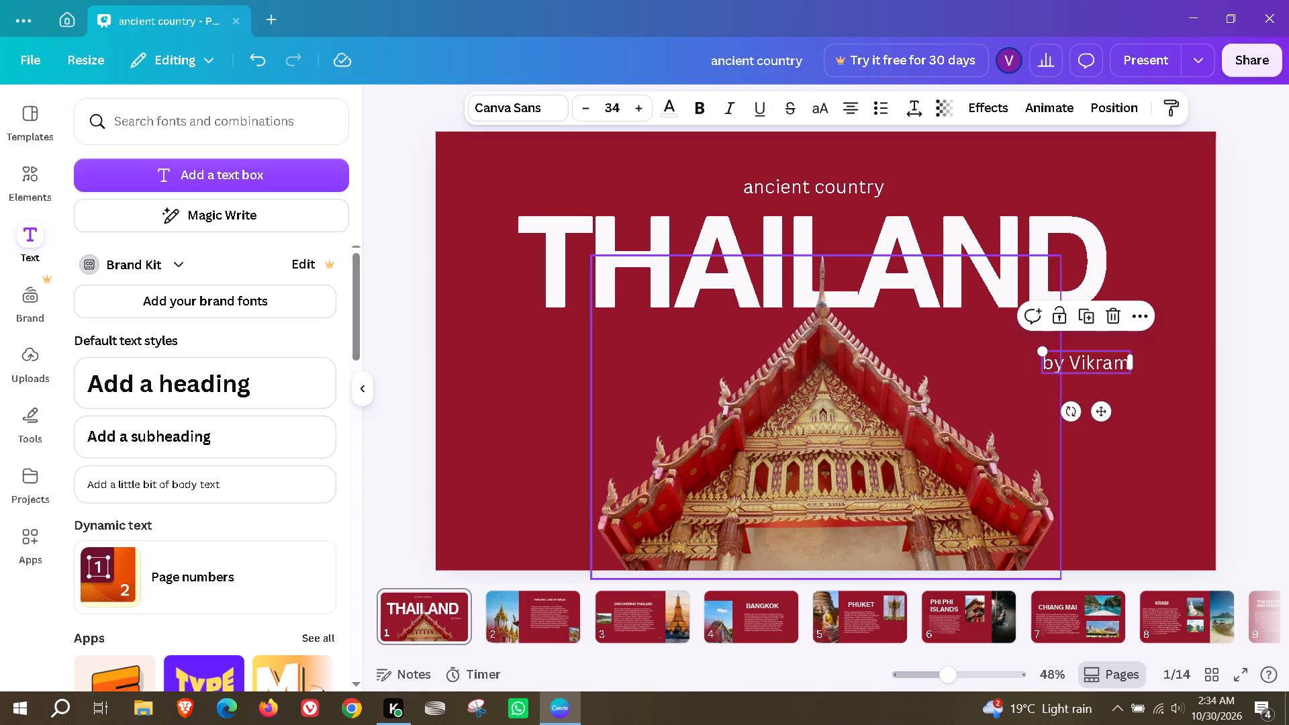
left_click(1128, 440)
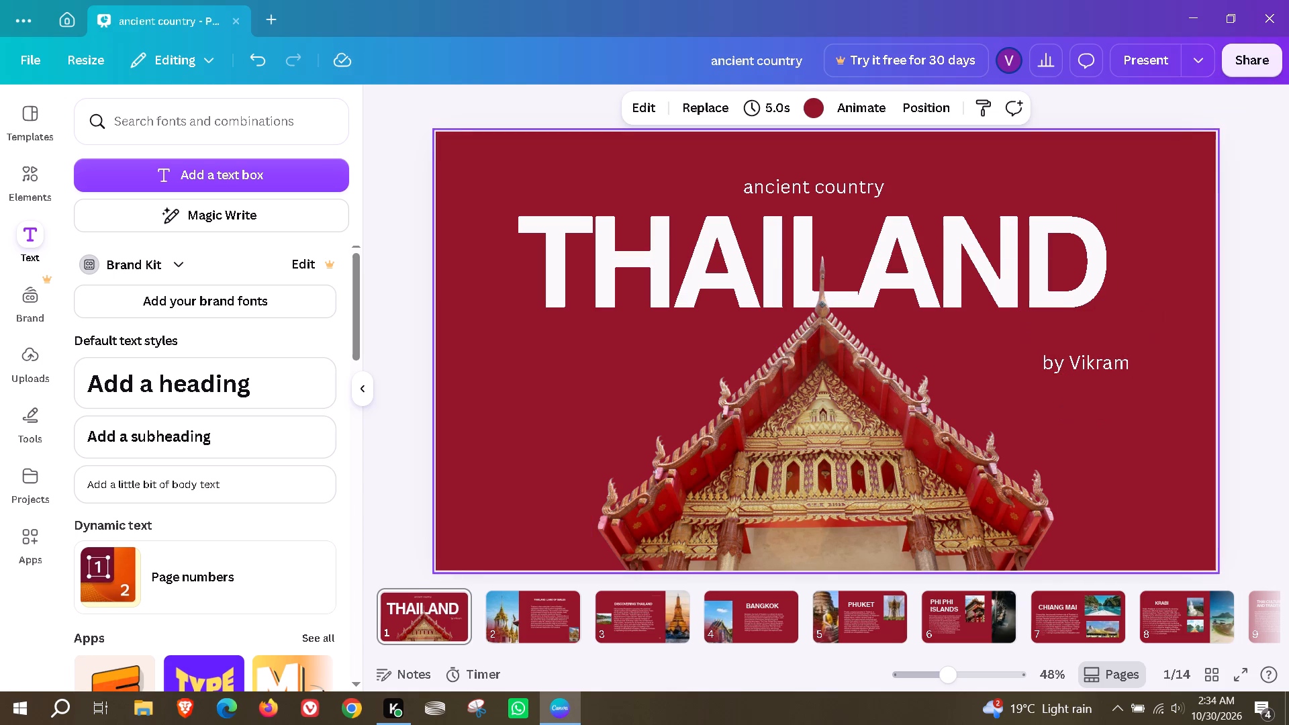
Search Photos for thailand and replace page 2's large golden temple photo with the white temple reflected in a lake.
left_click(524, 617)
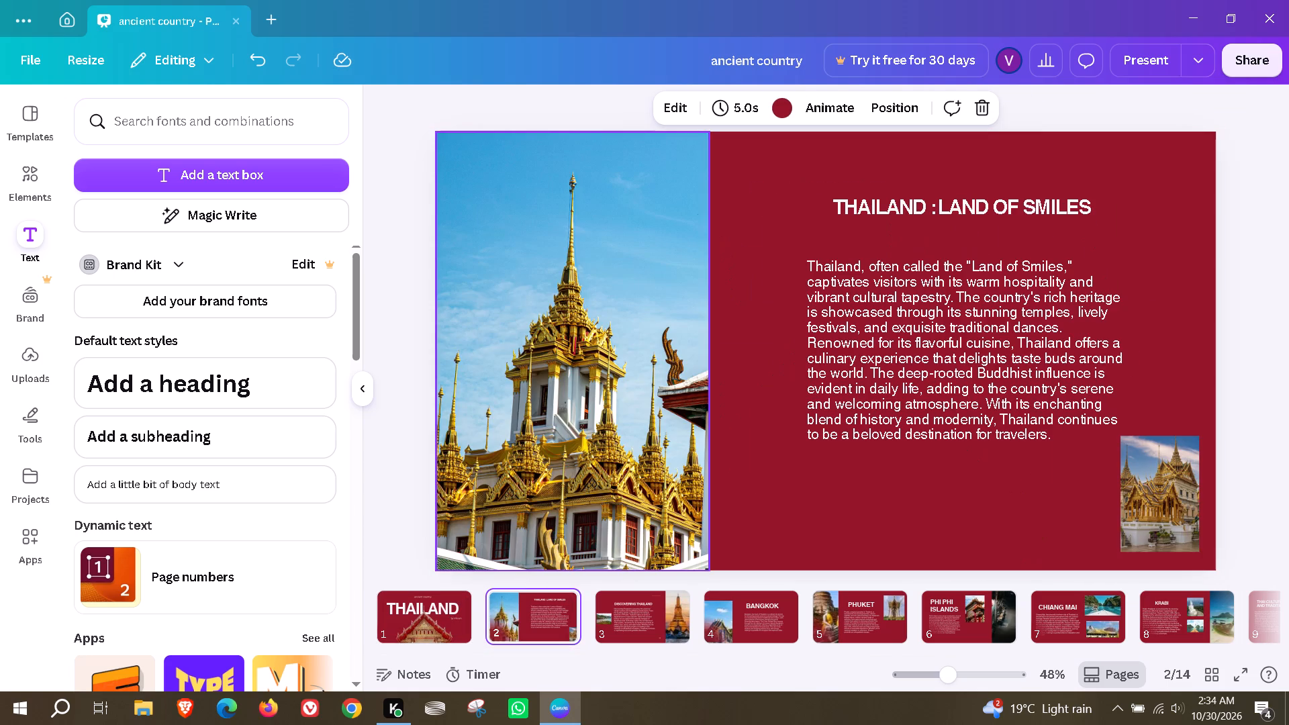
left_click(409, 618)
left_click(542, 614)
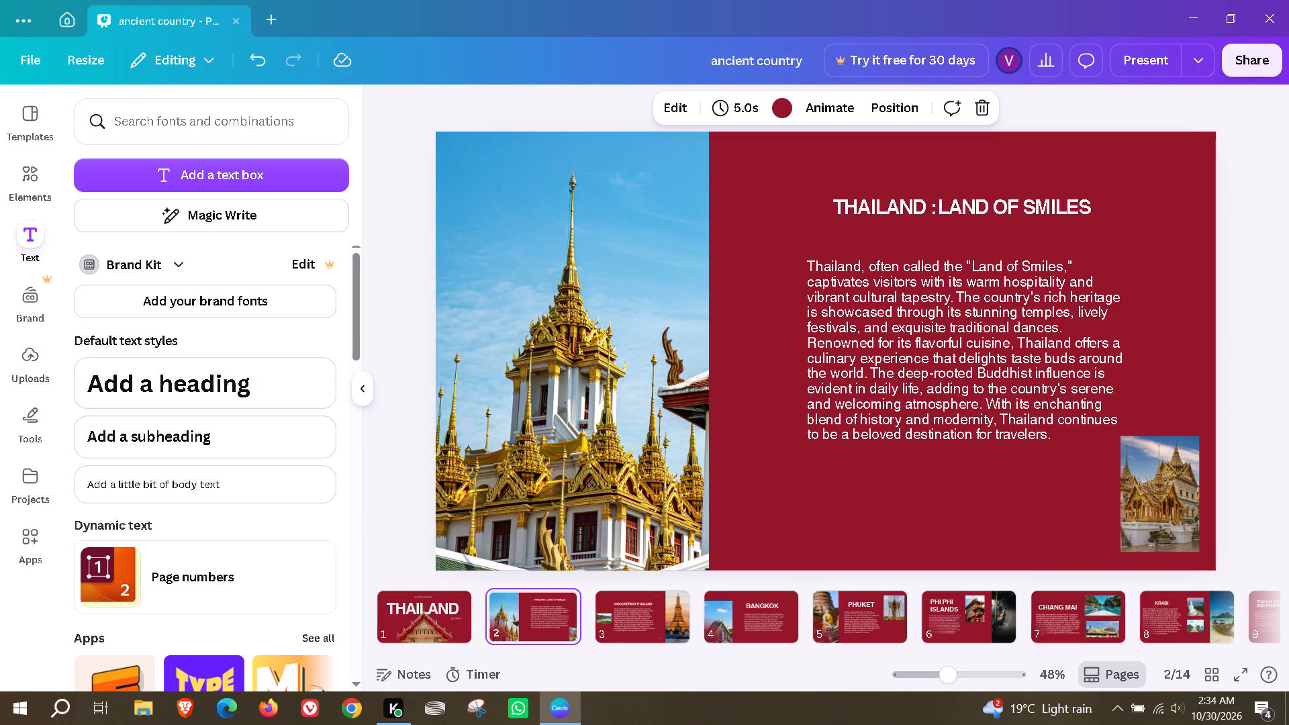
left_click(23, 118)
left_click(26, 174)
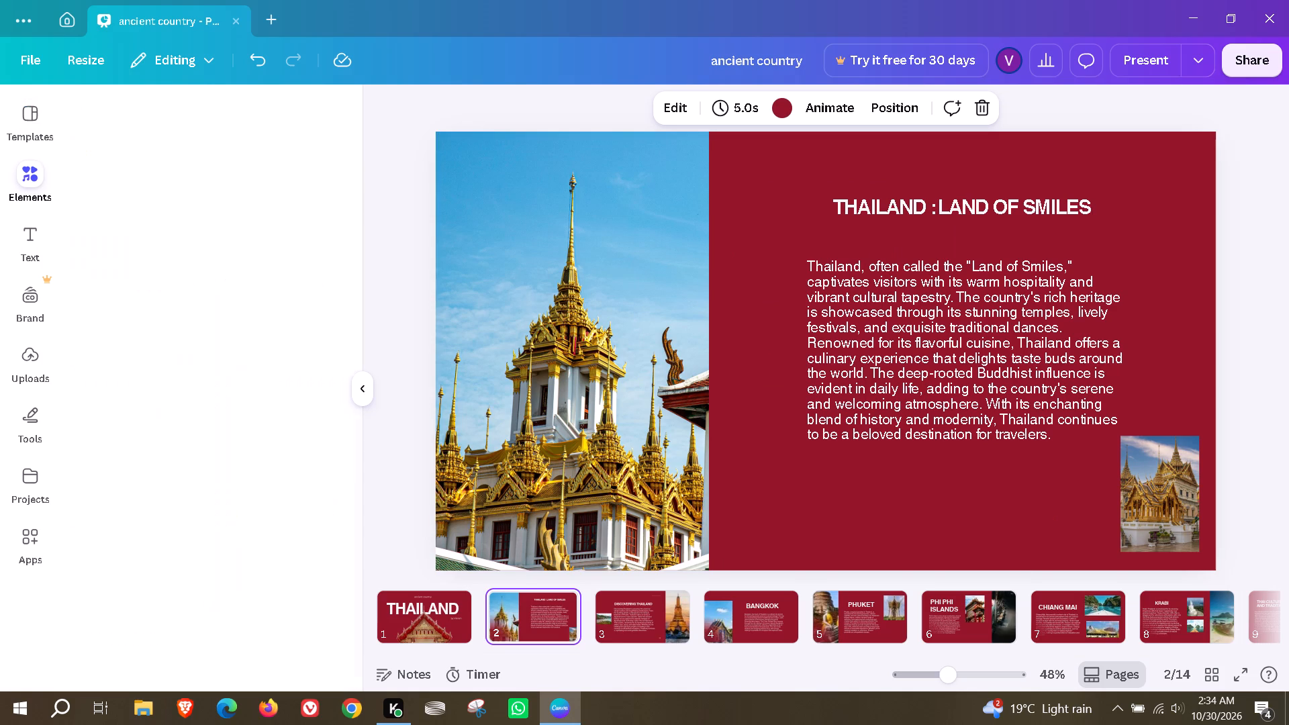
left_click(308, 326)
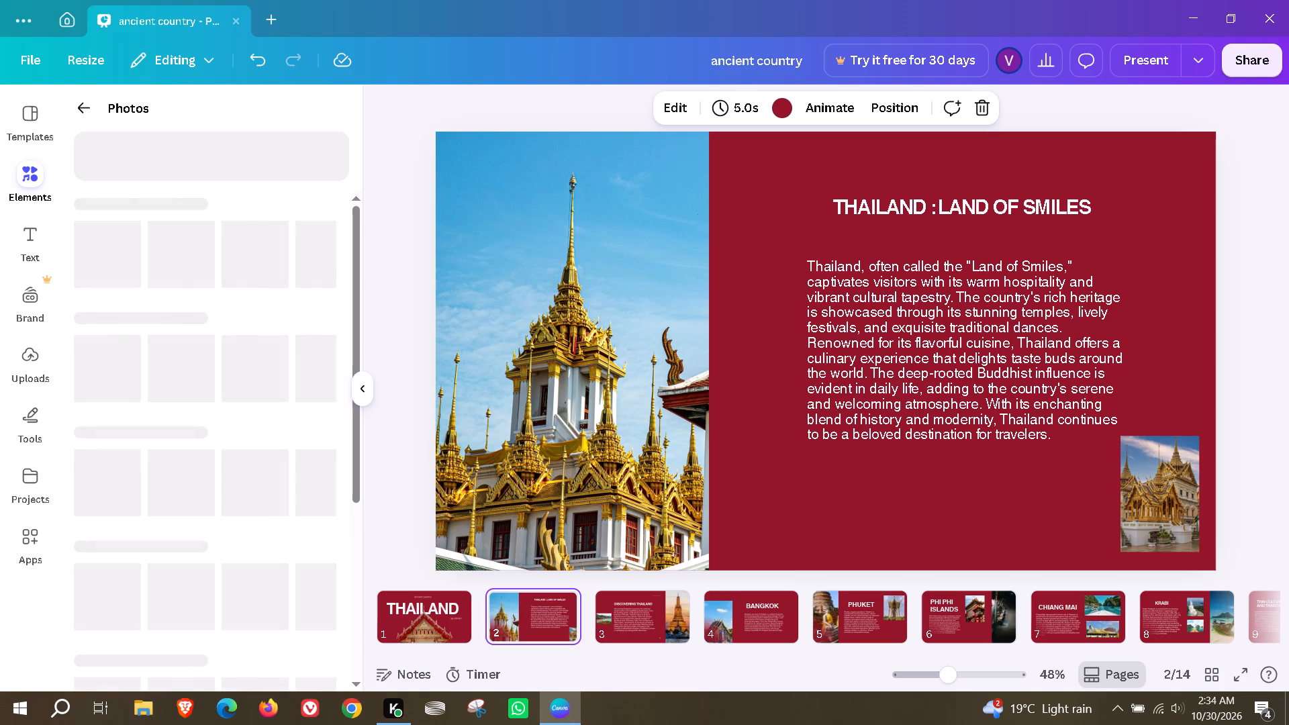
left_click(171, 152)
left_click(171, 152)
type("thaia")
key("BackSpace")
type("land")
key("Return")
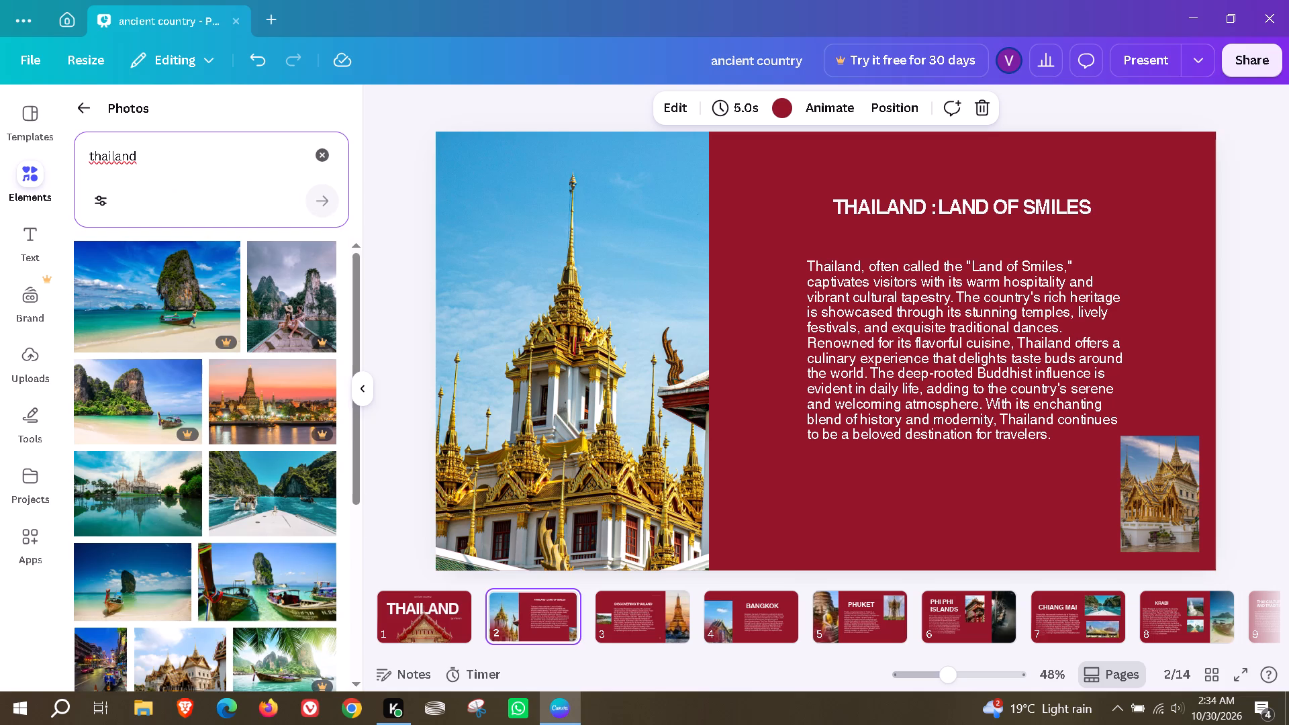
scroll(234, 416, "down", 2)
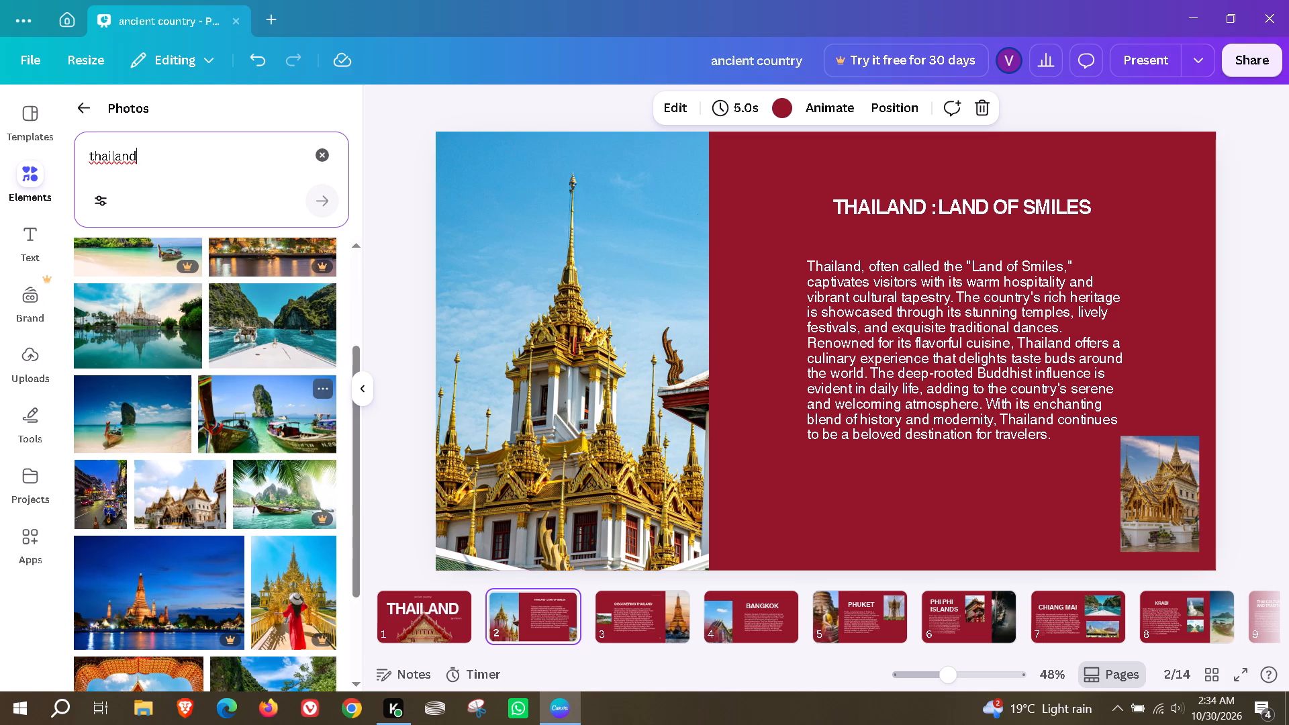
left_click_drag(109, 351, 509, 353)
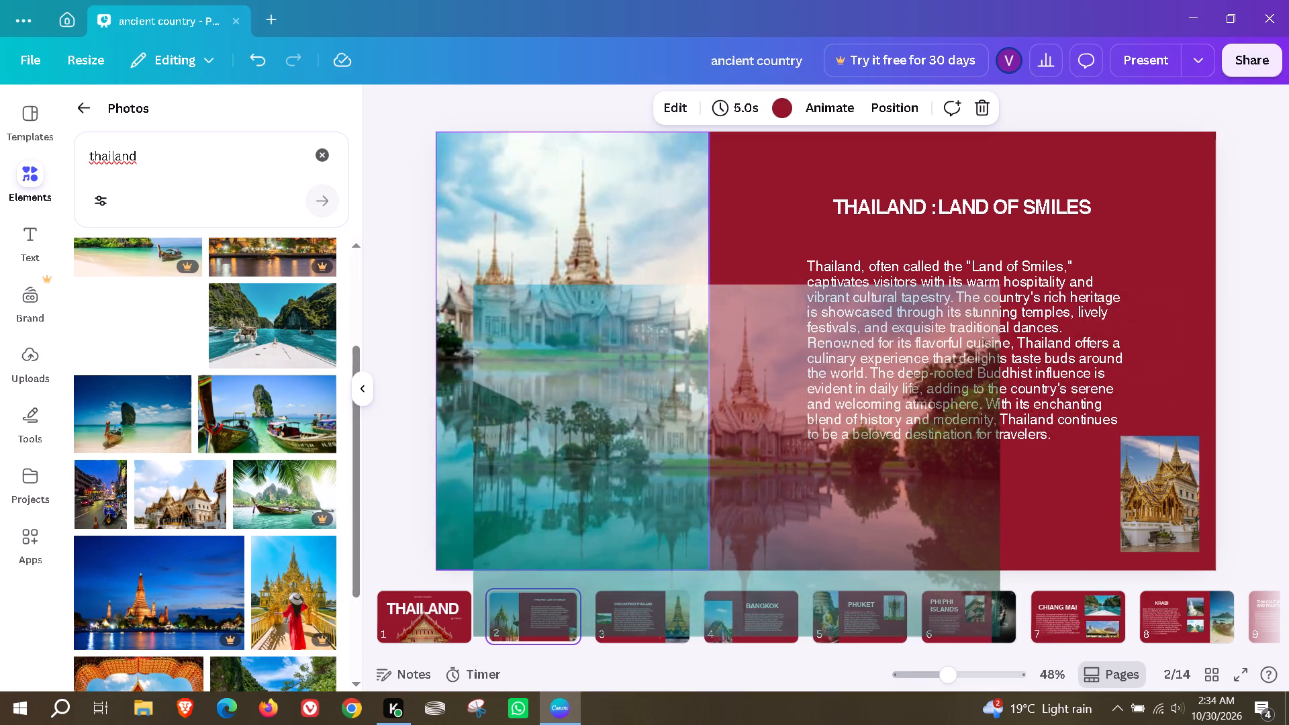
left_click_drag(509, 353, 527, 354)
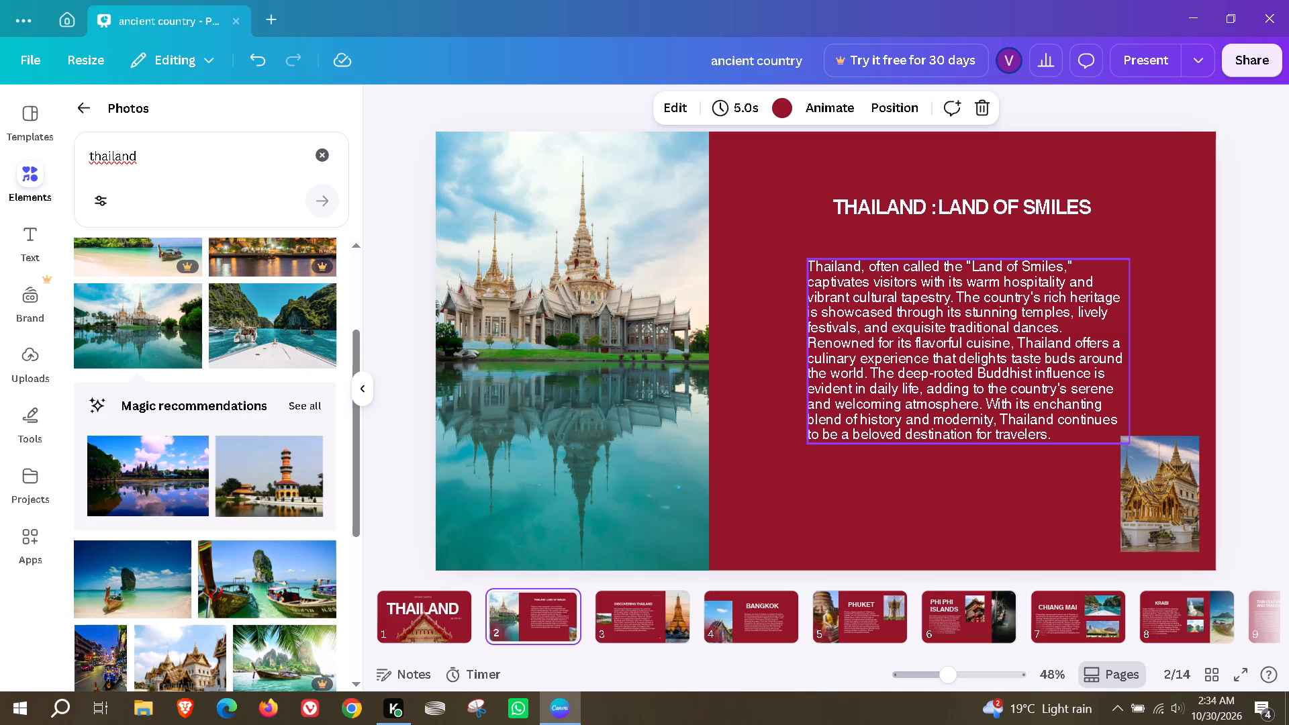
Narrow the paragraph on page 2, lower the THAILAND : LAND OF SMILES title and place the paragraph directly beneath it.
left_click_drag(957, 403, 906, 483)
left_click_drag(1078, 448, 1040, 448)
left_click_drag(928, 448, 919, 416)
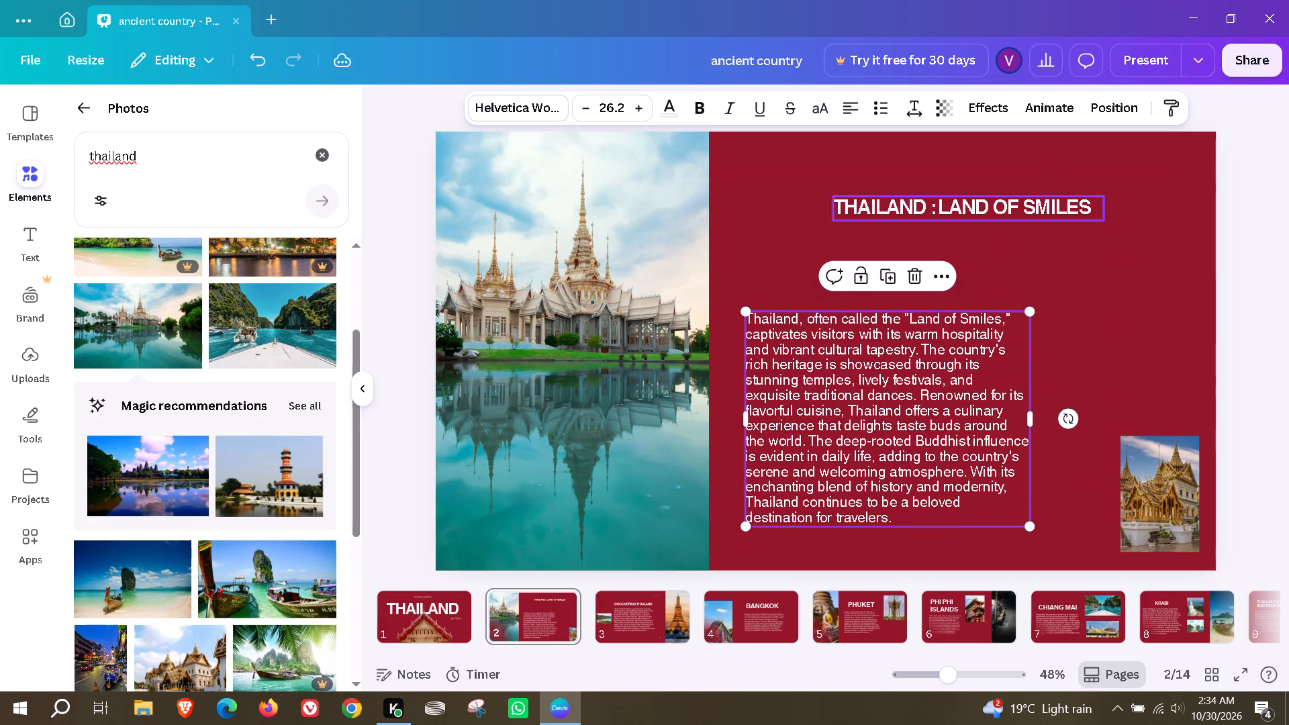
left_click_drag(994, 217, 994, 272)
left_click_drag(952, 399, 1037, 380)
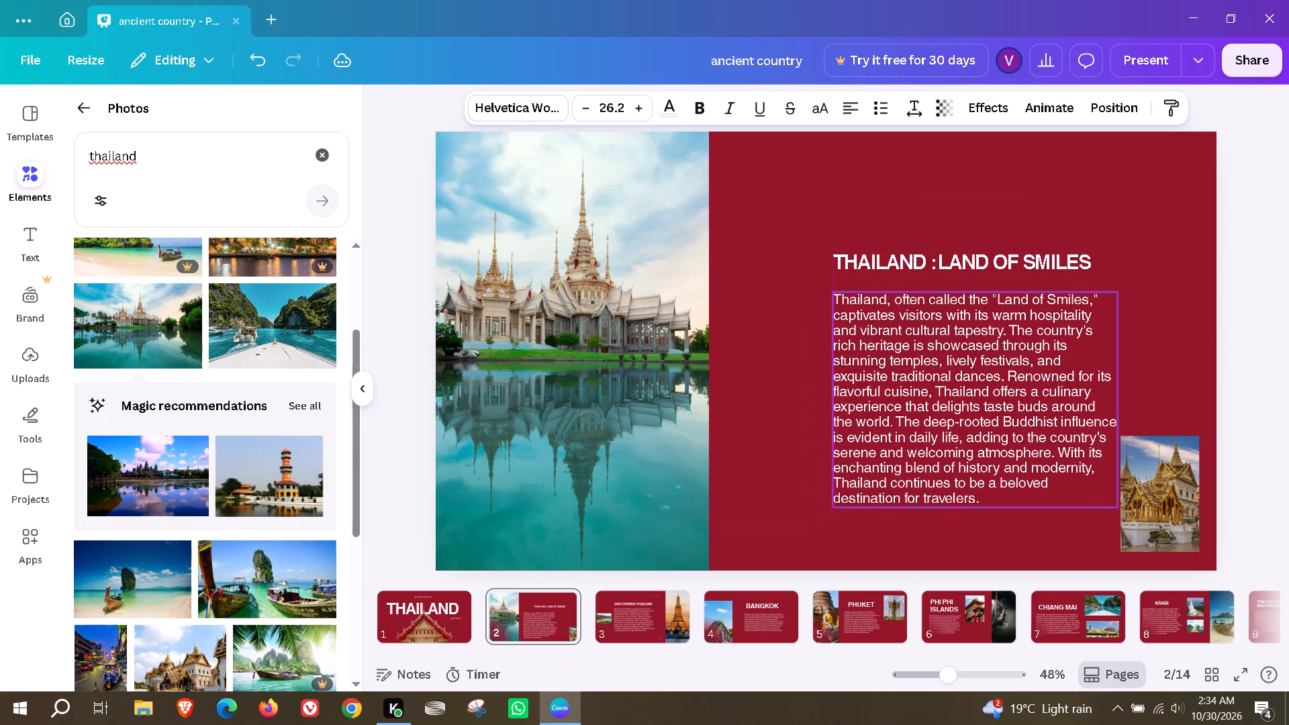
left_click_drag(1037, 380, 1033, 382)
Delete the small temple photo beside the paragraph on page 2 together with its frame.
left_click(1149, 479)
left_click(1180, 407)
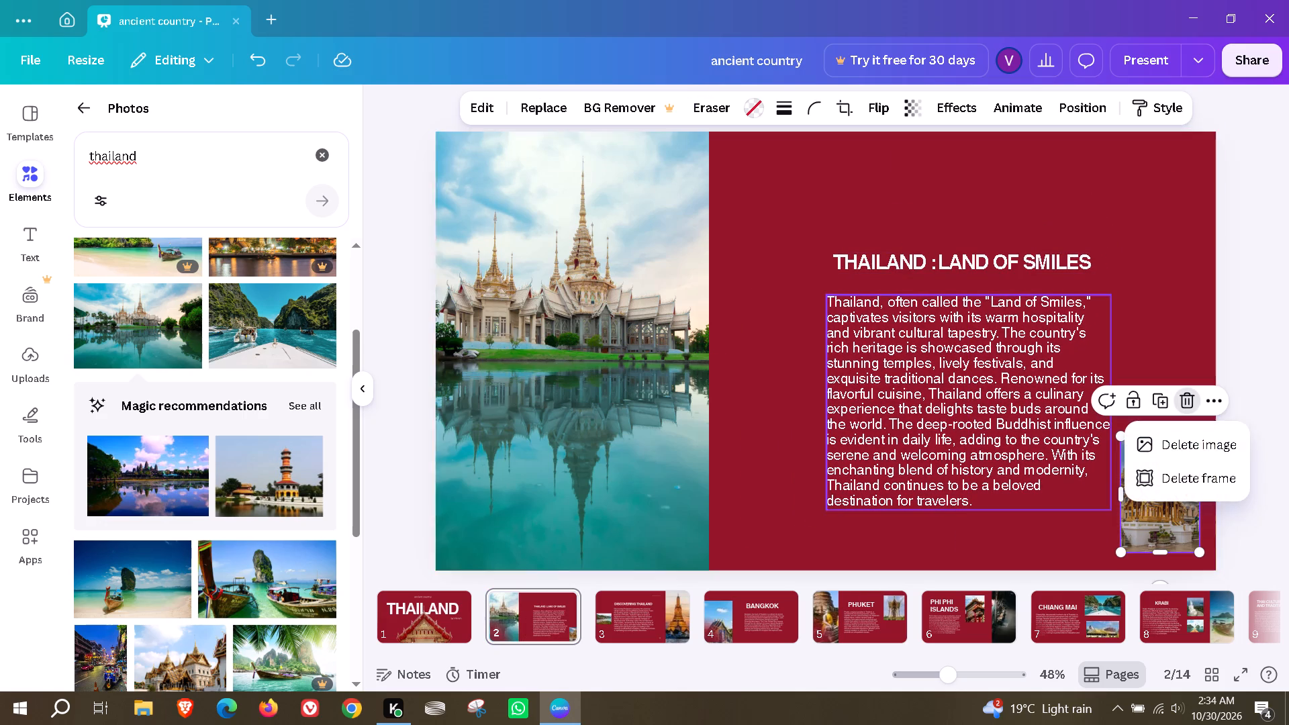
left_click(1197, 436)
left_click(1170, 460)
left_click(1182, 402)
left_click(1168, 453)
left_click(1180, 404)
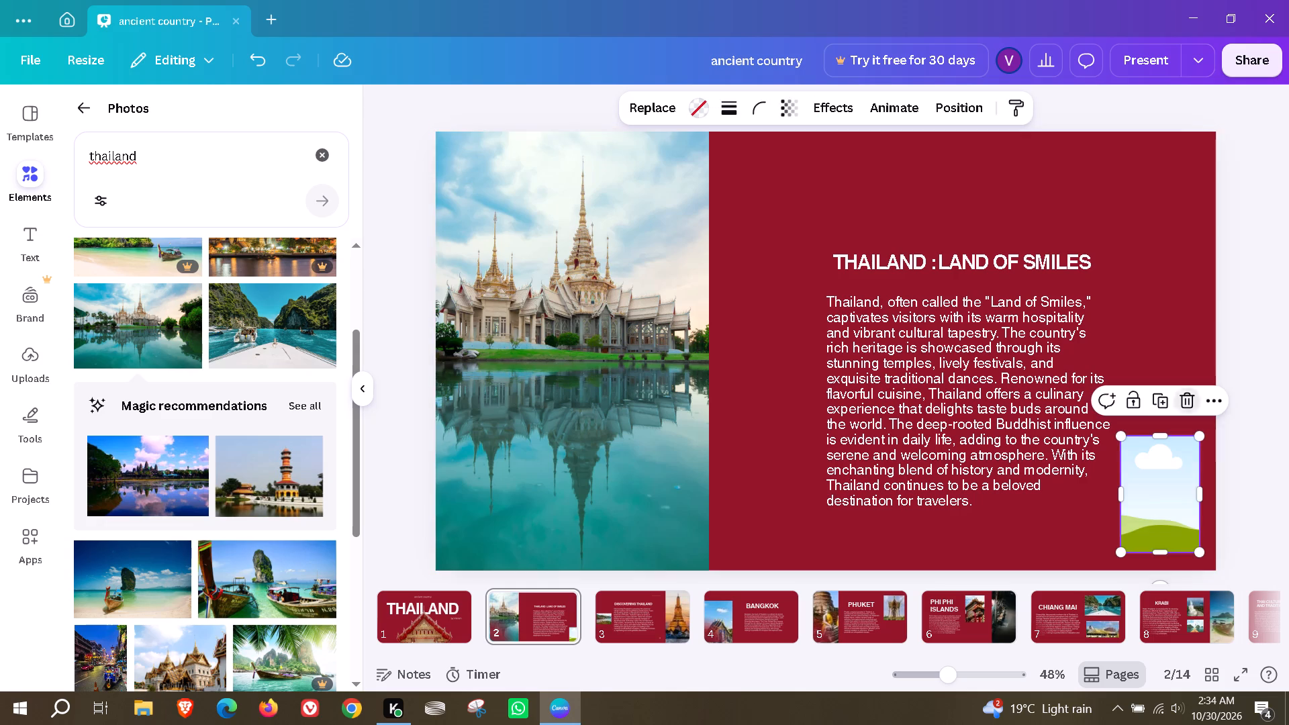
Move the paragraph on page 2 further down and lower the THAILAND : LAND OF SMILES title to just above it.
left_click_drag(959, 364, 961, 392)
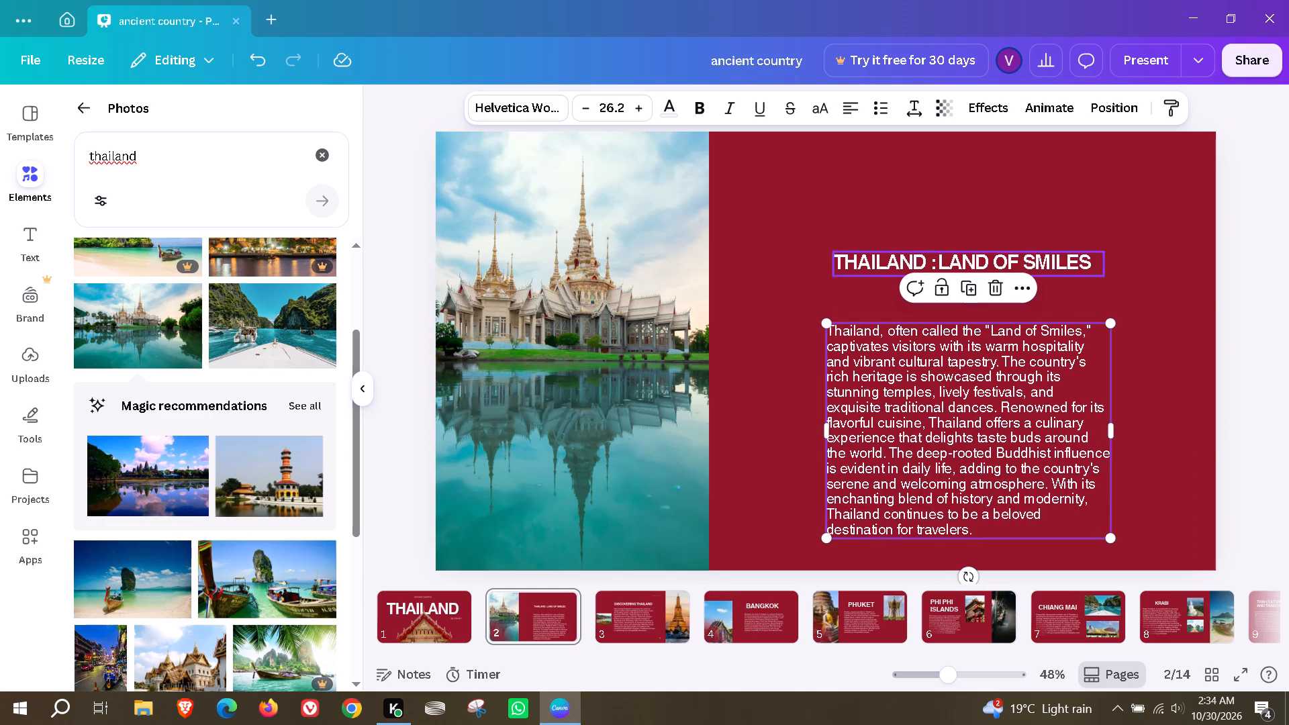
left_click_drag(1063, 259, 1064, 280)
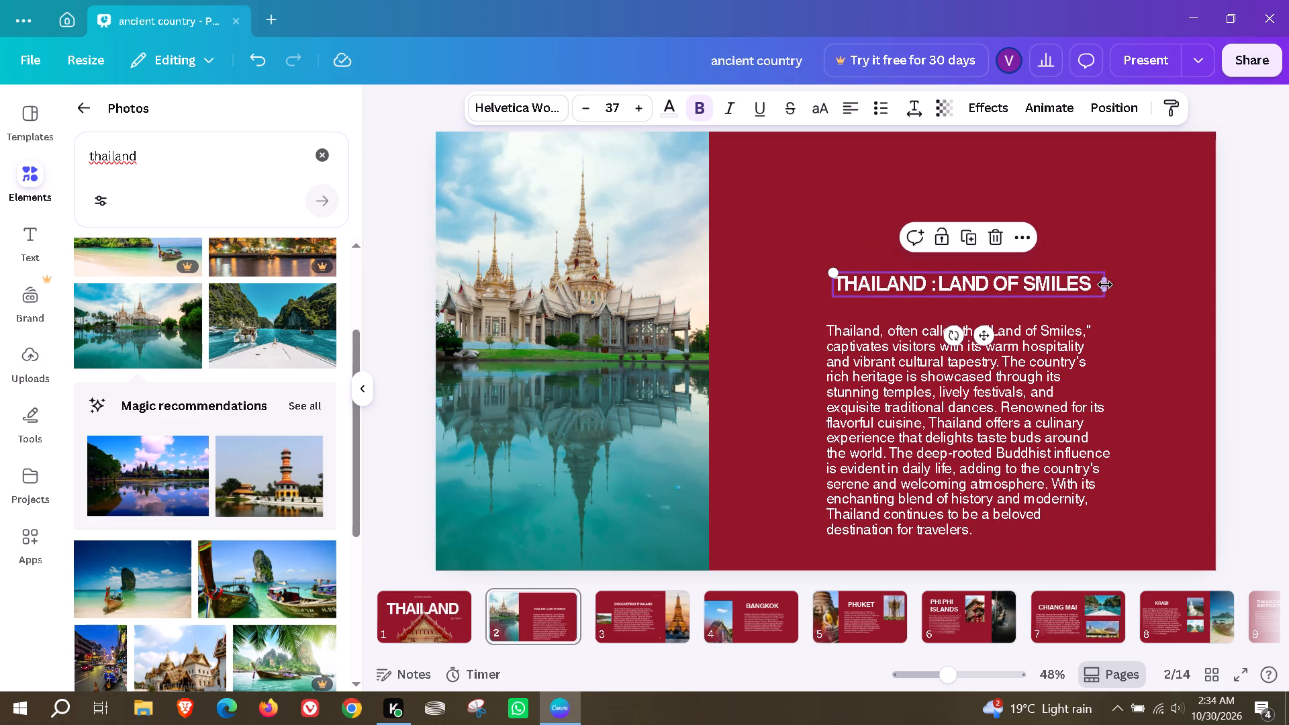
left_click_drag(1062, 288, 1058, 298)
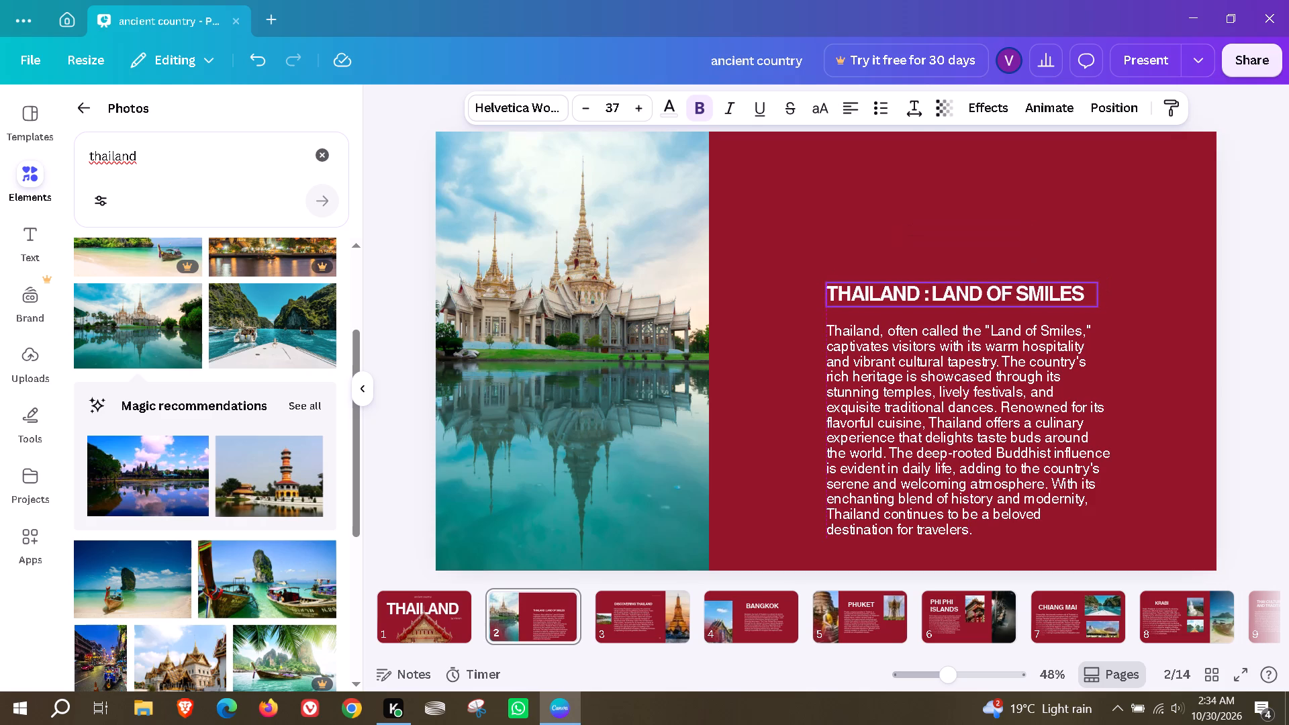
left_click_drag(1058, 298, 1059, 298)
left_click(1200, 428)
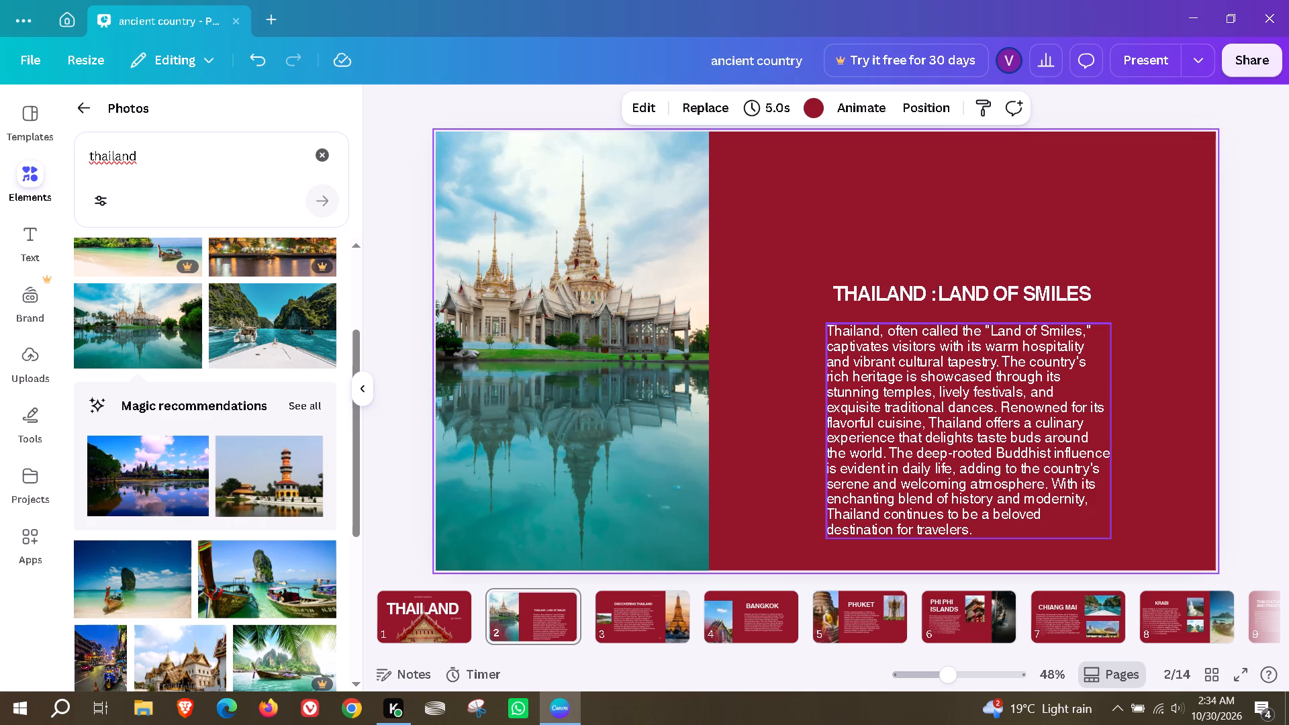
Delete the small coastline photo beside the DISCOVERING THAILAND paragraph on page 3 together with its frame.
left_click(638, 609)
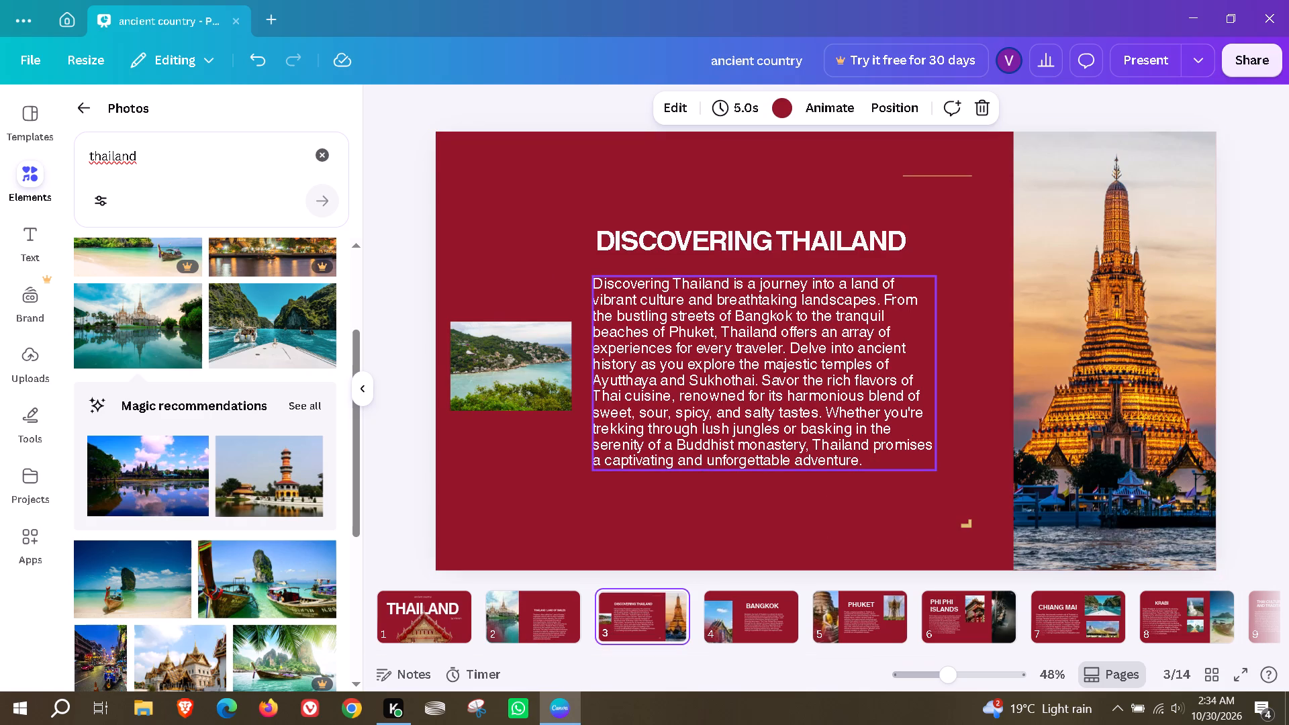
left_click(516, 383)
left_click(555, 446)
left_click_drag(548, 459, 507, 361)
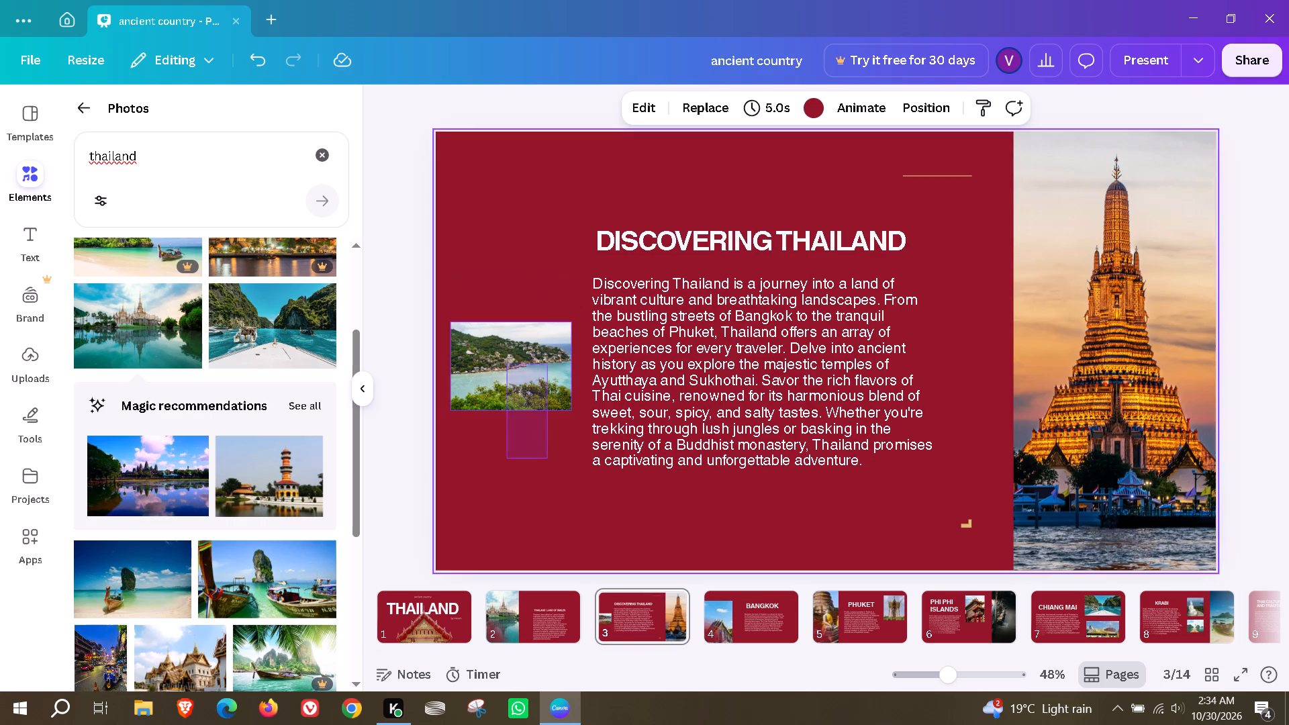
left_click_drag(507, 361, 492, 291)
left_click(538, 289)
left_click(563, 328)
left_click(540, 342)
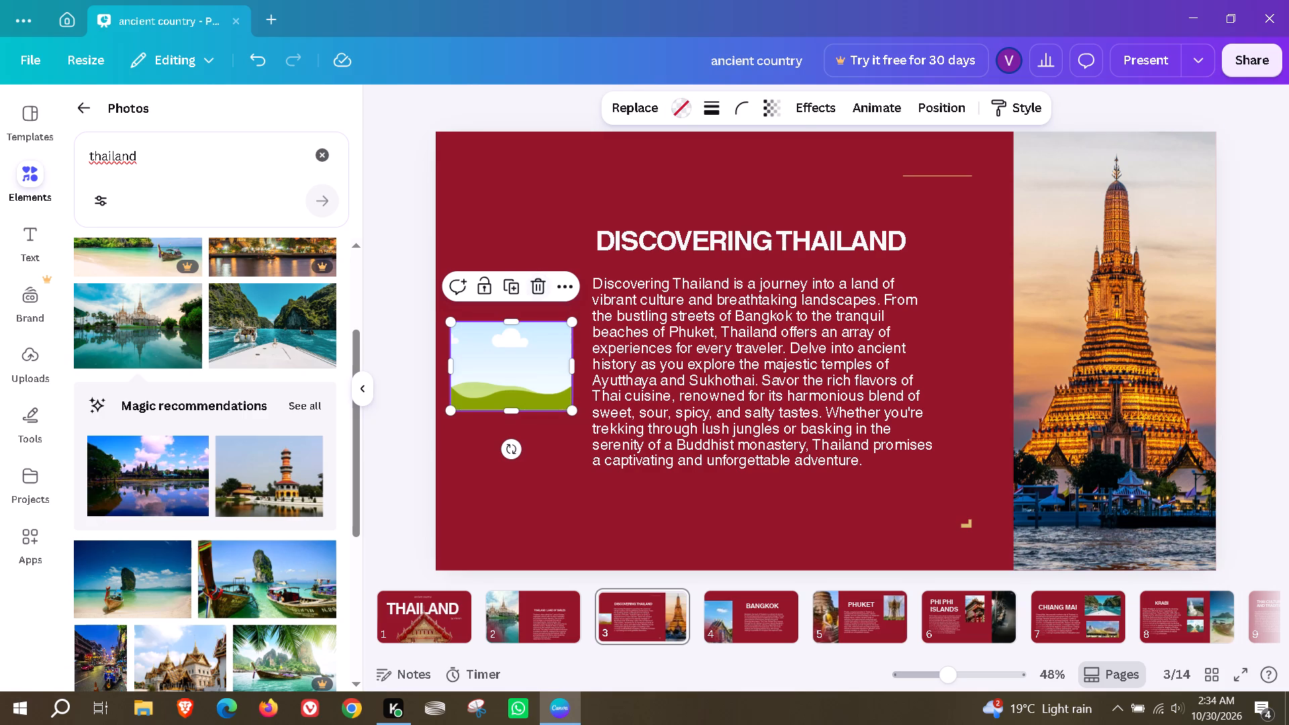
left_click(539, 283)
left_click(522, 334)
left_click(543, 293)
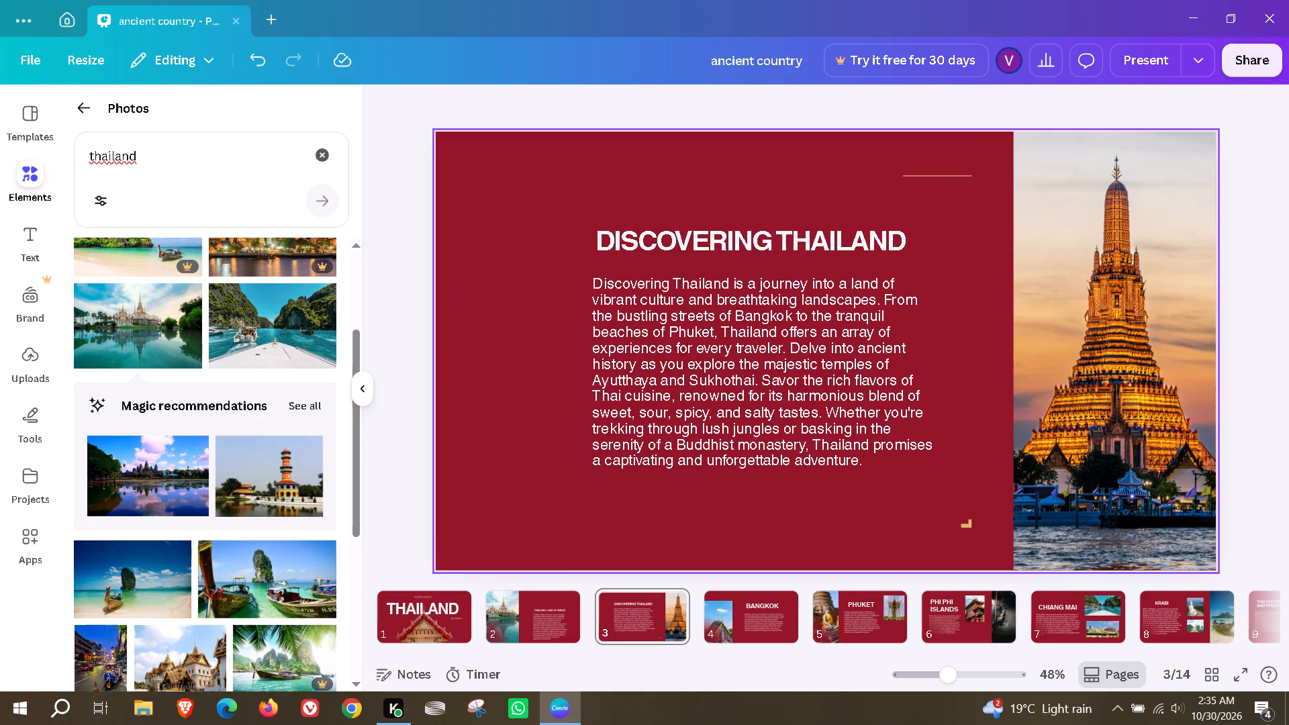
Shrink the DISCOVERING THAILAND title to size 31.9 and move the paragraph down and left, with the title just above it.
left_click_drag(708, 251, 597, 213)
left_click_drag(827, 224, 698, 211)
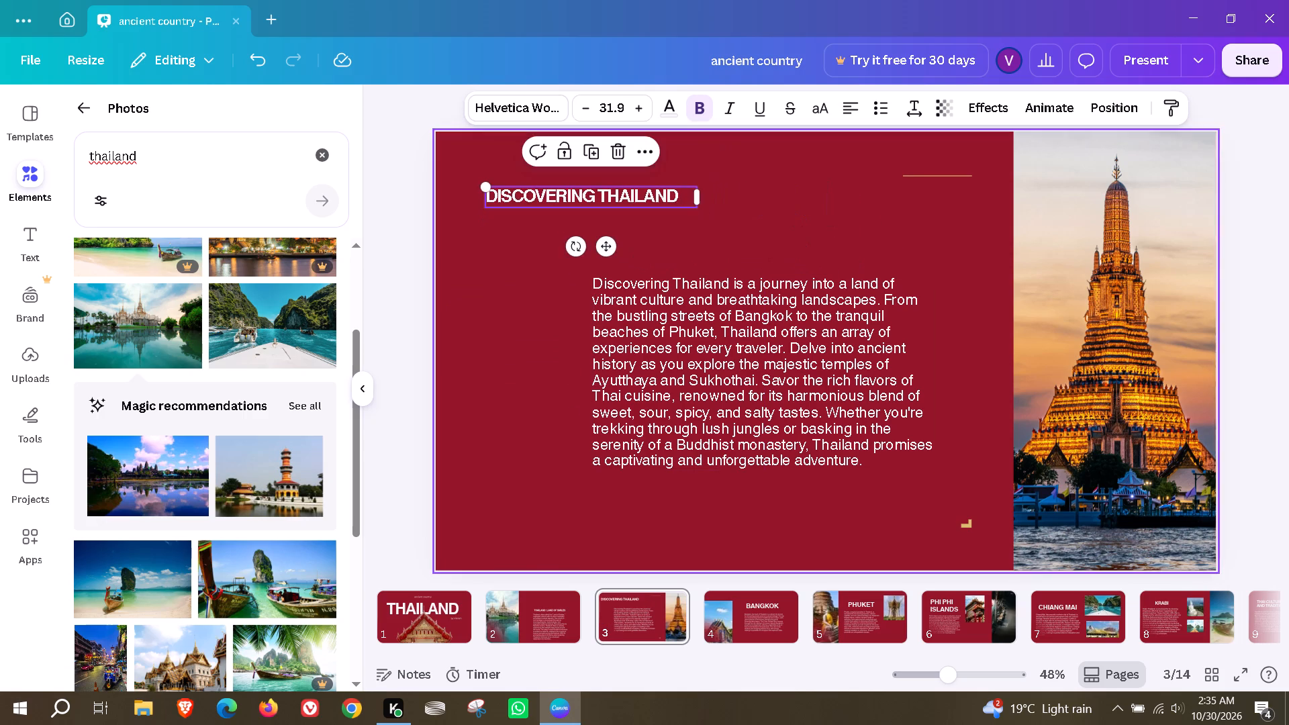
left_click_drag(622, 199, 641, 183)
left_click_drag(740, 342, 665, 409)
left_click_drag(653, 183, 720, 316)
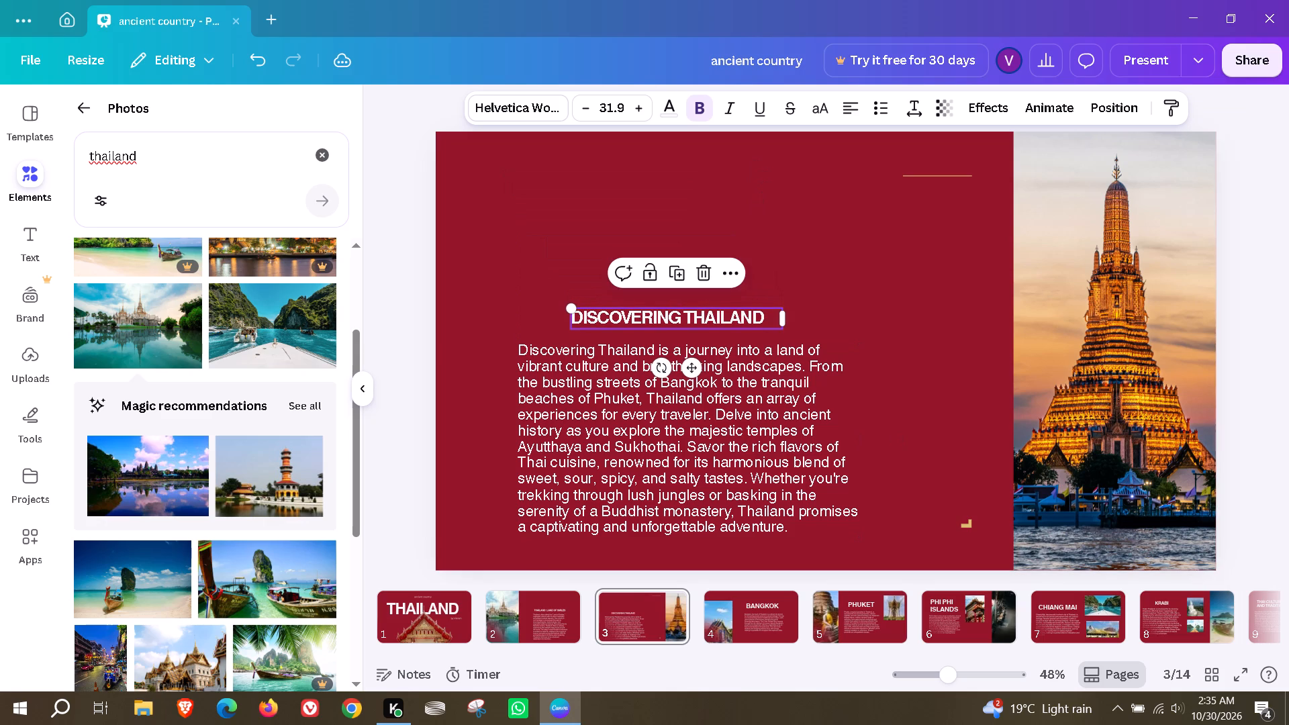
Replace the large illuminated temple photo on page 3 with the boat bow photo between green cliffs.
left_click_drag(265, 351, 975, 355)
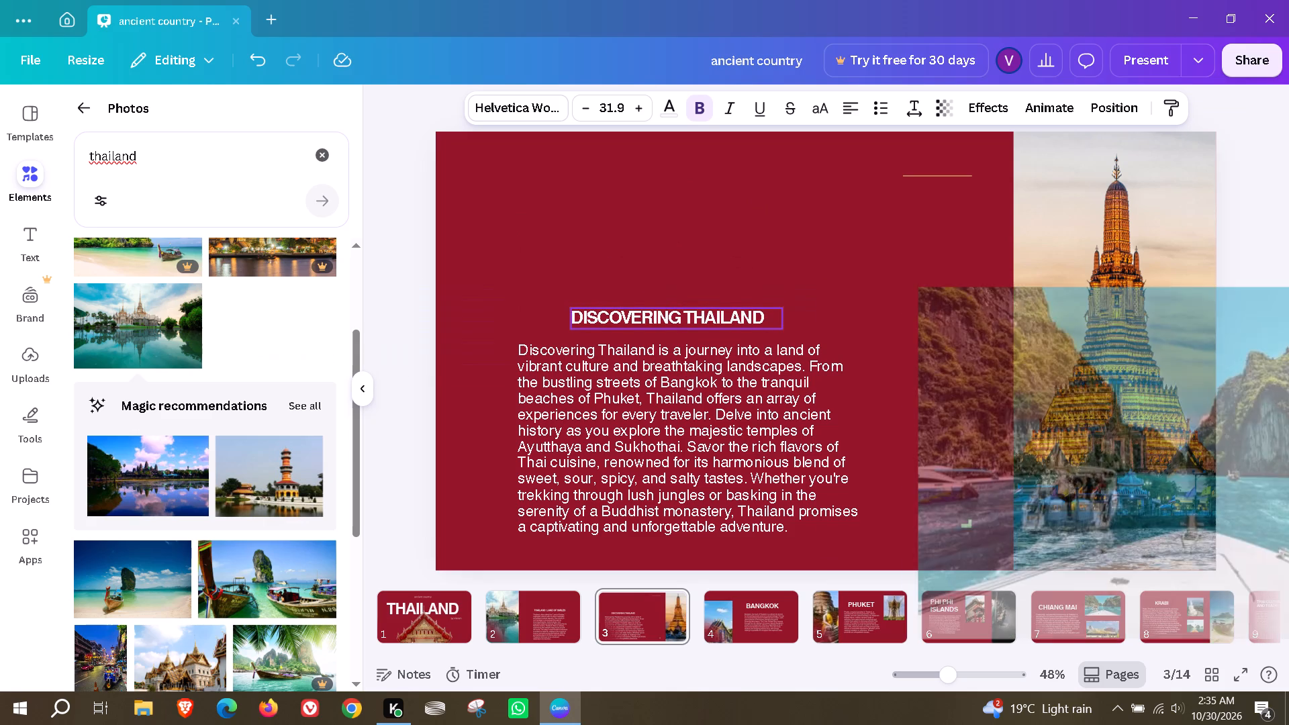
left_click_drag(975, 355, 1036, 358)
left_click(959, 390)
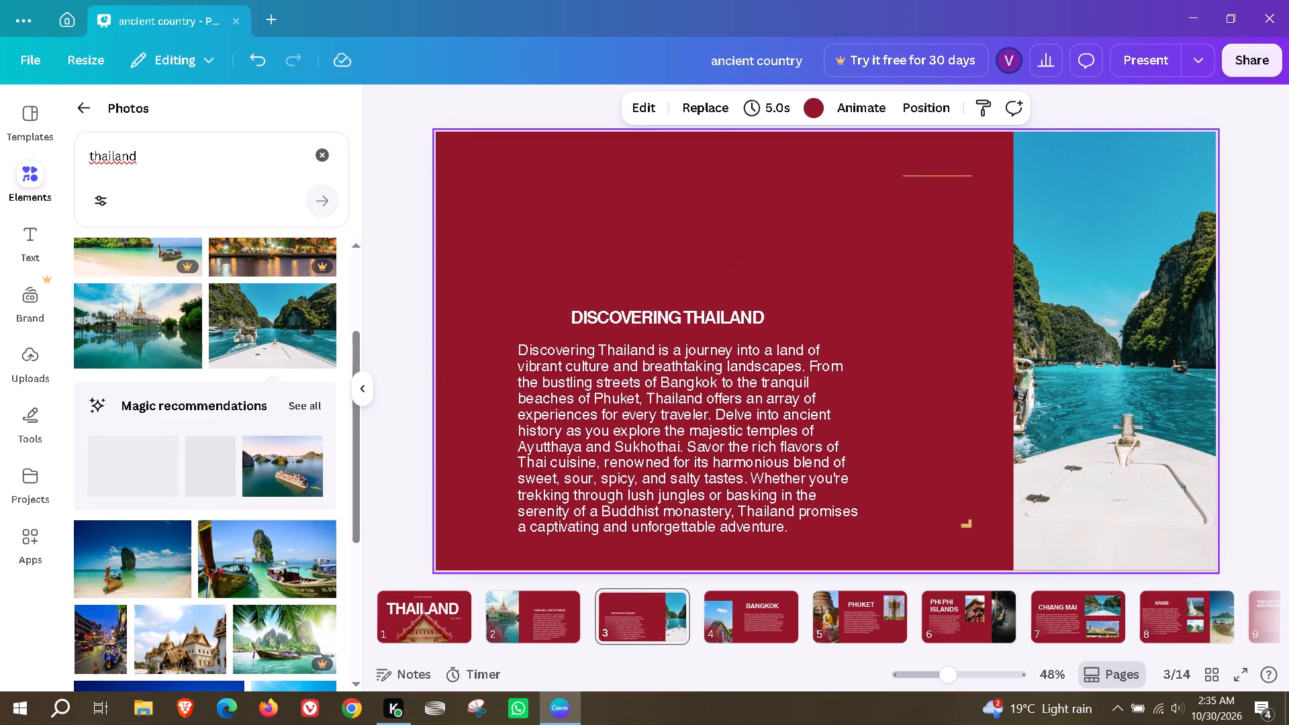
Replace the large boat bow photo on page 3 with the golden-spired palace temple photo under a blue sky.
scroll(206, 518, "down", 1)
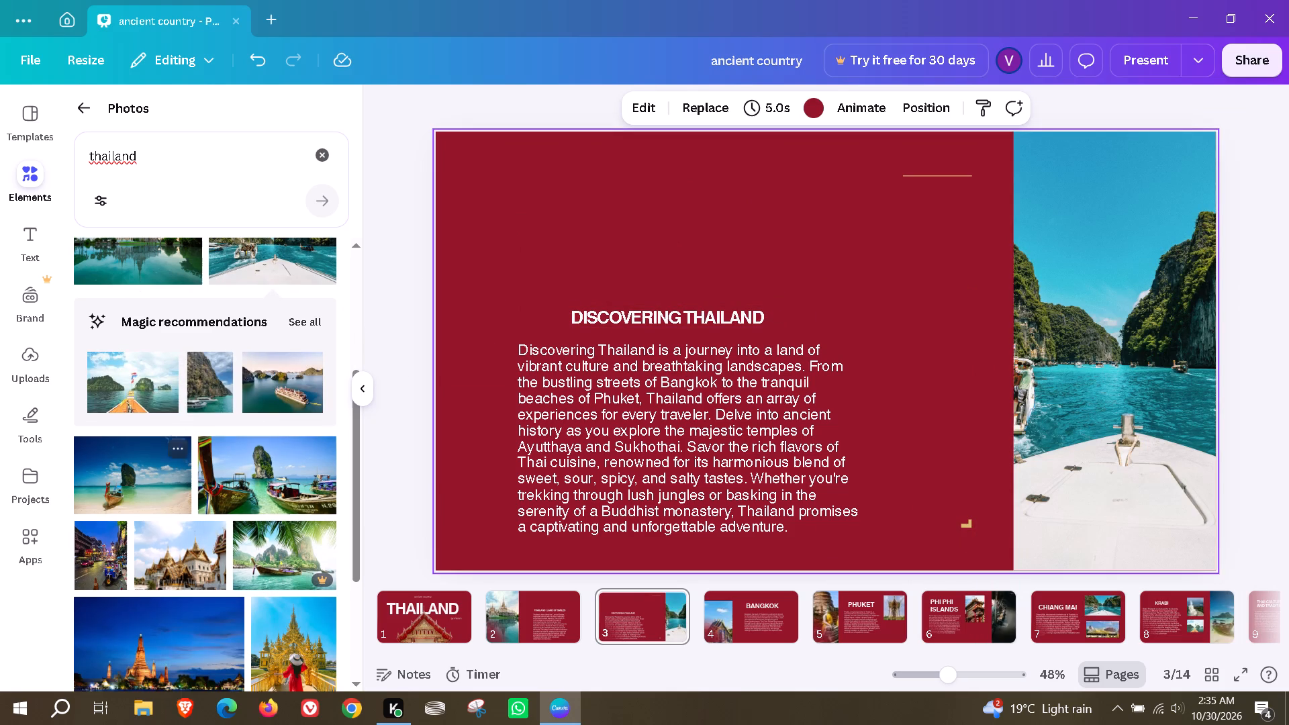
scroll(181, 528, "down", 1)
left_click_drag(183, 489, 1044, 444)
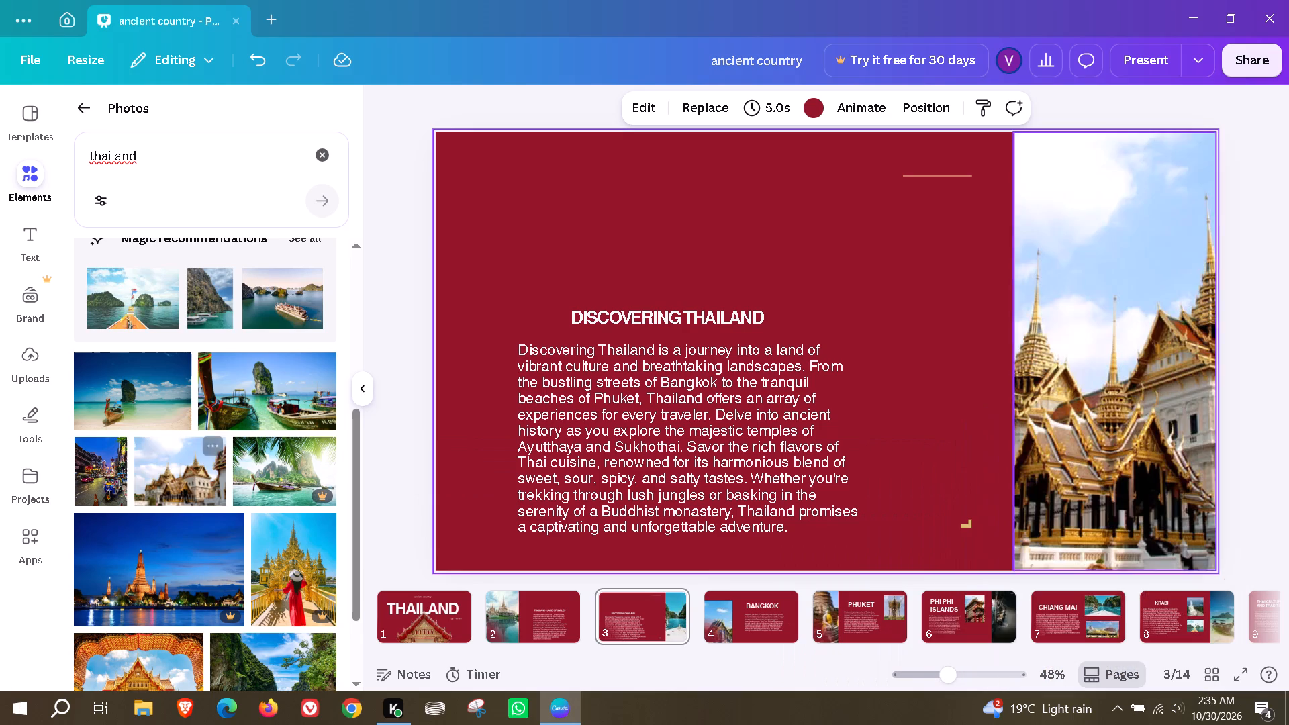
left_click(952, 484)
Delete the small gold corner shape and the thin gold line from page 3.
left_click(962, 524)
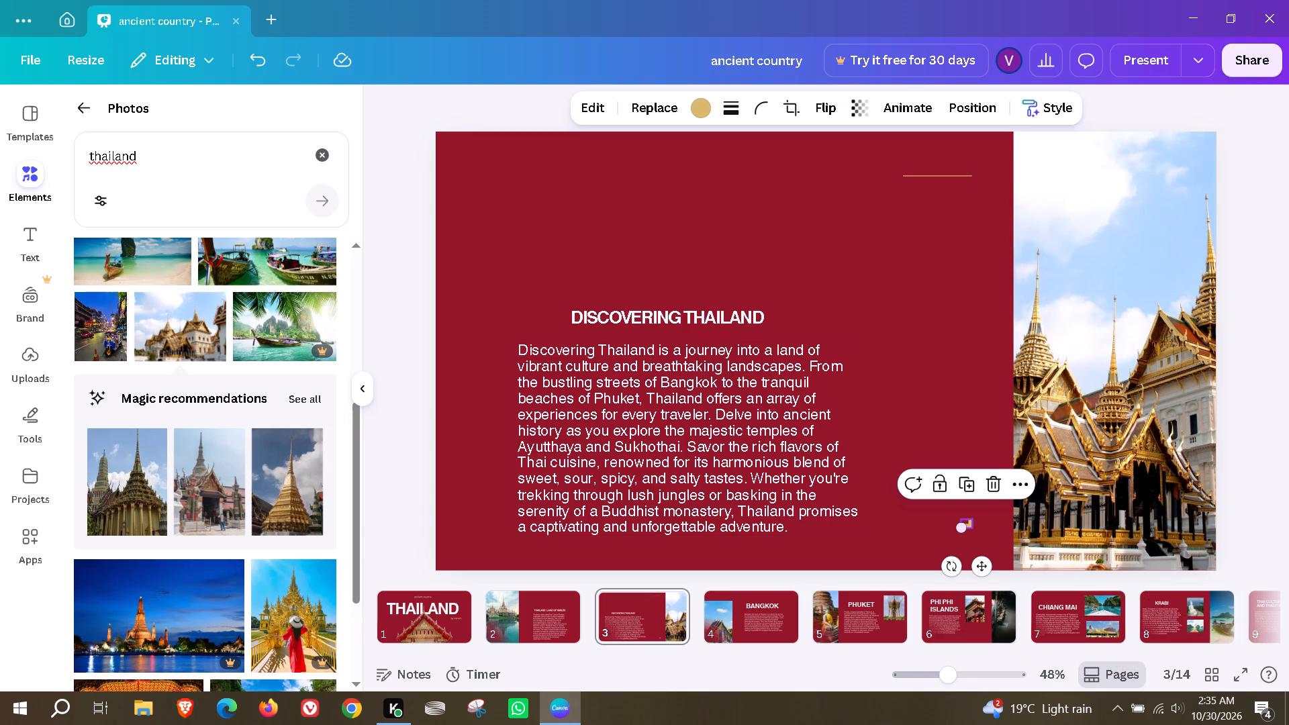
left_click(995, 478)
left_click(928, 176)
left_click(963, 217)
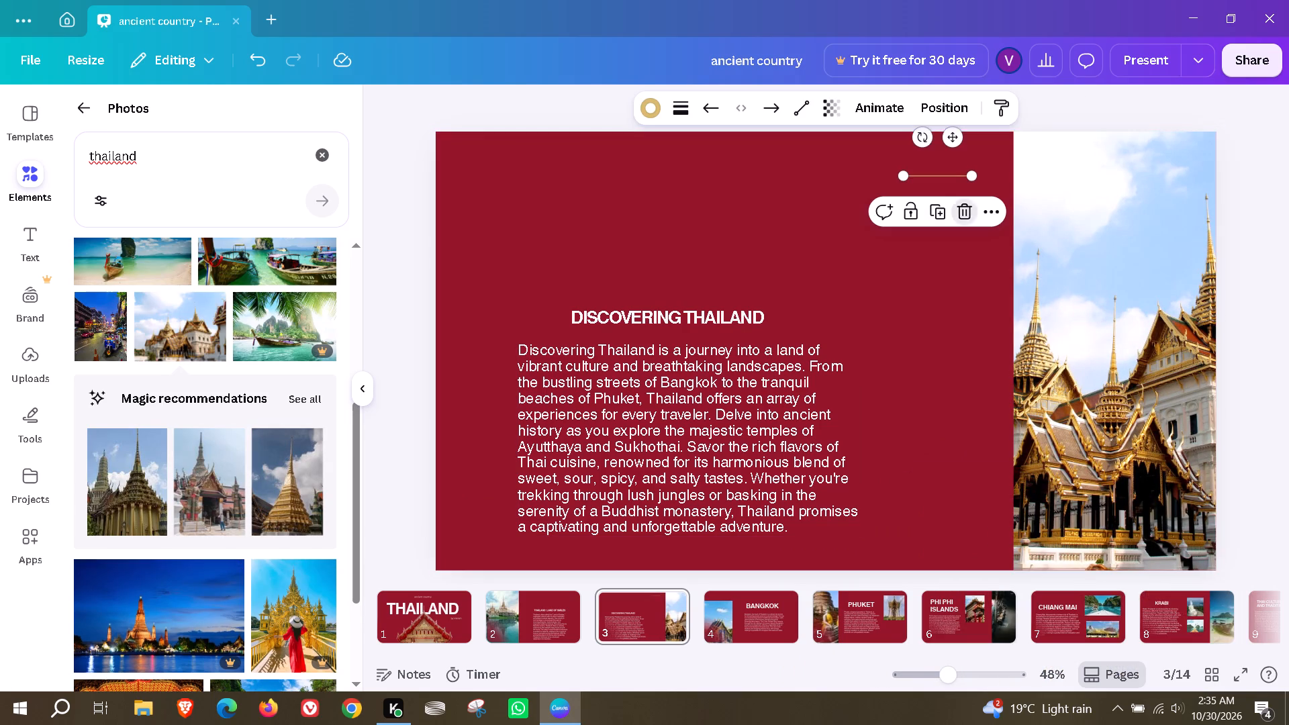
Shift the DISCOVERING THAILAND paragraph to the right and centre its title just above it.
left_click_drag(736, 486, 787, 486)
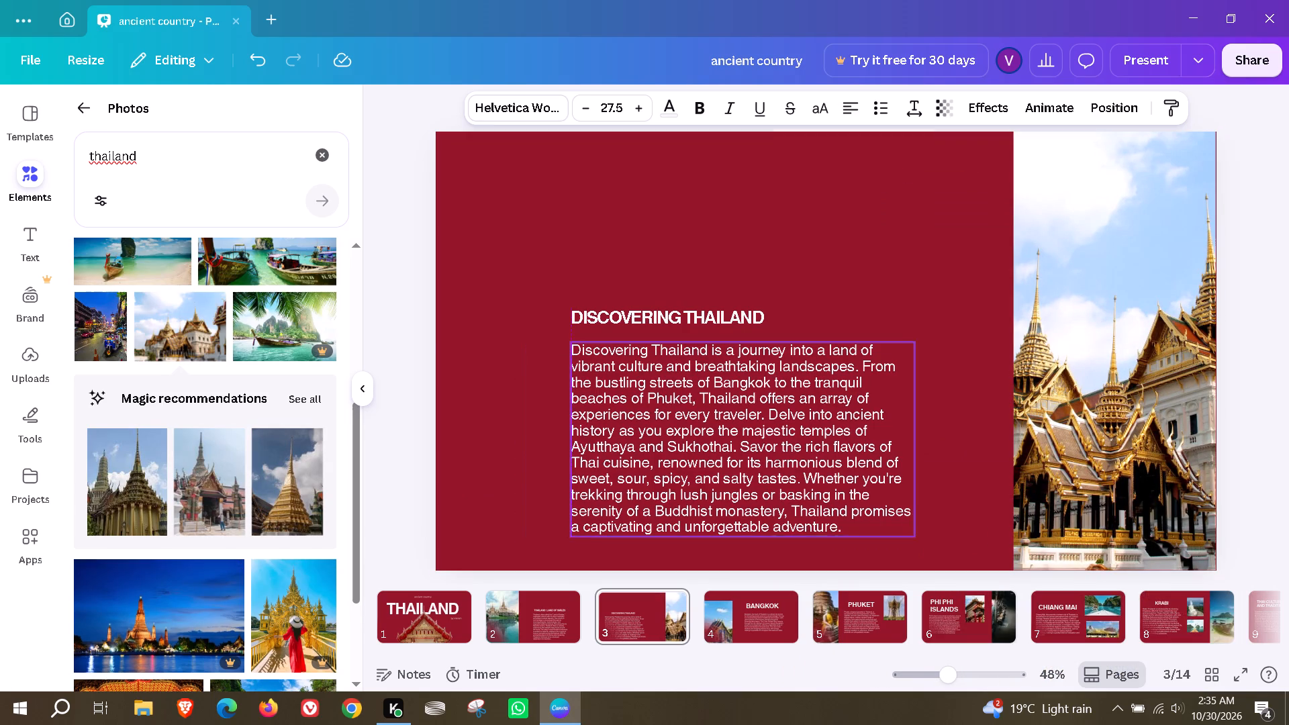
left_click_drag(787, 486, 779, 486)
left_click_drag(654, 313, 680, 313)
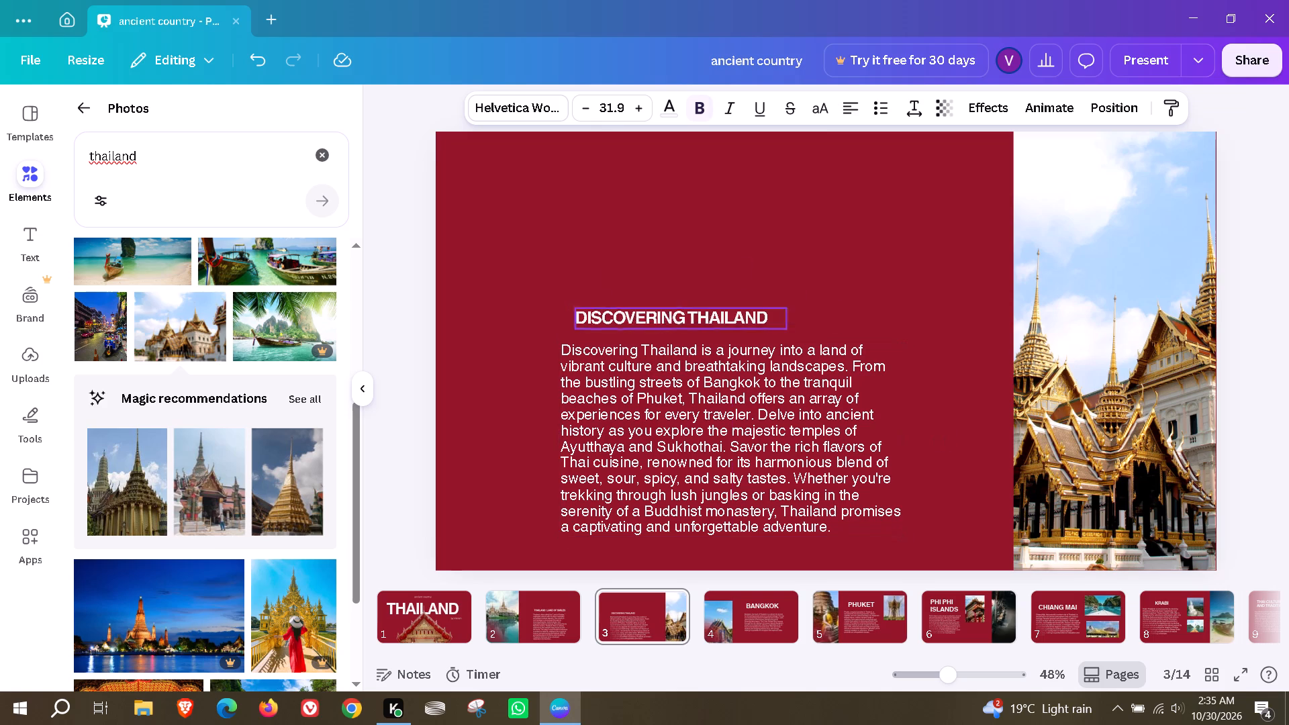
left_click_drag(680, 313, 703, 313)
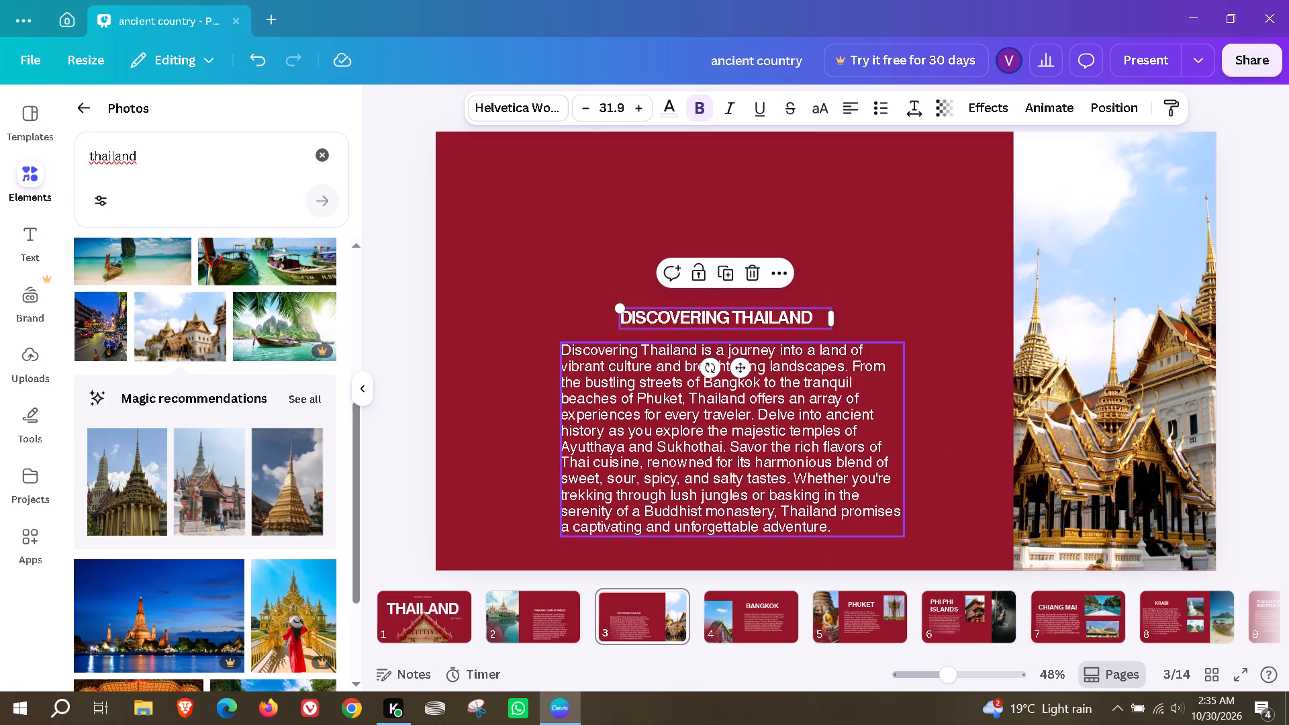
left_click(955, 372)
left_click_drag(717, 320, 710, 322)
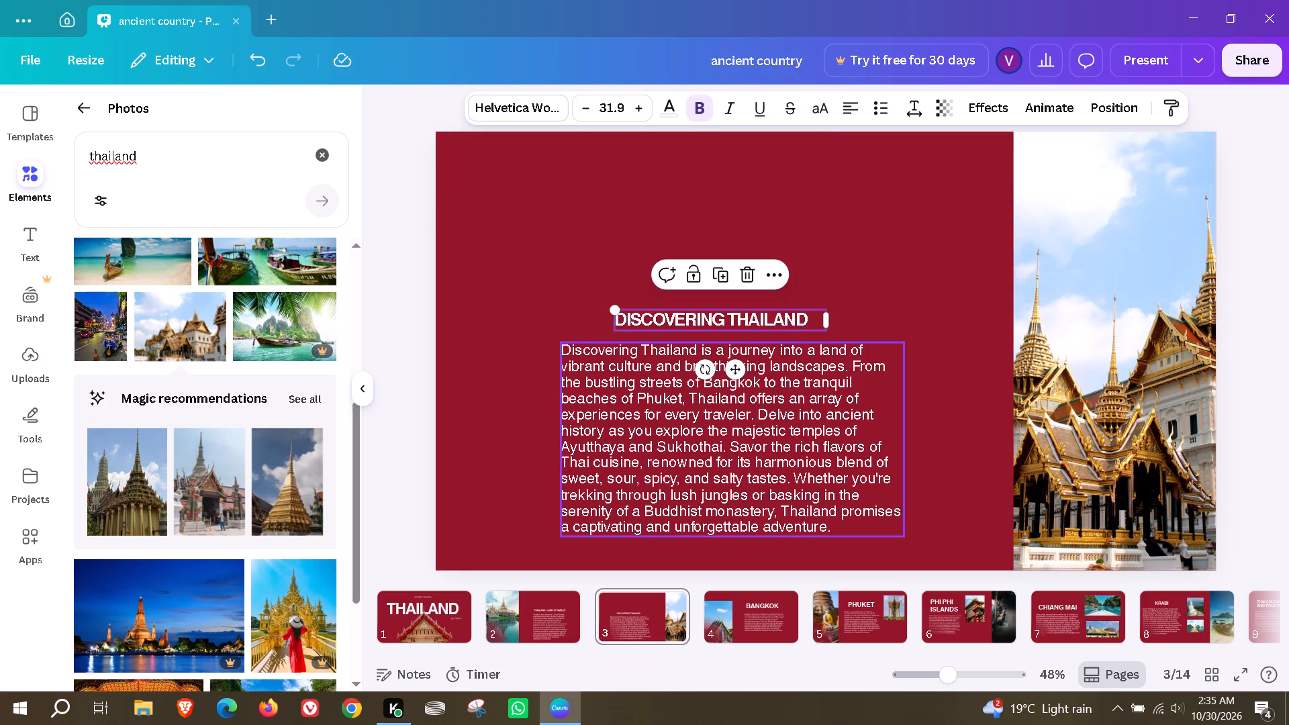
left_click(995, 448)
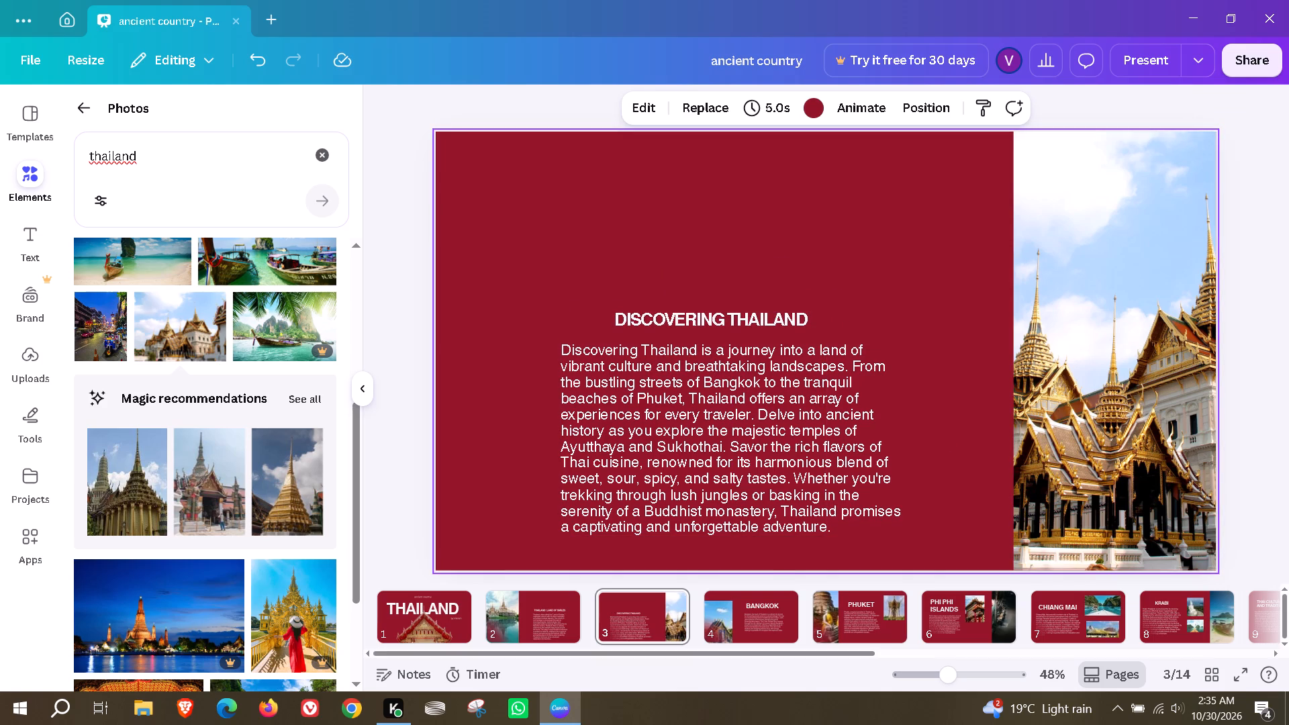
On page 4, move the Bangkok paragraph lower and shift the temple photo up and right, away from the page edges.
left_click(772, 612)
left_click(901, 401)
left_click_drag(920, 413, 916, 478)
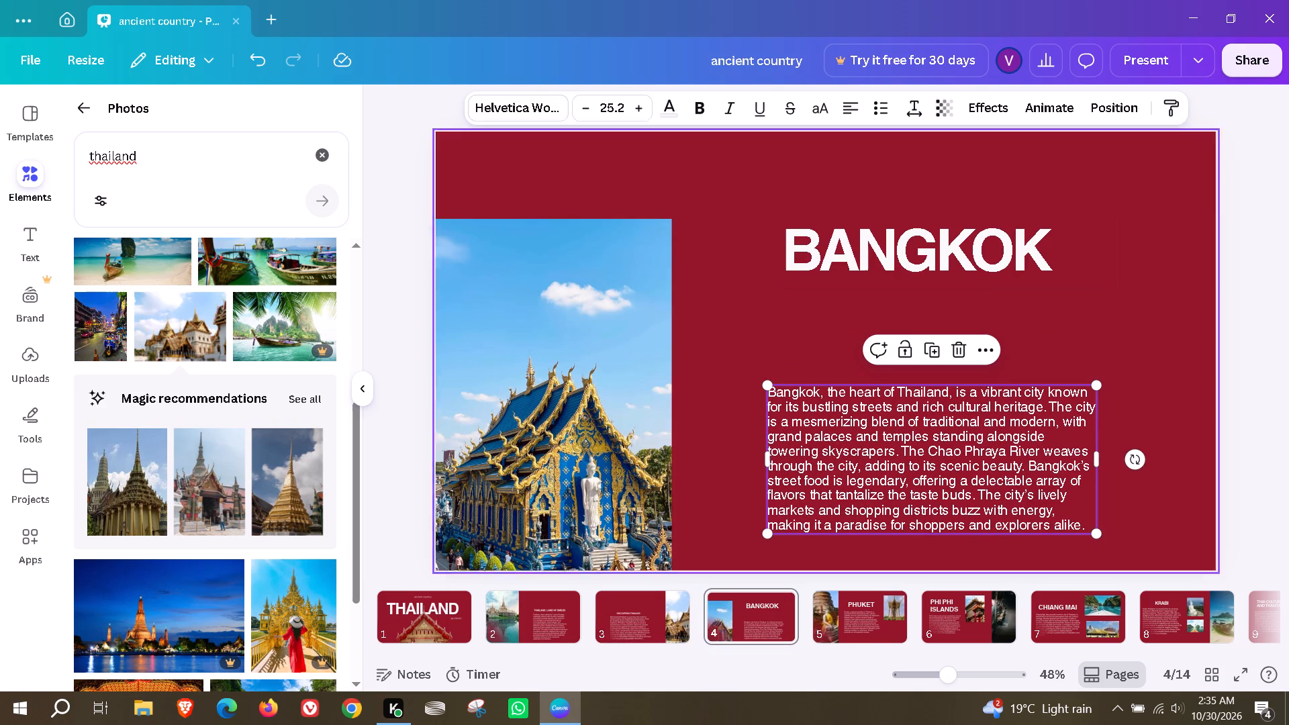
left_click_drag(586, 367, 608, 330)
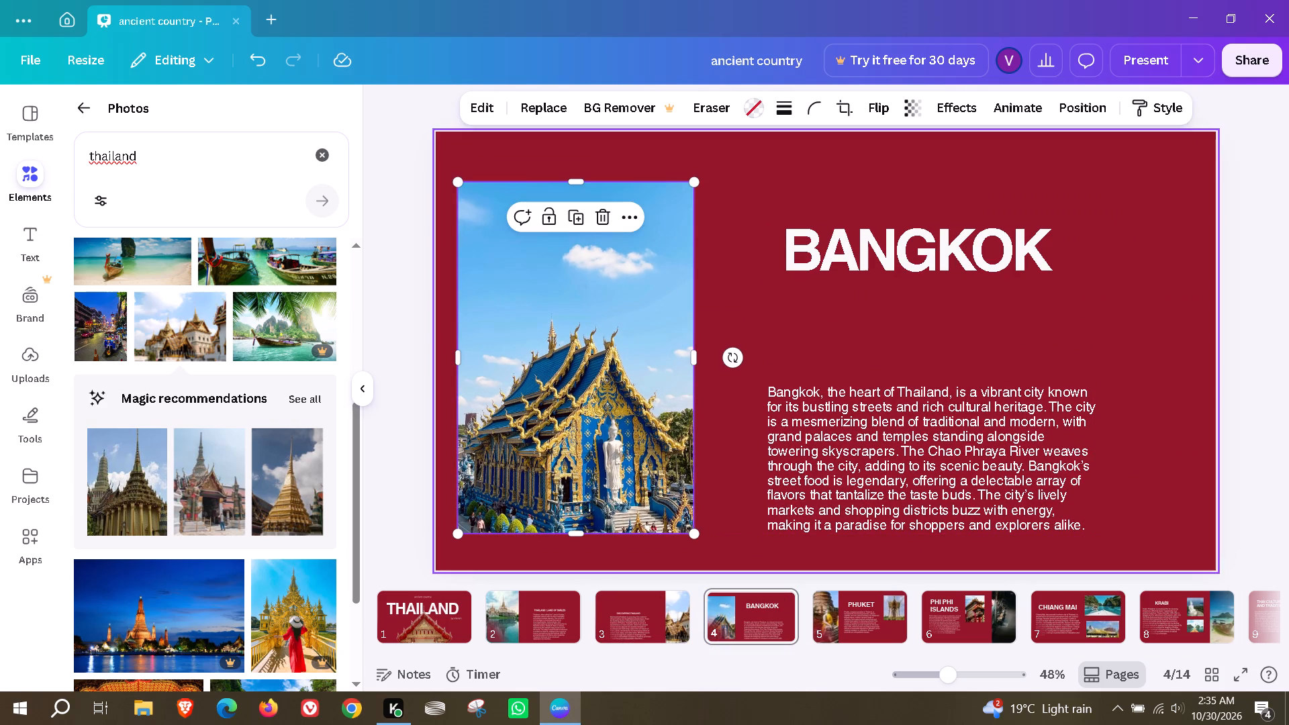
Shrink the BANGKOK title to size 55.1 and centre it just above the paragraph.
left_click(965, 259)
left_click_drag(1118, 256, 1070, 258)
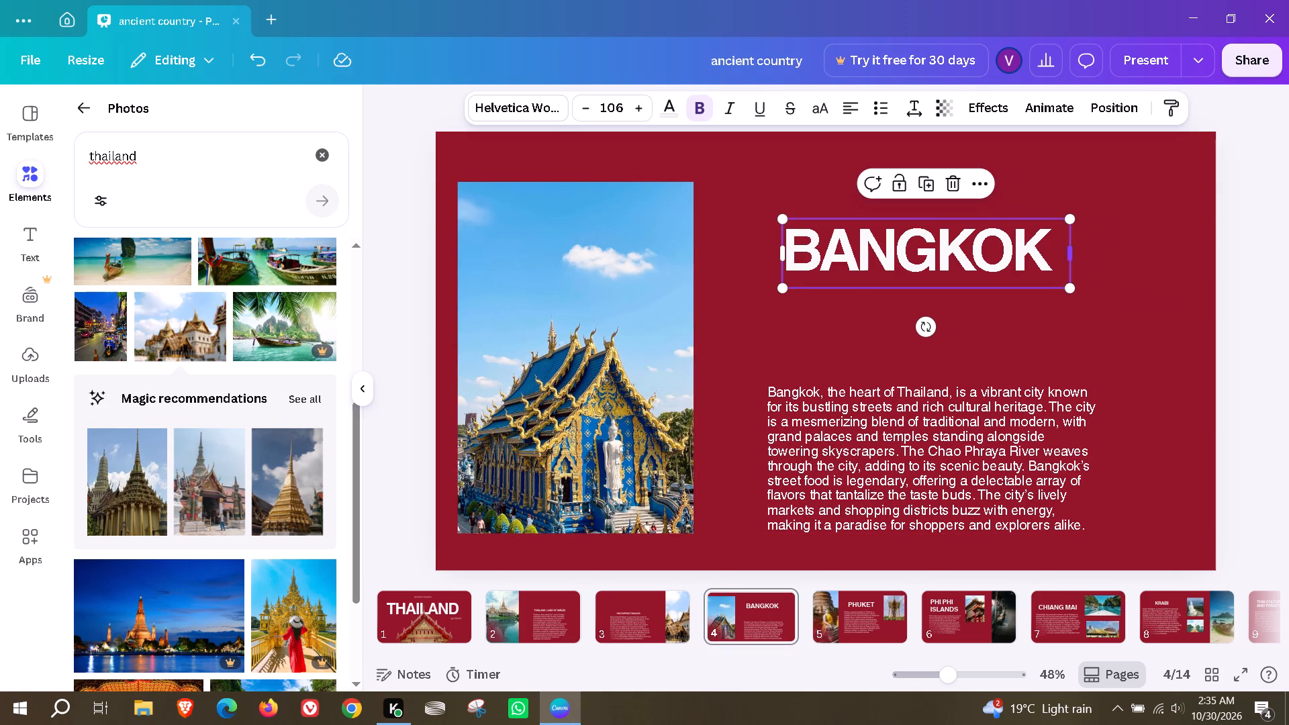
left_click_drag(1076, 291, 938, 260)
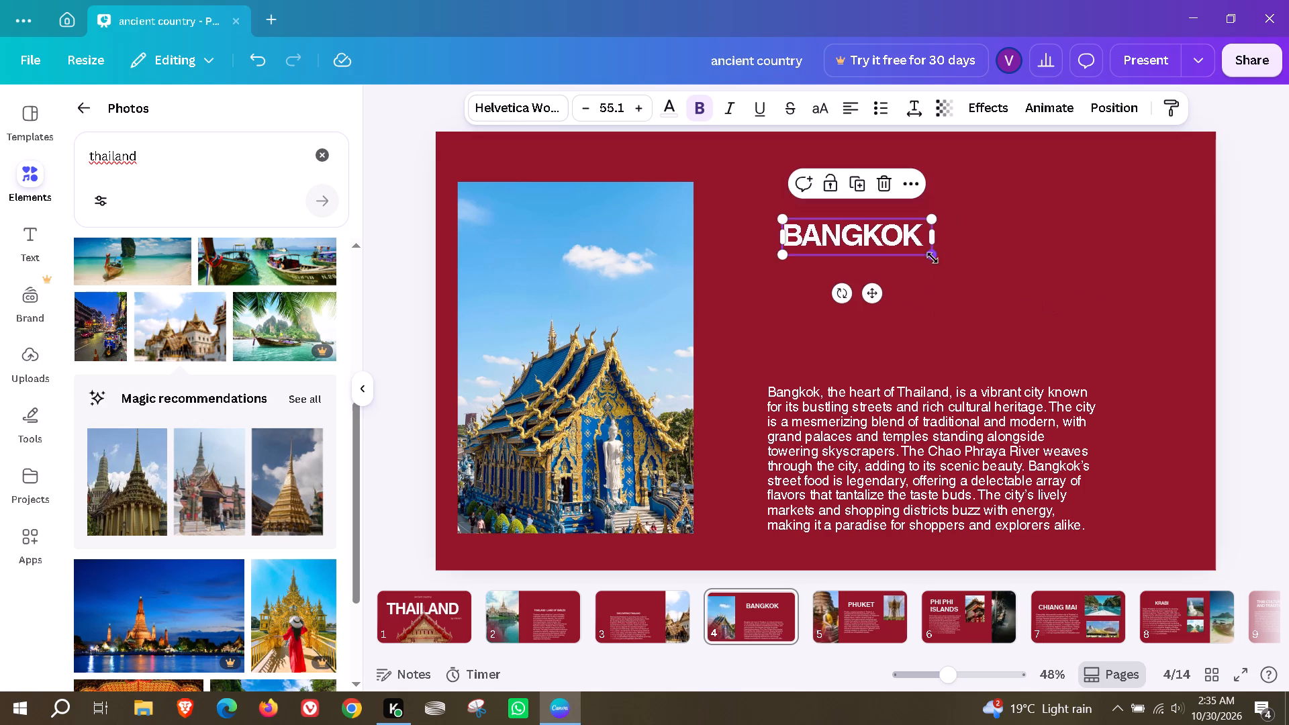
left_click_drag(849, 238, 922, 357)
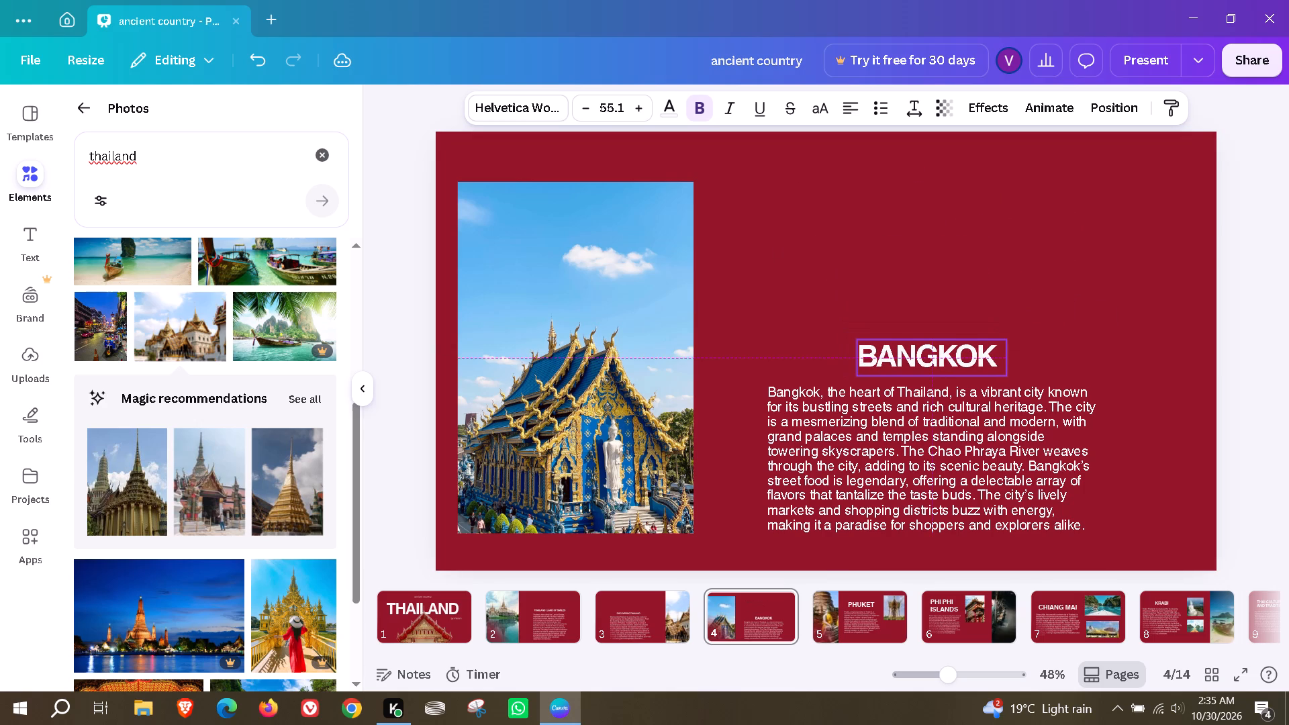
left_click_drag(922, 357, 923, 356)
left_click(1041, 348)
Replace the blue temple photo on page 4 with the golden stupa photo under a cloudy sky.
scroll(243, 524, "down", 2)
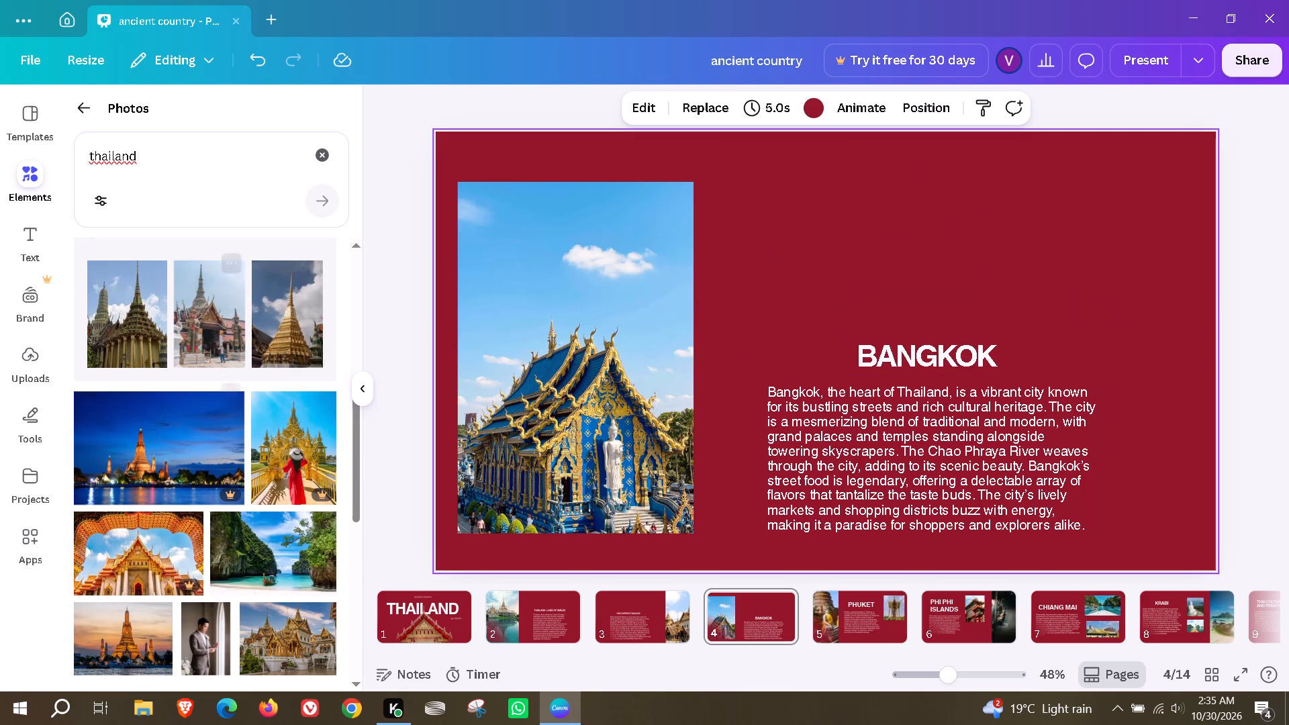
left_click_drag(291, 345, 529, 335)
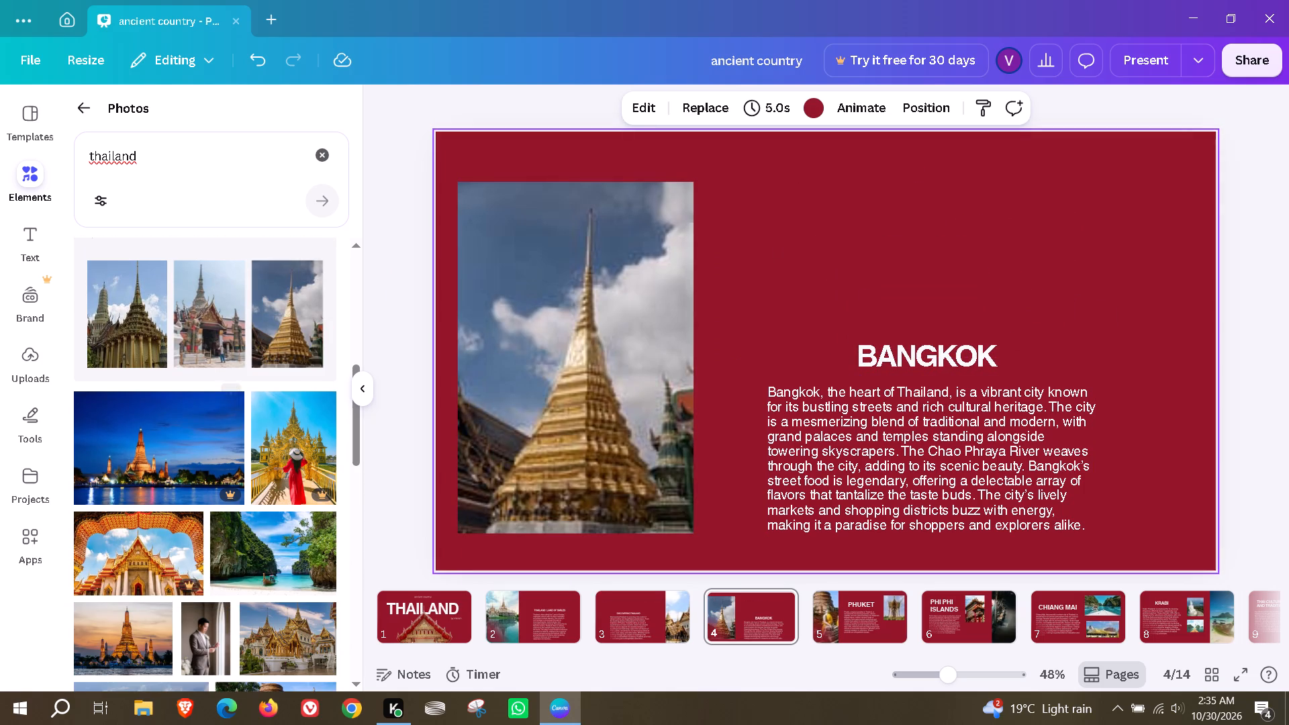
Replace the photo on page 4 with the illuminated riverside temple photo at sunset.
scroll(191, 505, "down", 1)
scroll(236, 544, "down", 1)
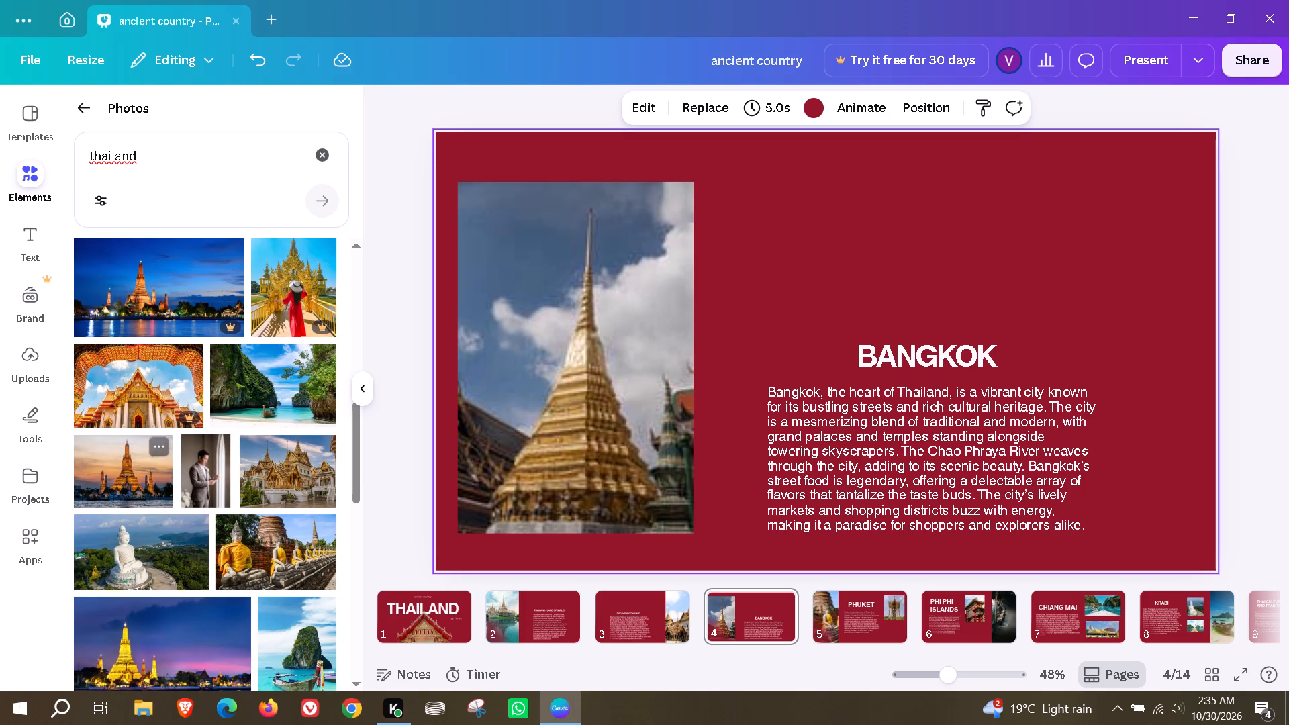
left_click_drag(146, 484, 557, 427)
left_click(776, 412)
left_click(730, 432)
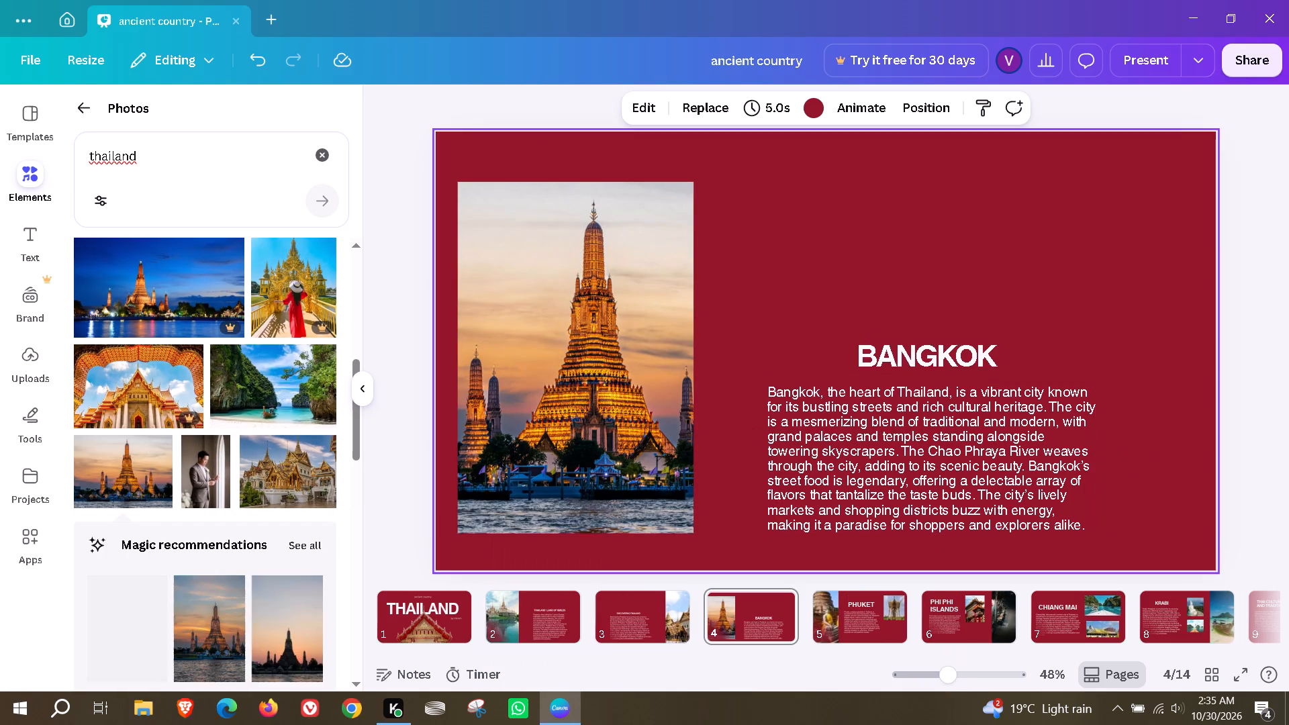
Move the Phuket paragraph on page 5 further down.
left_click(859, 623)
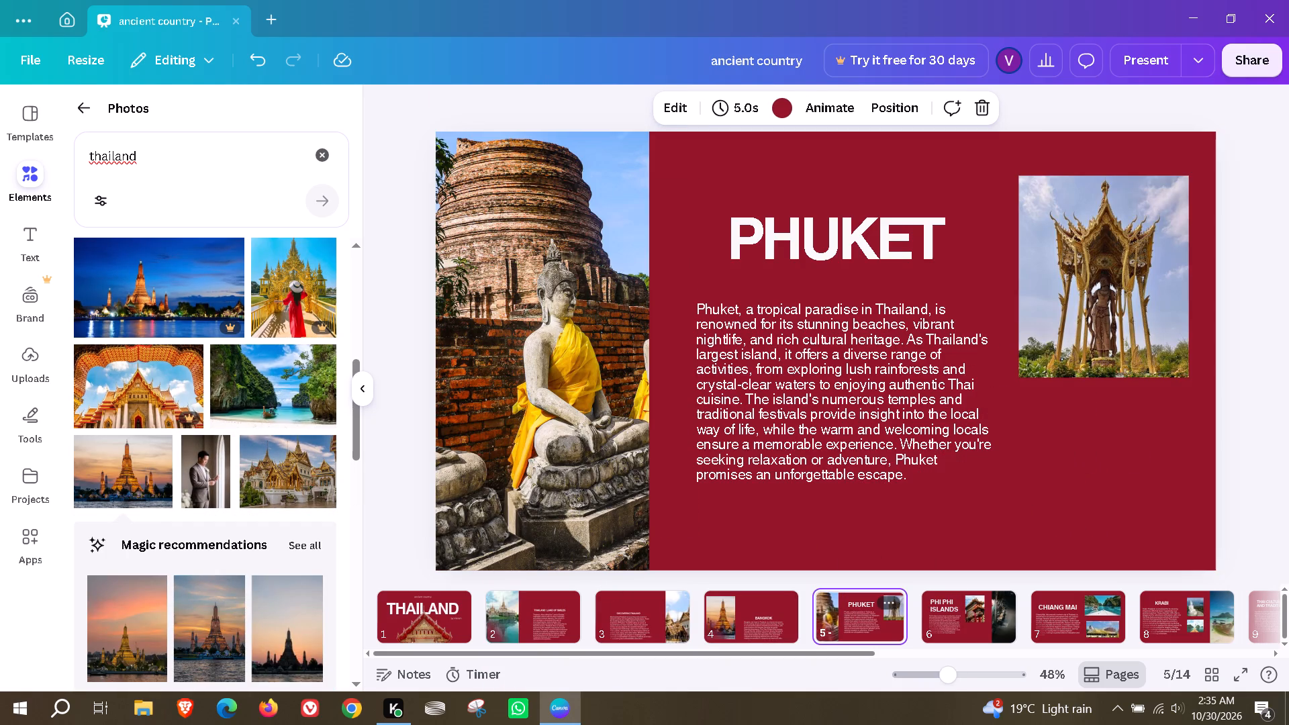
left_click_drag(826, 391, 827, 423)
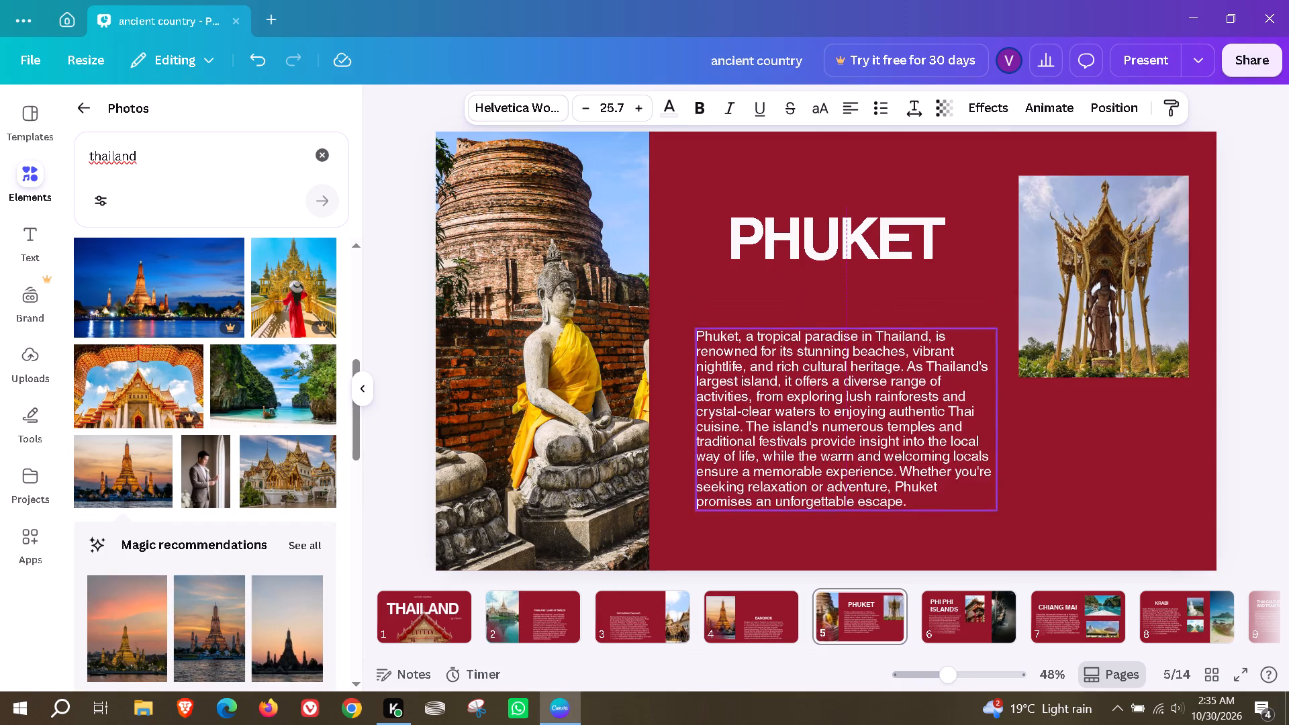
left_click_drag(827, 423, 826, 454)
Delete the small golden pavilion photo beside the PHUKET title together with its frame.
left_click(1074, 328)
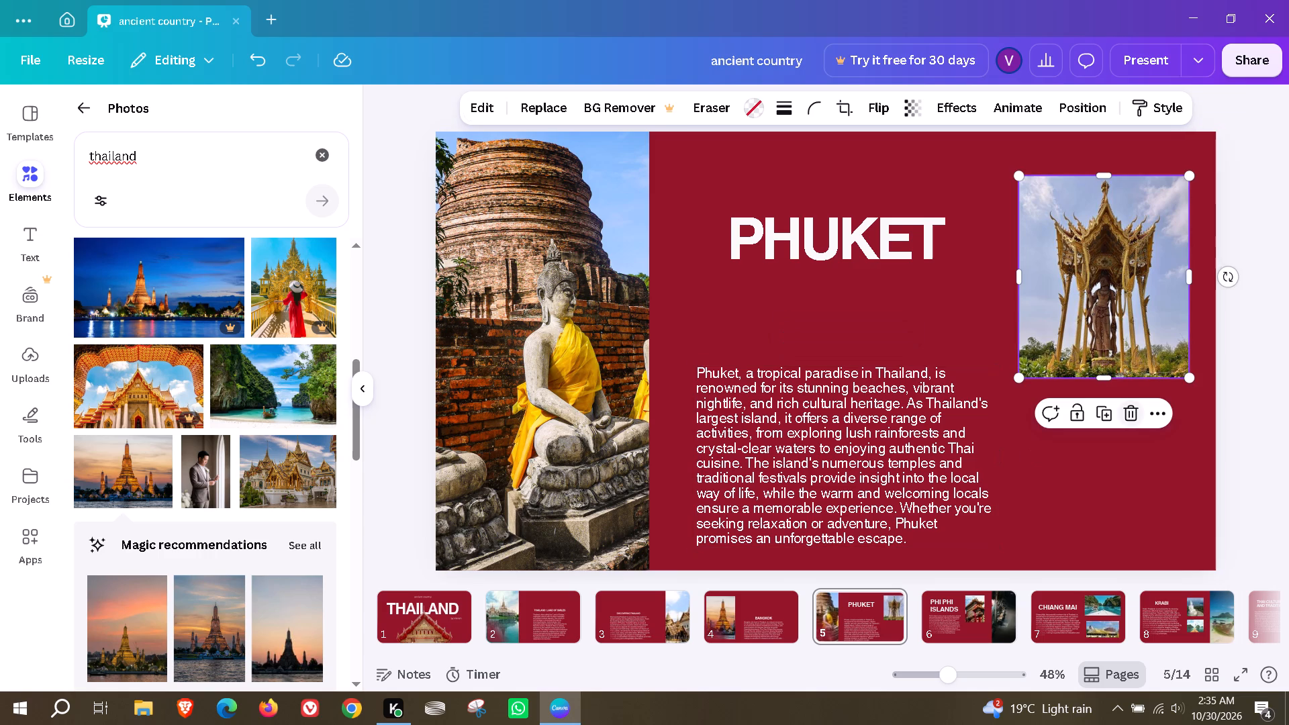
left_click(1131, 426)
left_click(1116, 450)
left_click(1132, 422)
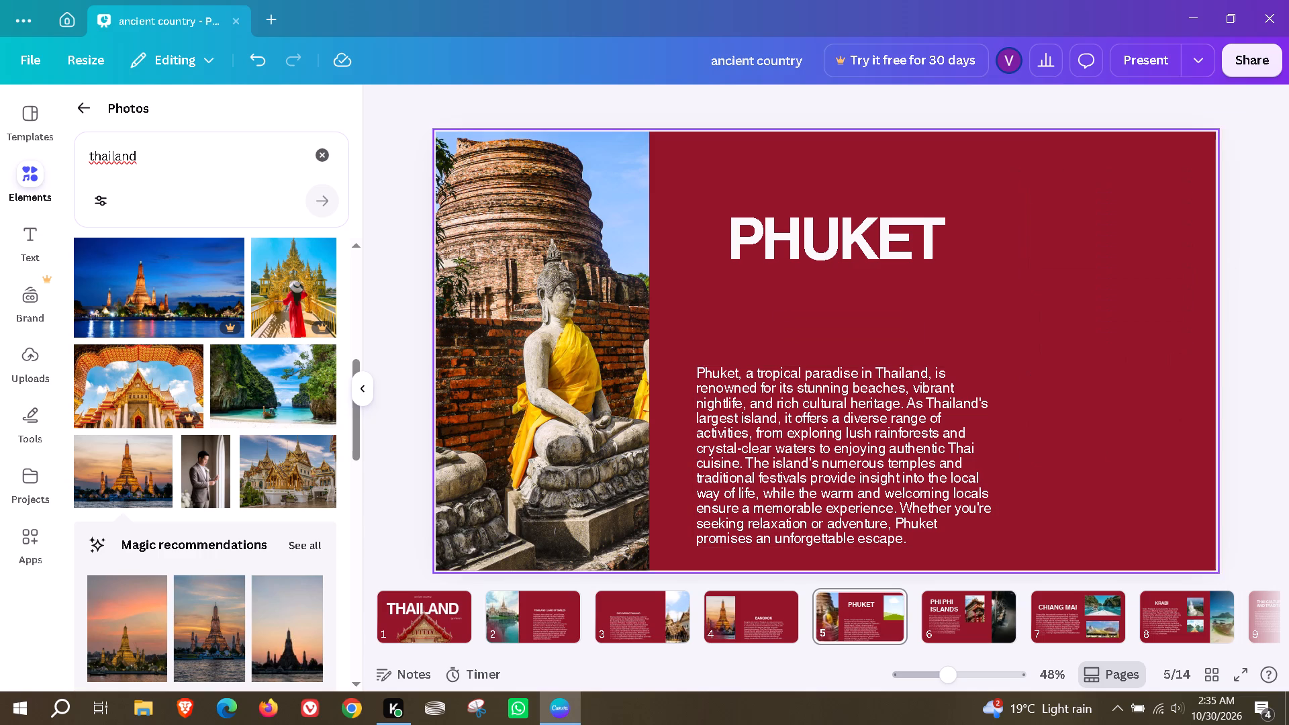
Shrink the PHUKET title to size 58.2, shift the paragraph right, and centre the title just above it.
left_click_drag(879, 267, 867, 320)
left_click_drag(957, 333, 846, 309)
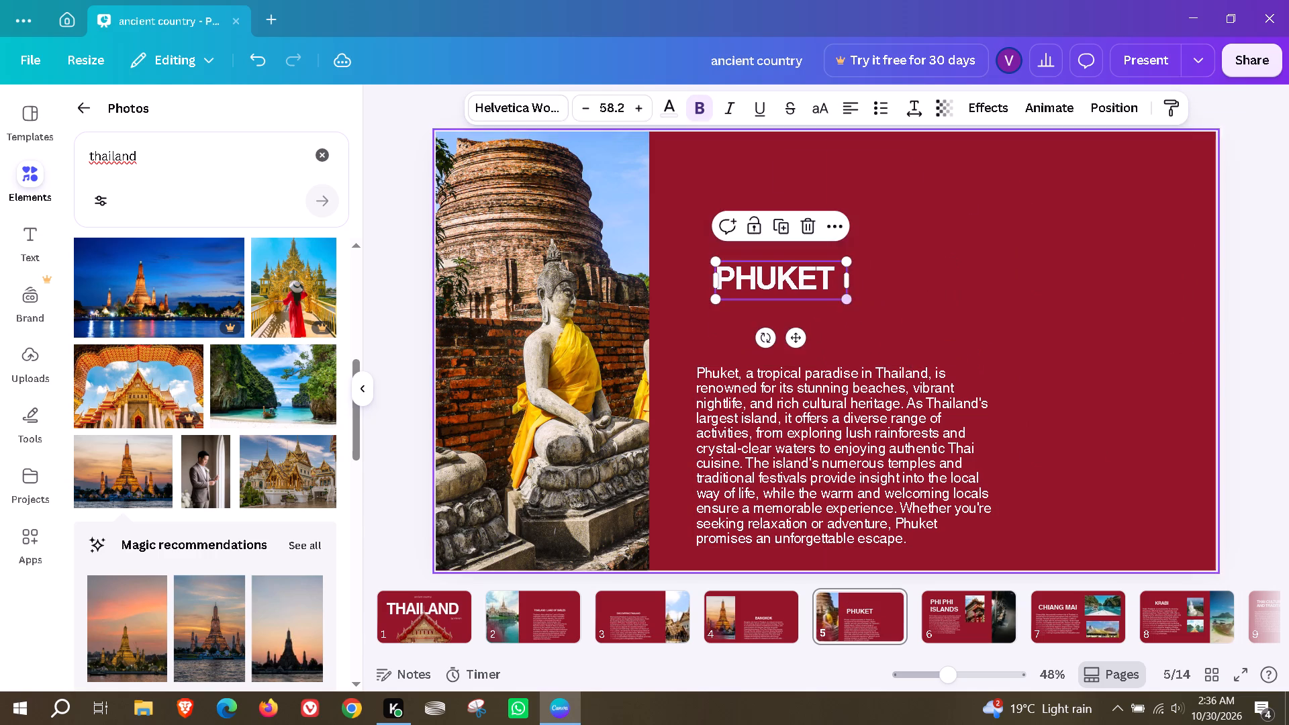
left_click_drag(906, 440, 981, 434)
left_click_drag(789, 283, 922, 323)
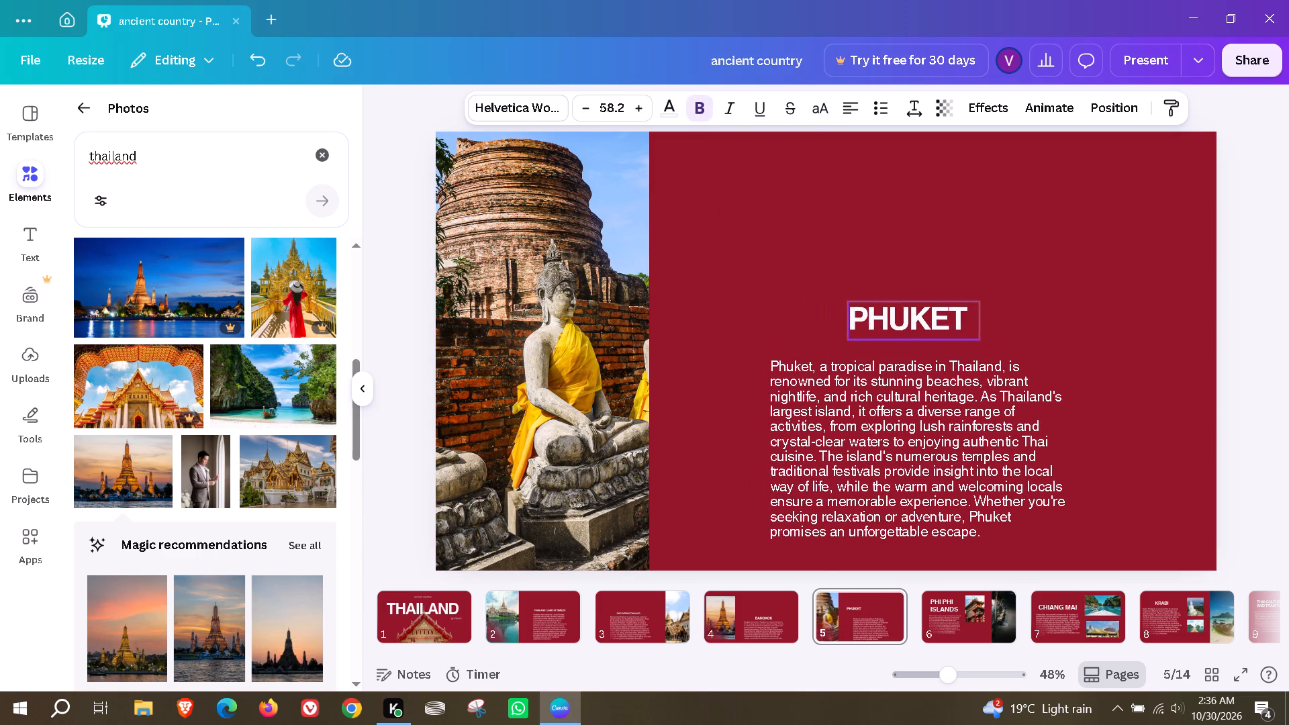
left_click_drag(922, 323, 928, 327)
left_click(1139, 420)
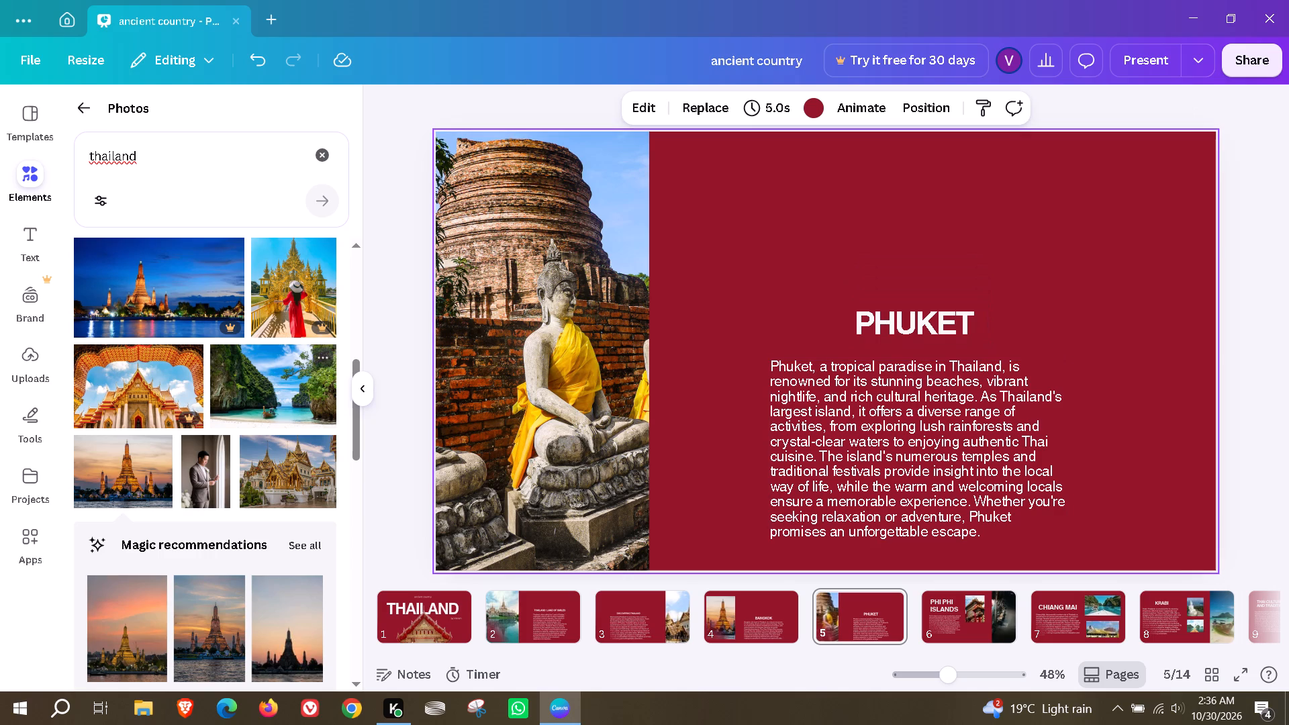
Replace the large Buddha statue photo on page 5 with the middle recommended photo of the riverside temple at sunset.
scroll(218, 488, "down", 2)
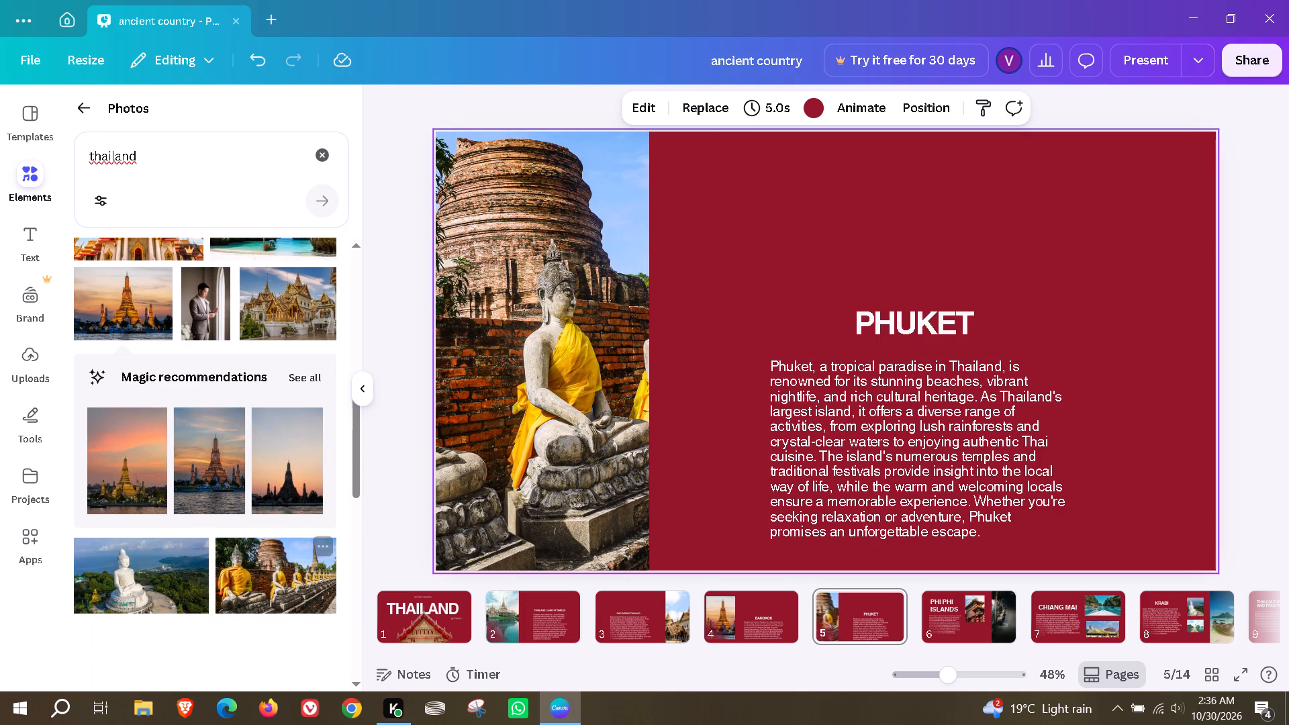
left_click_drag(208, 497, 499, 409)
left_click(689, 474)
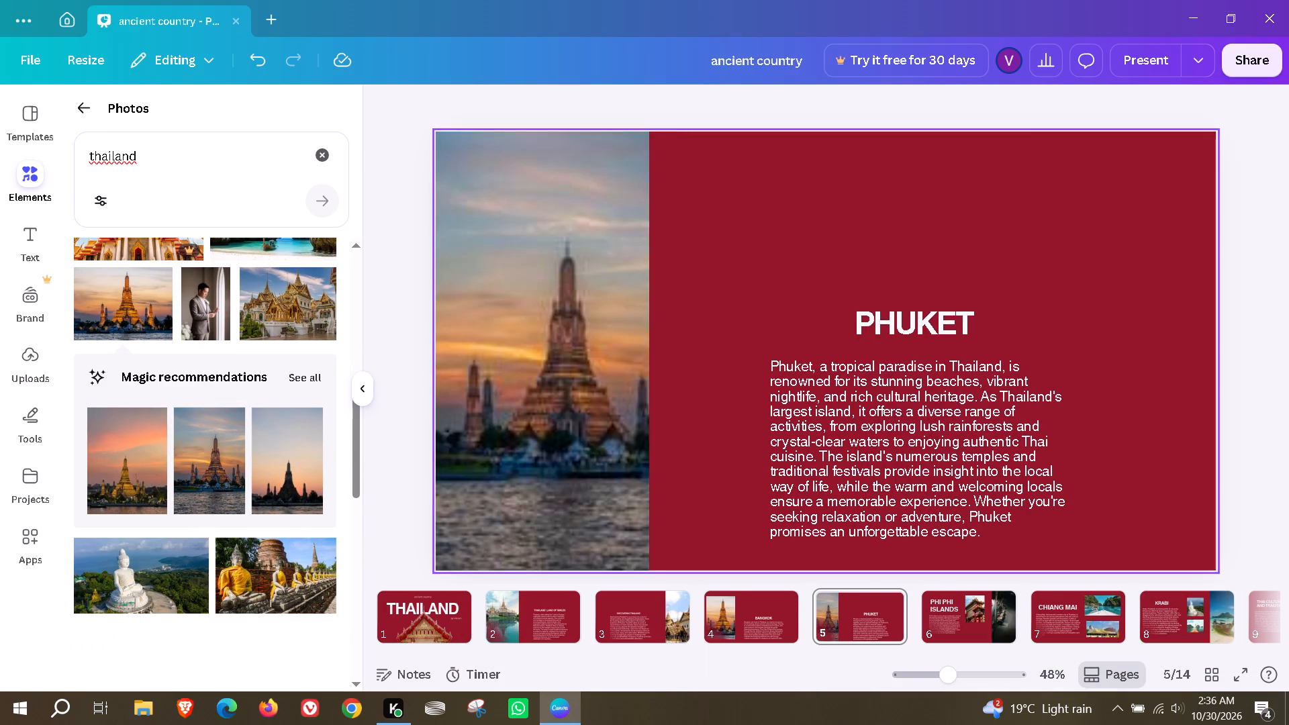
left_click(529, 481)
Delete the small red and gold gate photo on page 6 together with its frame.
left_click(937, 620)
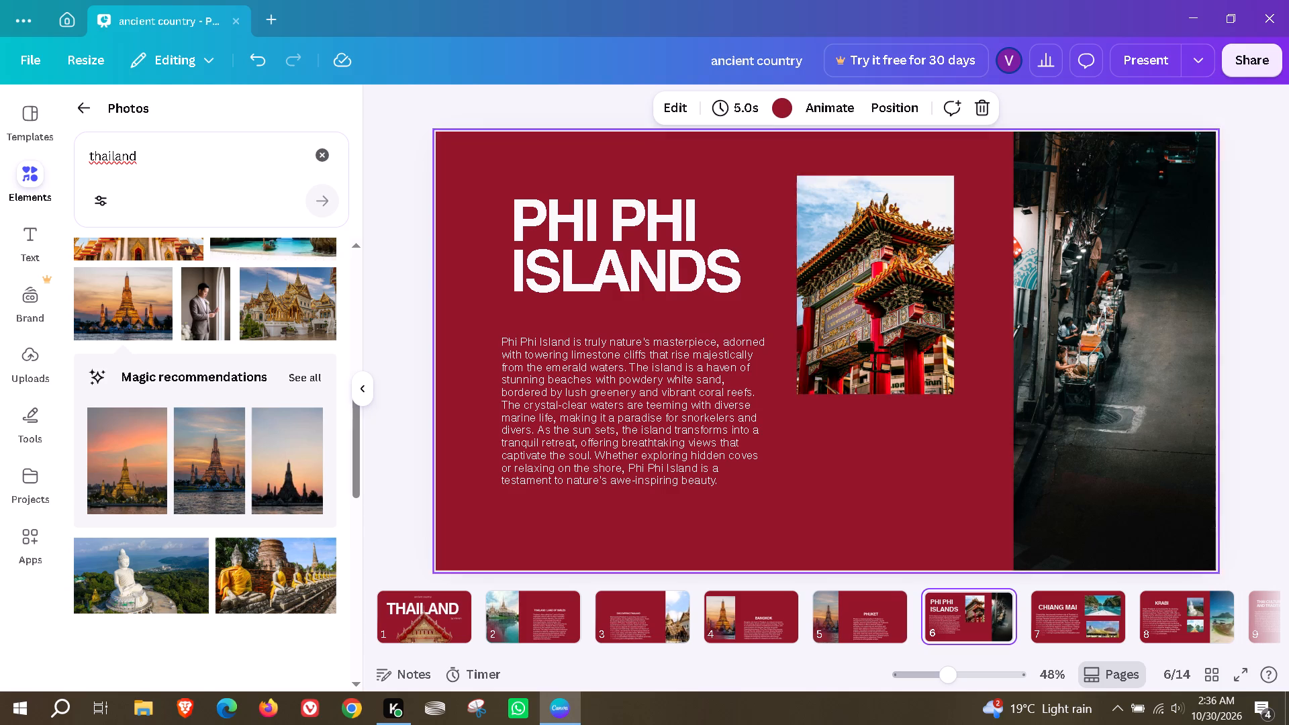
left_click_drag(896, 448, 869, 323)
left_click(895, 434)
left_click(912, 491)
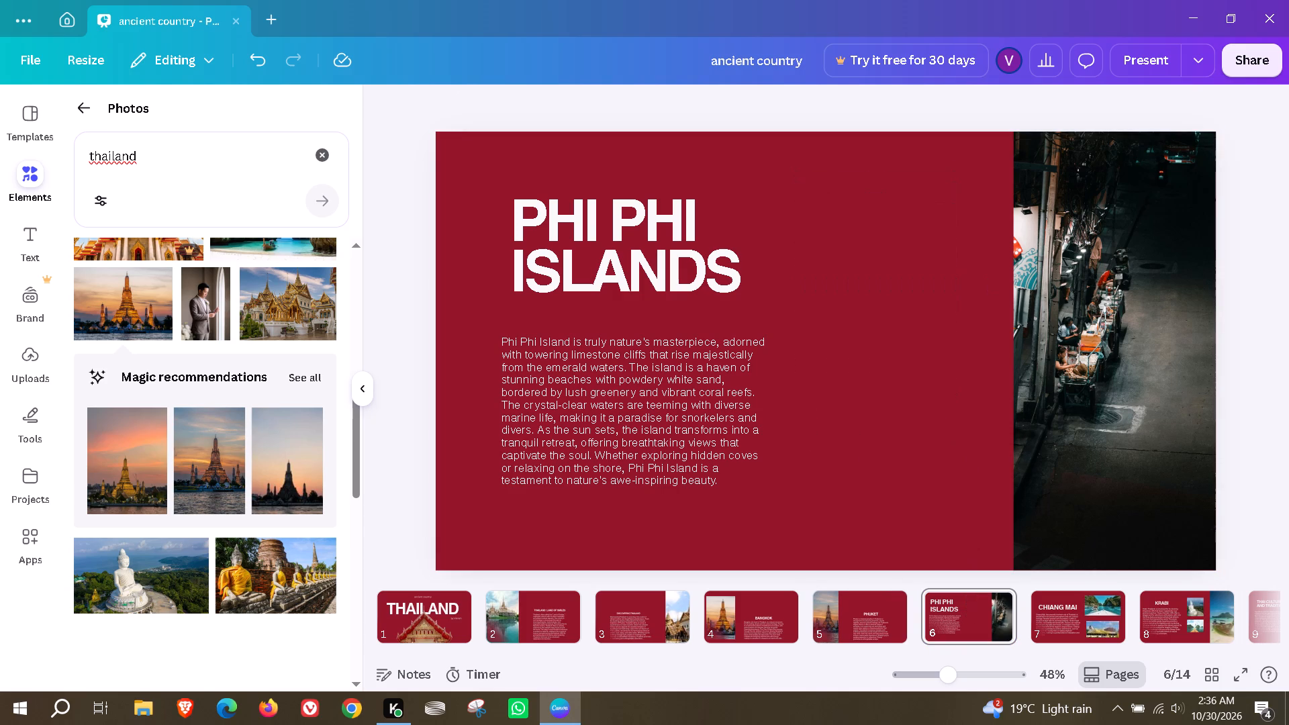
Move the Phi Phi paragraph down and right, and shrink the PHI PHI ISLANDS title to size 40.7 on a single line.
left_click_drag(694, 414, 767, 463)
left_click_drag(663, 276, 769, 329)
left_click_drag(855, 369, 706, 300)
left_click(683, 275)
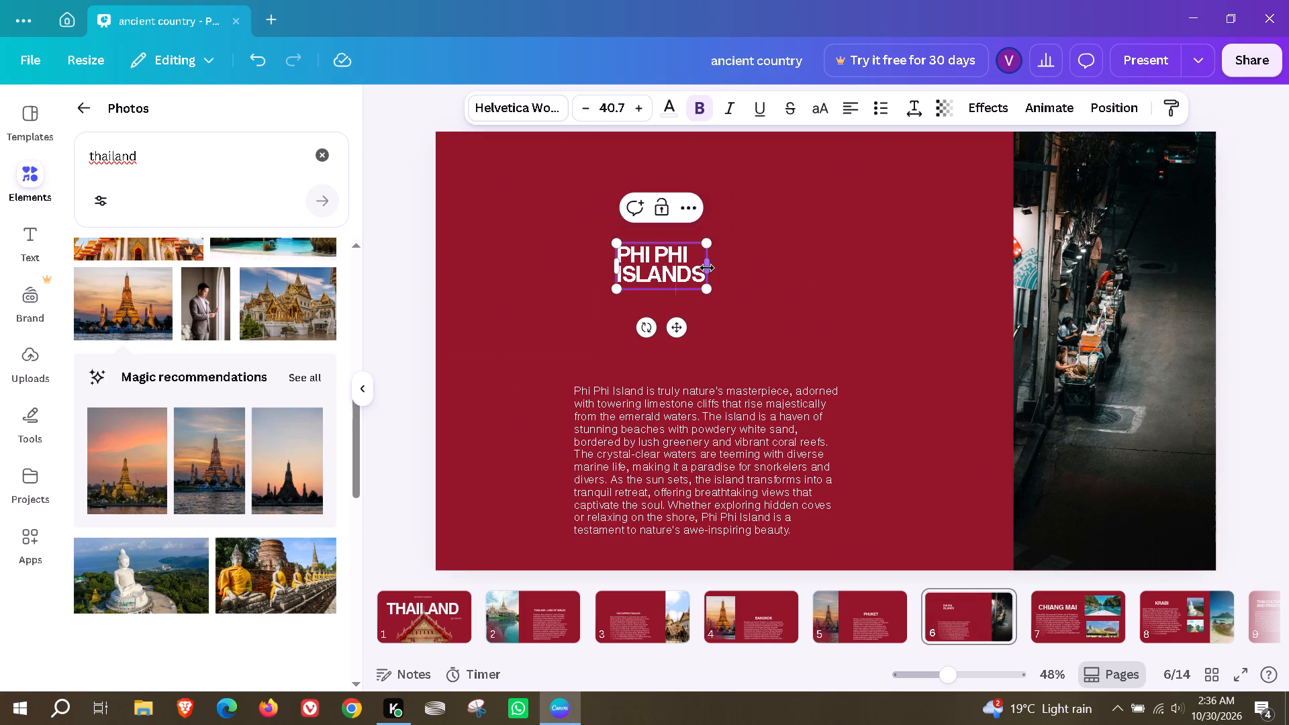
left_click_drag(707, 268, 791, 281)
Lower the PHI PHI ISLANDS title to sit centred above the paragraph, leaving room for the text beneath.
left_click_drag(694, 256, 705, 320)
left_click_drag(840, 318, 826, 318)
left_click_drag(734, 260, 730, 290)
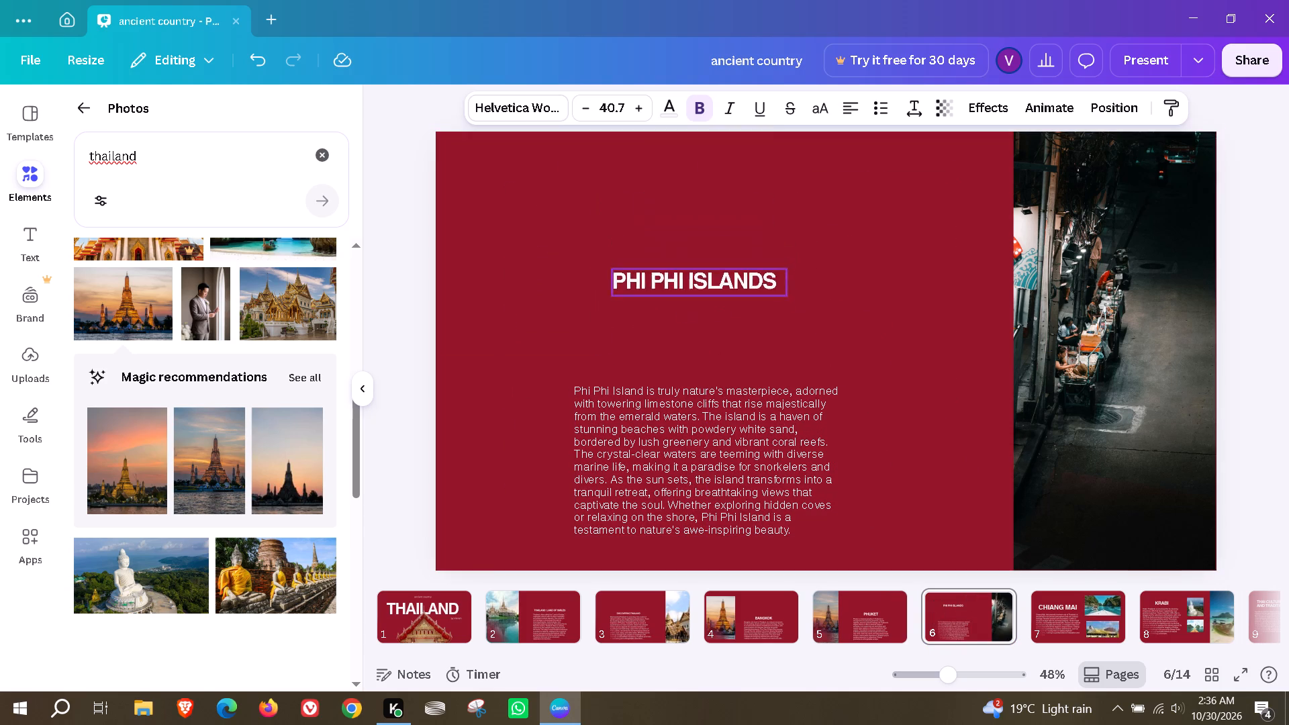
left_click_drag(730, 290, 728, 357)
left_click(743, 444)
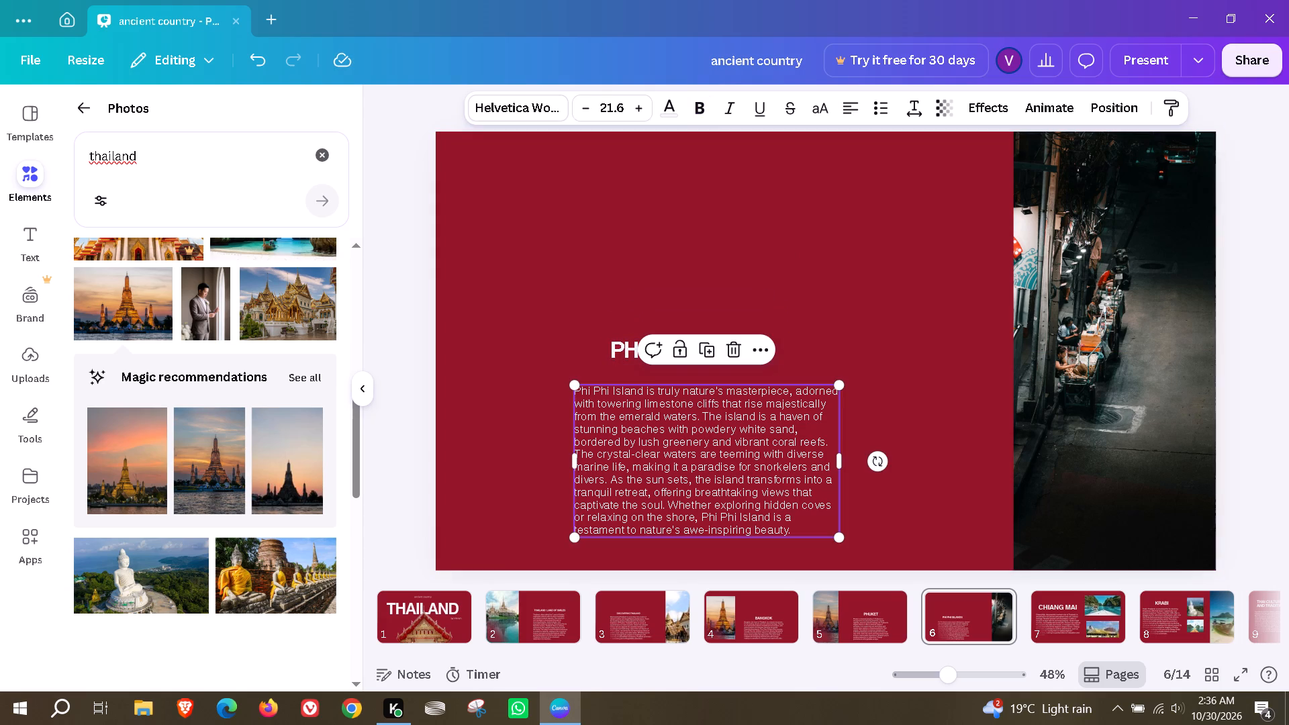
left_click(769, 372)
left_click_drag(694, 356, 702, 338)
Move the Phi Phi paragraph up under its title, enlarge its text to size 22.6, and narrow the text box slightly.
left_click_drag(737, 443, 735, 422)
left_click_drag(839, 512, 847, 527)
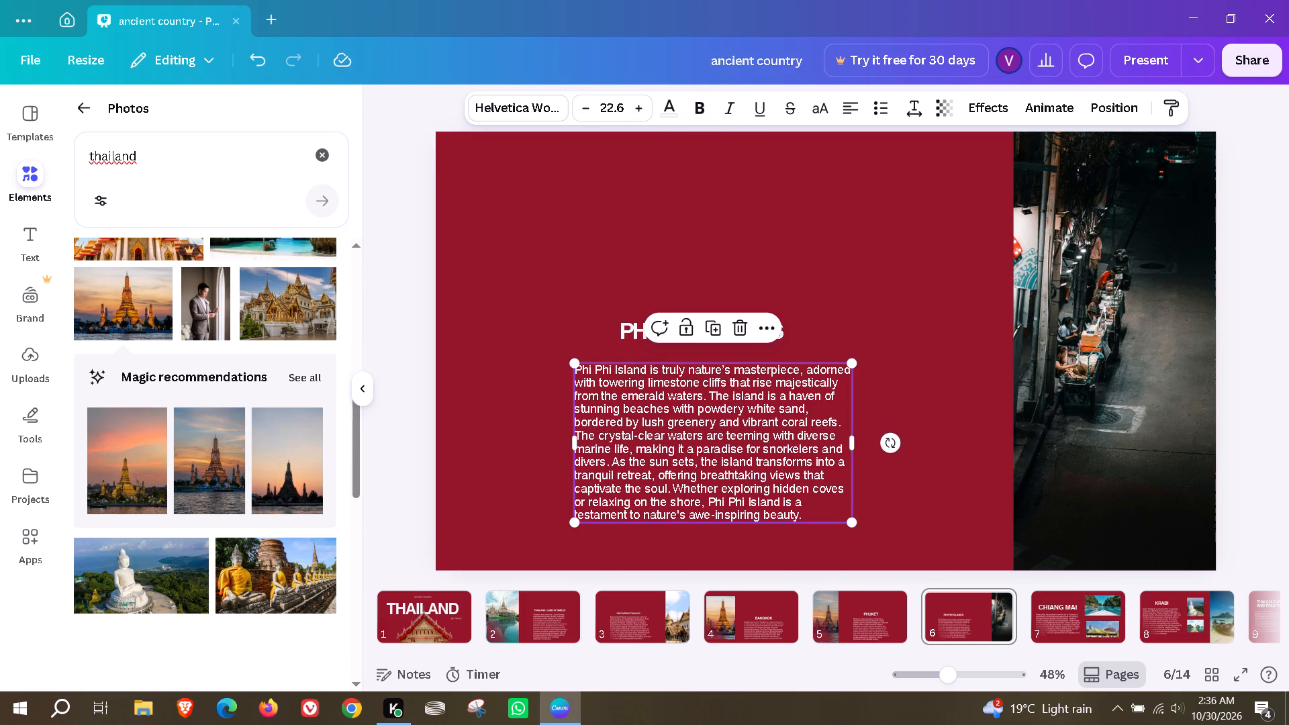
left_click_drag(855, 446, 842, 442)
left_click(881, 491)
left_click(753, 461)
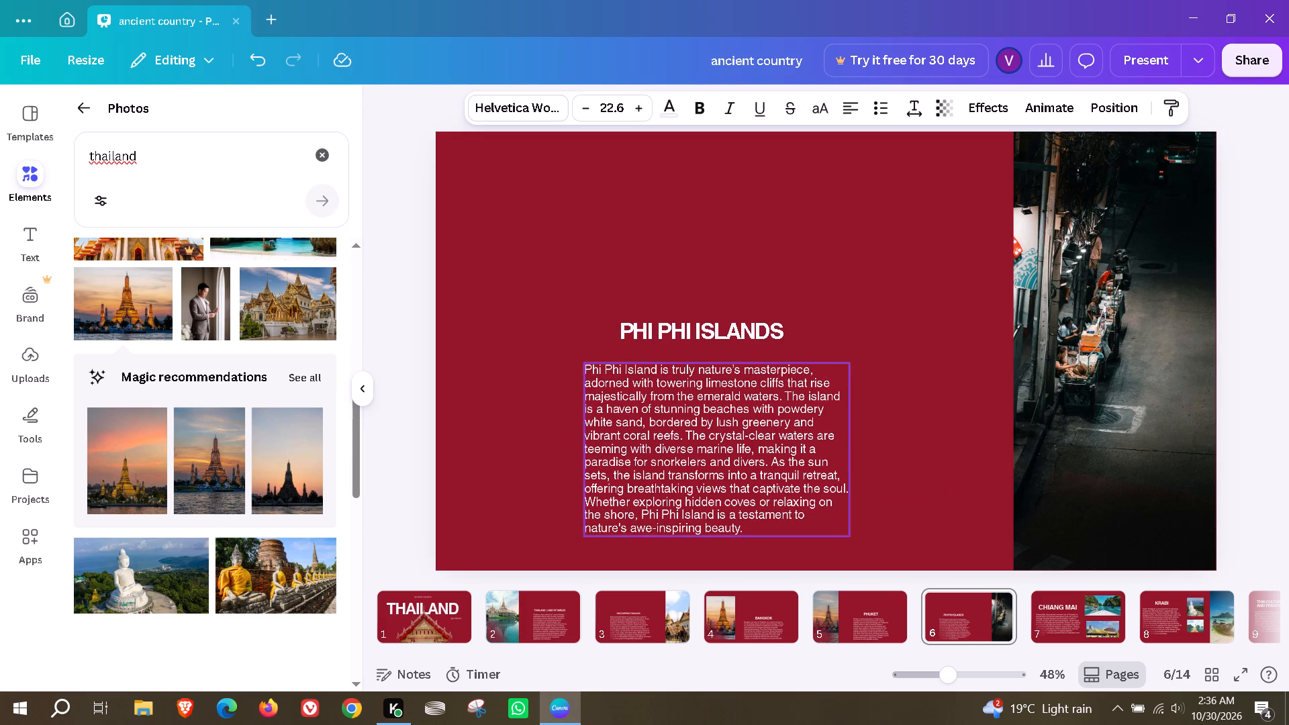
left_click(890, 489)
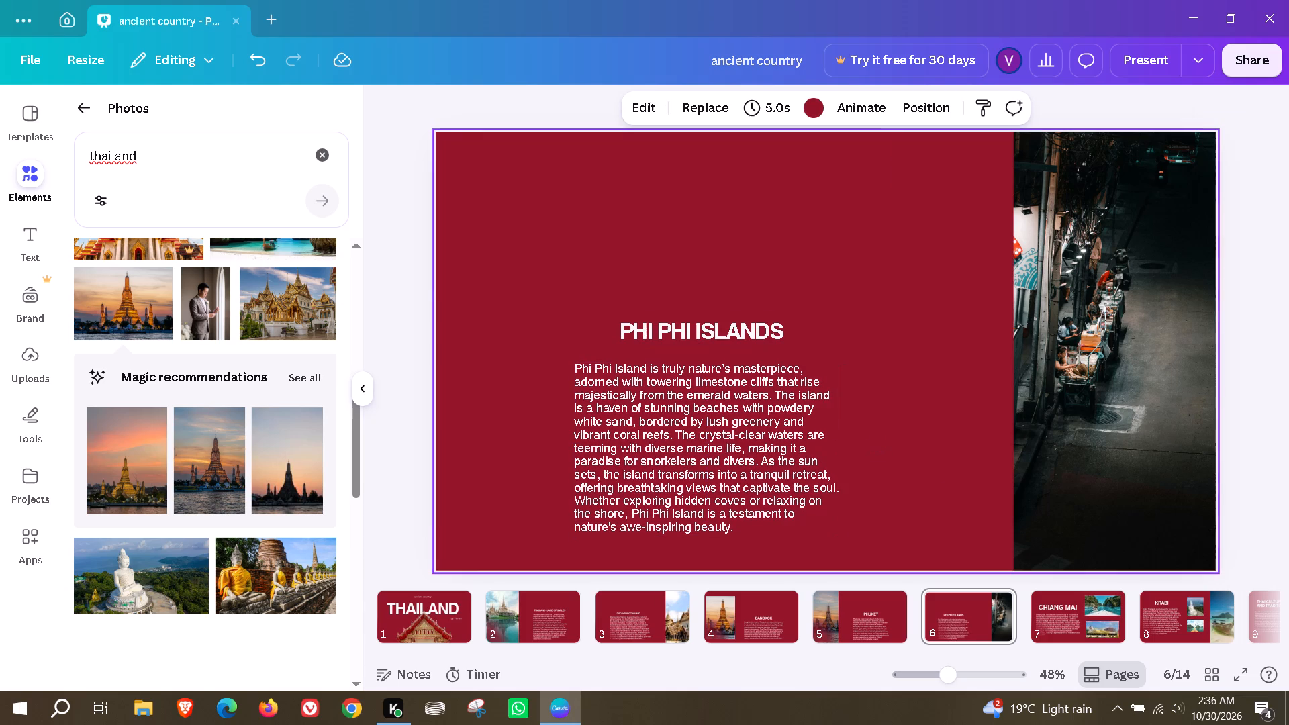
Widen the dark street photo on page 6 leftward until its edge sits just beside the Phi Phi paragraph.
left_click(1043, 439)
left_click_drag(1015, 352, 899, 360)
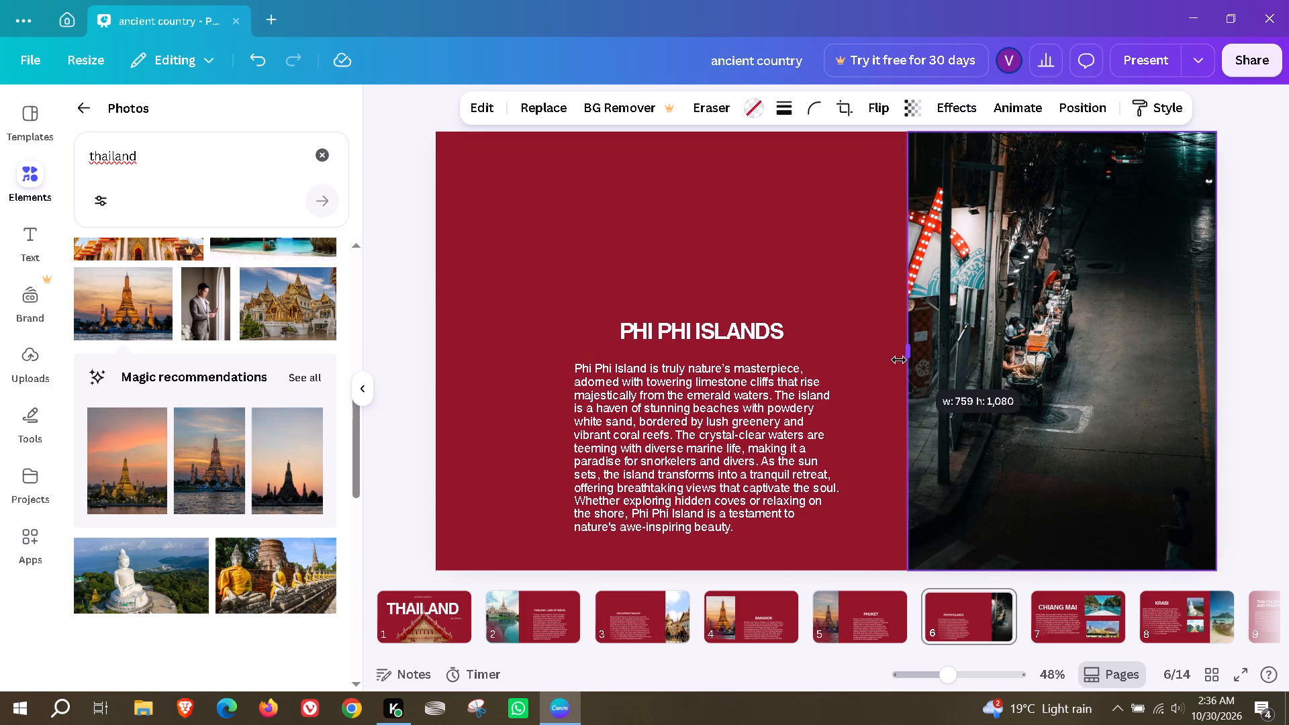
left_click_drag(899, 360, 872, 360)
left_click(826, 354)
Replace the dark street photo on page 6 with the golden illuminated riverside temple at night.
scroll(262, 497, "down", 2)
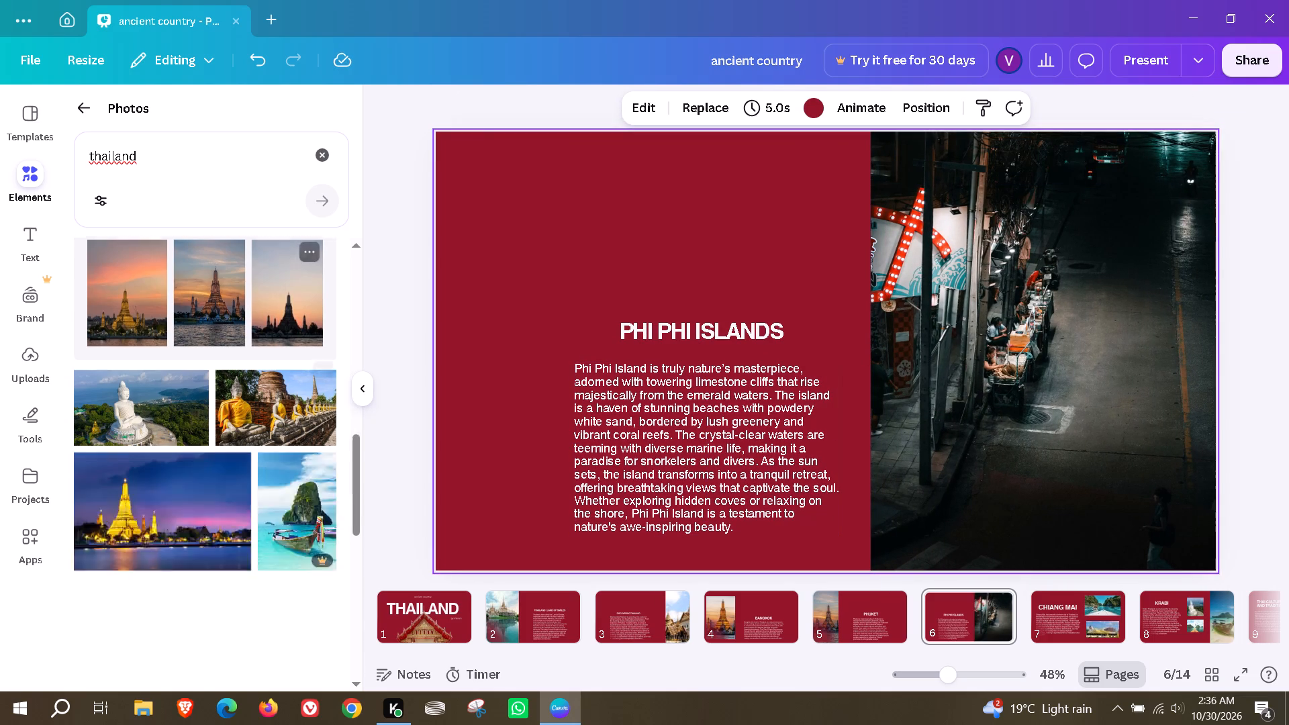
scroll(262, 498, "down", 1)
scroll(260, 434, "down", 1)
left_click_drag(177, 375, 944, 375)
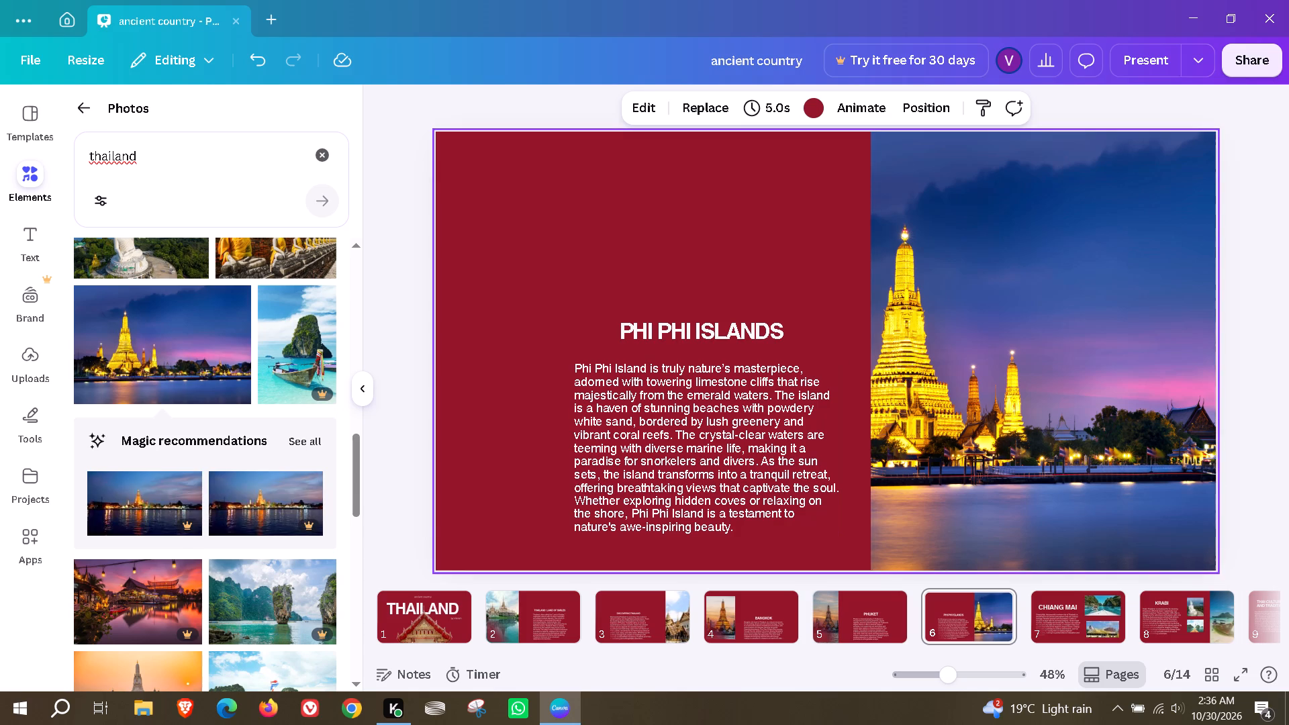
Replace the illuminated temple photo on page 6 with the riverside stone temple under a hazy yellow-green sky.
scroll(253, 518, "down", 4)
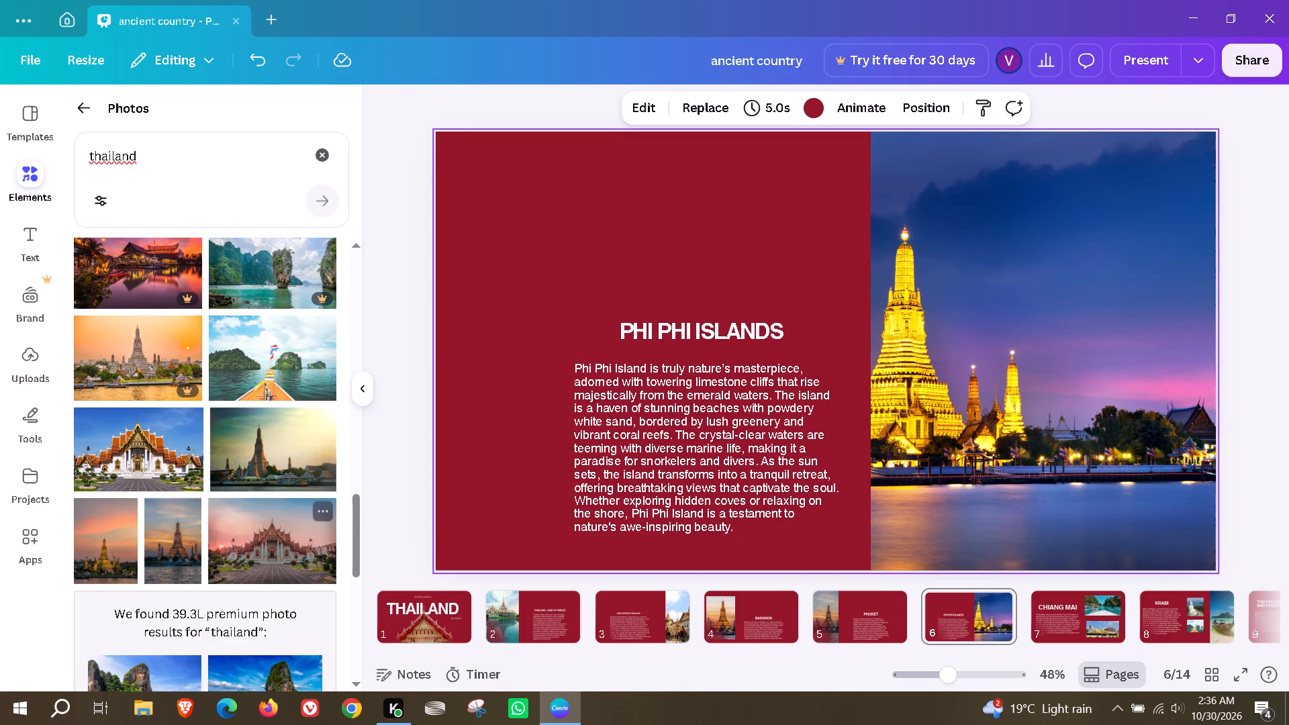
left_click_drag(275, 467, 935, 419)
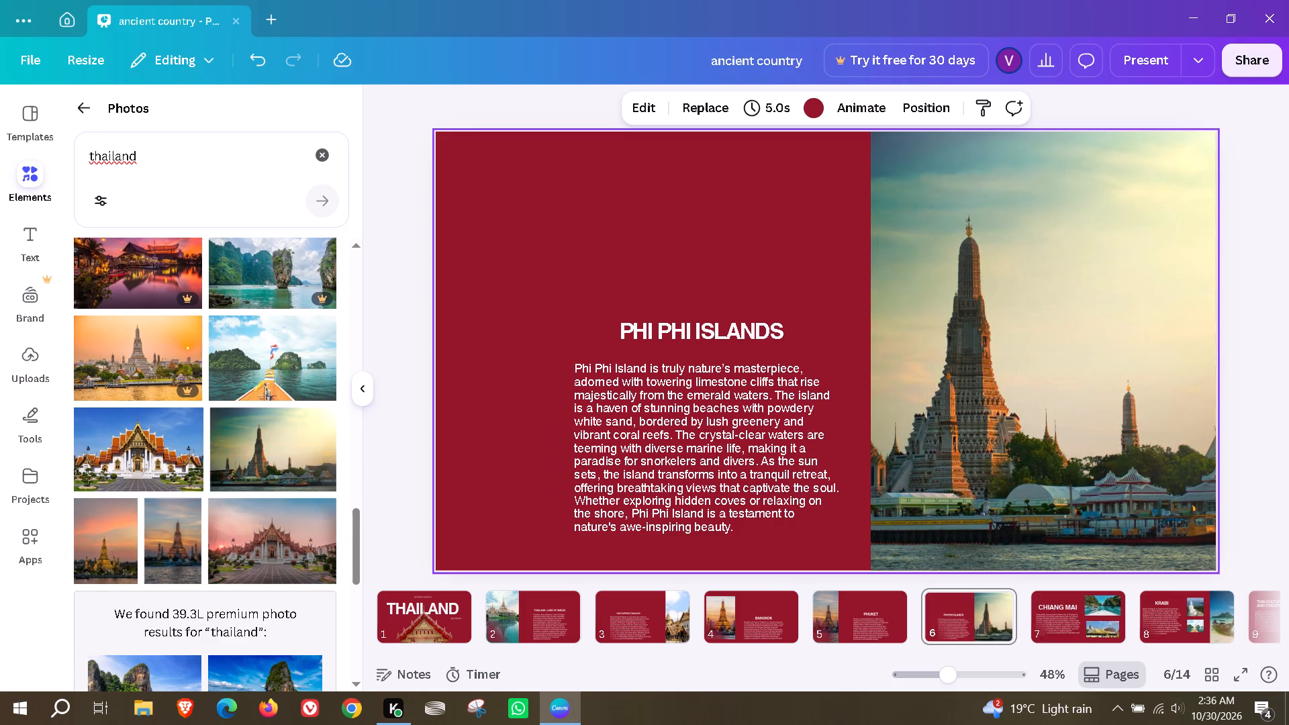
On page 7, shrink the CHIANG MAI title to size 53.
left_click(1044, 630)
left_click(695, 301)
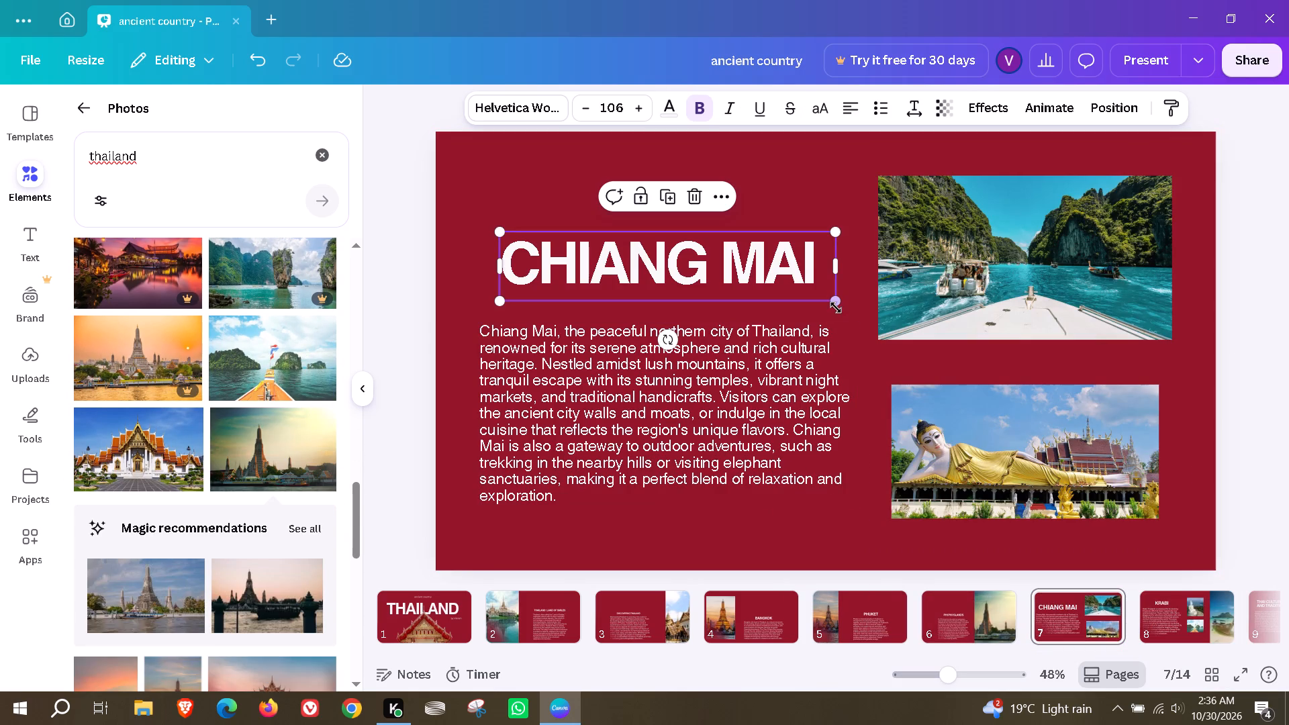
left_click_drag(836, 307, 663, 295)
Shrink the Chiang Mai paragraph to size 25.2, narrow its text box, and move it down and right.
left_click(718, 444)
left_click_drag(856, 503, 827, 503)
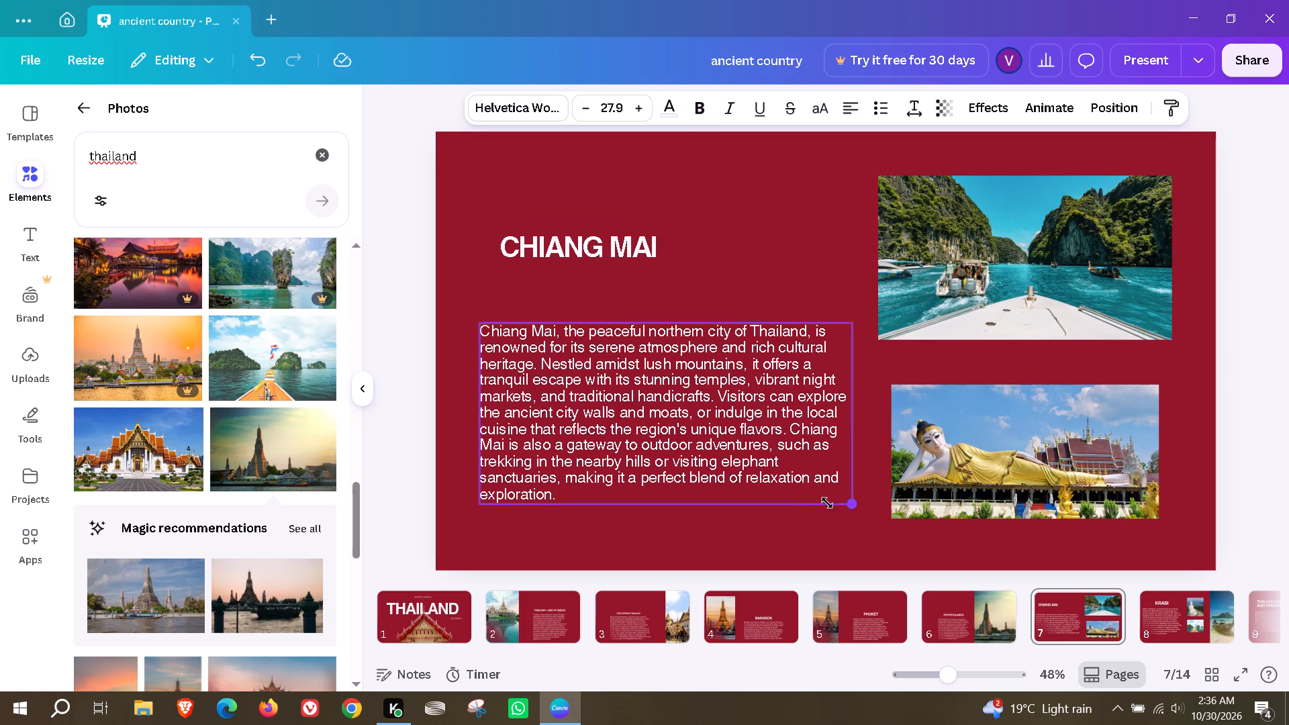
left_click_drag(827, 503, 810, 498)
left_click_drag(822, 418, 787, 414)
left_click_drag(687, 414, 723, 451)
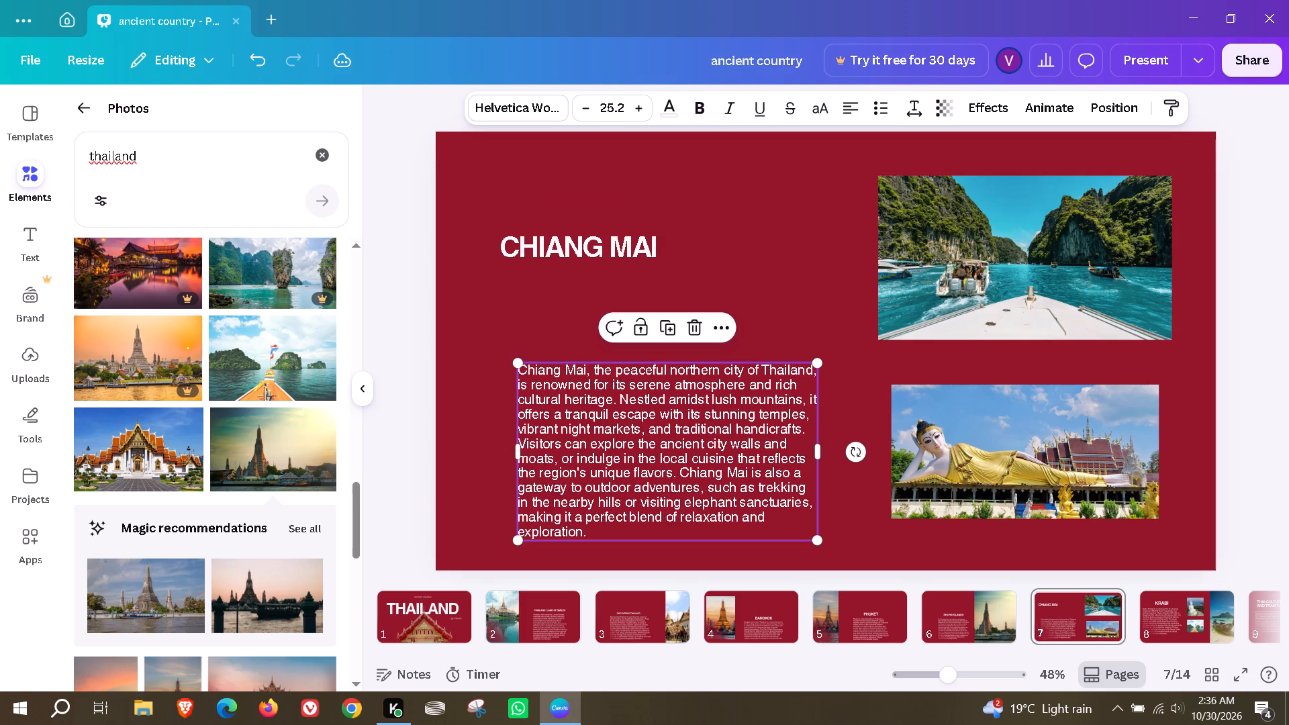
Move the CHIANG MAI title down and right to sit roughly centred above its paragraph.
left_click_drag(591, 256, 668, 330)
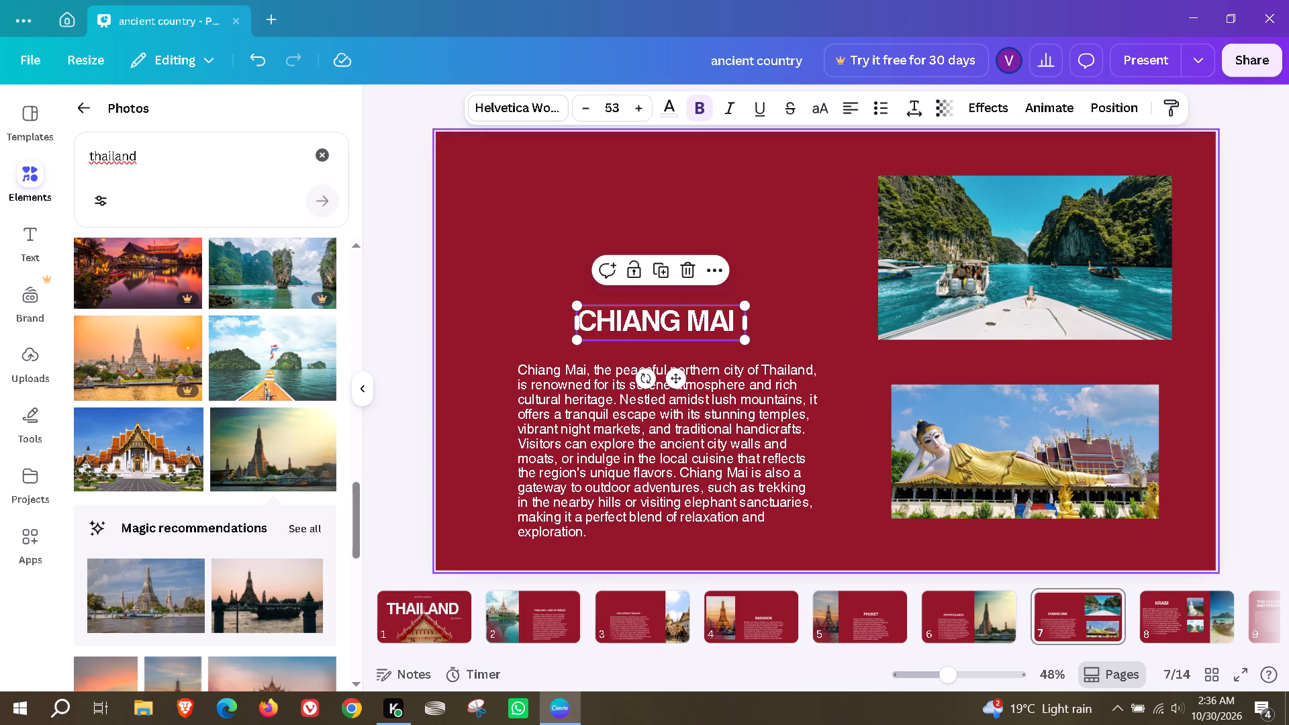
Replace page 7's boat photo with the temple against a pink sky, and the reclining Buddha photo with the orange-roofed temple.
scroll(256, 489, "down", 2)
scroll(189, 541, "down", 1)
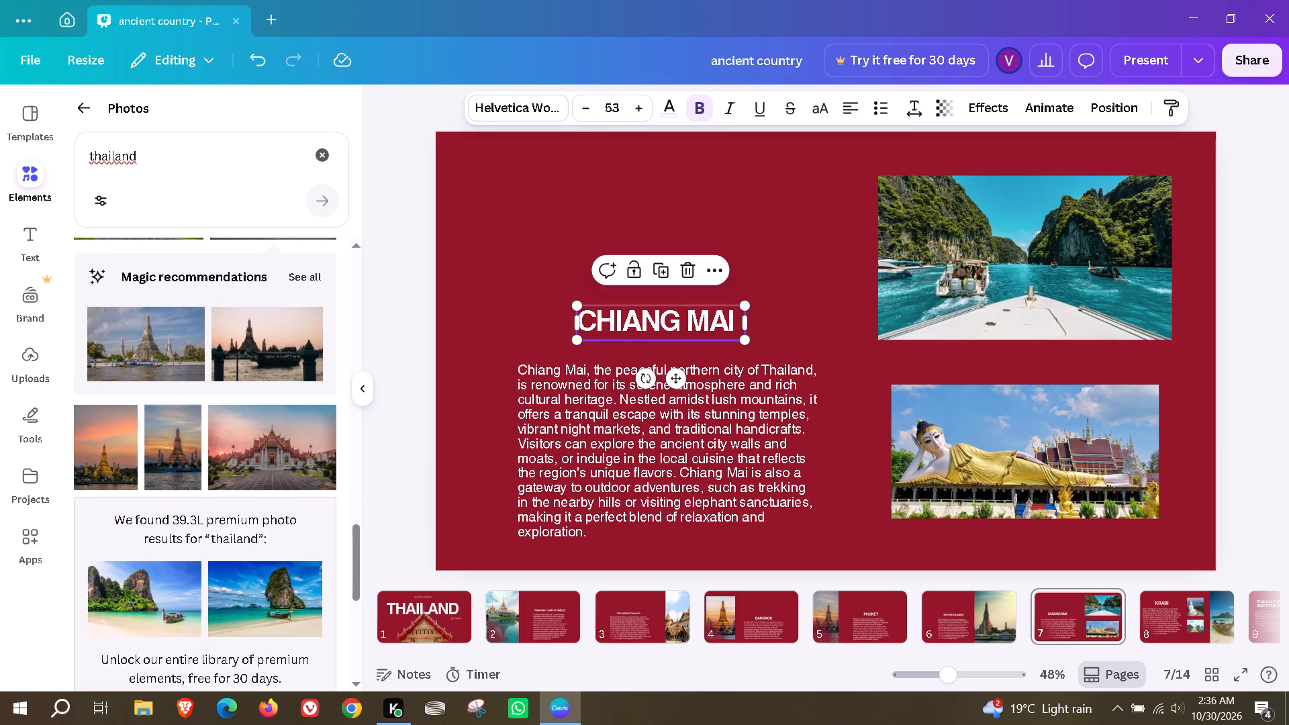
scroll(222, 548, "down", 1)
left_click_drag(257, 381, 965, 288)
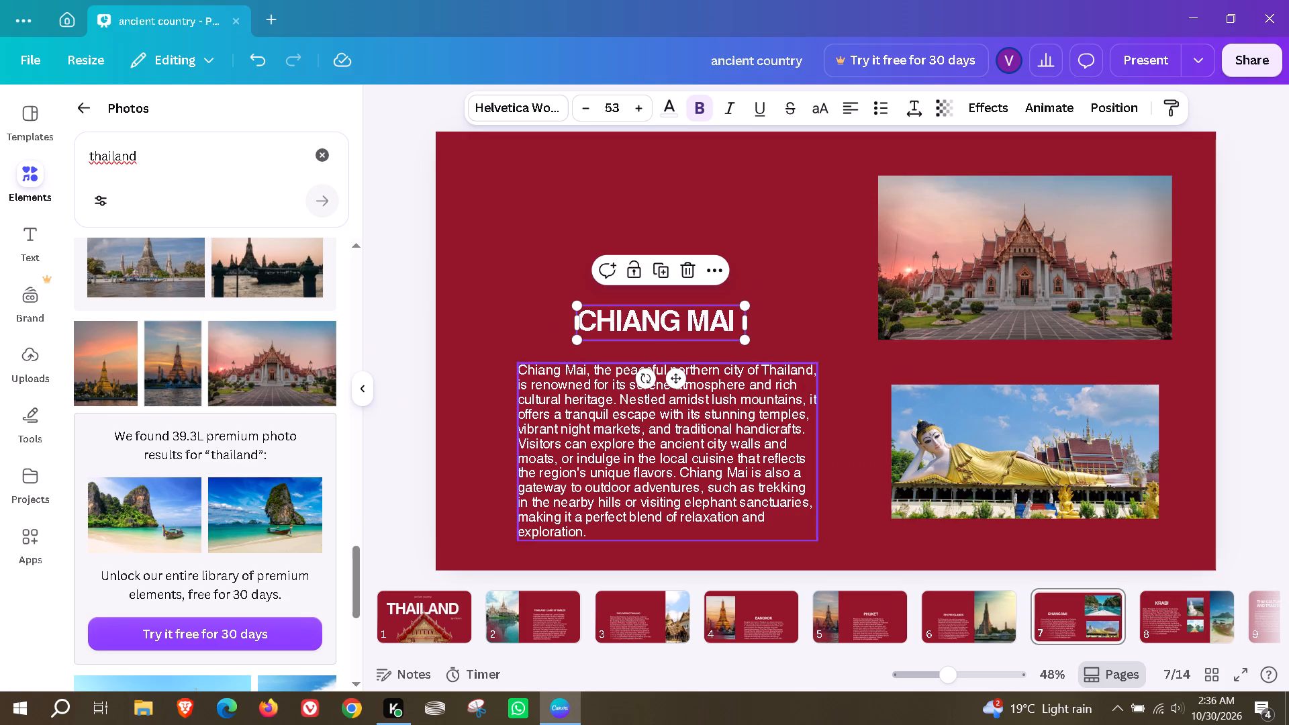
left_click_drag(113, 387, 927, 410)
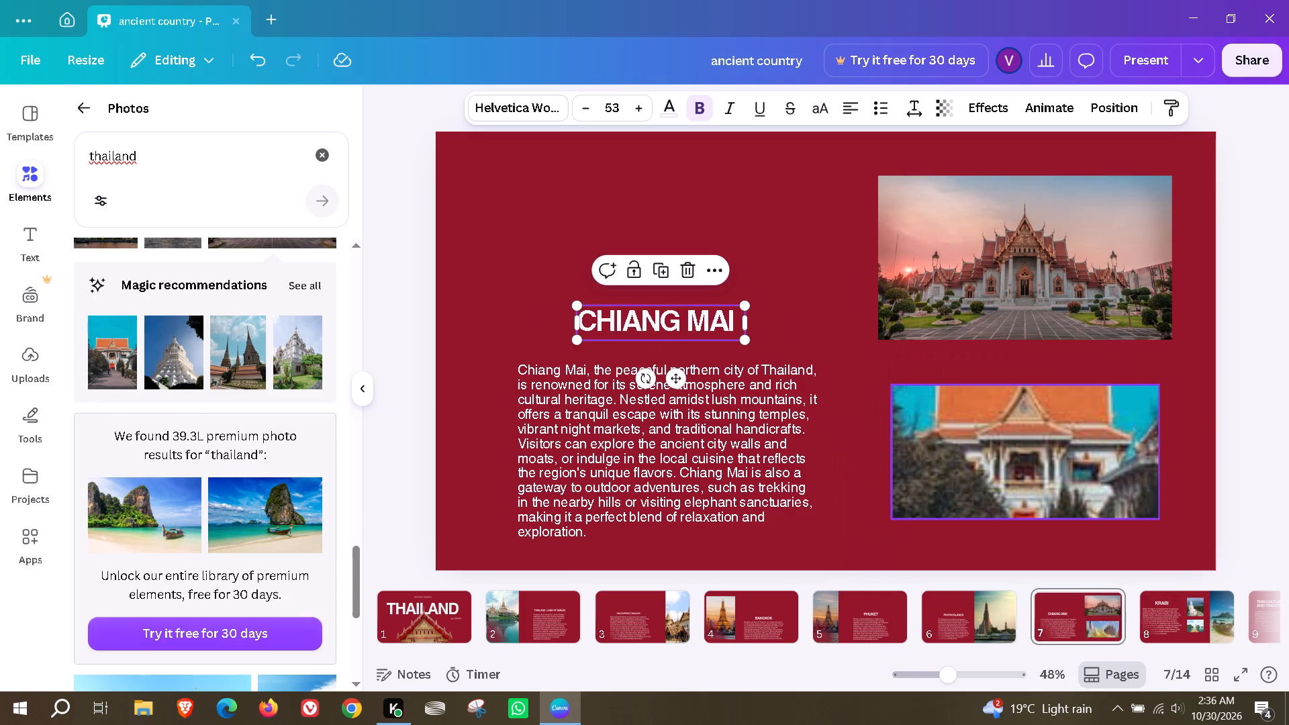
left_click(1027, 477)
left_click(848, 489)
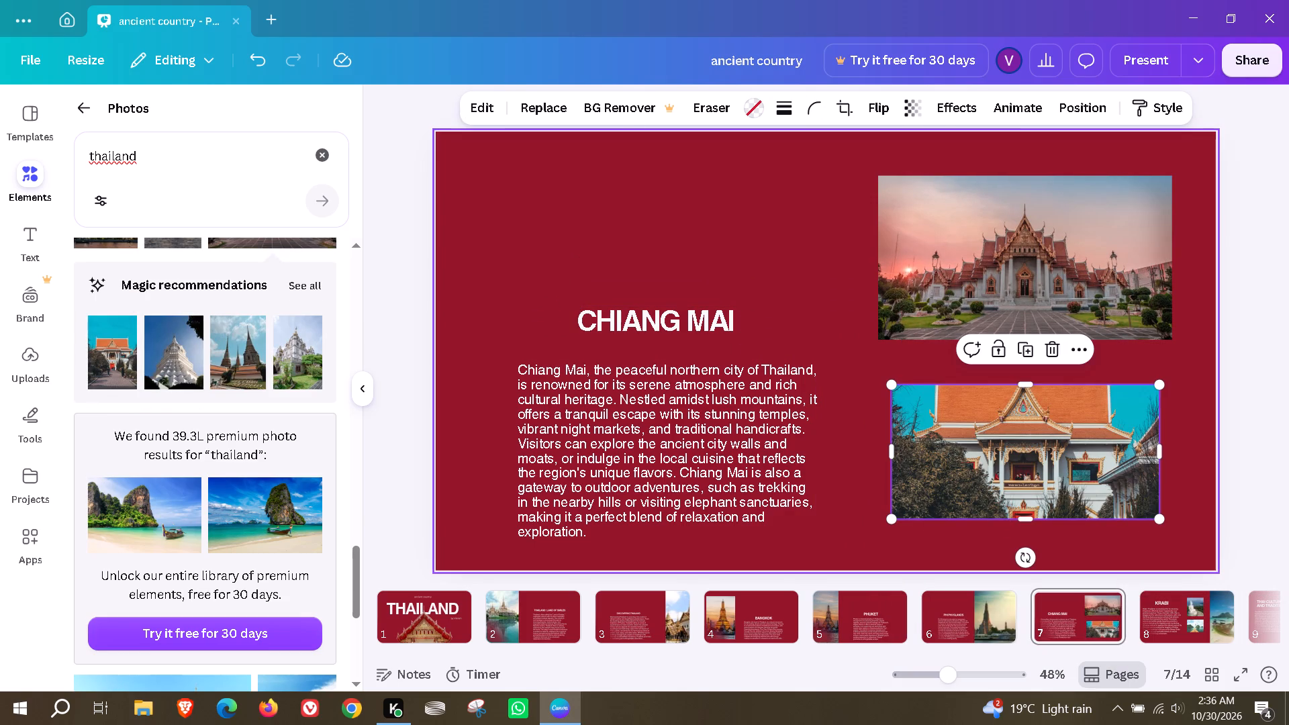
Lower the CHIANG MAI title so it sits directly above the paragraph.
left_click_drag(666, 330, 668, 344)
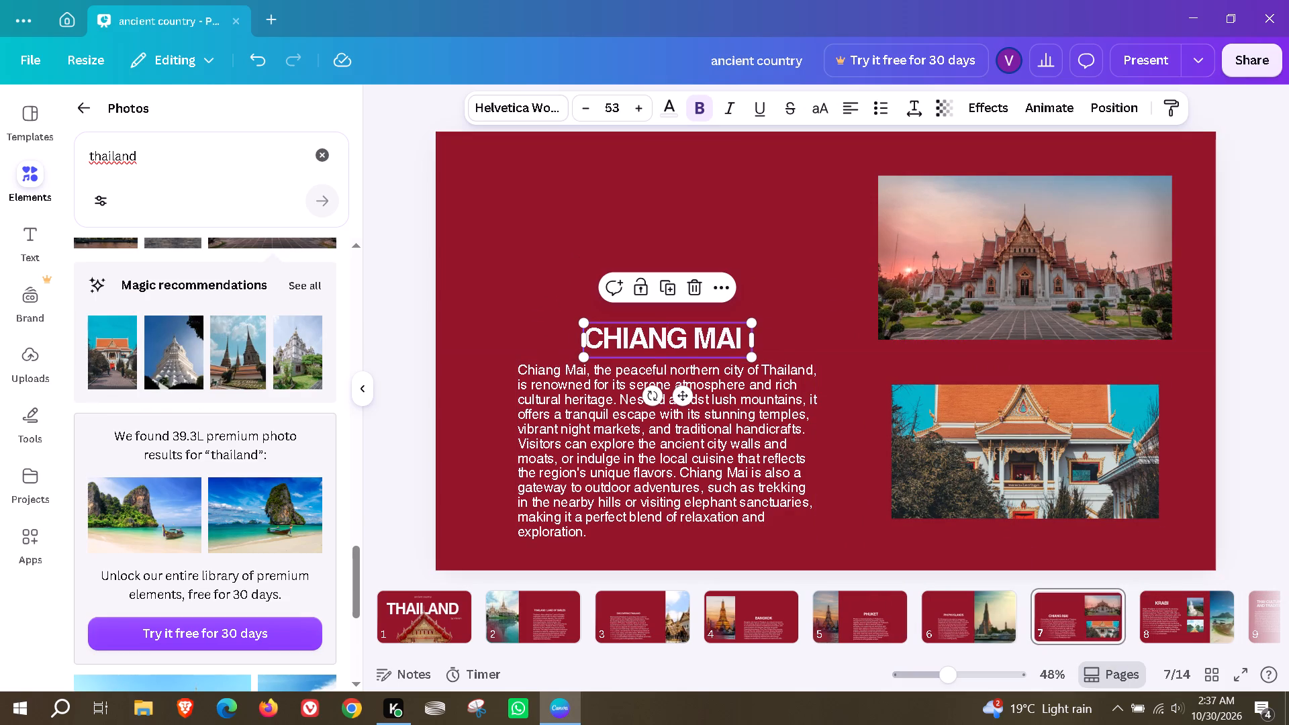
On page 8, move the Krabi paragraph down and lower the KRABI title to follow it.
scroll(1059, 615, "down", 2)
left_click(1000, 613)
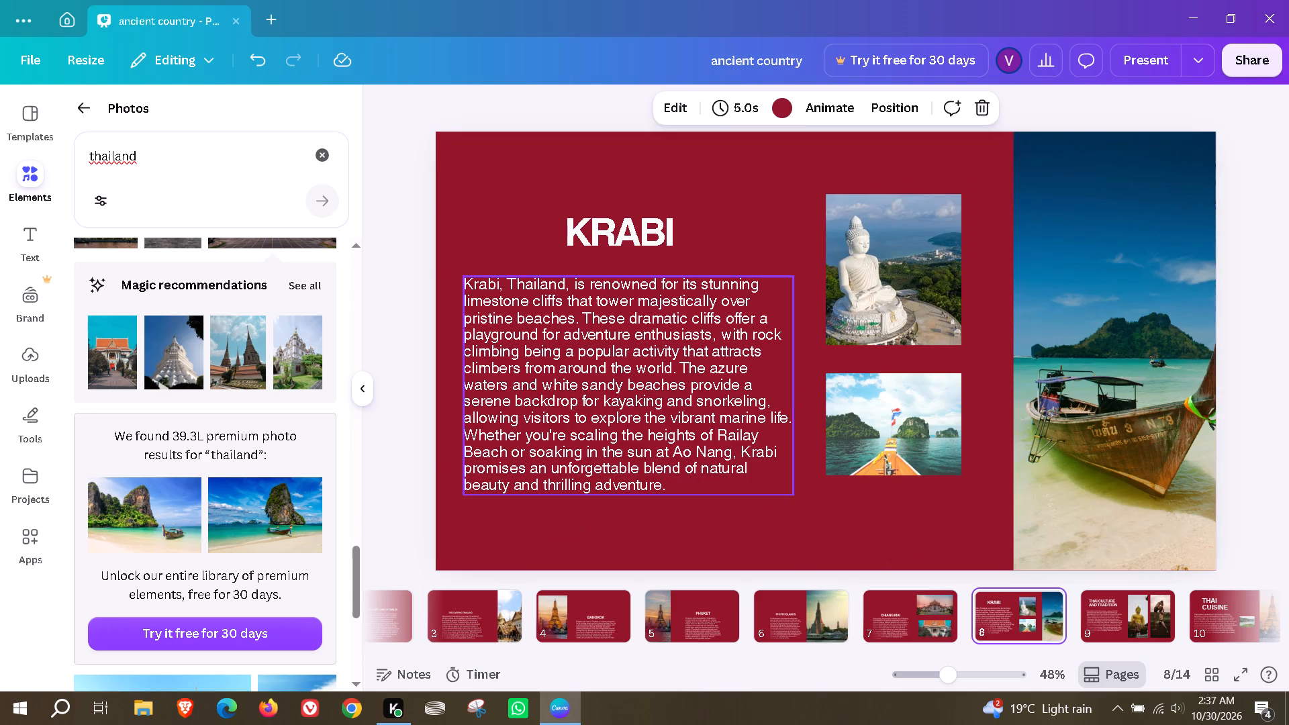
left_click_drag(693, 397, 691, 451)
left_click_drag(654, 236, 649, 287)
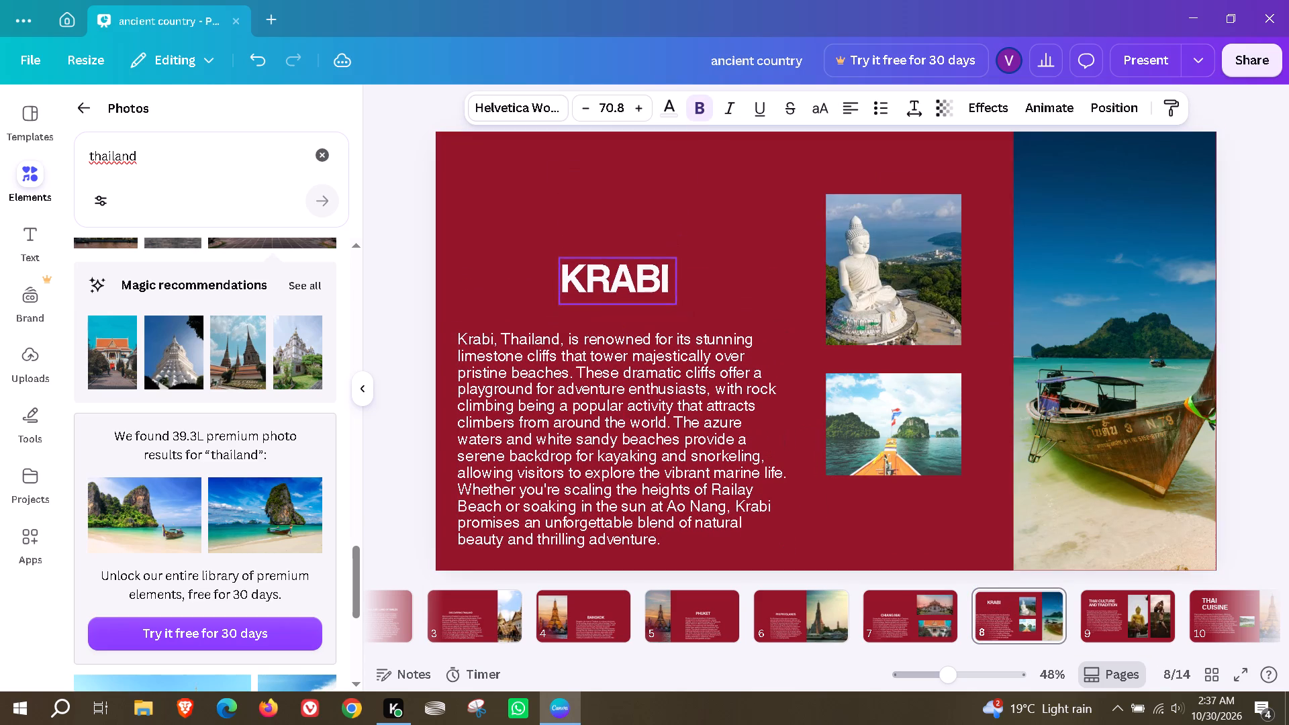
left_click_drag(649, 287, 649, 293)
Move both small photos on the Krabi page down, keeping a gap between them.
left_click_drag(906, 426, 906, 483)
left_click_drag(883, 289, 887, 320)
Replace the tall longtail boat photo on the Krabi page with the rocky island in clear green water.
scroll(291, 471, "down", 3)
scroll(242, 493, "down", 2)
scroll(248, 584, "down", 2)
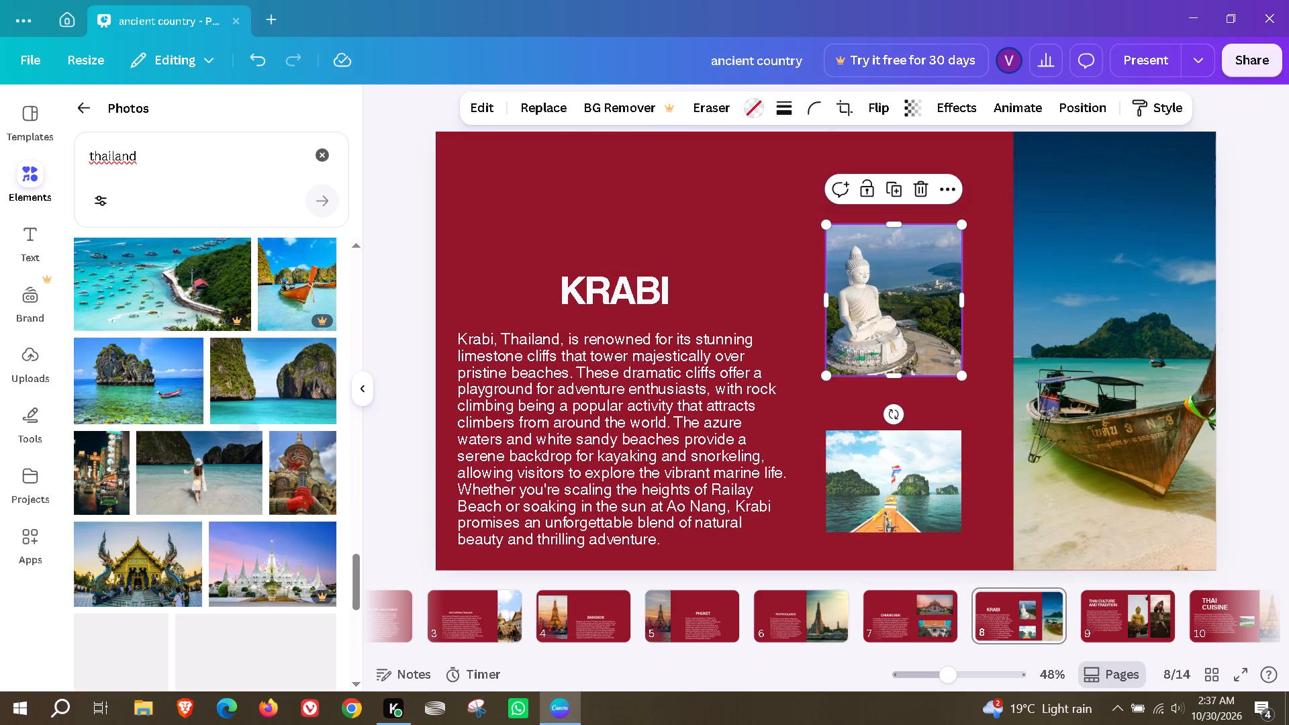
left_click_drag(164, 409, 1056, 372)
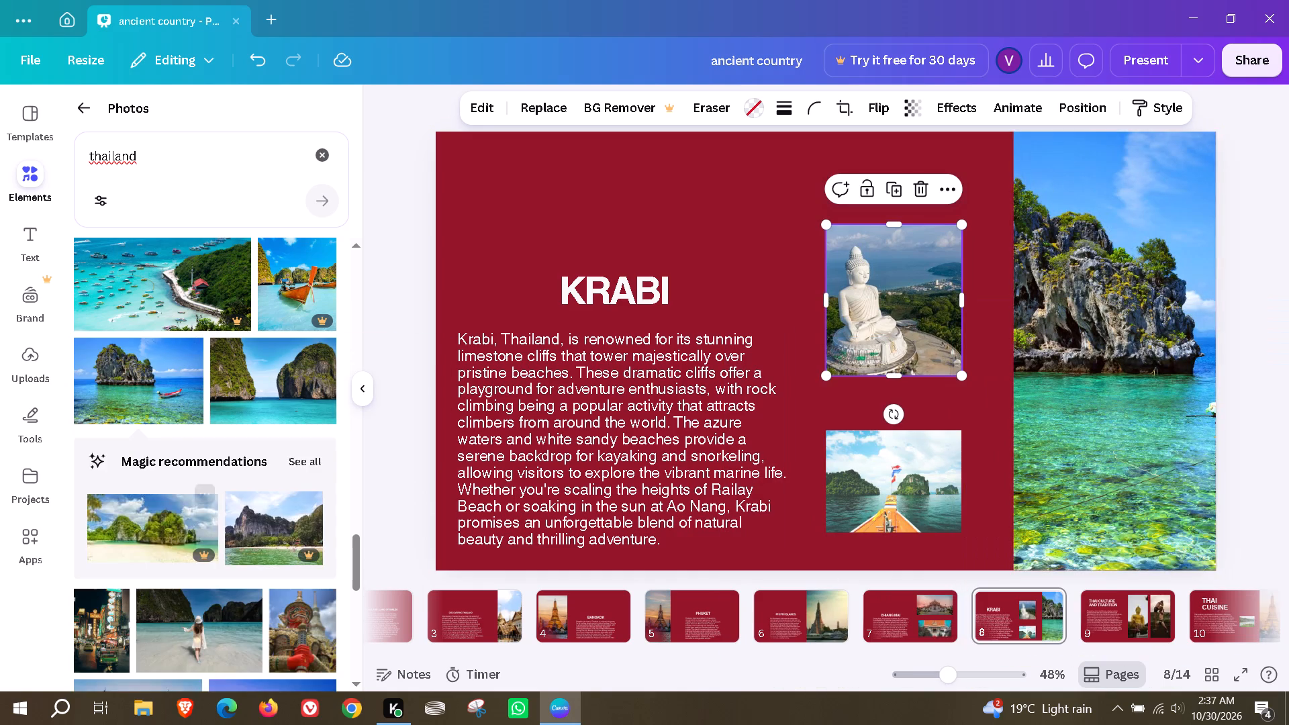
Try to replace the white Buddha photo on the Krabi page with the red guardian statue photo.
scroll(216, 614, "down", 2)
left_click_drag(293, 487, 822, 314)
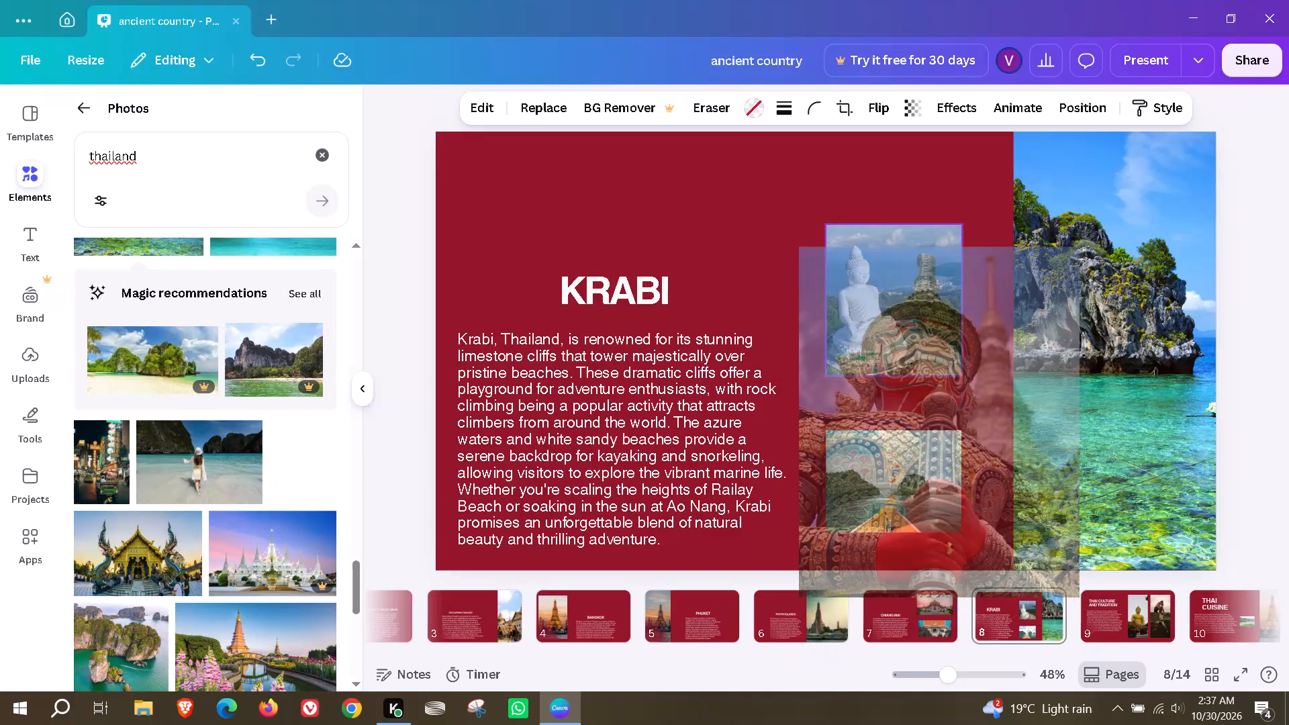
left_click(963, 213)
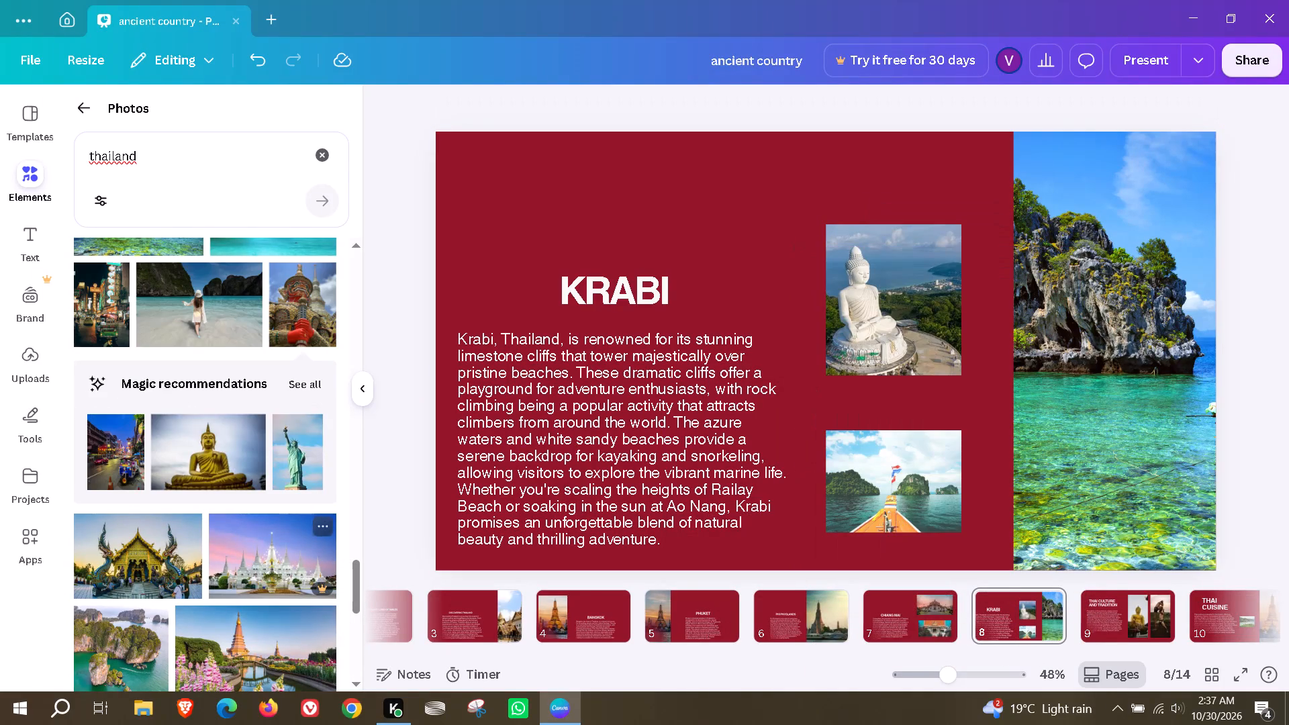
Replace the Krabi page's small boat photo with the golden seated Buddha, and the white Buddha photo with the tuk-tuk street at dusk.
scroll(256, 475, "down", 1)
left_click_drag(205, 368, 883, 480)
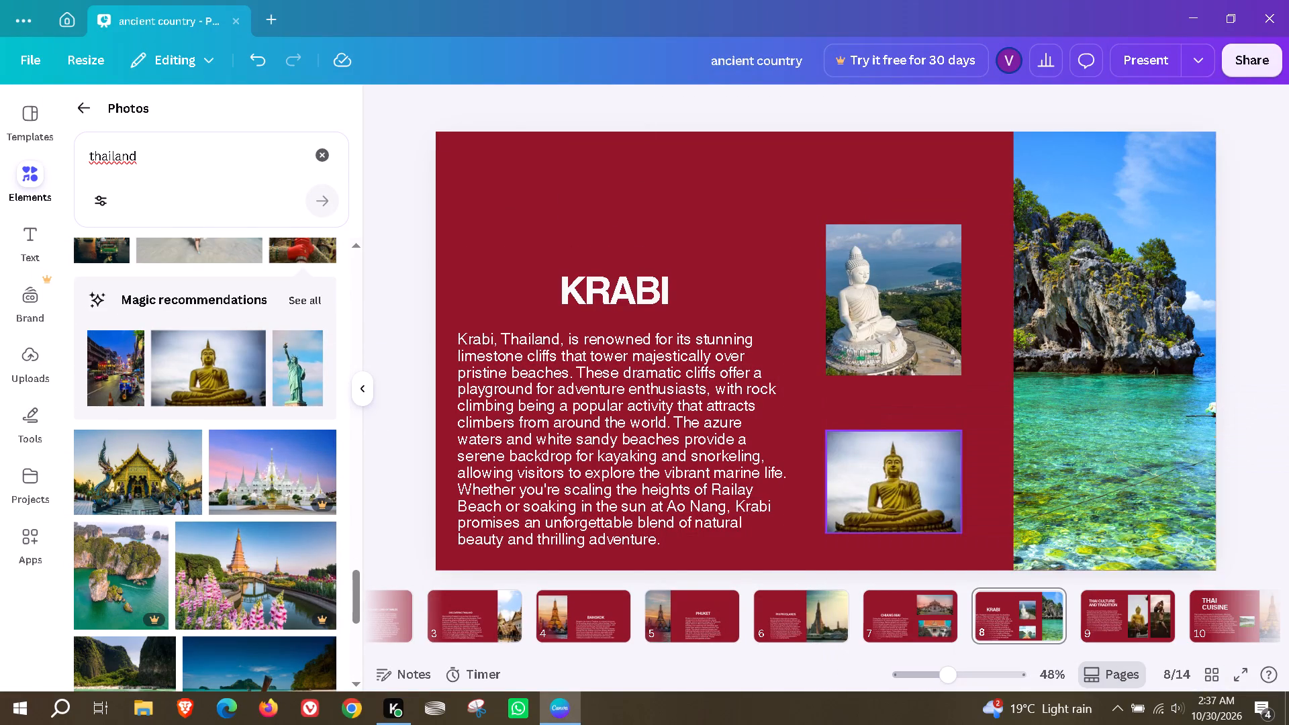
left_click_drag(116, 378, 901, 320)
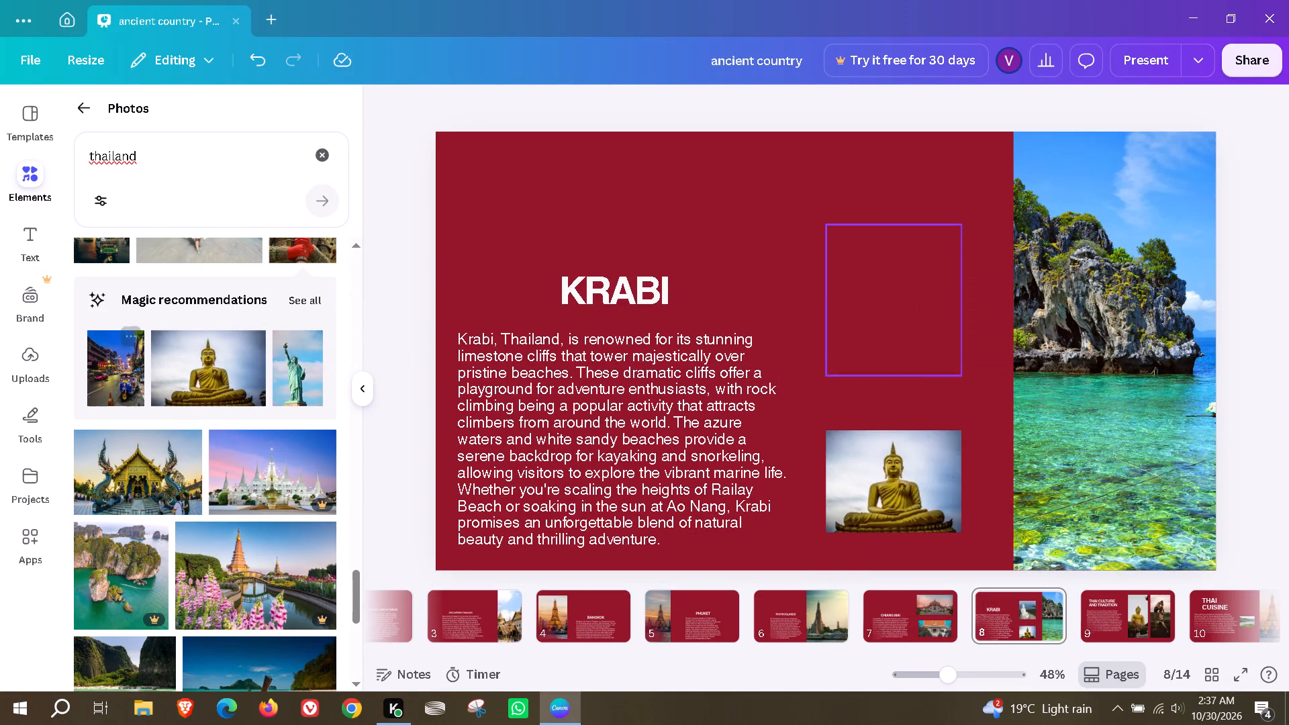
left_click(797, 303)
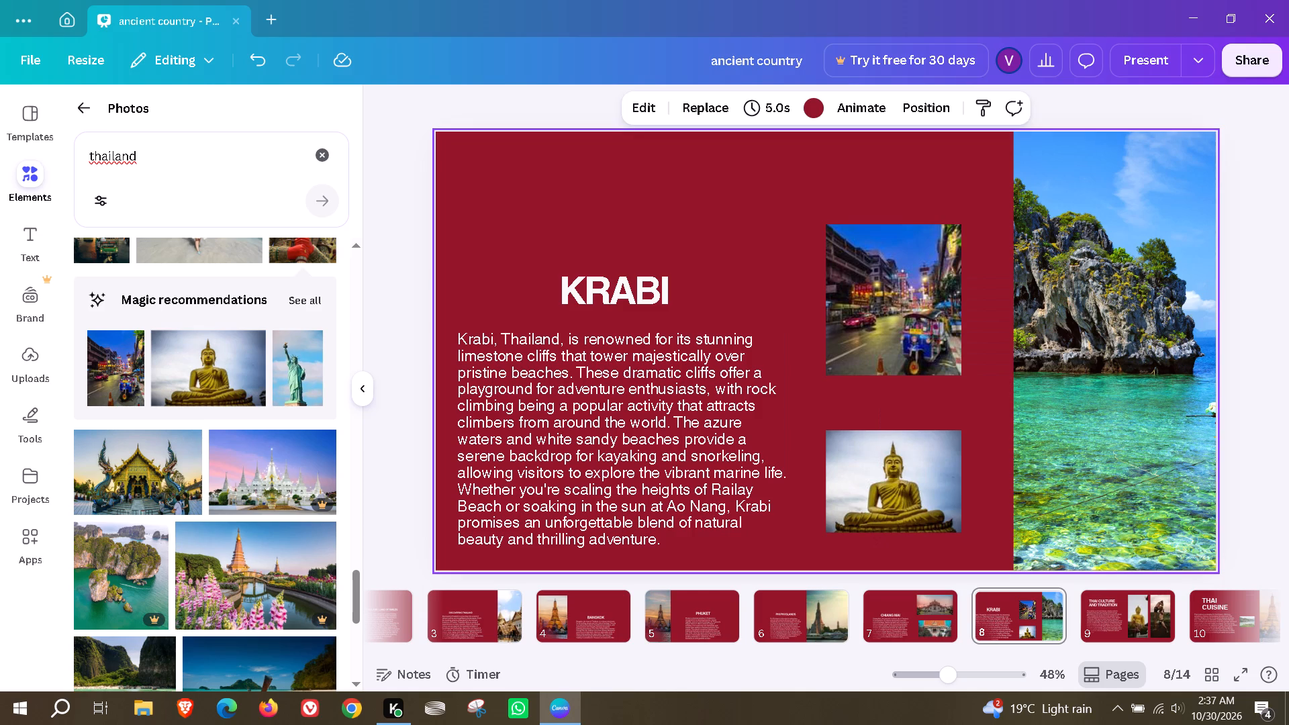
Shrink the Krabi paragraph to size 25.6, narrow its text box, and shift it right towards the small photos.
left_click(685, 419)
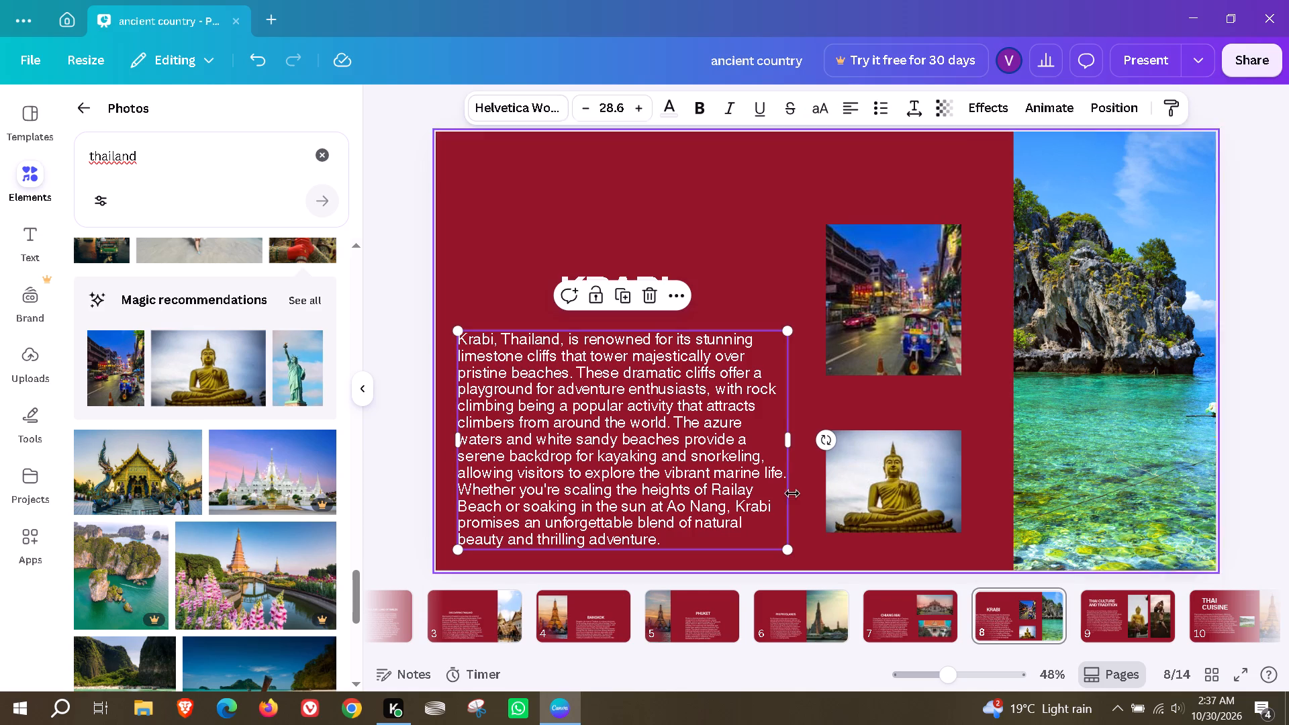
left_click_drag(789, 552, 759, 531)
left_click_drag(759, 430, 733, 429)
left_click_drag(623, 454, 643, 457)
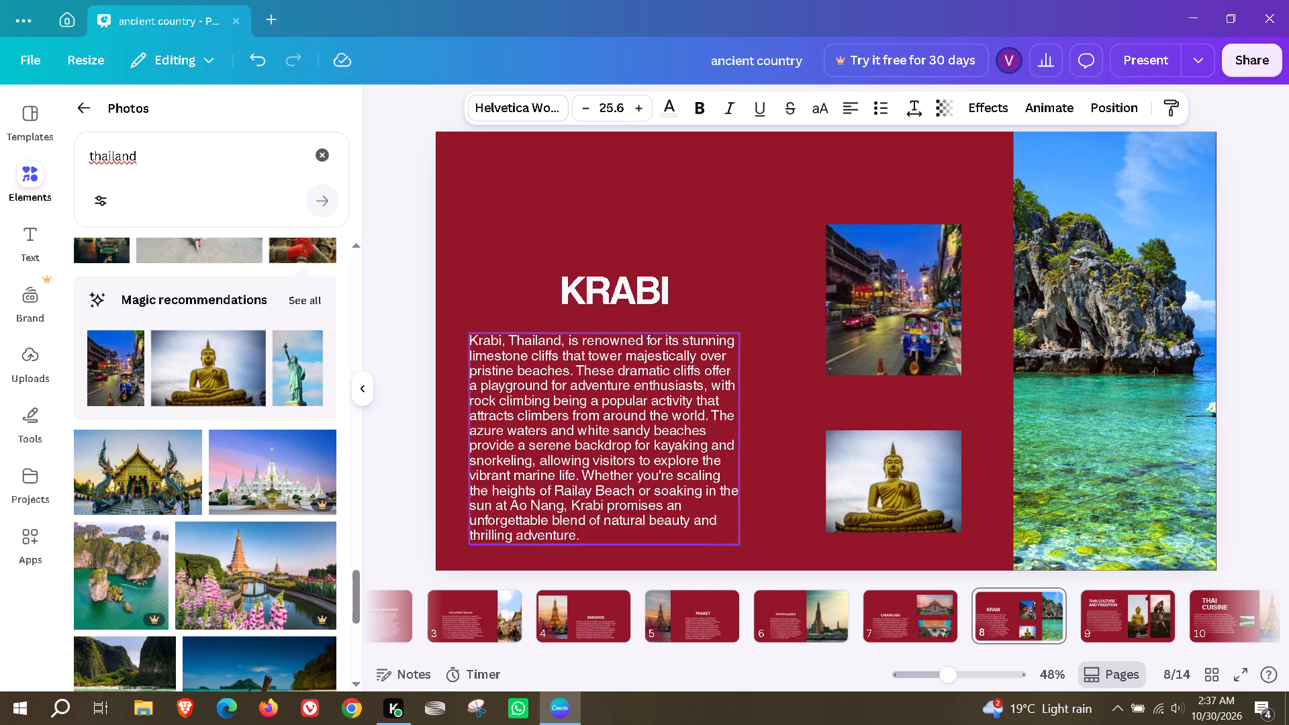
left_click_drag(643, 457, 659, 458)
Shrink the KRABI title to size 55.6 and centre it just above the paragraph.
left_click_drag(644, 277, 658, 293)
left_click(685, 329)
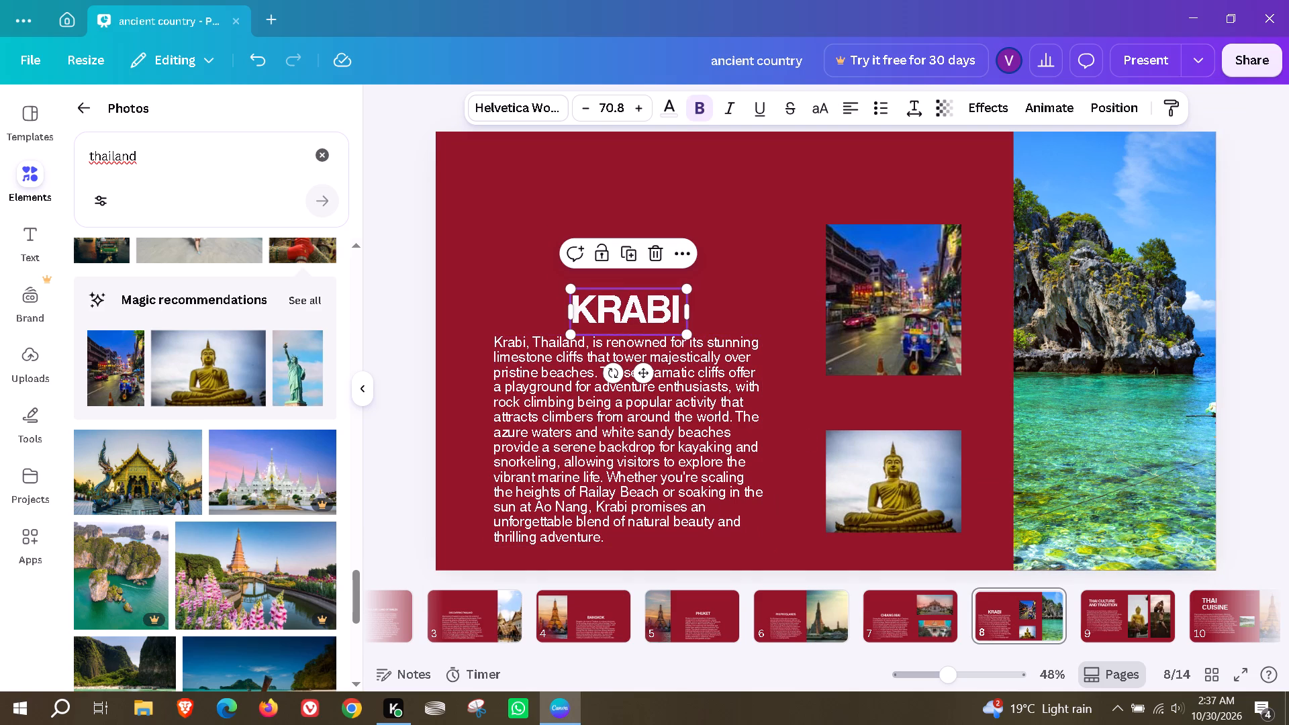
left_click_drag(681, 334, 660, 316)
left_click_drag(627, 297, 643, 301)
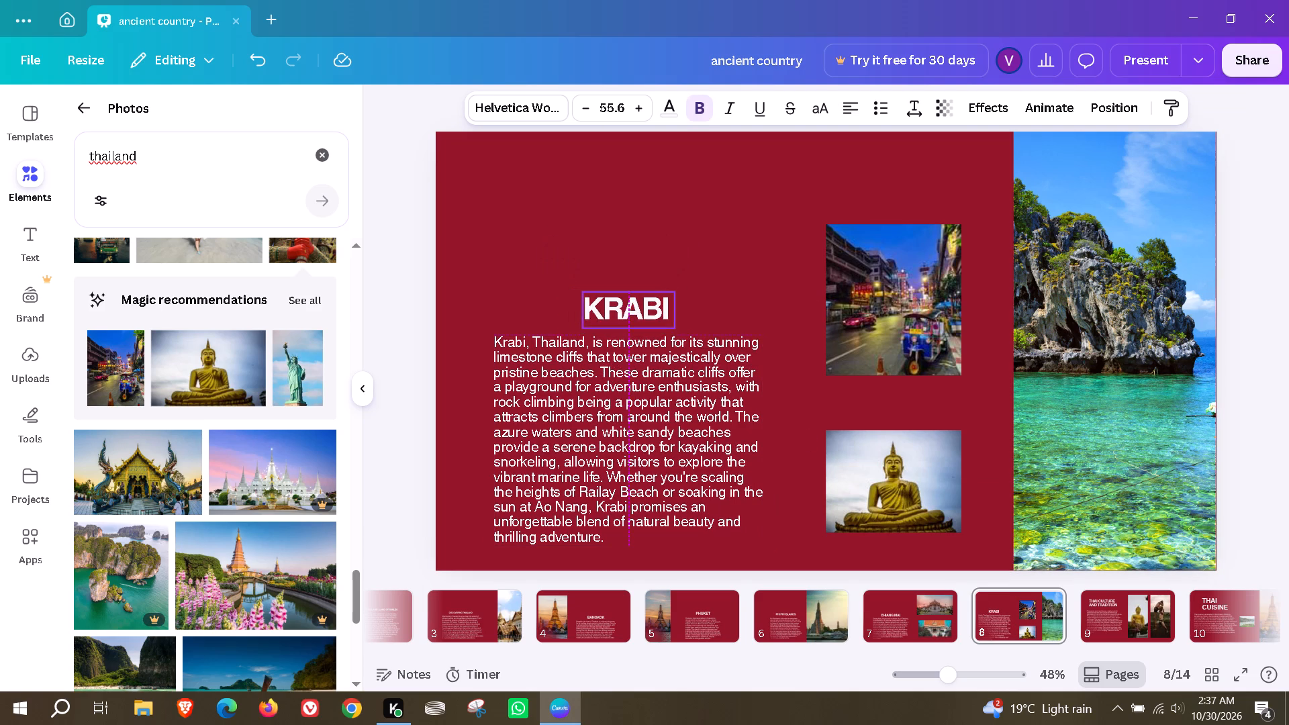
left_click_drag(643, 301, 644, 301)
left_click(803, 363)
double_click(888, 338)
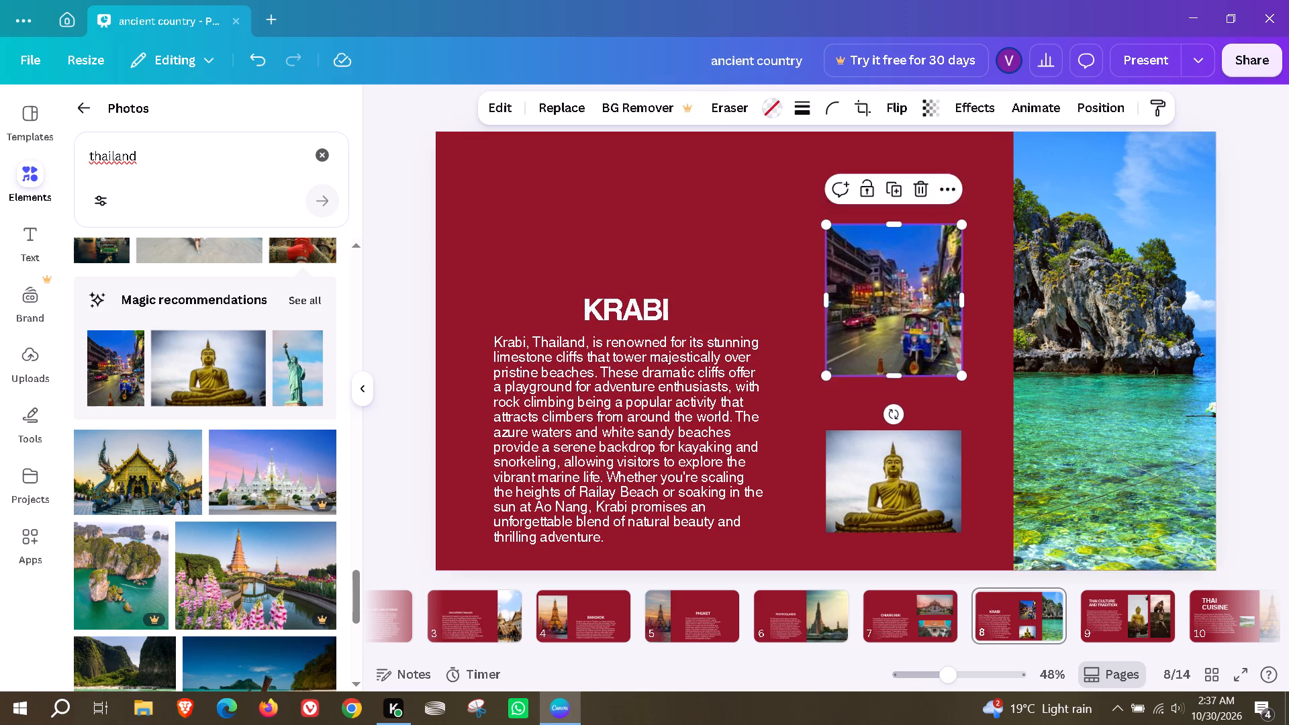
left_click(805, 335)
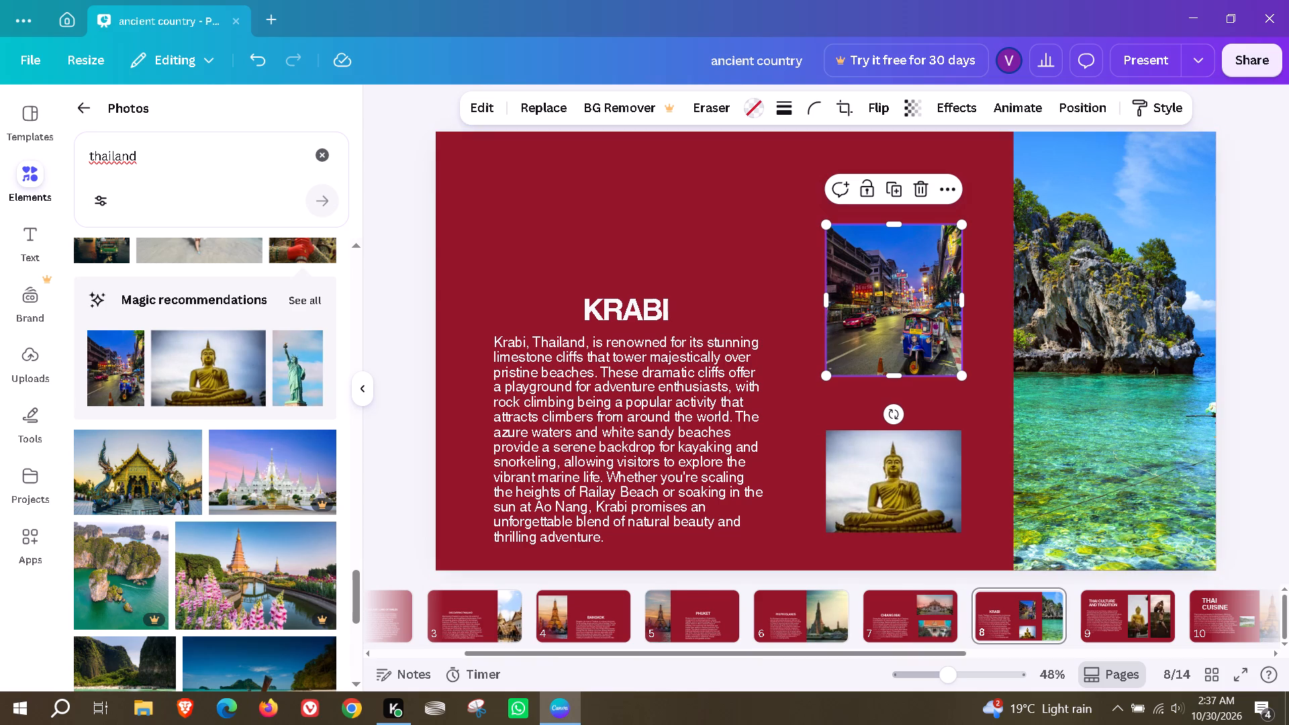
On page 9, narrow the Thai culture paragraph's text box and move it down into the lower part of the page.
scroll(1008, 617, "down", 2)
left_click(936, 616)
left_click(675, 402)
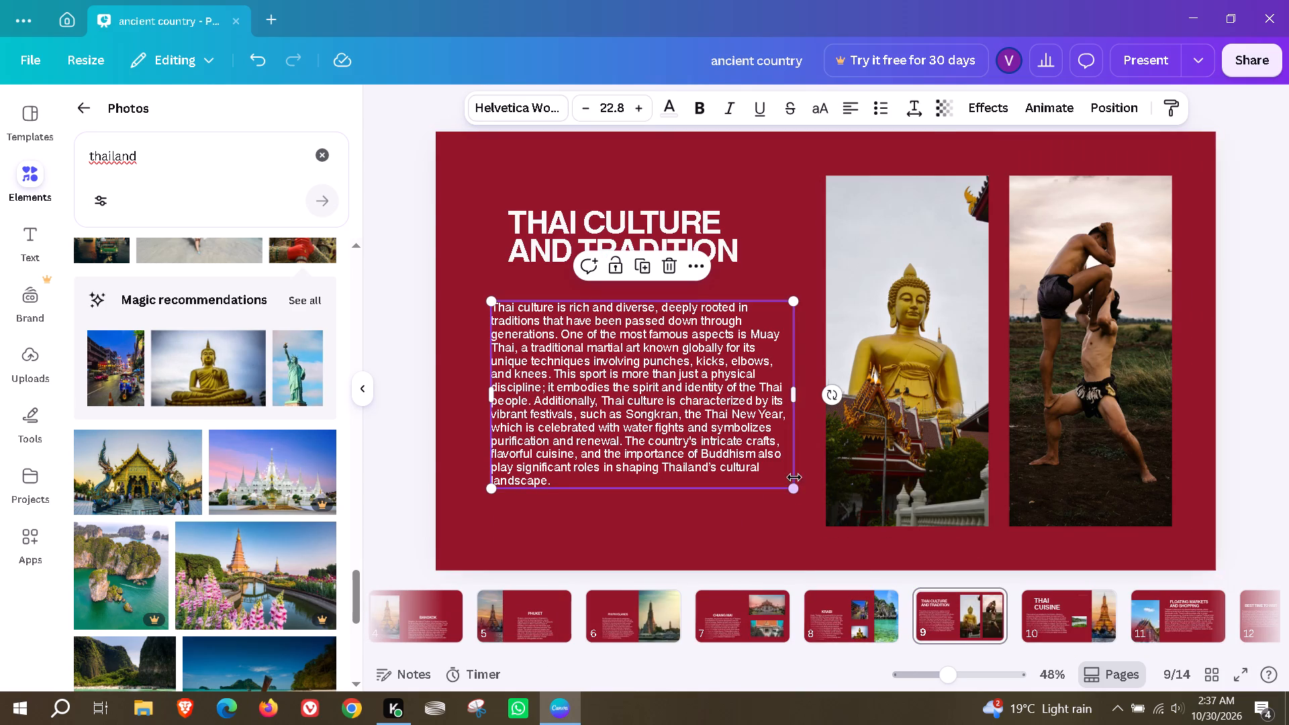
left_click_drag(794, 401, 758, 401)
left_click_drag(655, 417, 671, 451)
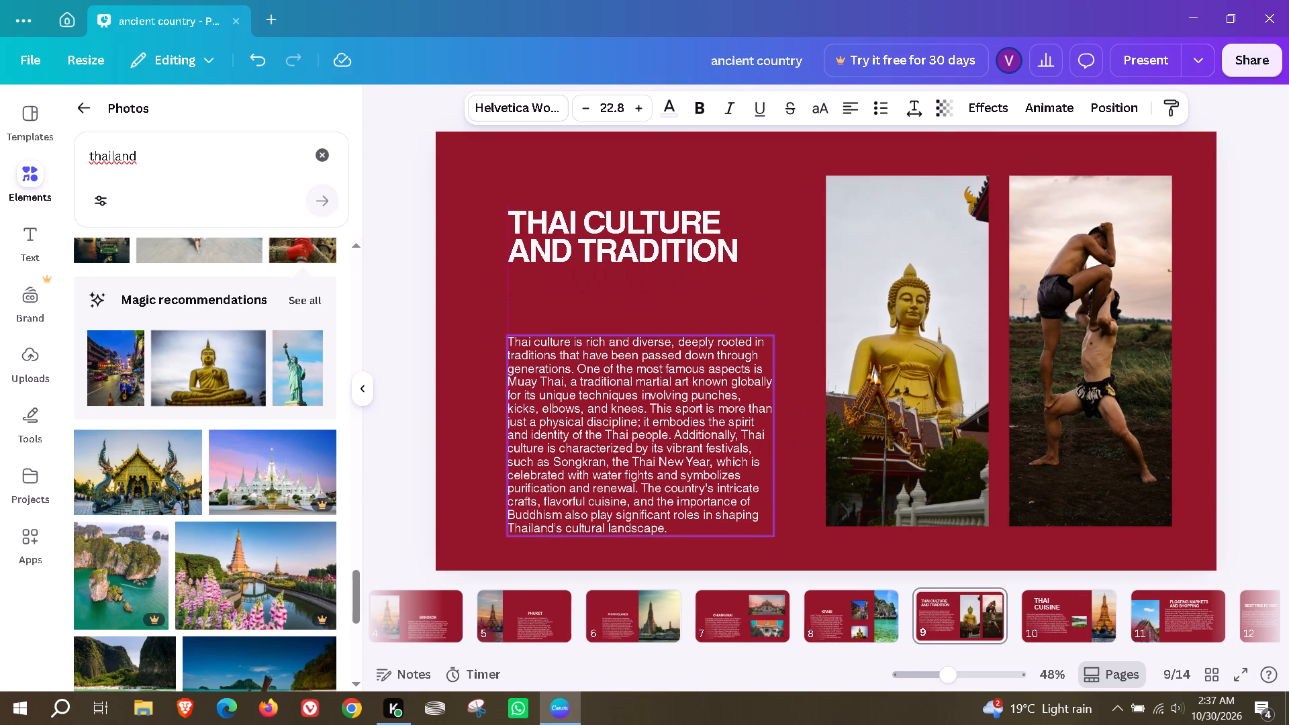
left_click_drag(671, 451, 668, 454)
Shrink the THAI CULTURE AND TRADITION title to size 42.5 and place it on two lines directly above the paragraph.
left_click_drag(702, 234, 715, 277)
left_click_drag(794, 316, 720, 278)
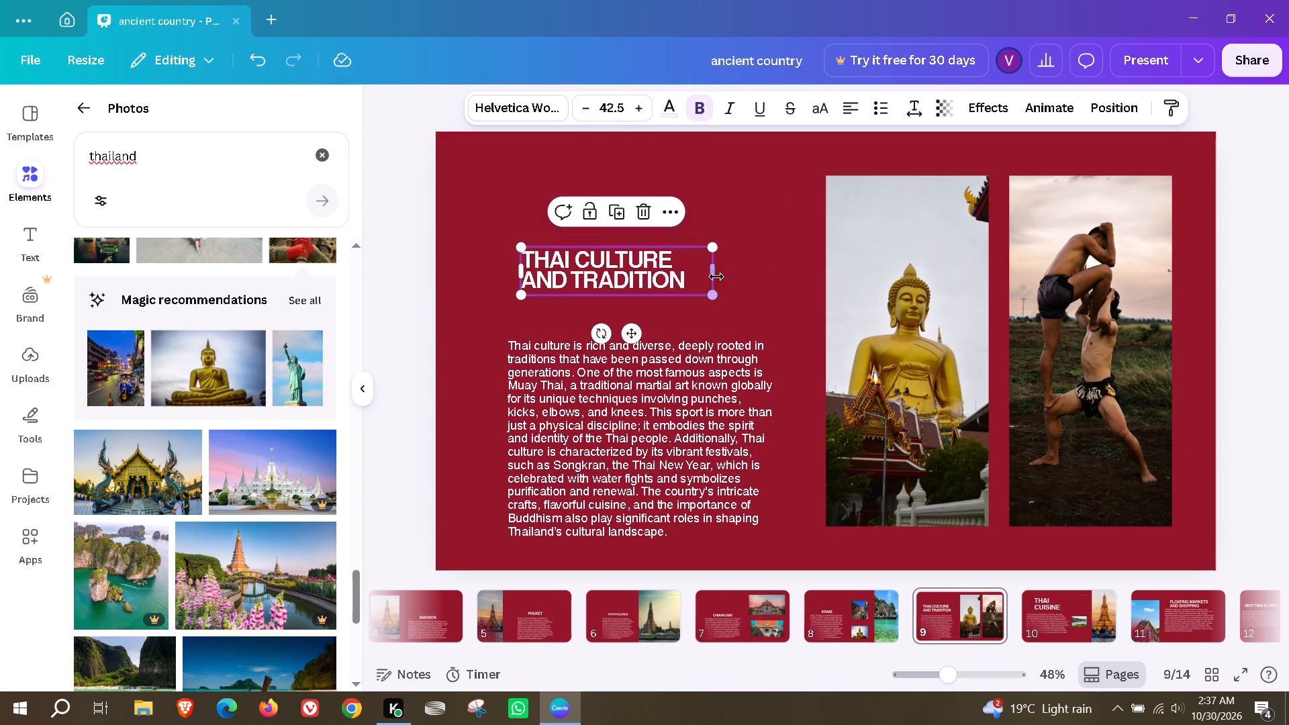
left_click_drag(640, 264, 663, 301)
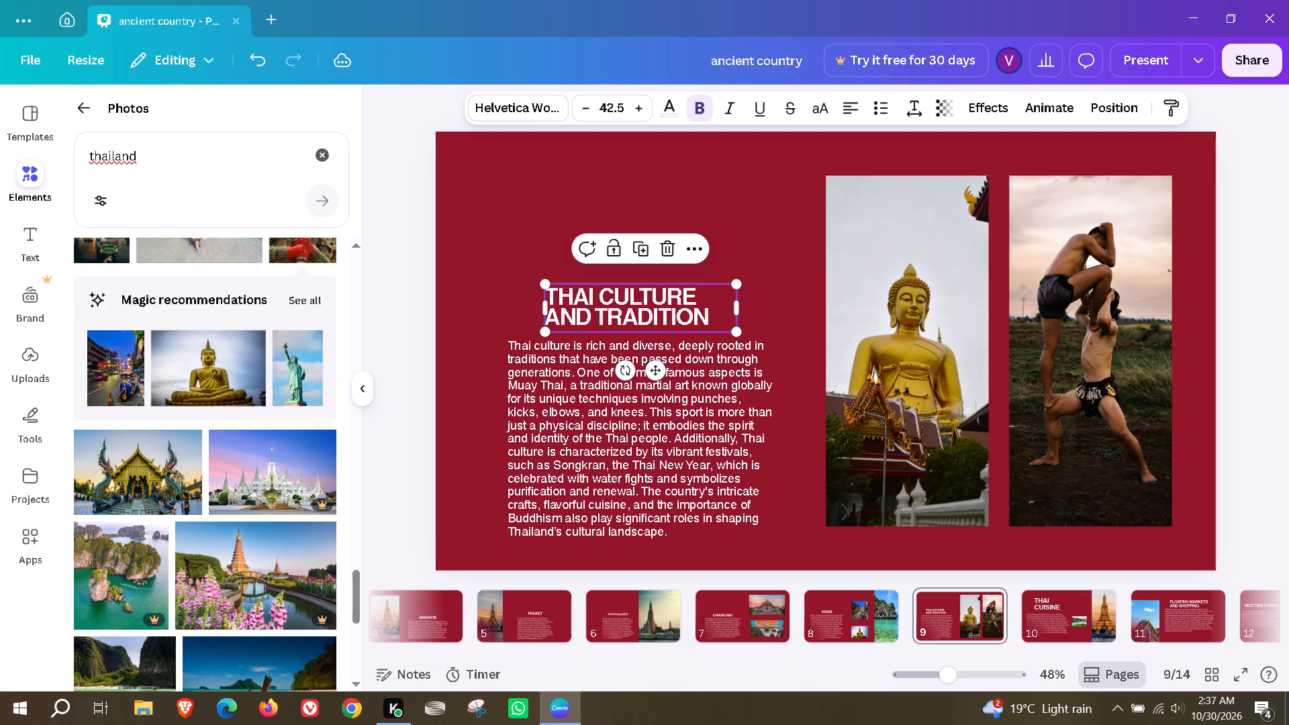
Replace the Muay Thai photo on page 9 with the photo of longtail boats moored in a rocky bay.
scroll(257, 467, "down", 2)
scroll(287, 536, "down", 3)
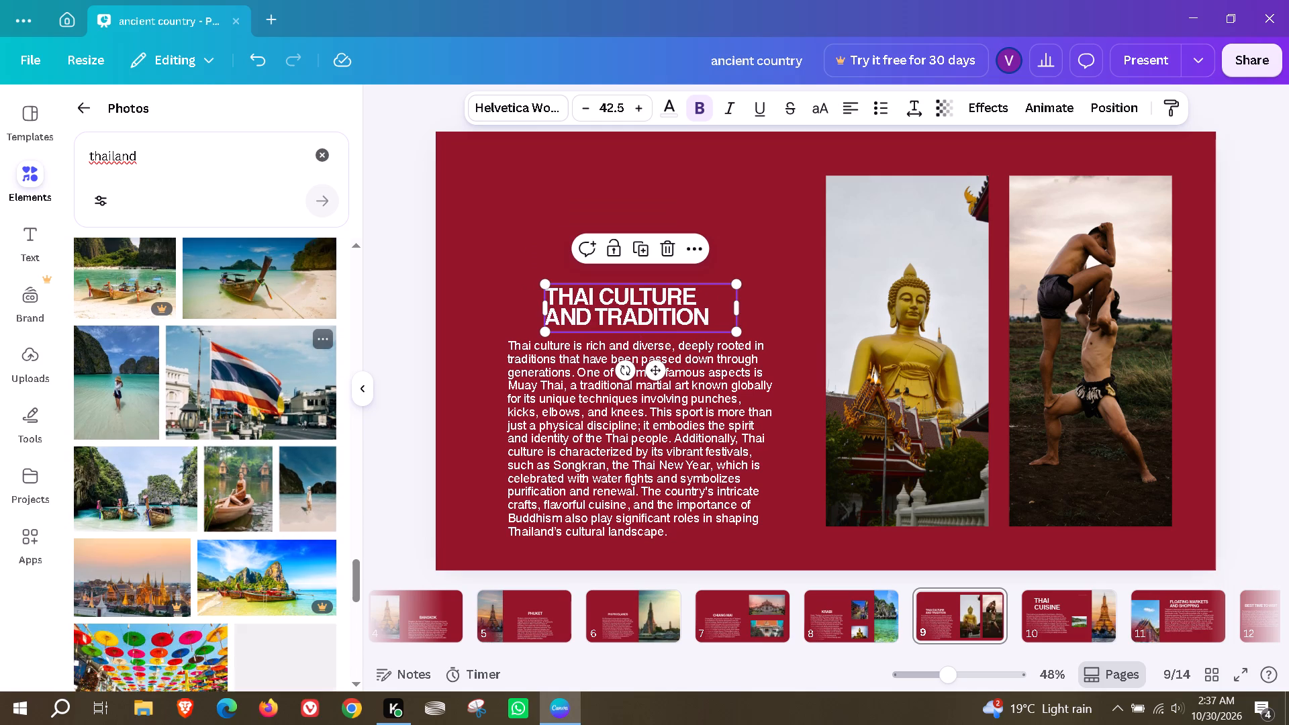
scroll(243, 538, "down", 1)
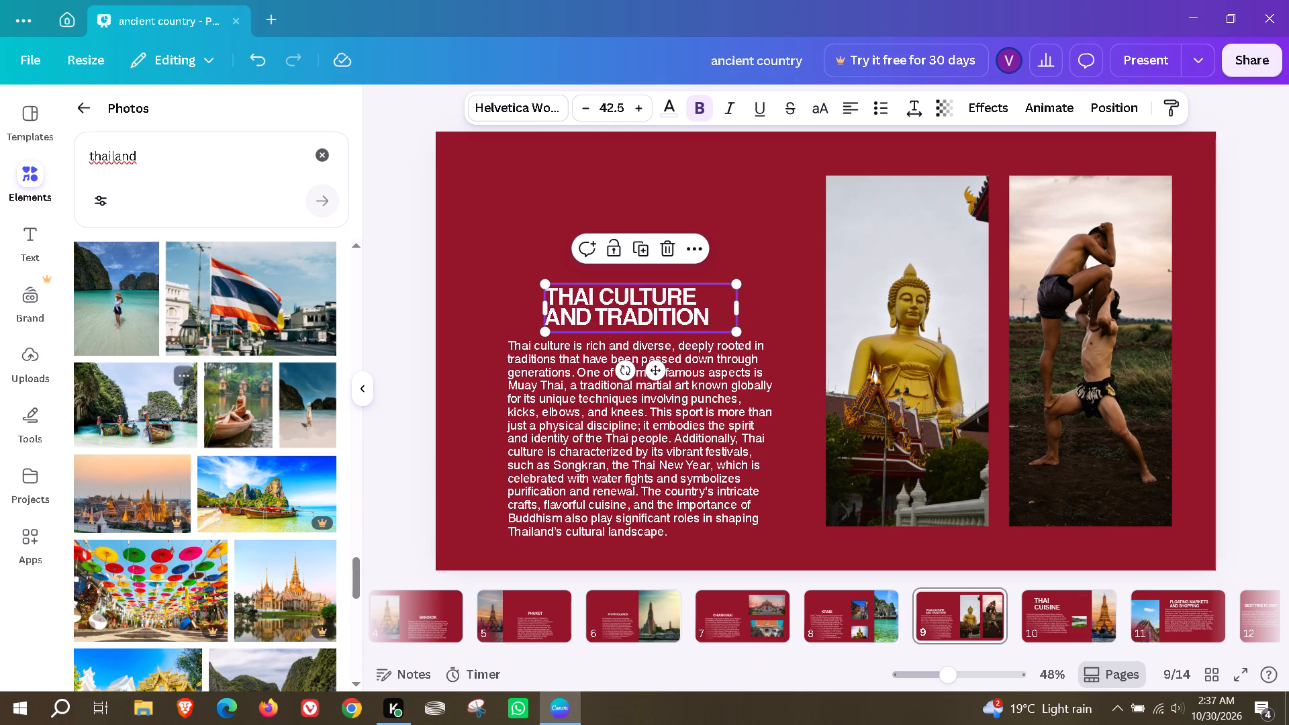
left_click_drag(143, 416, 1102, 348)
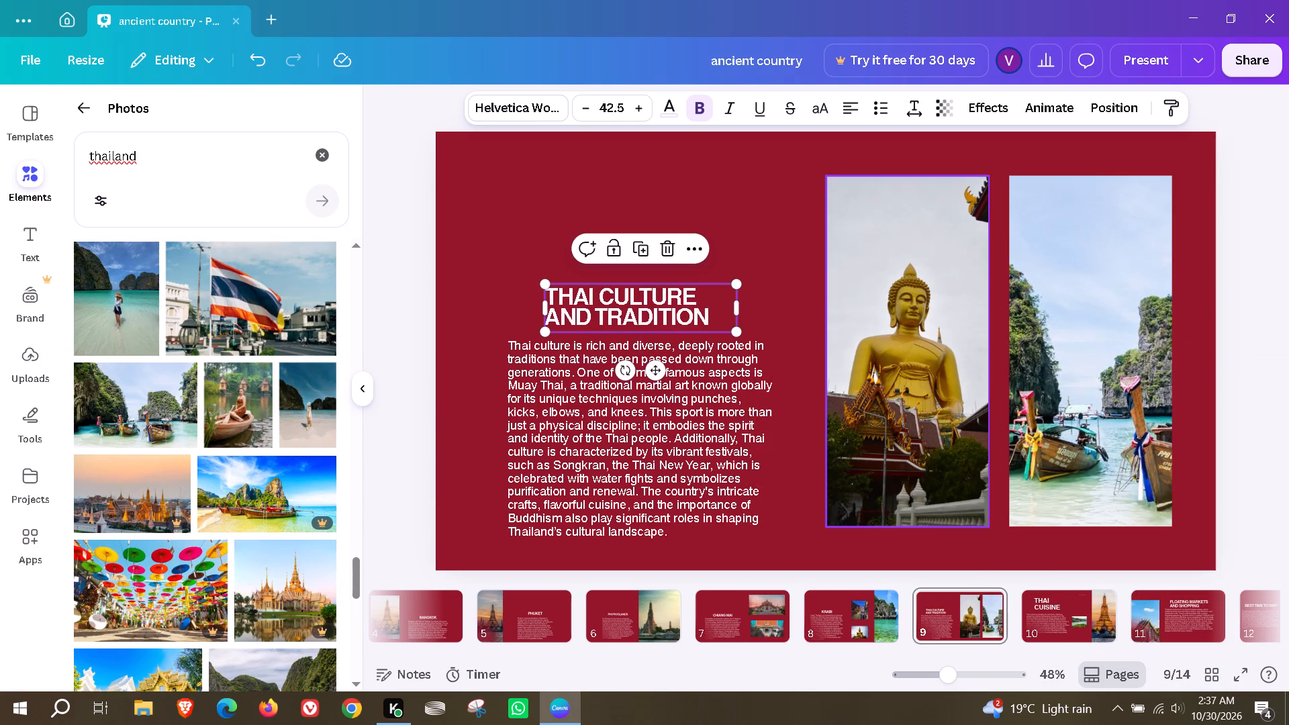
left_click(778, 301)
On page 10, narrow the Thai cuisine paragraph, shrink it to size 22.5, and shift it right and slightly down.
scroll(850, 617, "down", 2)
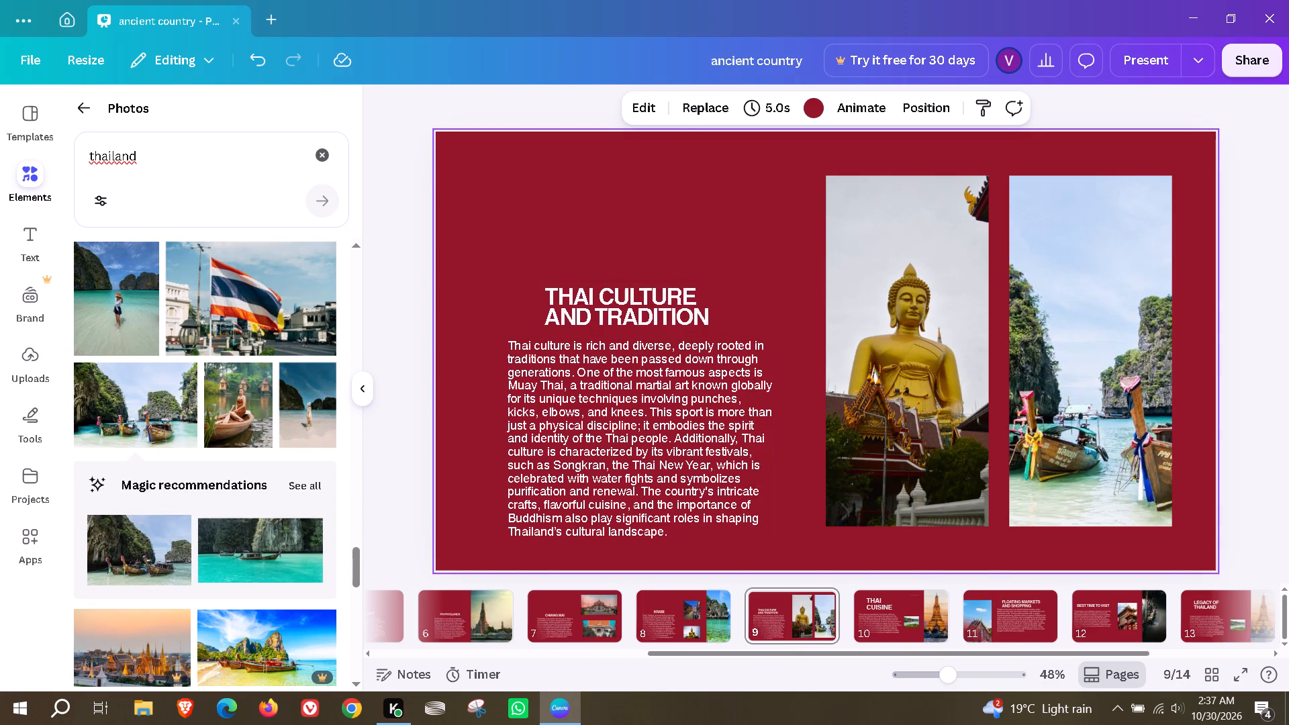
left_click(883, 606)
left_click(716, 397)
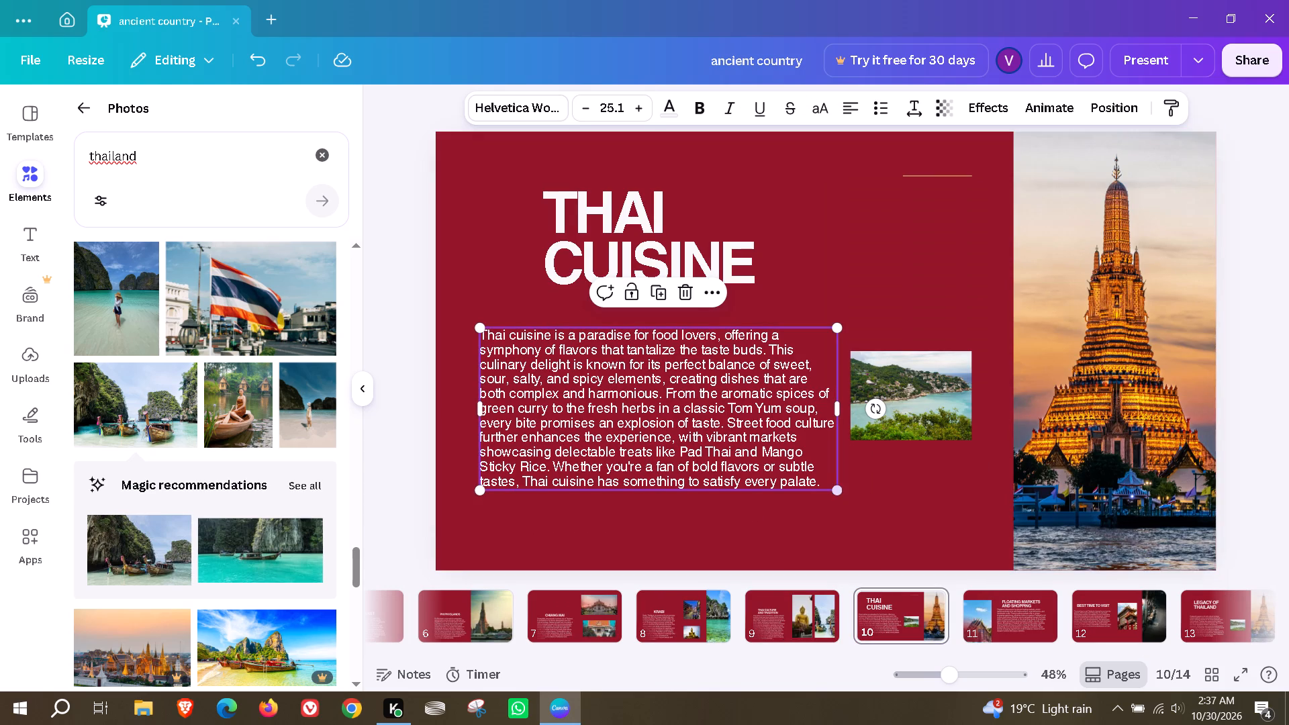
left_click_drag(838, 412, 731, 404)
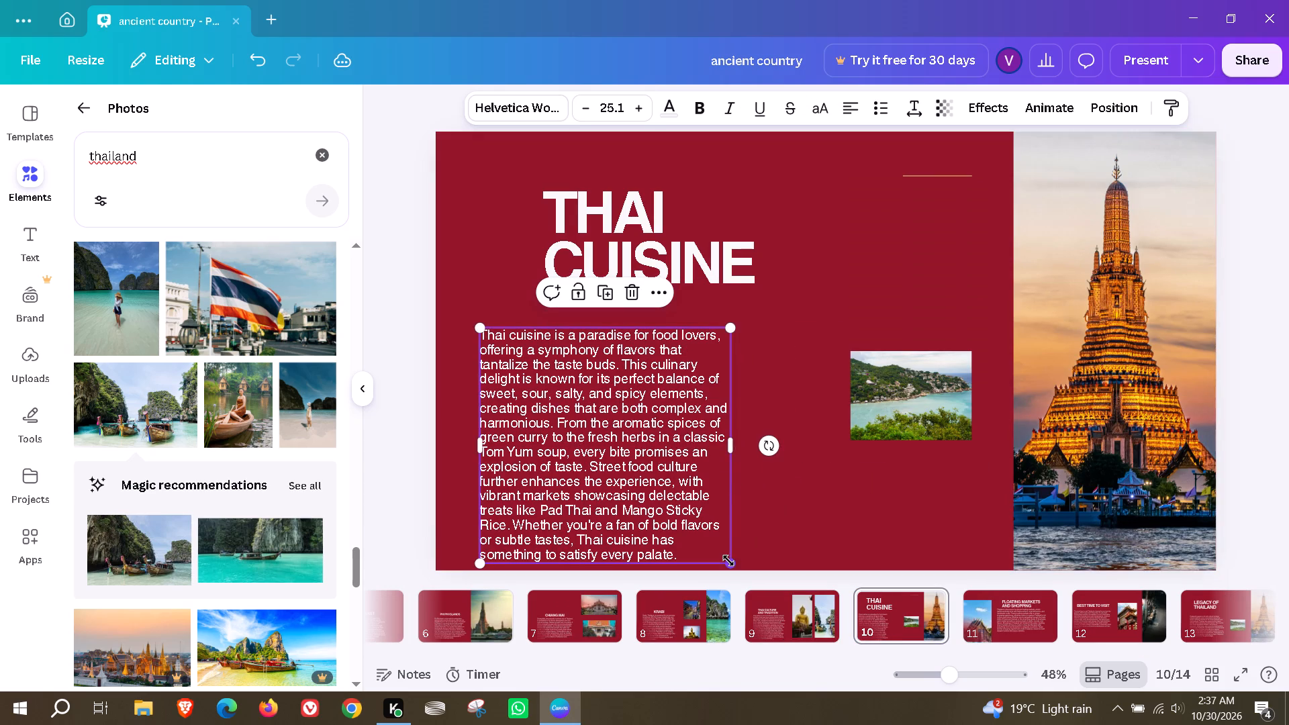
left_click_drag(728, 561, 695, 546)
left_click_drag(636, 476, 697, 489)
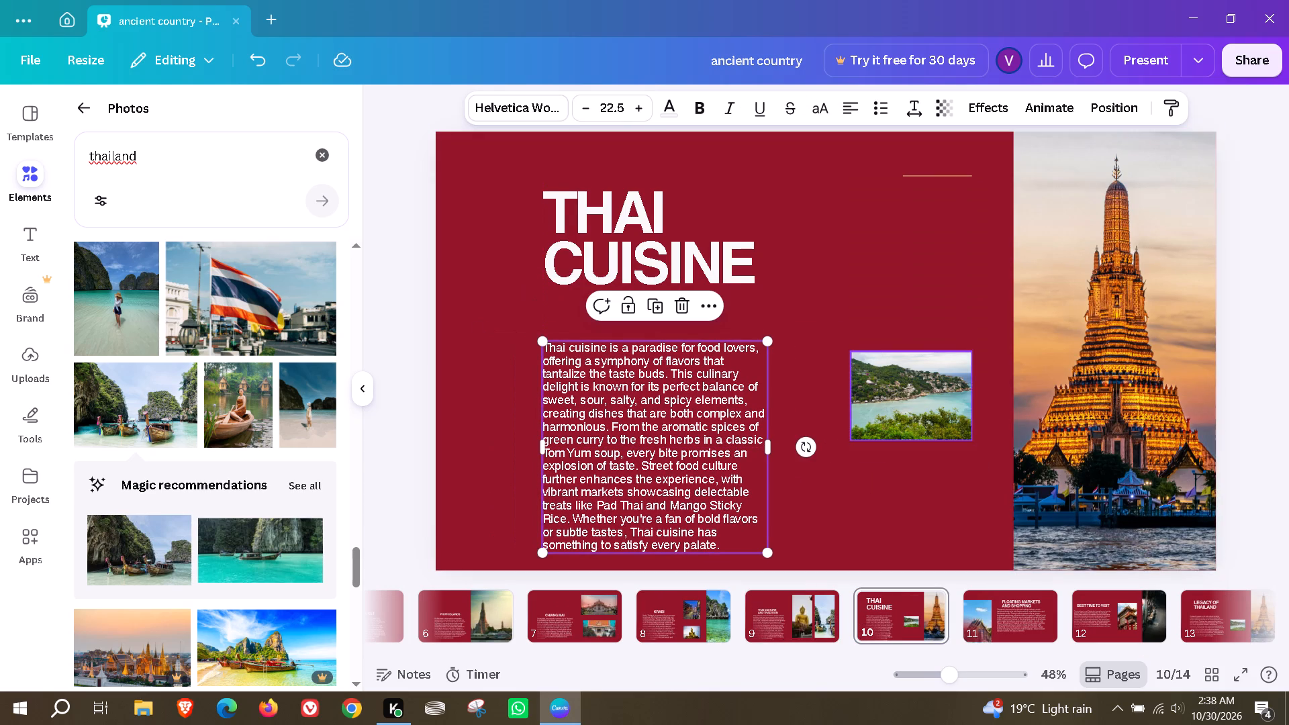
Shrink the THAI CUISINE title to size 50 and place it on one line directly above the paragraph.
left_click_drag(660, 254, 670, 279)
left_click_drag(784, 327, 649, 288)
left_click_drag(620, 244, 659, 305)
left_click_drag(702, 297, 779, 313)
left_click_drag(718, 294, 680, 322)
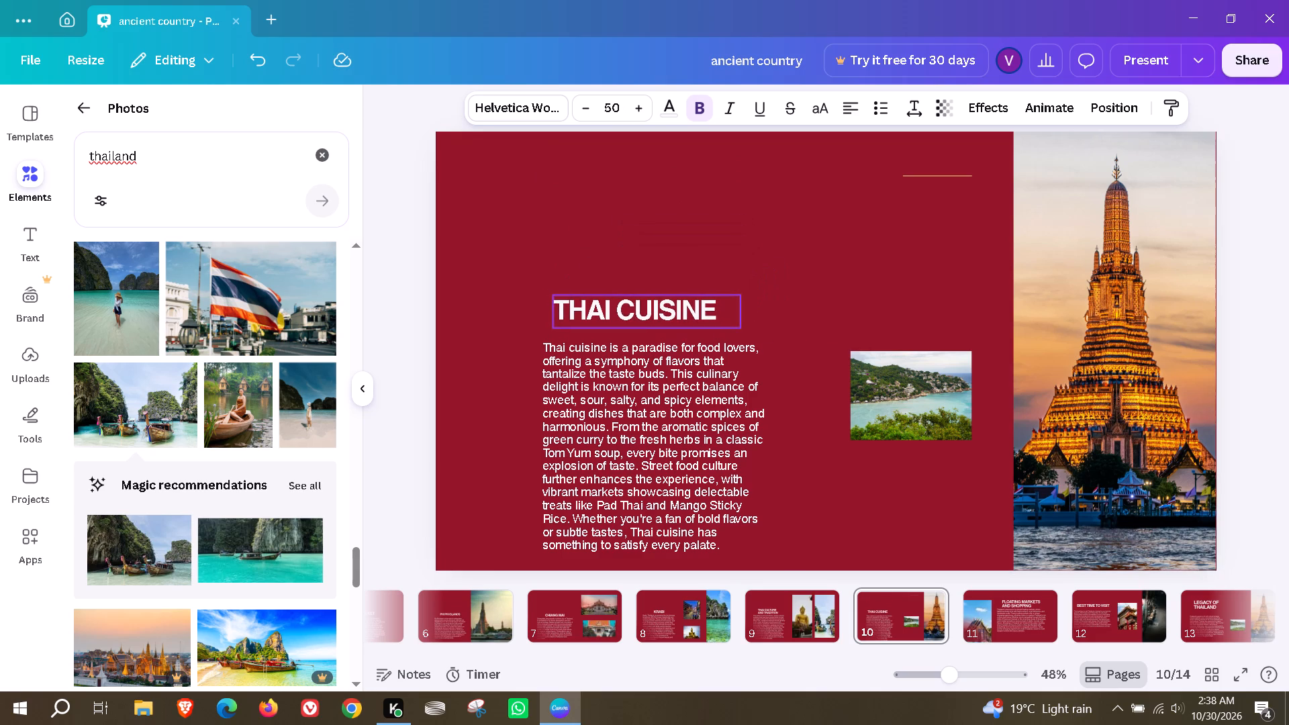
left_click_drag(680, 322, 692, 328)
Delete the small coastal photo on page 10 together with its frame.
left_click(900, 412)
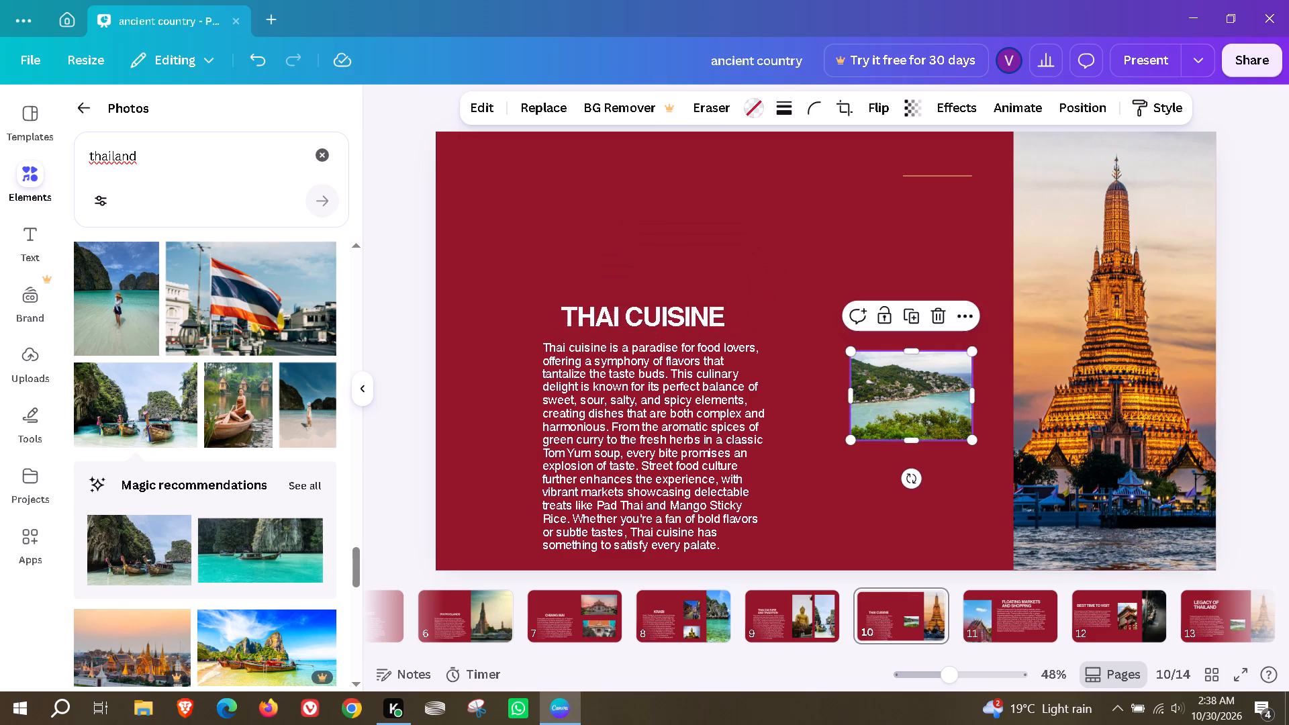
left_click(931, 316)
left_click(918, 367)
left_click(931, 370)
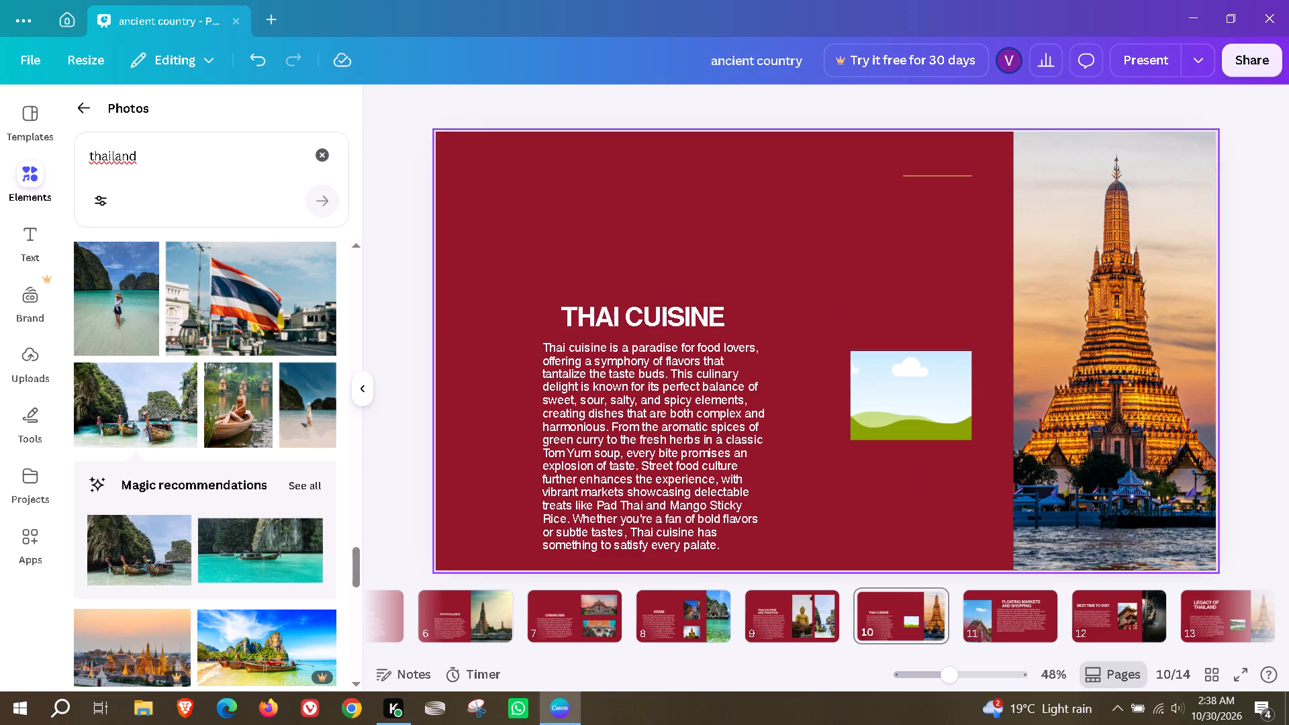
left_click(934, 367)
left_click(935, 320)
Widen the temple photo into the freed space and realign the Thai cuisine paragraph and title beside it.
left_click_drag(705, 416, 759, 409)
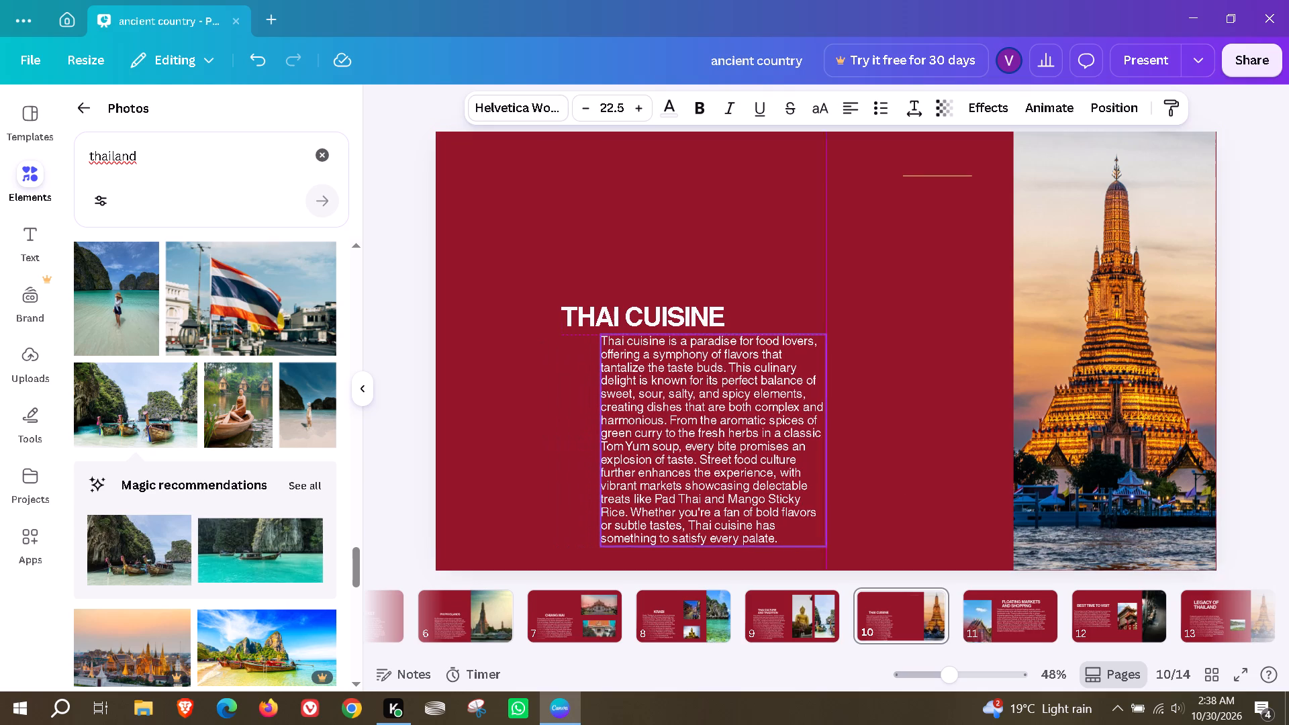
left_click_drag(759, 409, 711, 409)
left_click(1037, 378)
left_click_drag(1014, 352, 861, 356)
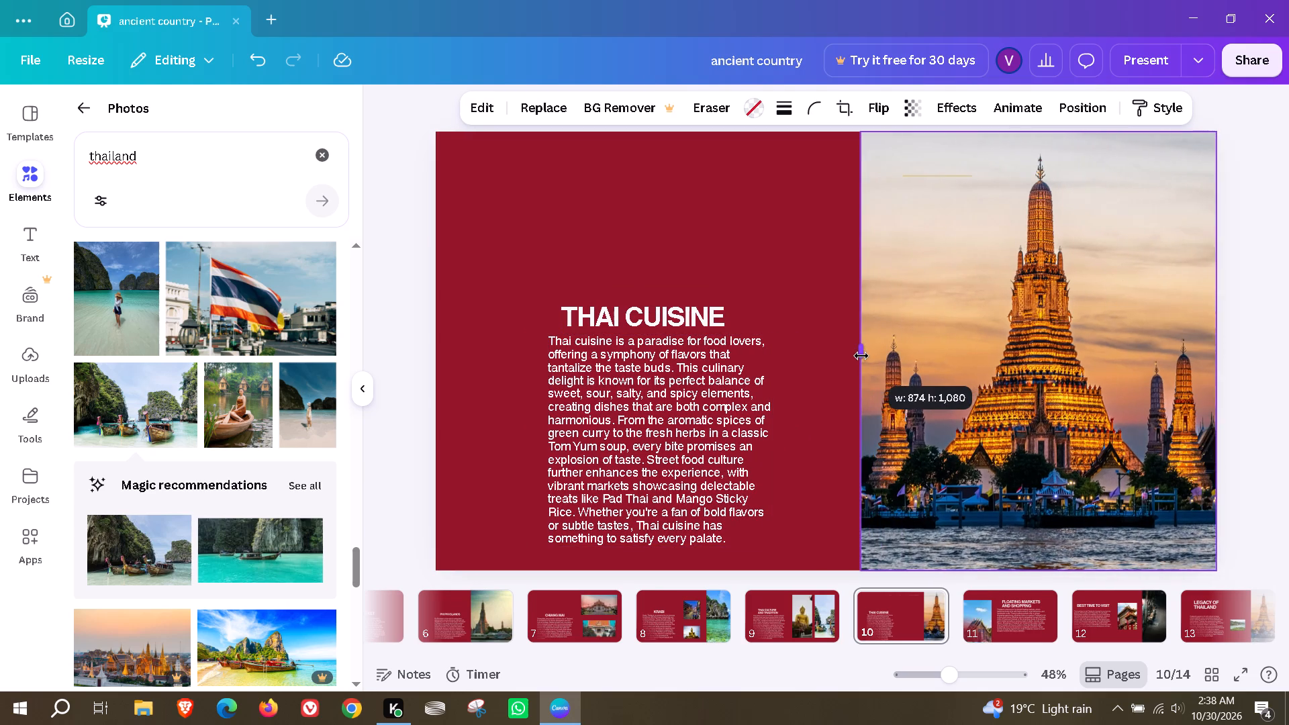
left_click_drag(861, 356, 876, 357)
double_click(720, 426)
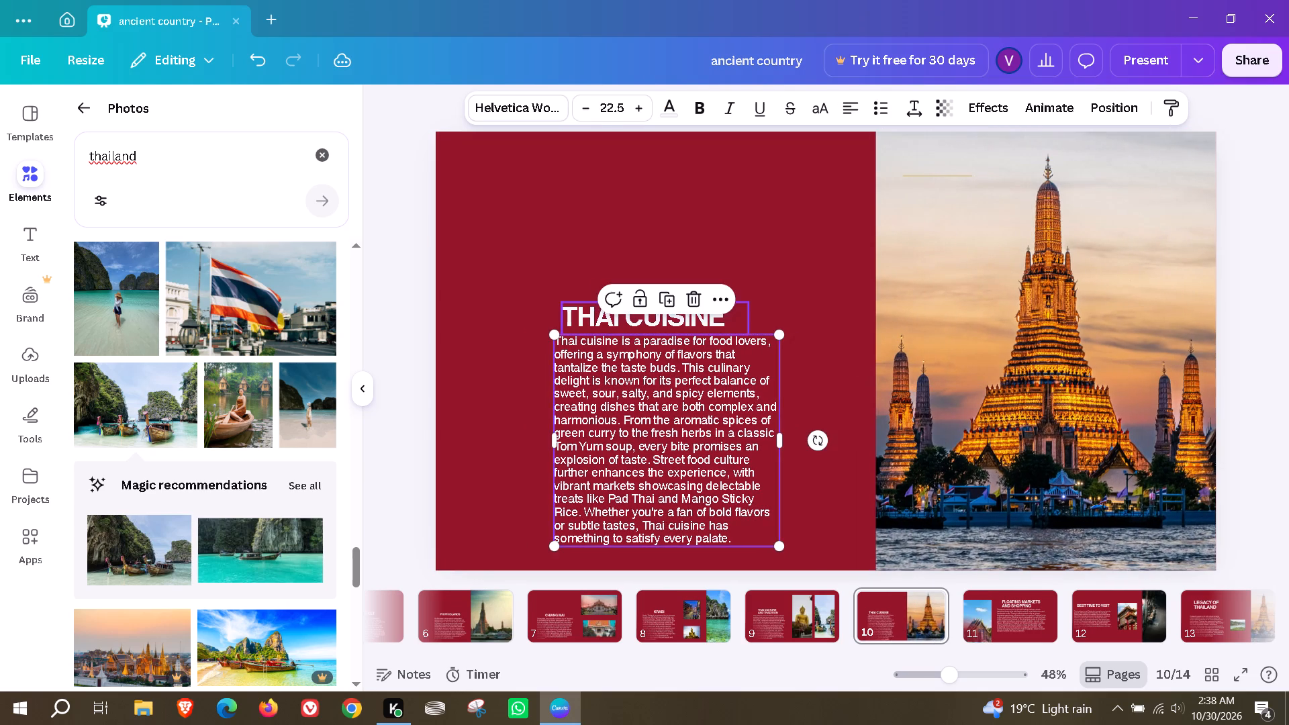
left_click_drag(594, 313, 606, 304)
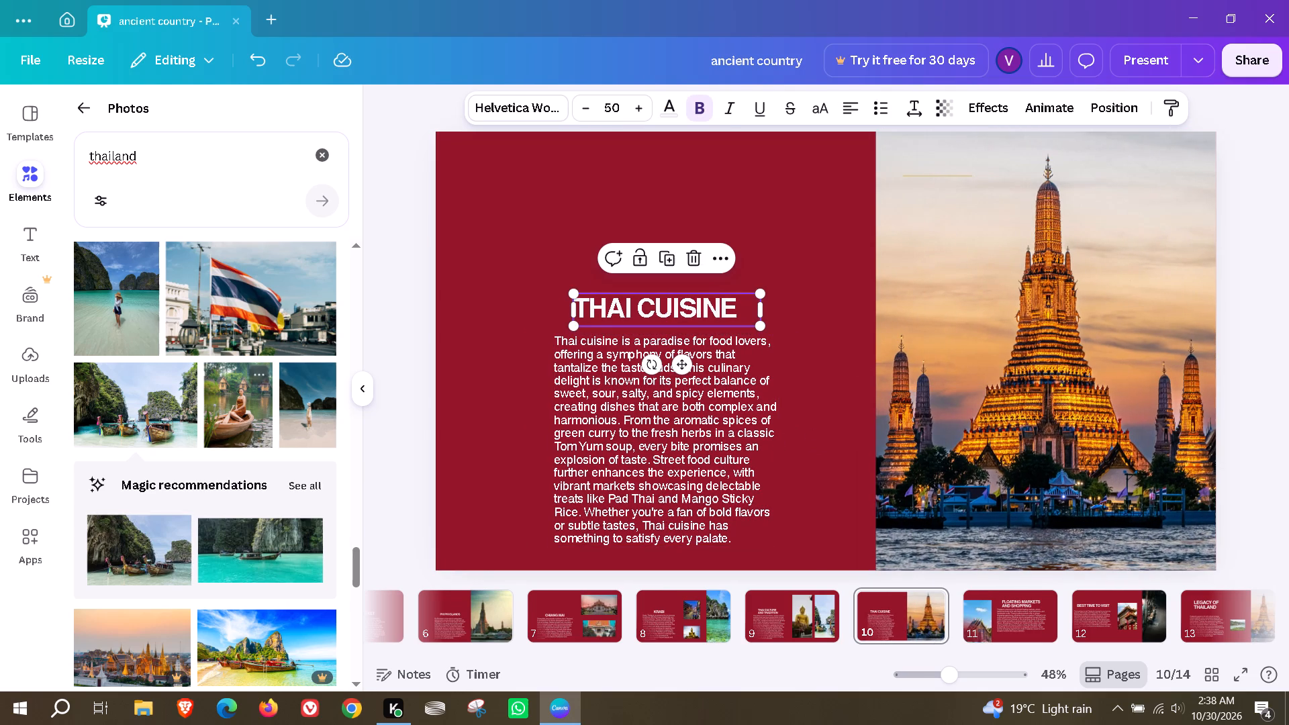
Replace the temple photo on page 10 with the photo of green limestone cliffs and a boat in the bay.
scroll(245, 444, "down", 3)
scroll(203, 613, "down", 1)
scroll(215, 522, "down", 1)
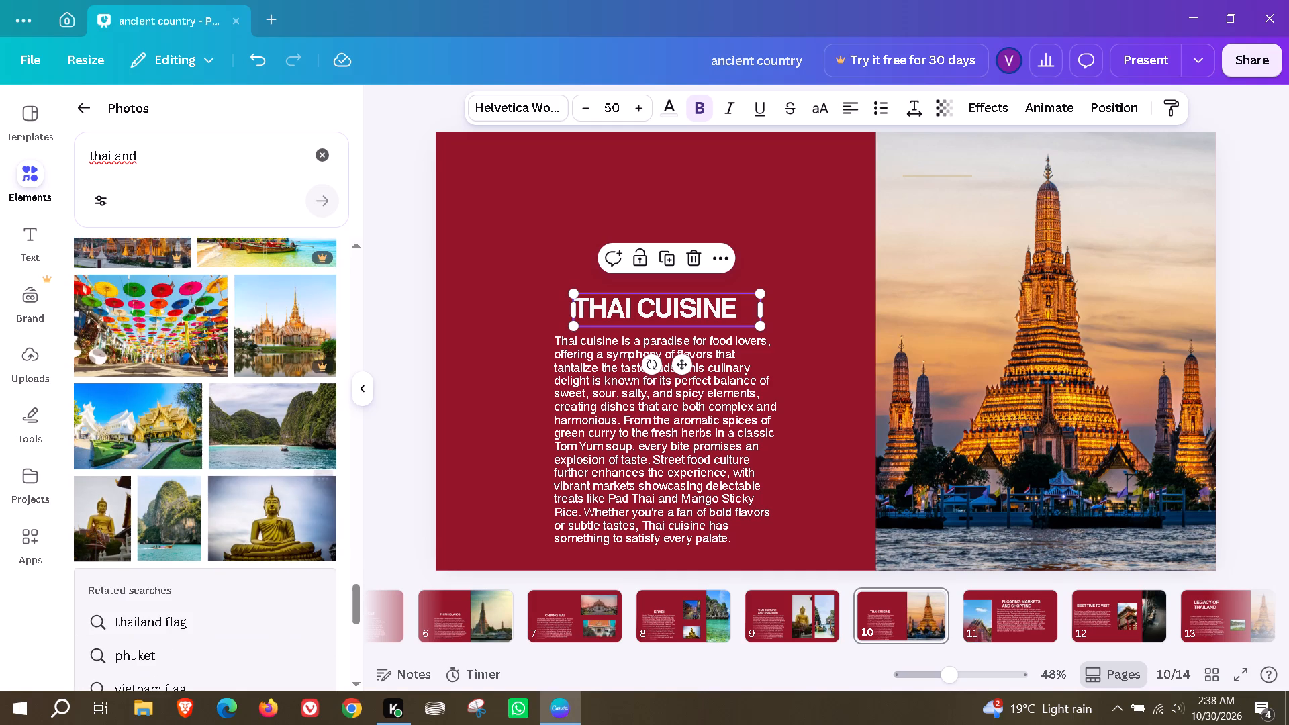
left_click_drag(281, 435, 925, 392)
left_click(828, 444)
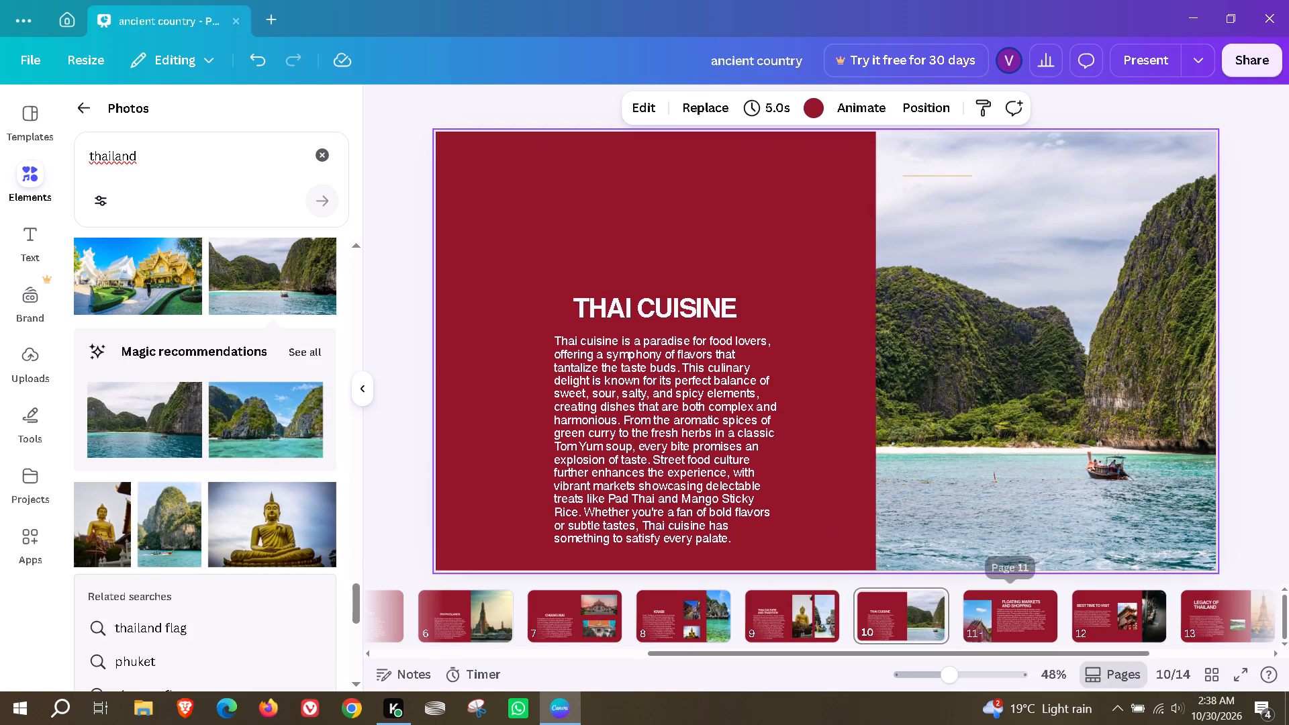
On page 11, narrow the floating markets paragraph, shrink it to size 23.8, and move it down and to the right.
left_click(1002, 608)
left_click(955, 387)
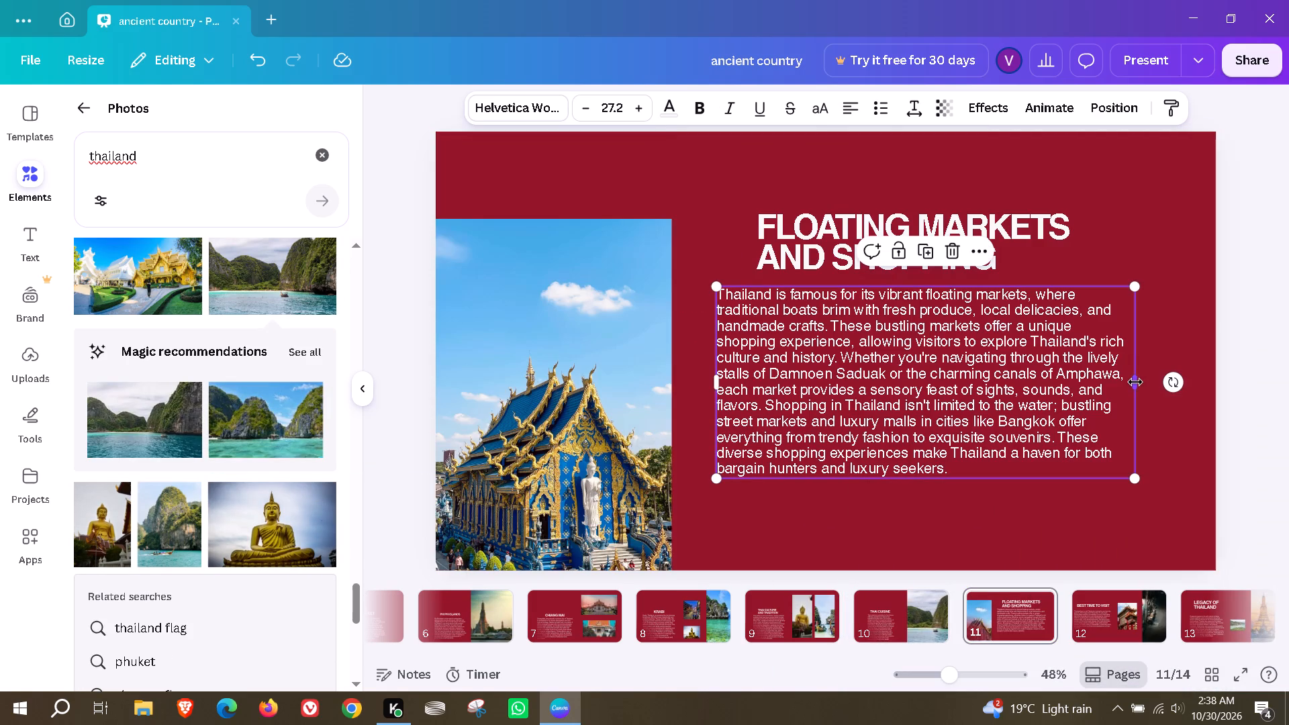
left_click_drag(1135, 382, 1073, 394)
left_click_drag(1071, 512, 1024, 489)
left_click_drag(977, 415, 995, 438)
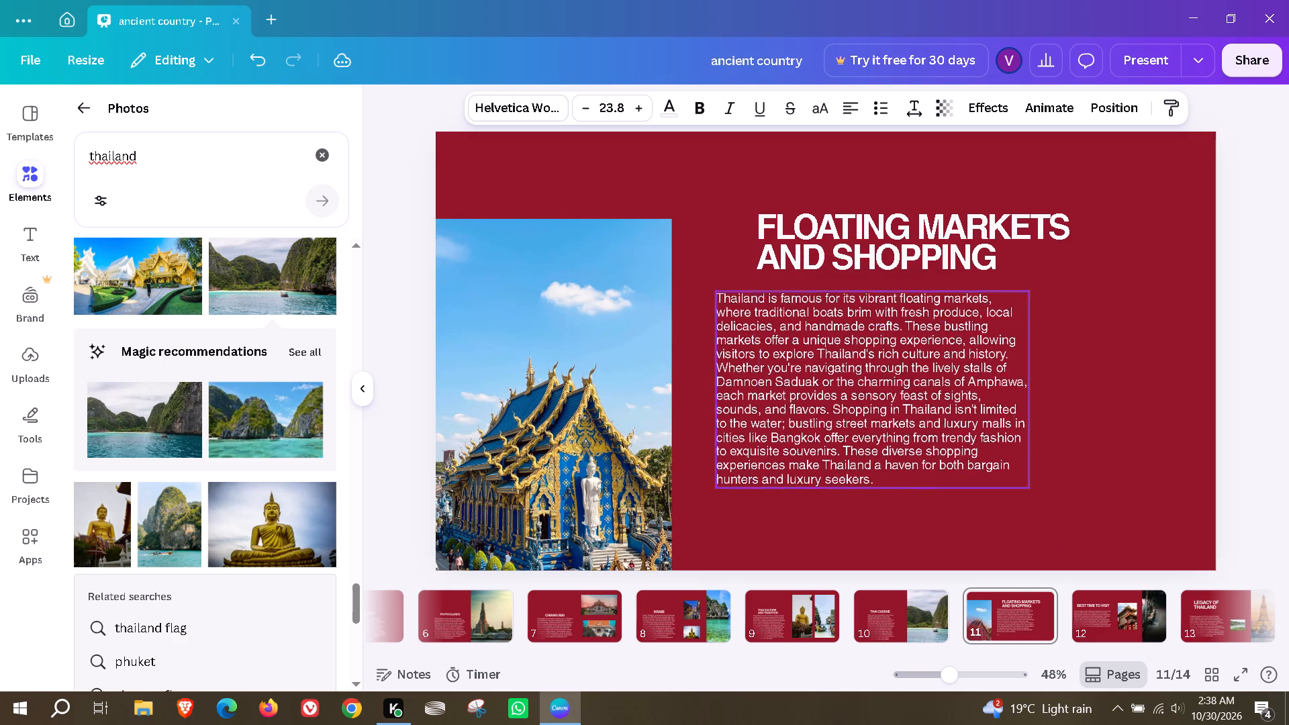
left_click_drag(995, 438, 1032, 475)
Shrink the FLOATING MARKETS AND SHOPPING title to size 35.5 and place it on two lines just above the paragraph.
left_click_drag(927, 236, 950, 280)
left_click_drag(1160, 293, 1129, 298)
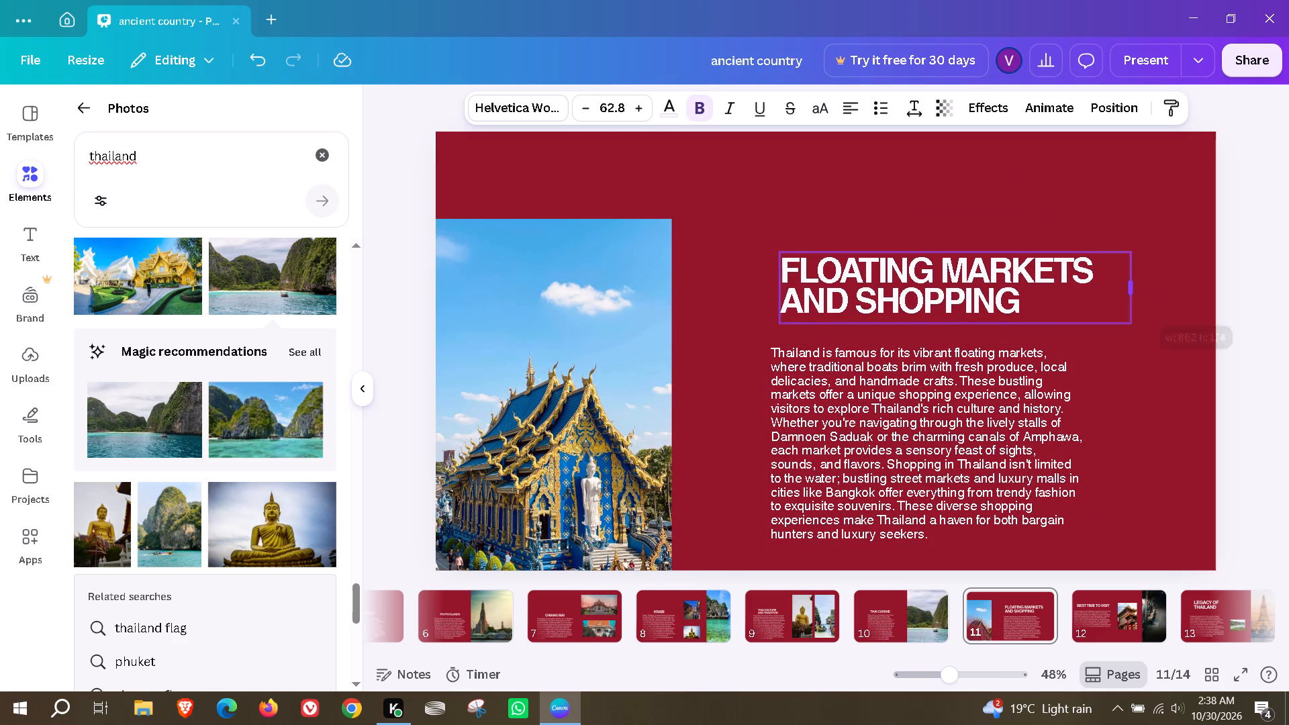
left_click_drag(1129, 298, 1104, 297)
left_click_drag(1101, 330, 959, 308)
left_click_drag(912, 279, 949, 322)
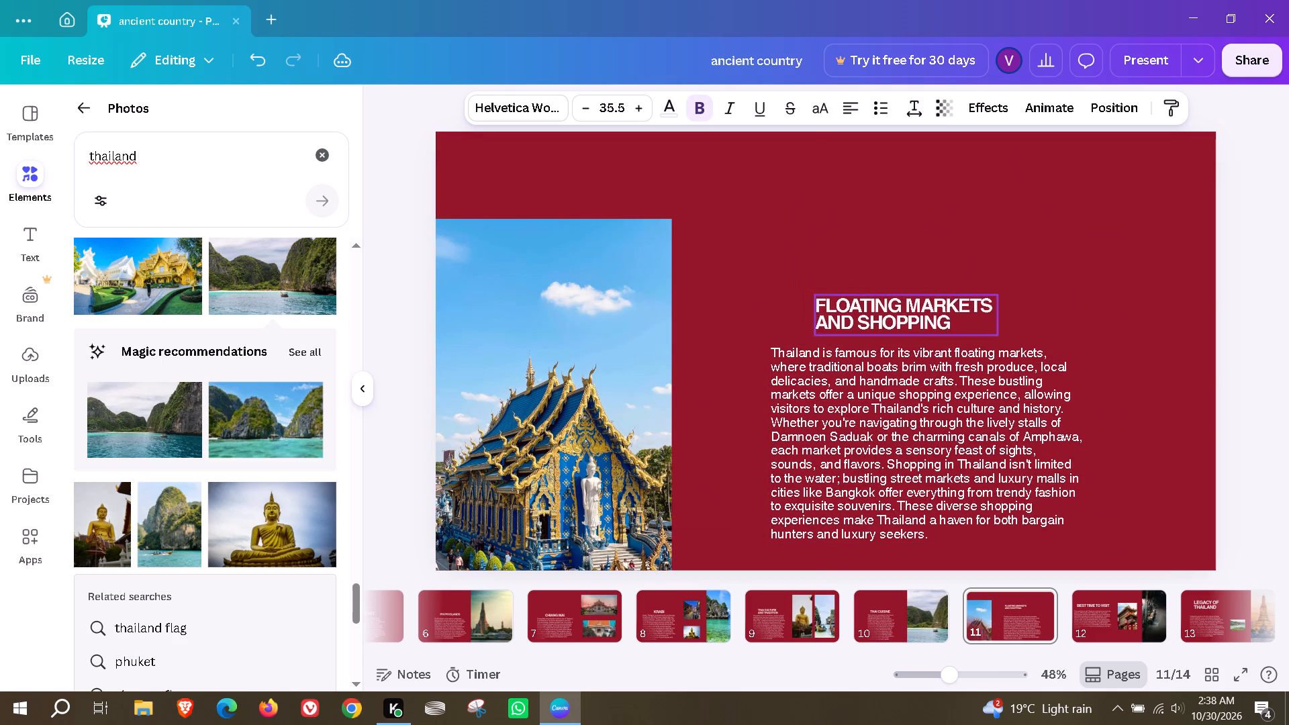
left_click_drag(949, 322, 955, 320)
left_click(1115, 390)
Move the blue temple photo up and inward from the page's edges, and widen it towards the text.
left_click_drag(611, 358, 619, 340)
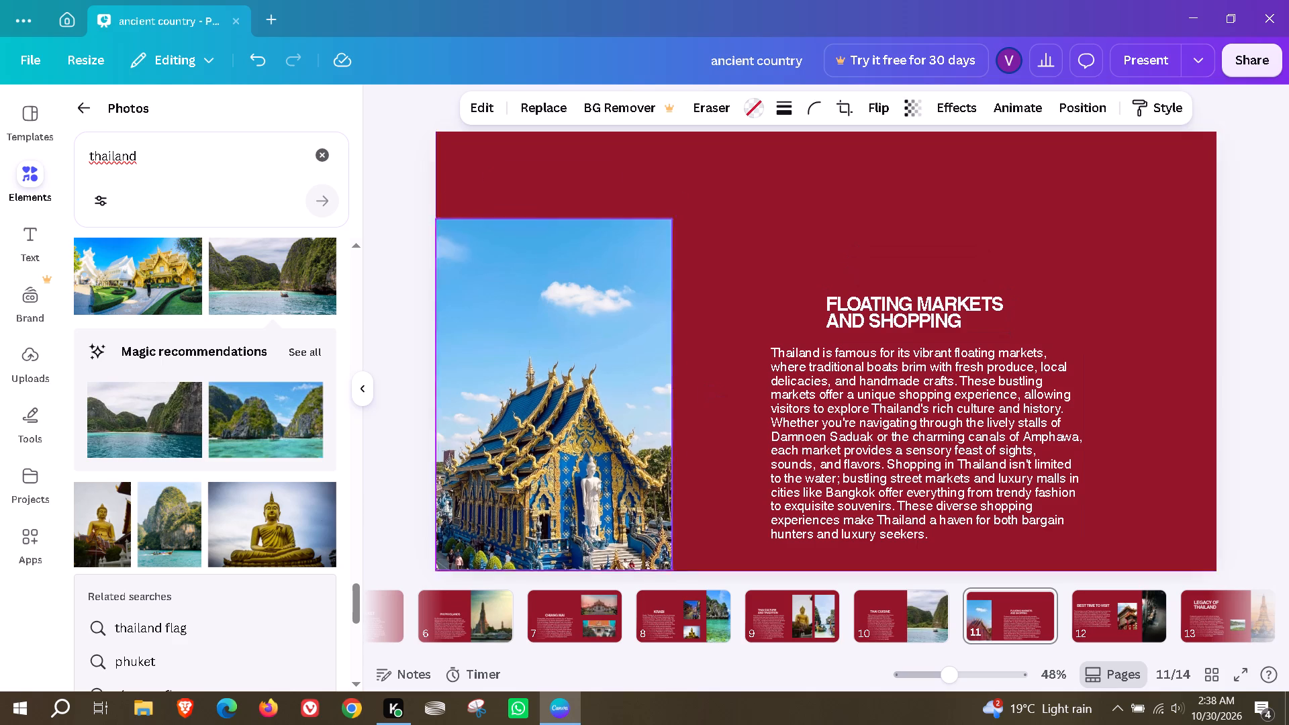
left_click_drag(619, 340, 632, 317)
left_click_drag(696, 350, 741, 363)
left_click(853, 240)
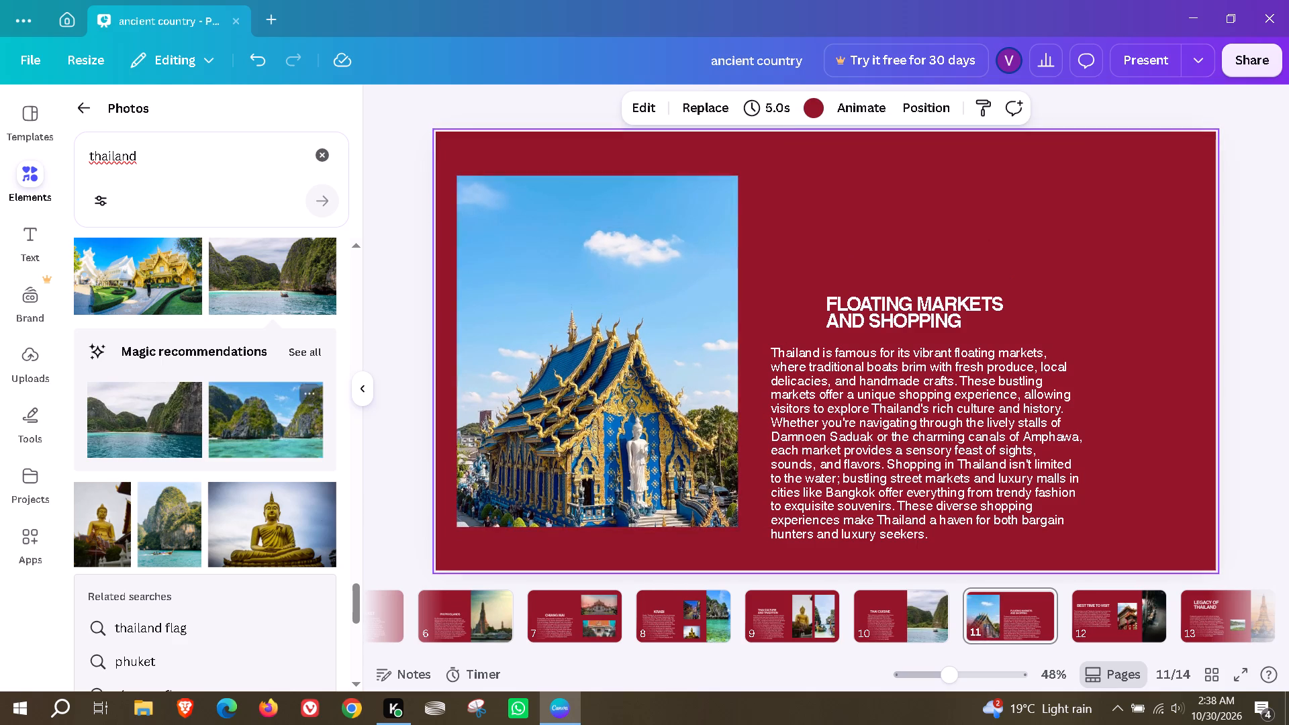
On page 12, shrink and narrow the best-time-to-visit paragraph, and move it down and to the right.
scroll(977, 603, "down", 1)
left_click(1015, 613)
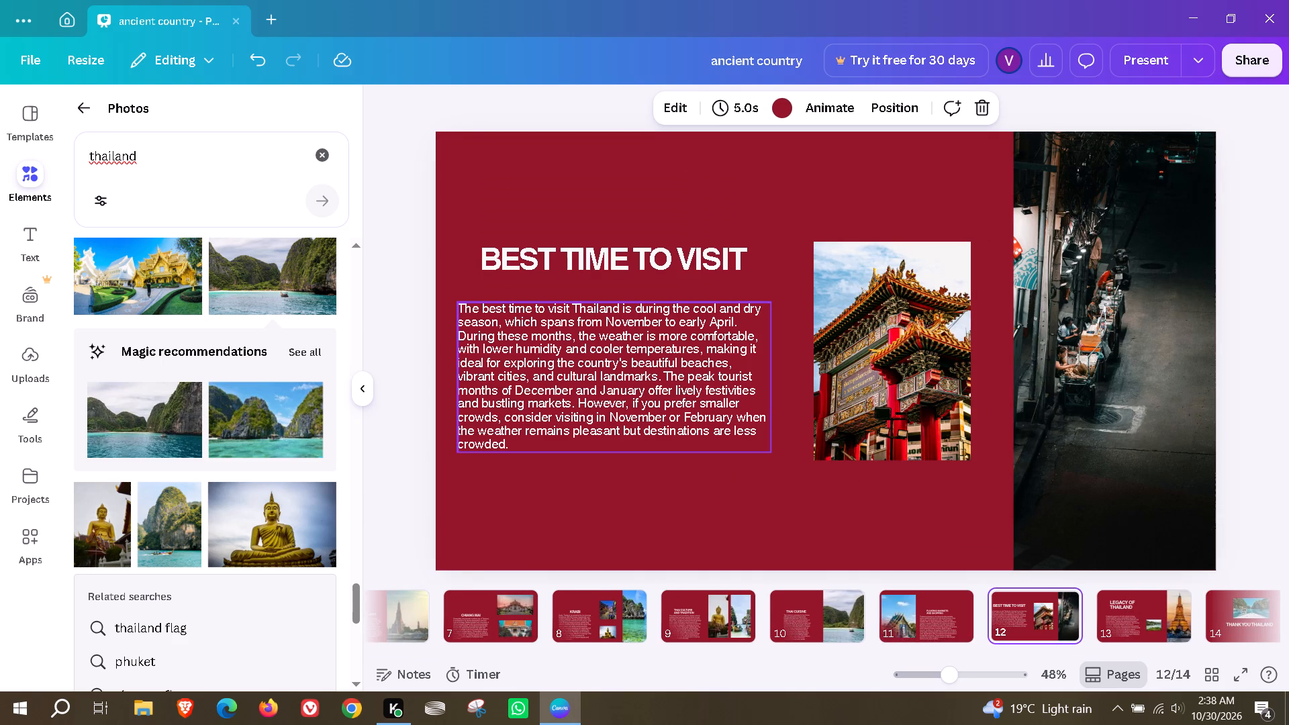
left_click(689, 373)
left_click_drag(771, 460, 736, 451)
left_click_drag(747, 374, 693, 380)
left_click_drag(638, 382, 687, 429)
Shrink the BEST TIME TO VISIT title to size 44 and centre it just above the paragraph.
left_click_drag(716, 277, 715, 305)
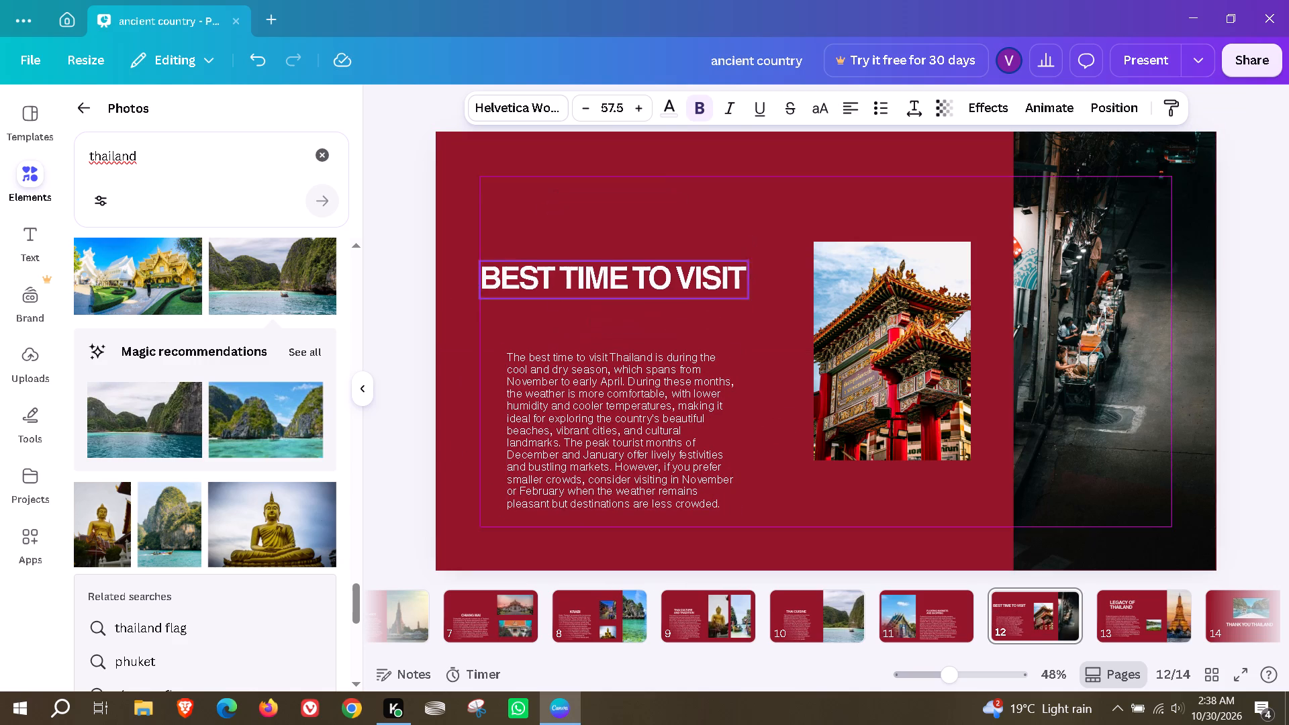
left_click_drag(715, 305, 719, 330)
left_click_drag(753, 335, 691, 313)
left_click_drag(622, 305, 657, 316)
Replace the ornate red gate photo on page 12 with the photo of a turquoise bay between cliffs.
scroll(236, 433, "down", 4)
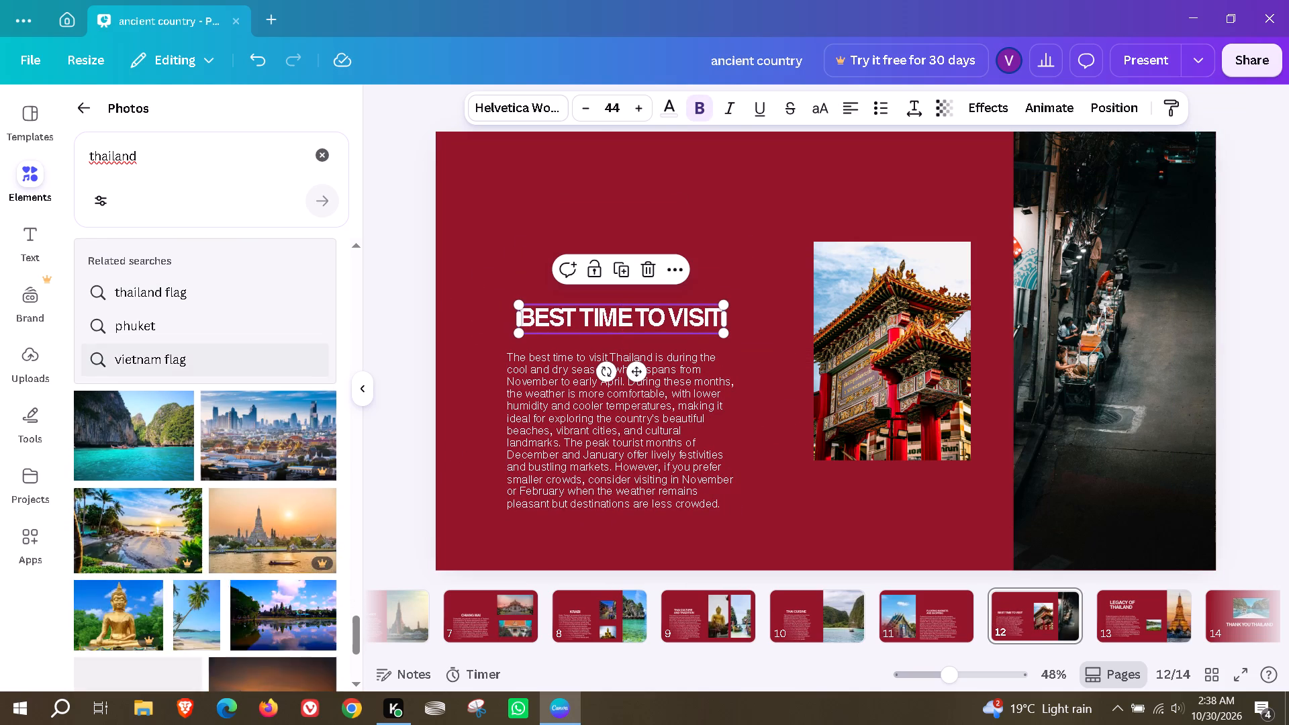
scroll(242, 443, "down", 2)
left_click_drag(164, 284, 868, 322)
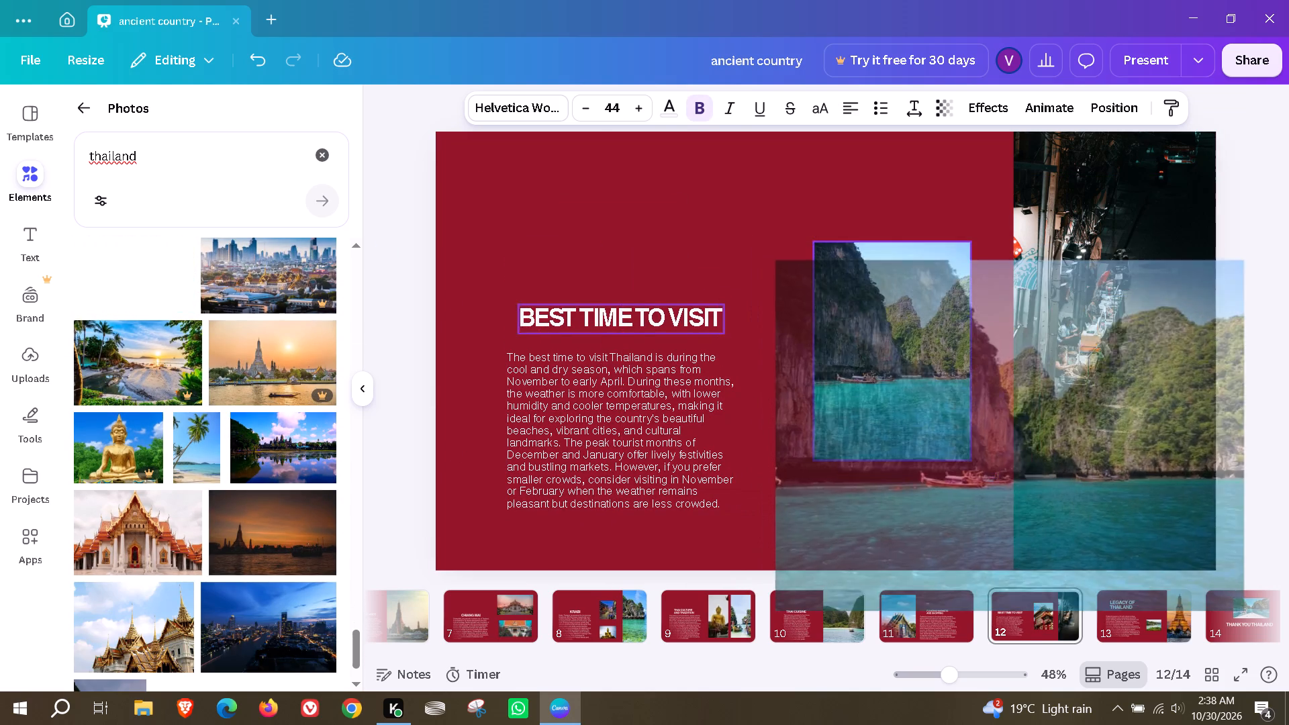
left_click_drag(868, 322, 870, 322)
On page 13, shrink the LEGACY OF THAILAND title to size 50 and place it on one line above the paragraph.
scroll(169, 444, "down", 2)
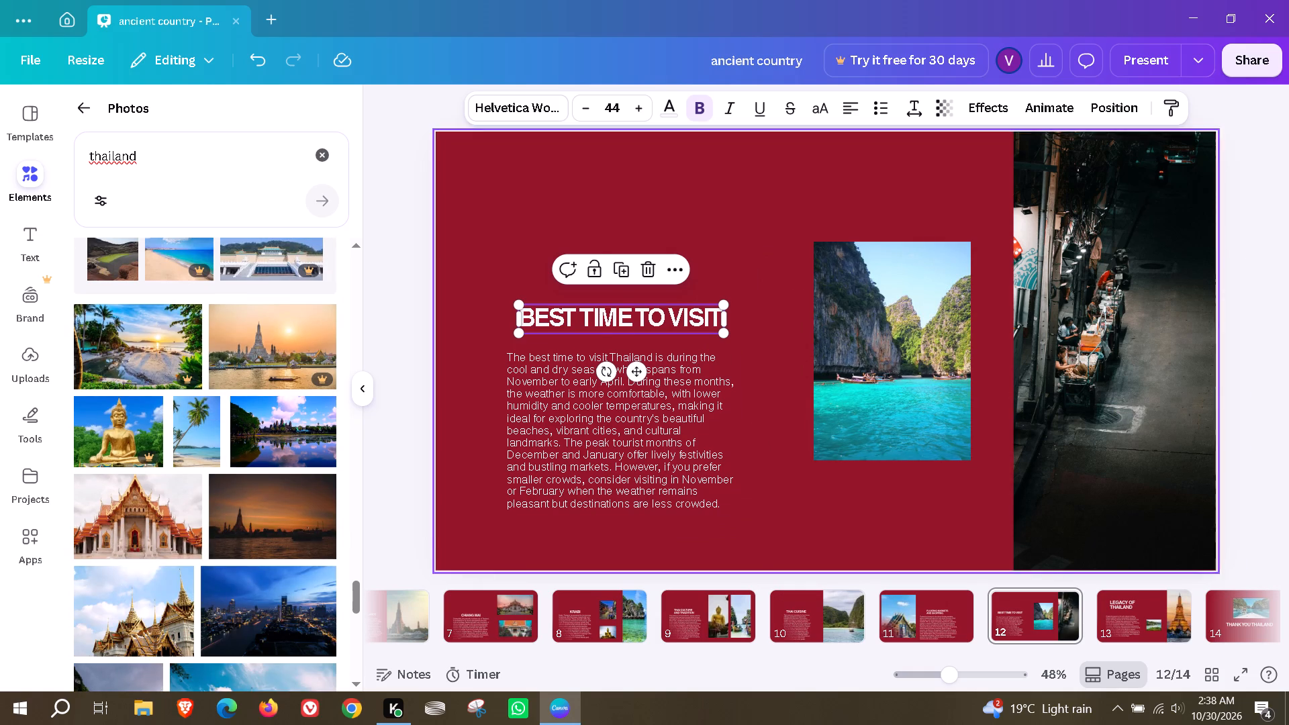
scroll(495, 477, "down", 3)
scroll(1008, 598, "down", 1)
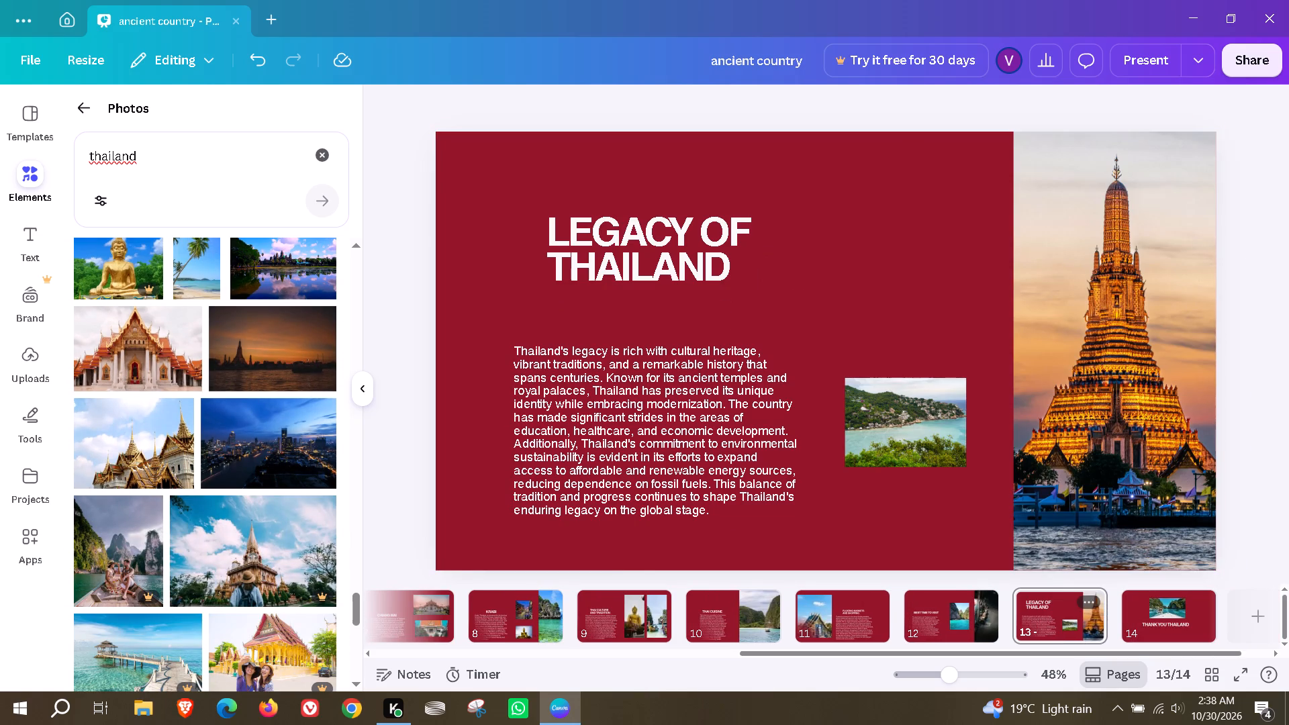
left_click(610, 277)
left_click_drag(767, 293, 716, 275)
left_click_drag(651, 241, 673, 291)
left_click_drag(746, 291, 935, 308)
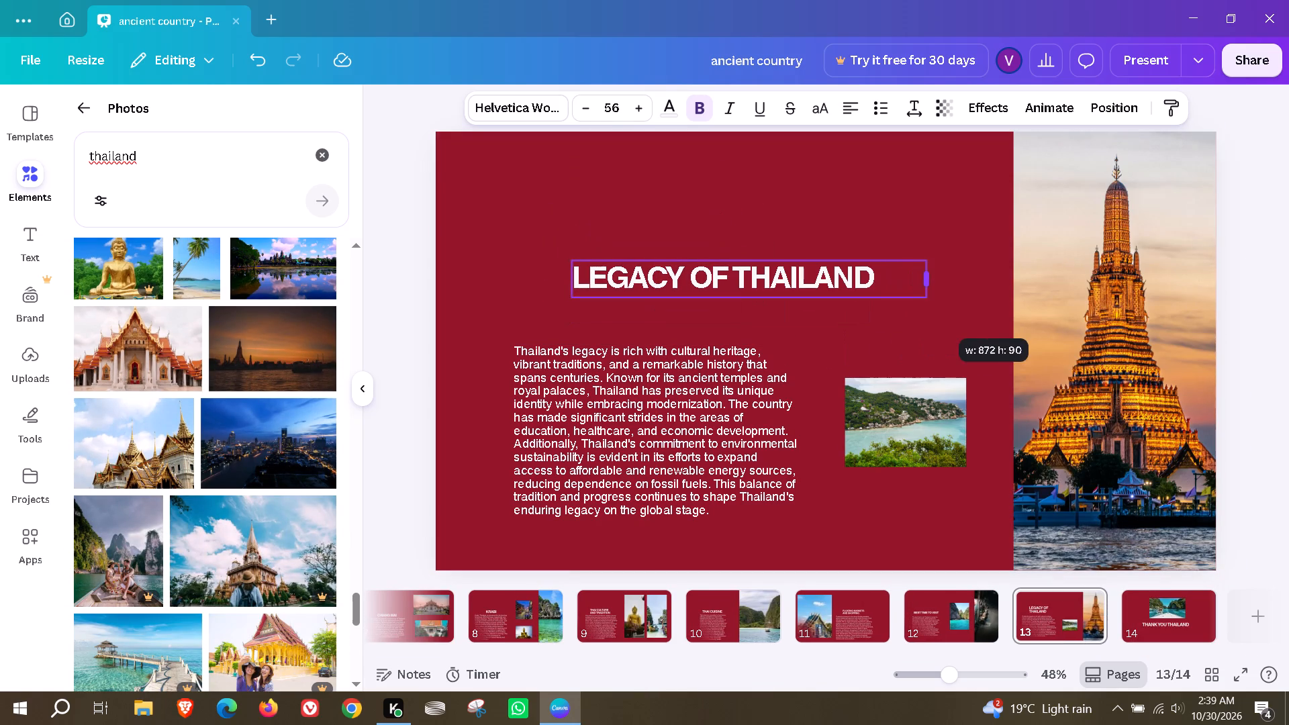
left_click_drag(935, 308, 918, 307)
left_click_drag(913, 281, 881, 283)
left_click_drag(787, 280, 716, 283)
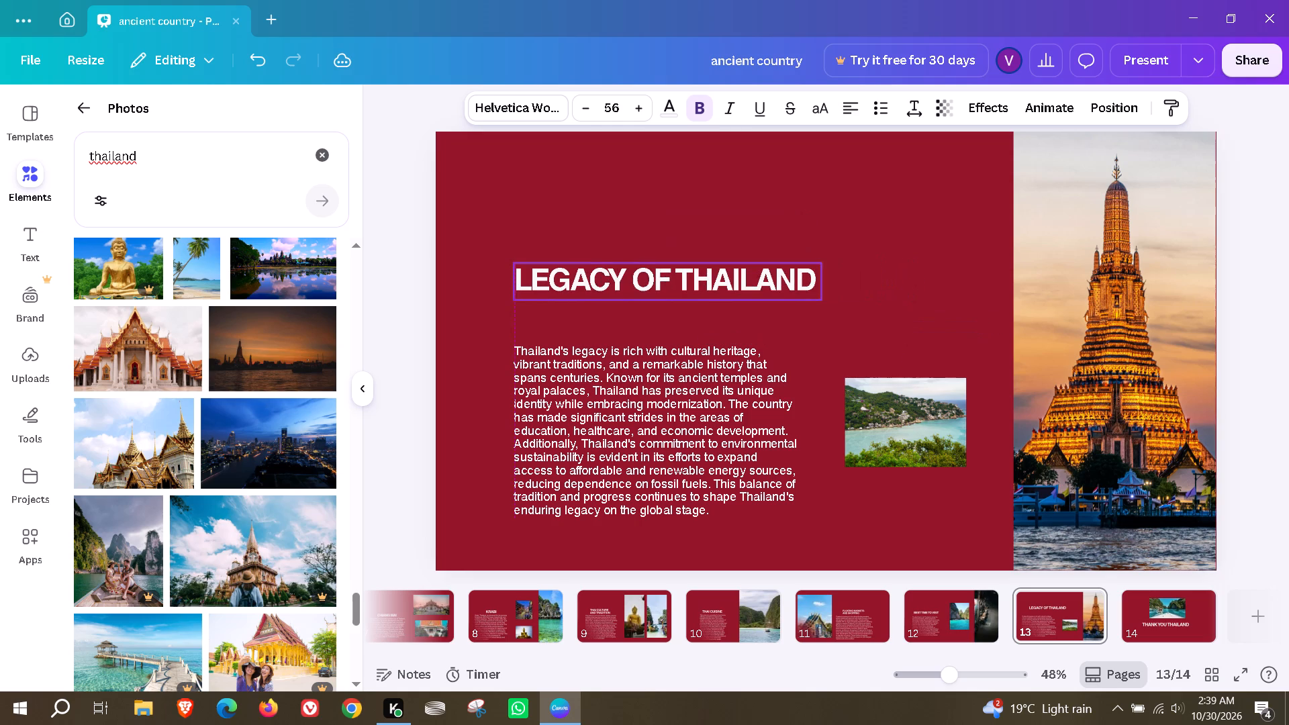
left_click_drag(716, 283, 714, 299)
left_click_drag(807, 320, 775, 308)
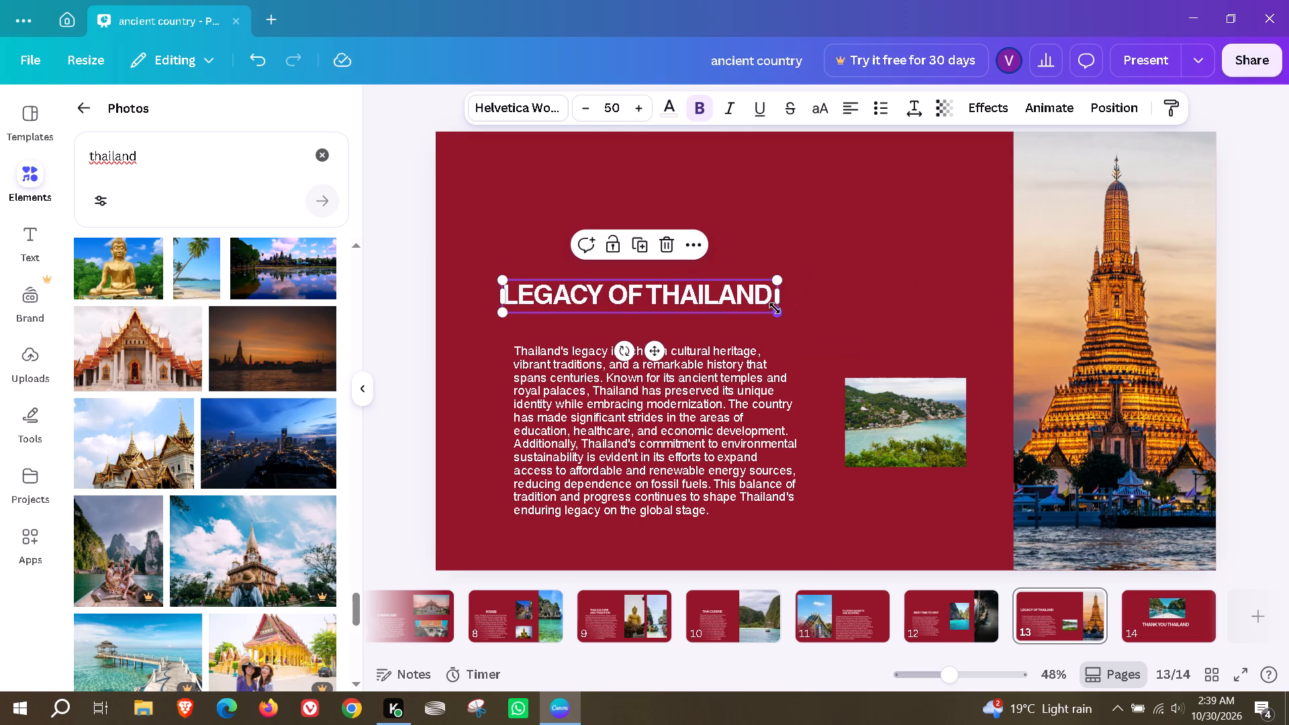
Nudge the legacy paragraph slightly down and move the title down and right to sit closer above it.
left_click(909, 300)
left_click_drag(703, 287, 715, 292)
left_click(734, 410)
left_click_drag(745, 434, 745, 447)
left_click_drag(738, 303, 743, 319)
Delete the small coastal photo on page 13 together with its frame.
left_click(898, 409)
left_click(927, 340)
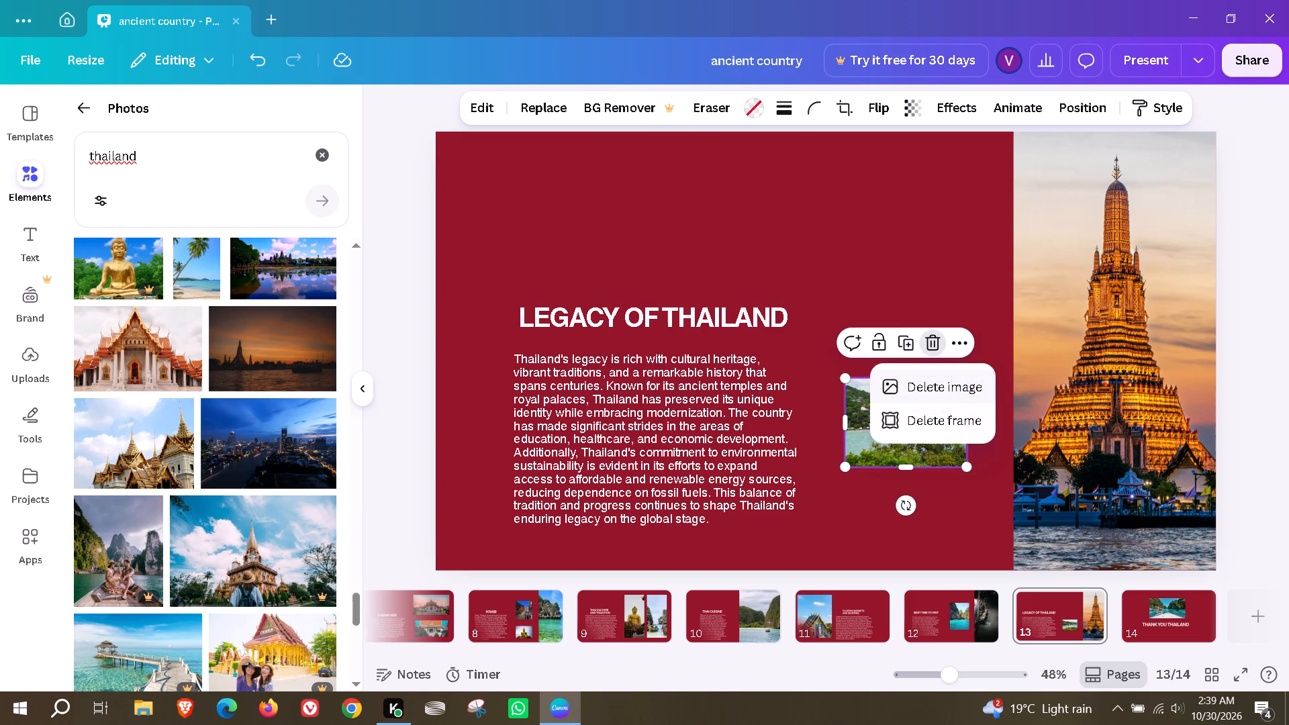
left_click(933, 391)
left_click(931, 399)
left_click(925, 350)
left_click(930, 399)
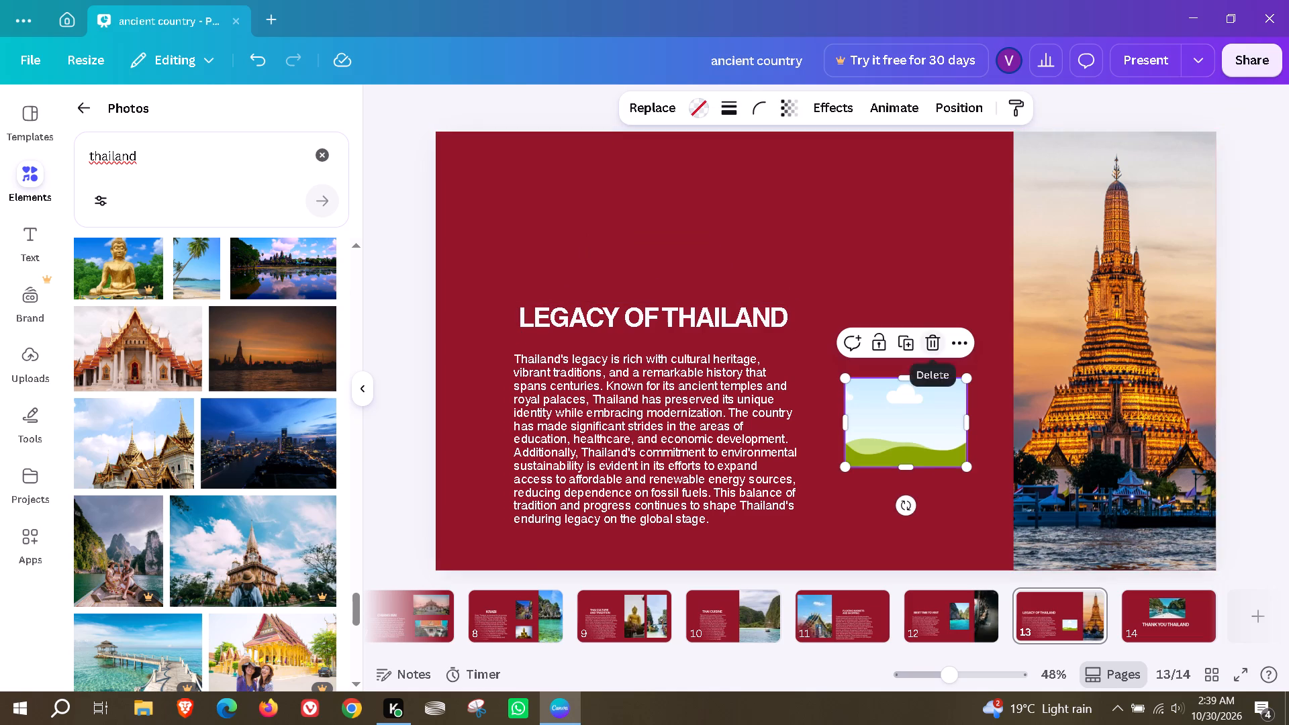
left_click(938, 343)
Move the legacy paragraph and the LEGACY OF THAILAND title on page 13 further right, towards the temple photo.
left_click_drag(700, 427, 743, 427)
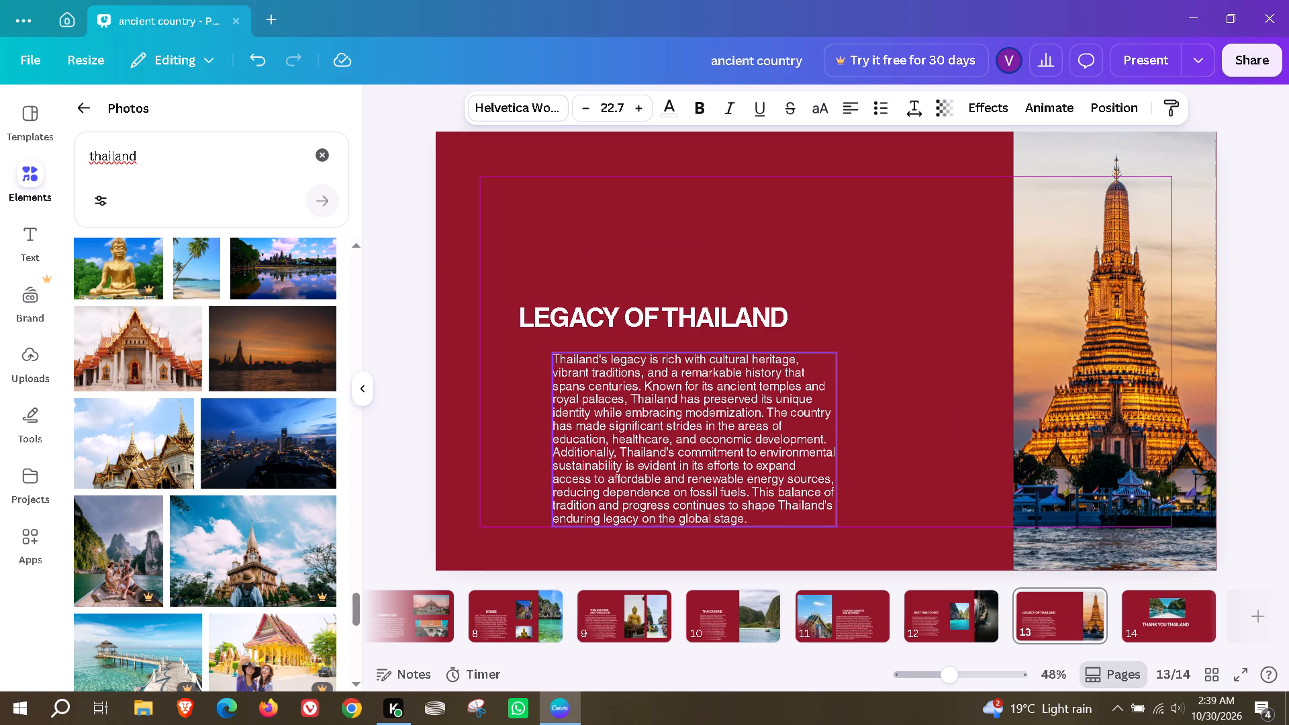
left_click_drag(743, 427, 761, 429)
left_click_drag(612, 324, 651, 322)
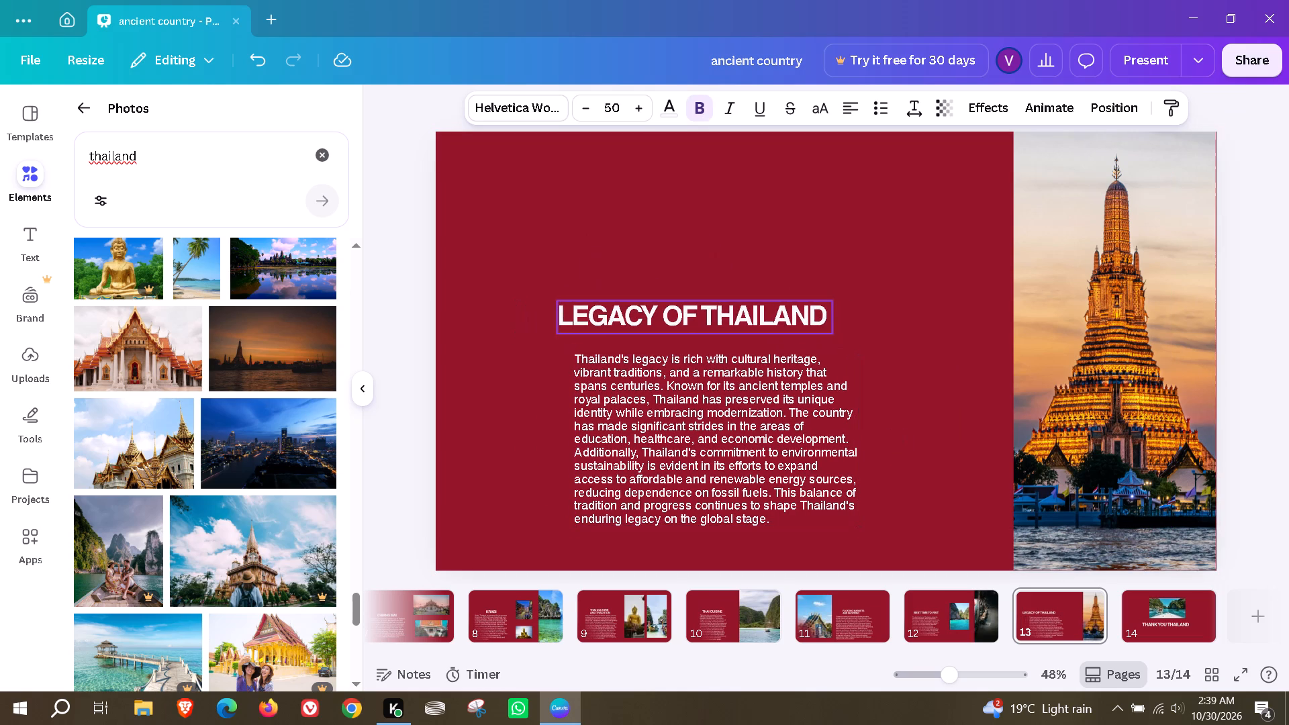
left_click_drag(651, 322, 663, 323)
Widen the illuminated temple photo on page 13 by extending its left edge towards the text.
left_click(1038, 353)
left_click_drag(1011, 352, 914, 350)
Shift the legacy paragraph and title left, clear of the photo, and shrink the title to size 41.5, centred above the paragraph.
left_click_drag(781, 474, 751, 478)
left_click_drag(802, 325, 773, 332)
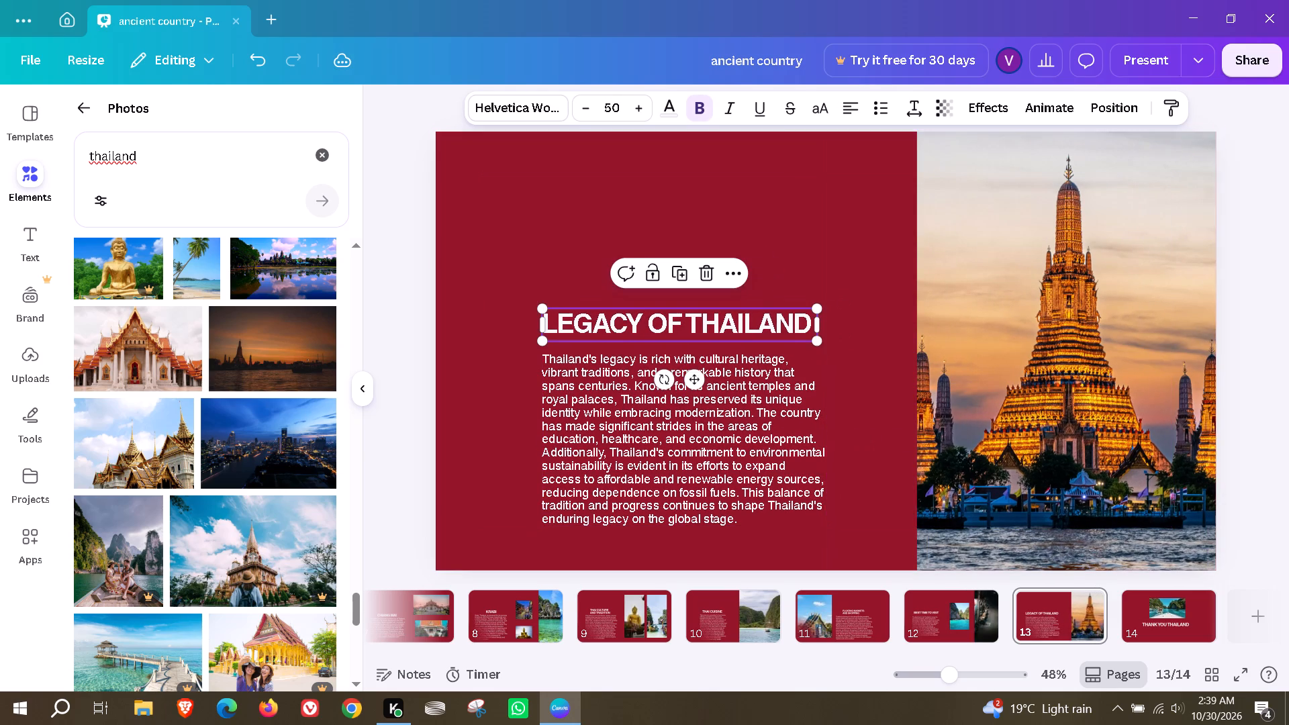
left_click_drag(816, 343, 770, 332)
left_click_drag(686, 327, 698, 326)
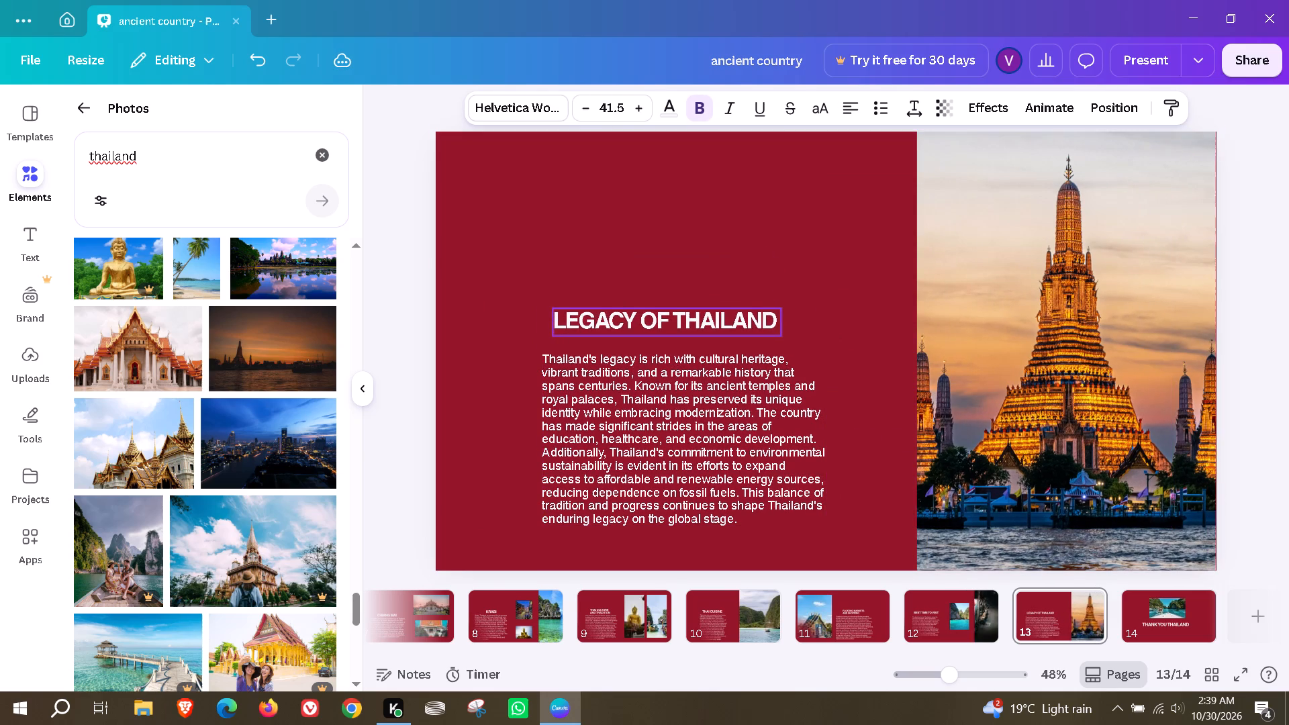
left_click_drag(698, 326, 695, 330)
Replace the temple photo on page 13 with the photo of a golden sunrise over misty mountains.
scroll(268, 436, "down", 4)
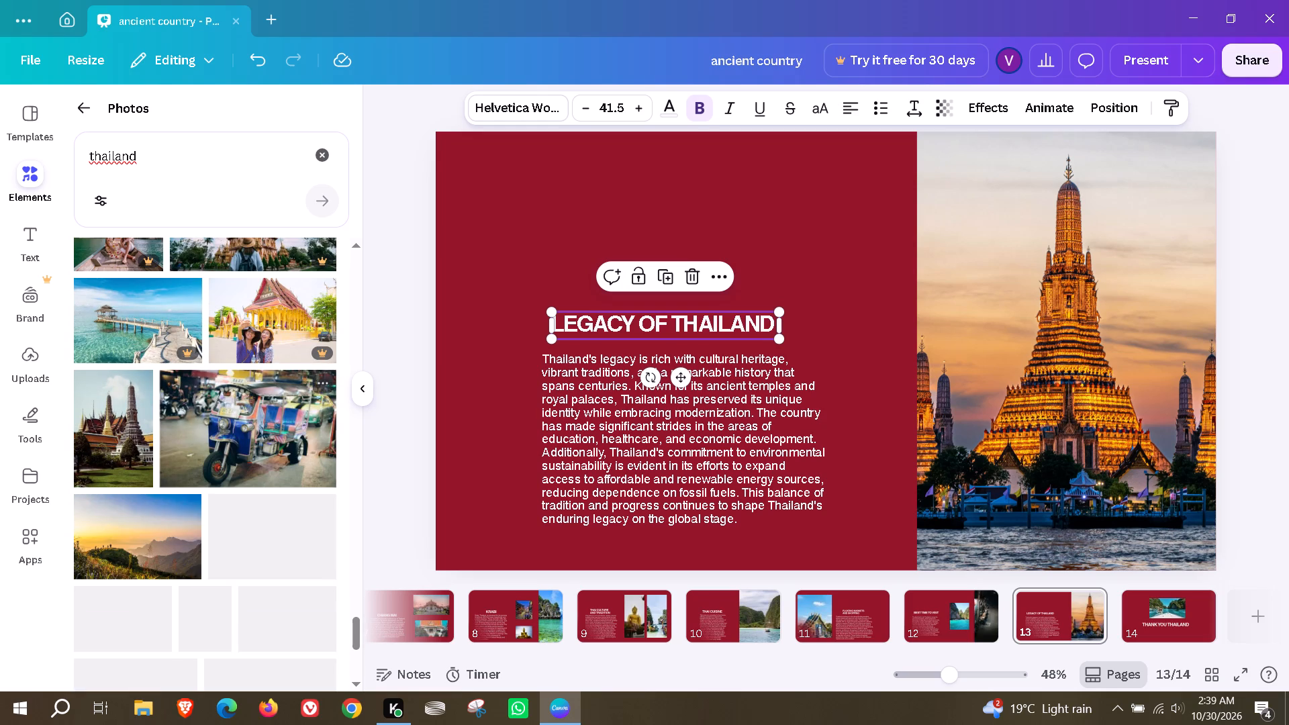
scroll(217, 495, "down", 1)
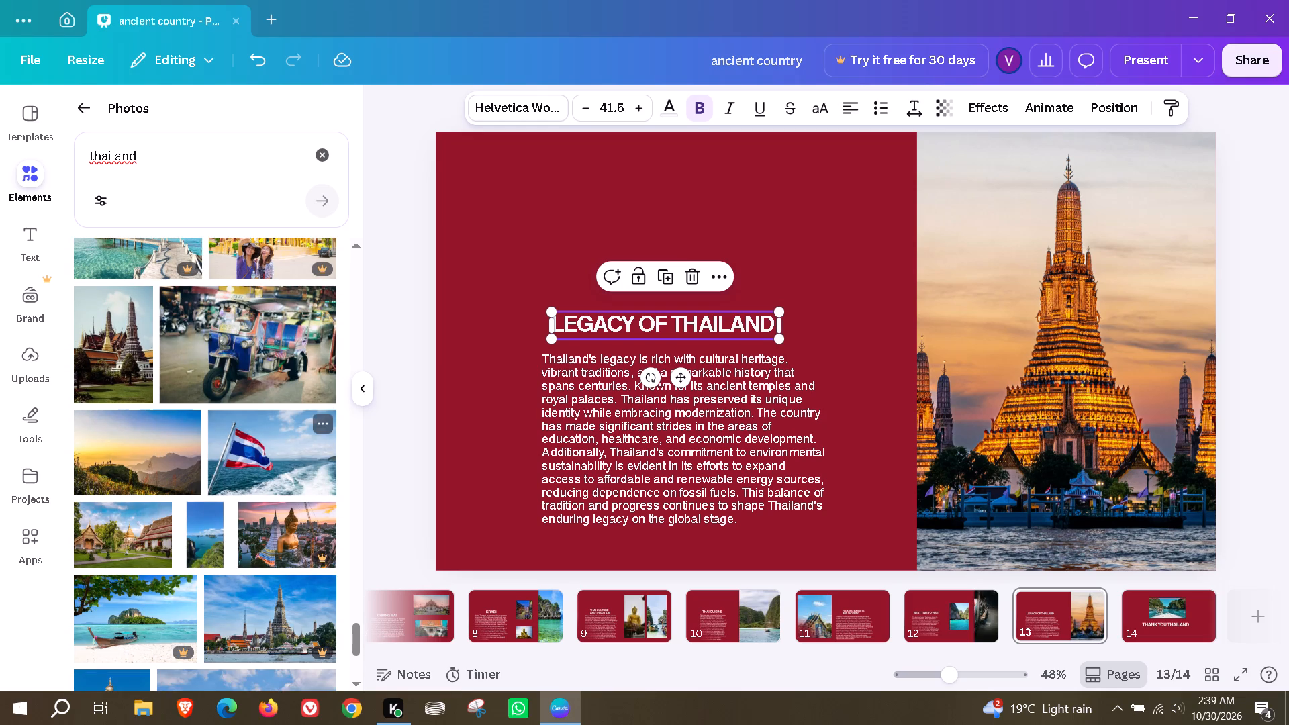
left_click_drag(149, 464, 1019, 385)
left_click(865, 428)
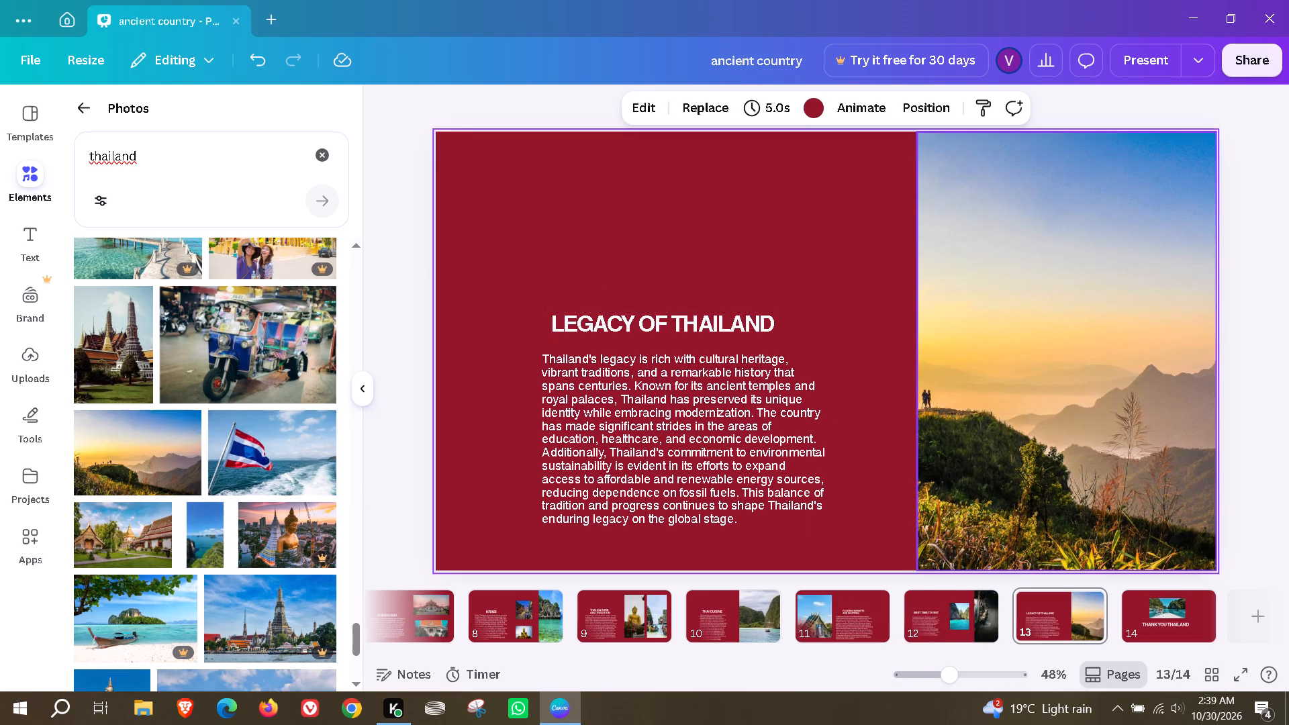
Widen the mountain sunrise photo on page 13 further left, up to near the paragraph's edge.
left_click(933, 435)
left_click_drag(918, 365, 874, 360)
left_click(852, 395)
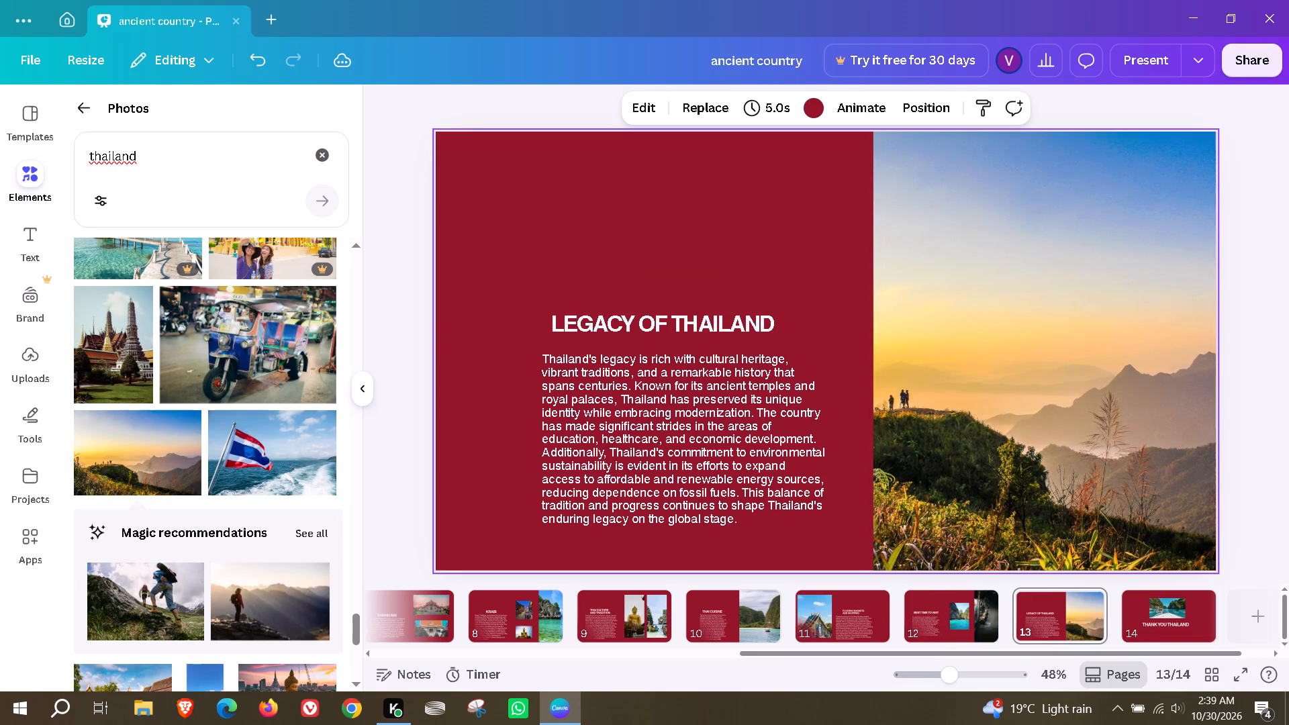
Replace the boat photo on page 14 with the recommended photo of a lone hiker facing sunlit mountains.
scroll(1084, 614, "down", 1)
left_click(1110, 616)
scroll(213, 489, "down", 3)
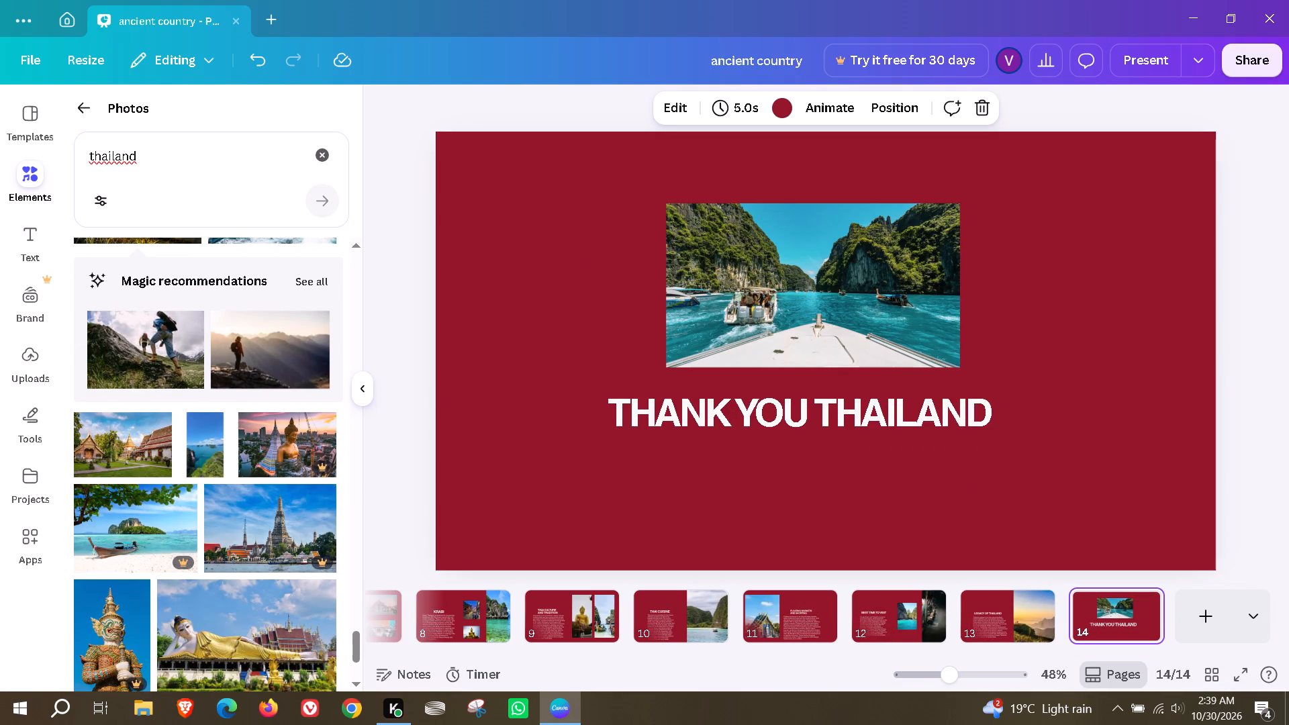
left_click_drag(272, 373, 755, 311)
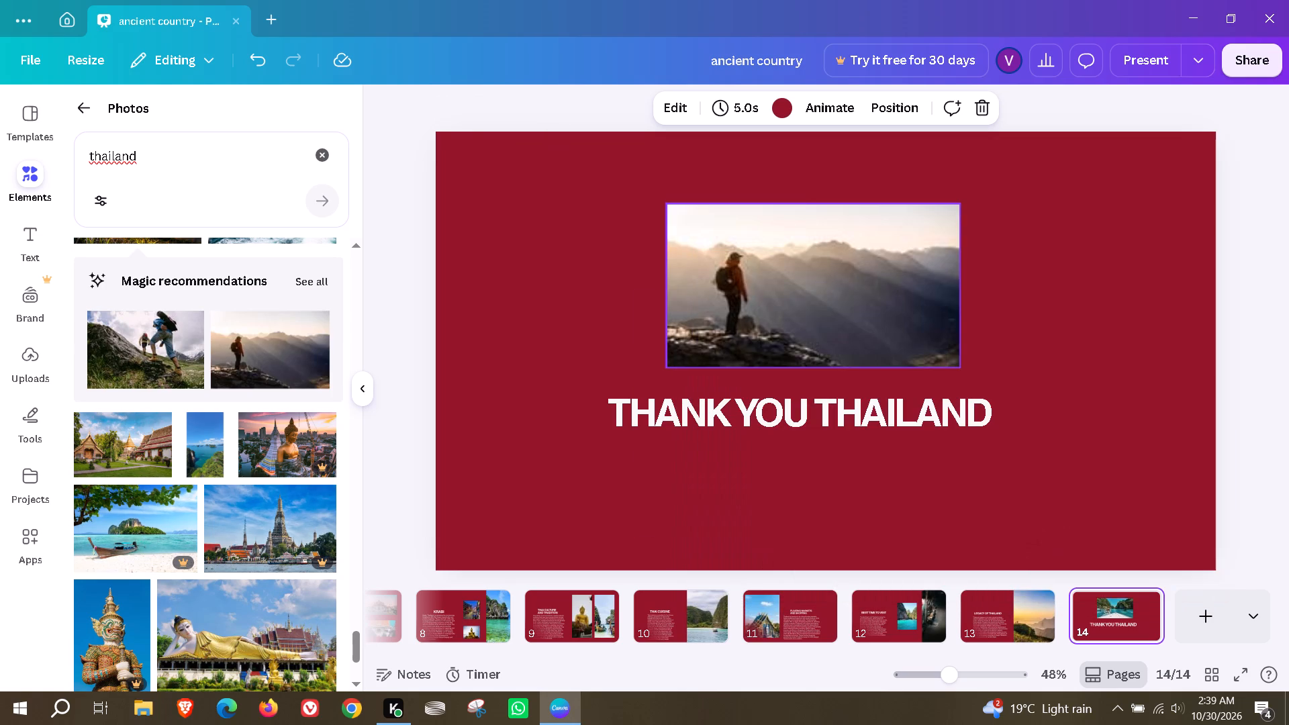
left_click(740, 316)
left_click(745, 307)
left_click(767, 490)
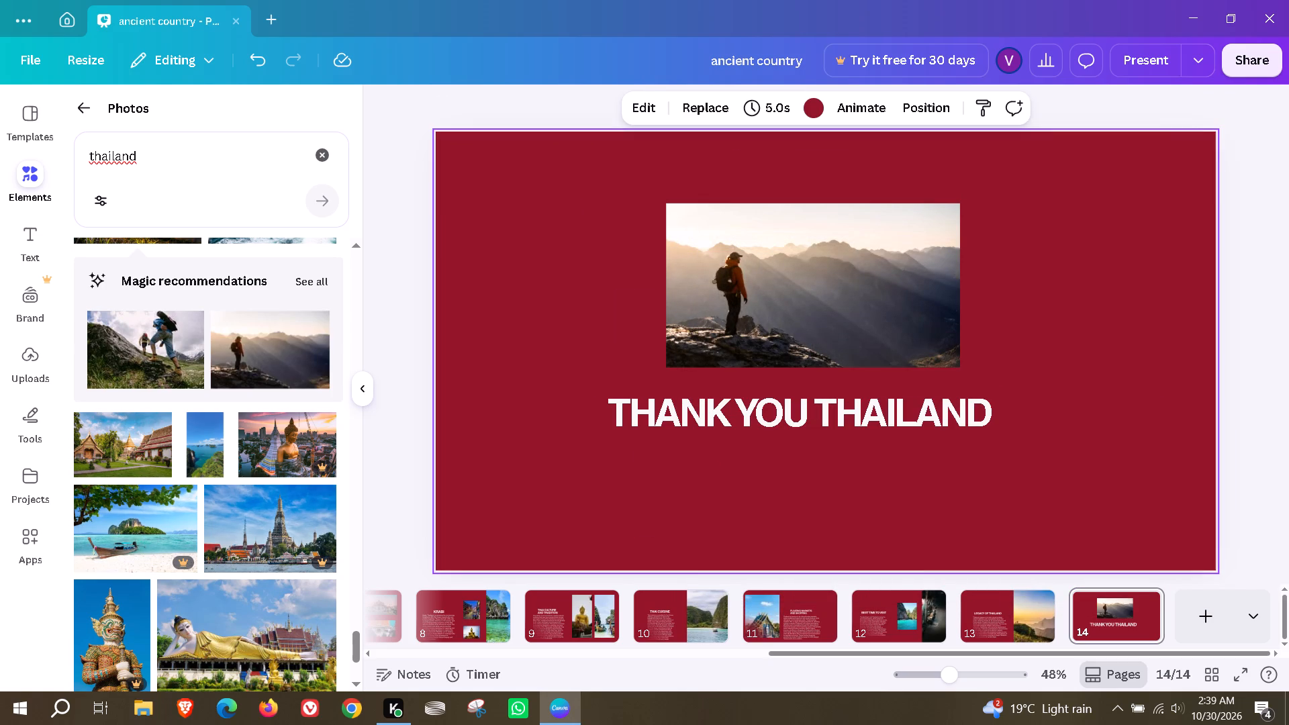
Search the animations for thailand and place the gold-crowned figure on page 1, shrunk small, to the left of the temple roof.
scroll(904, 622, "up", 20)
left_click(433, 620)
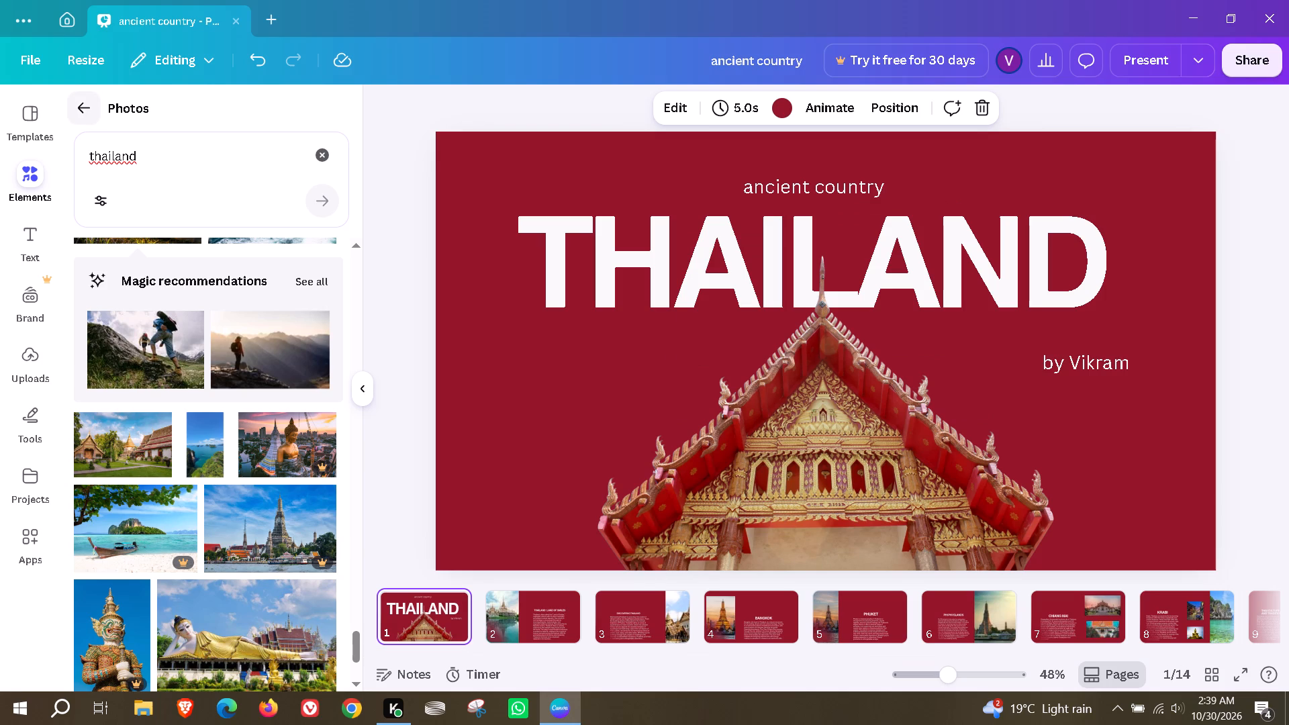
left_click(85, 106)
left_click(122, 628)
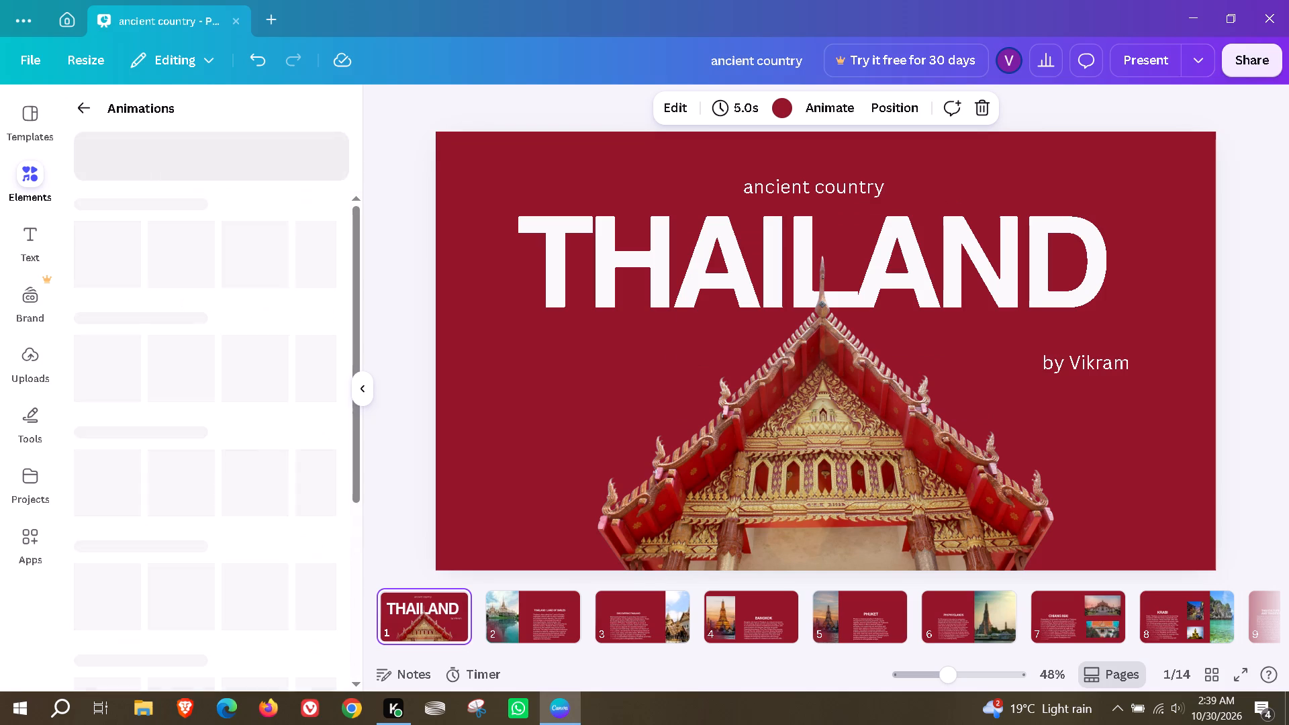
double_click(152, 150)
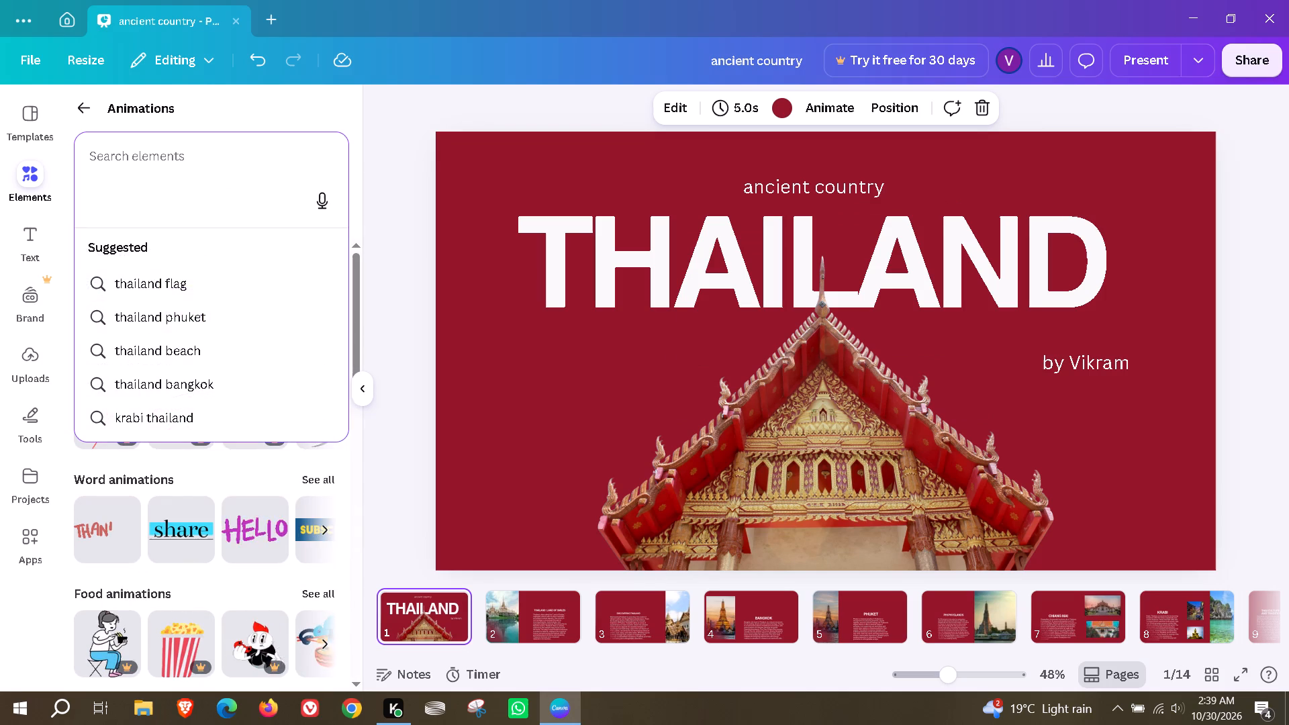
type("thailand")
key("Return")
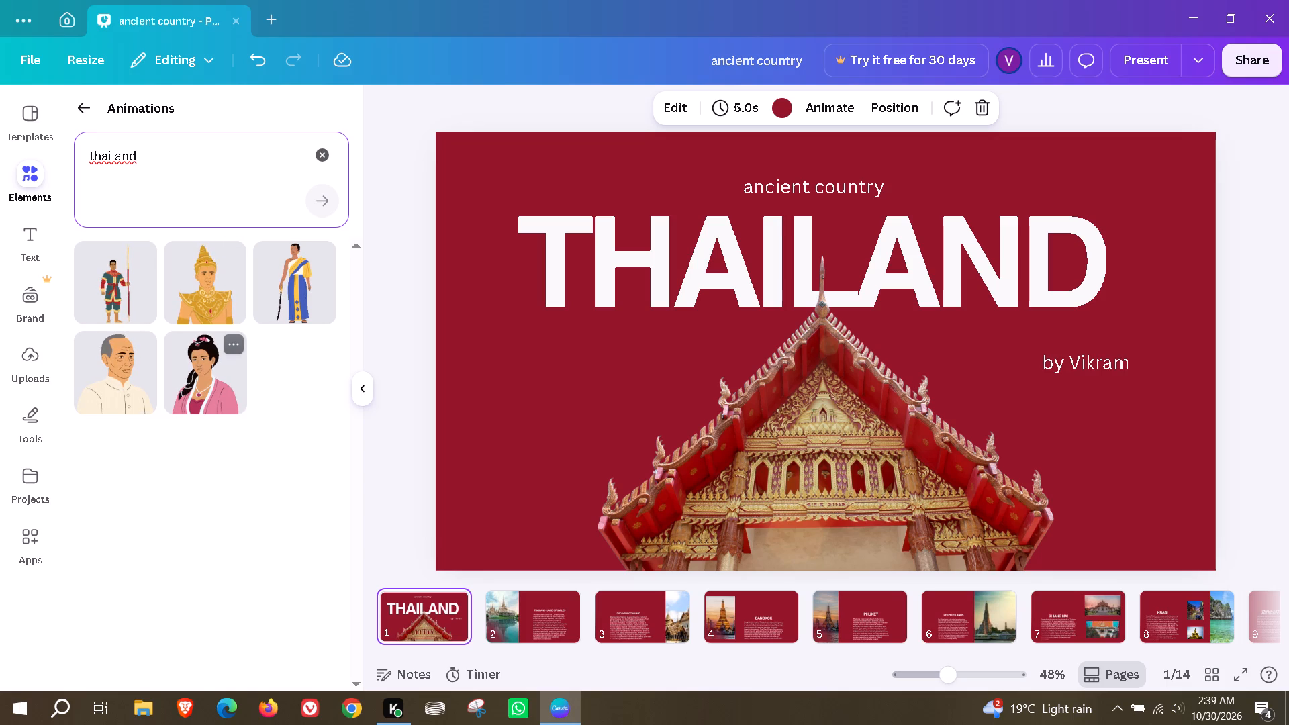
left_click(528, 612)
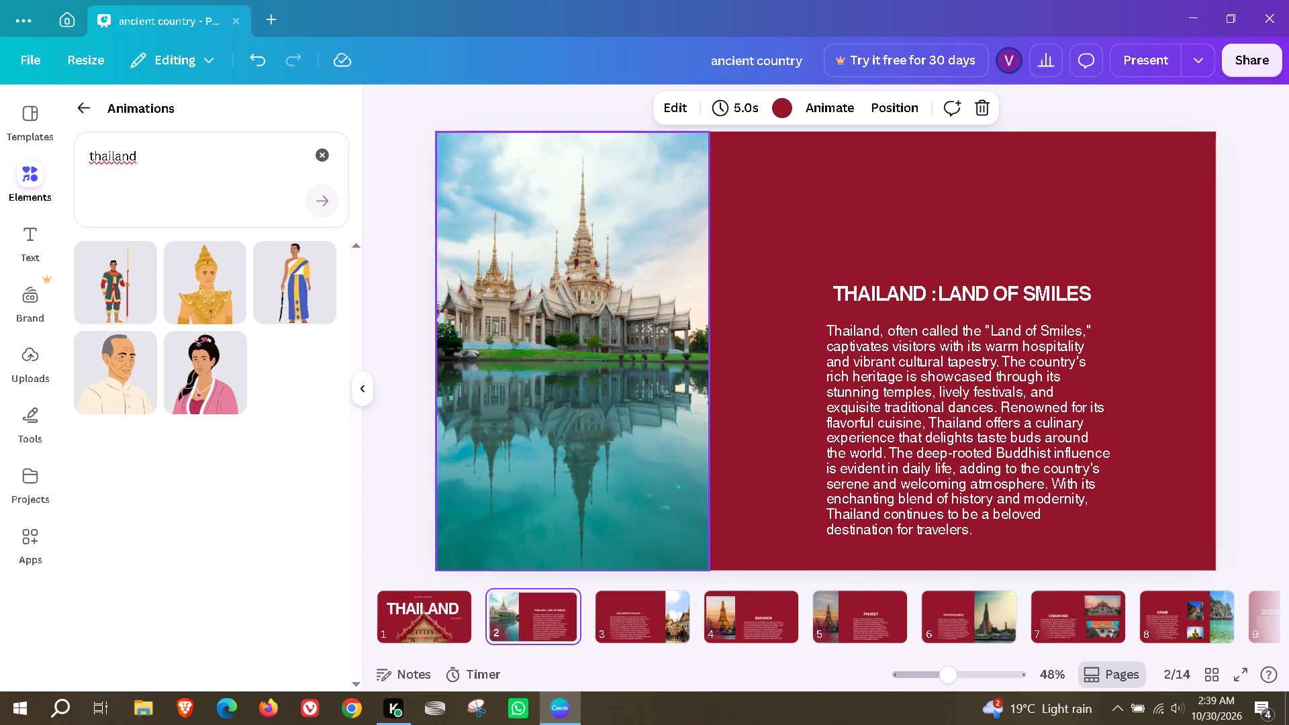
left_click(435, 612)
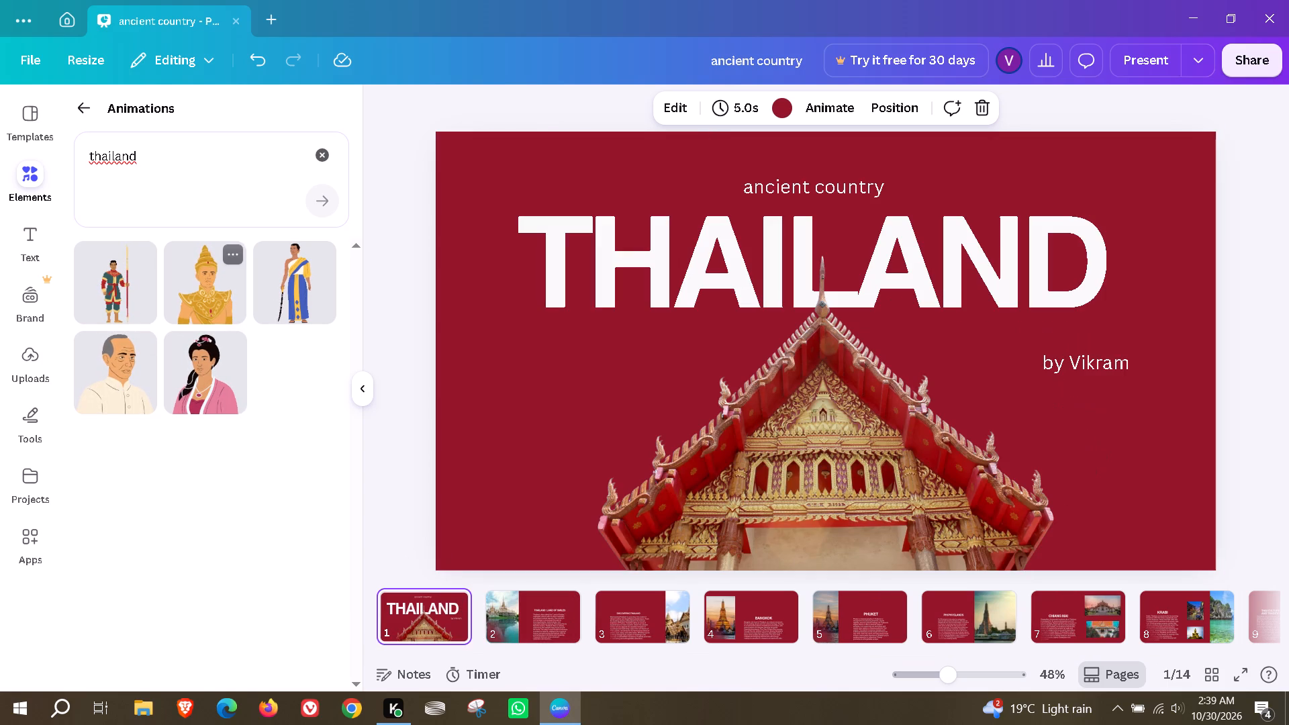
left_click_drag(211, 284, 485, 203)
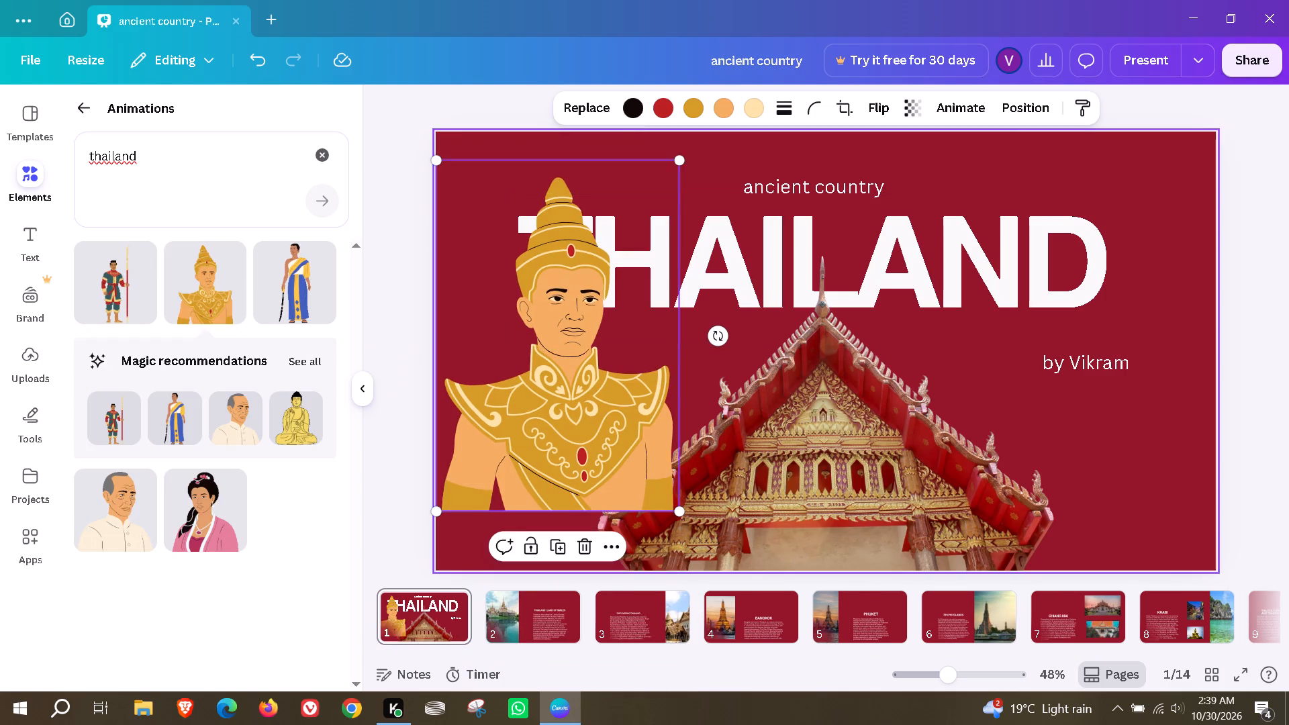
left_click_drag(679, 156, 550, 444)
left_click_drag(491, 481, 583, 489)
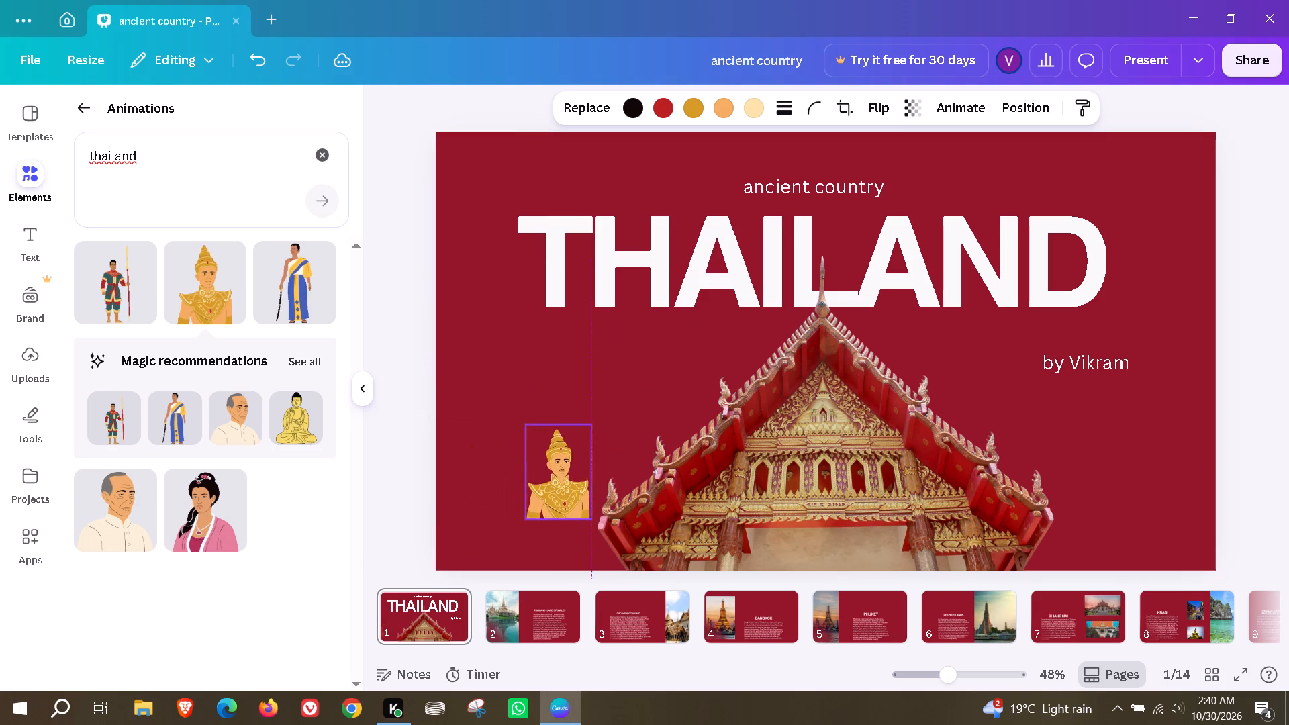
left_click_drag(583, 489, 544, 427)
left_click(636, 439)
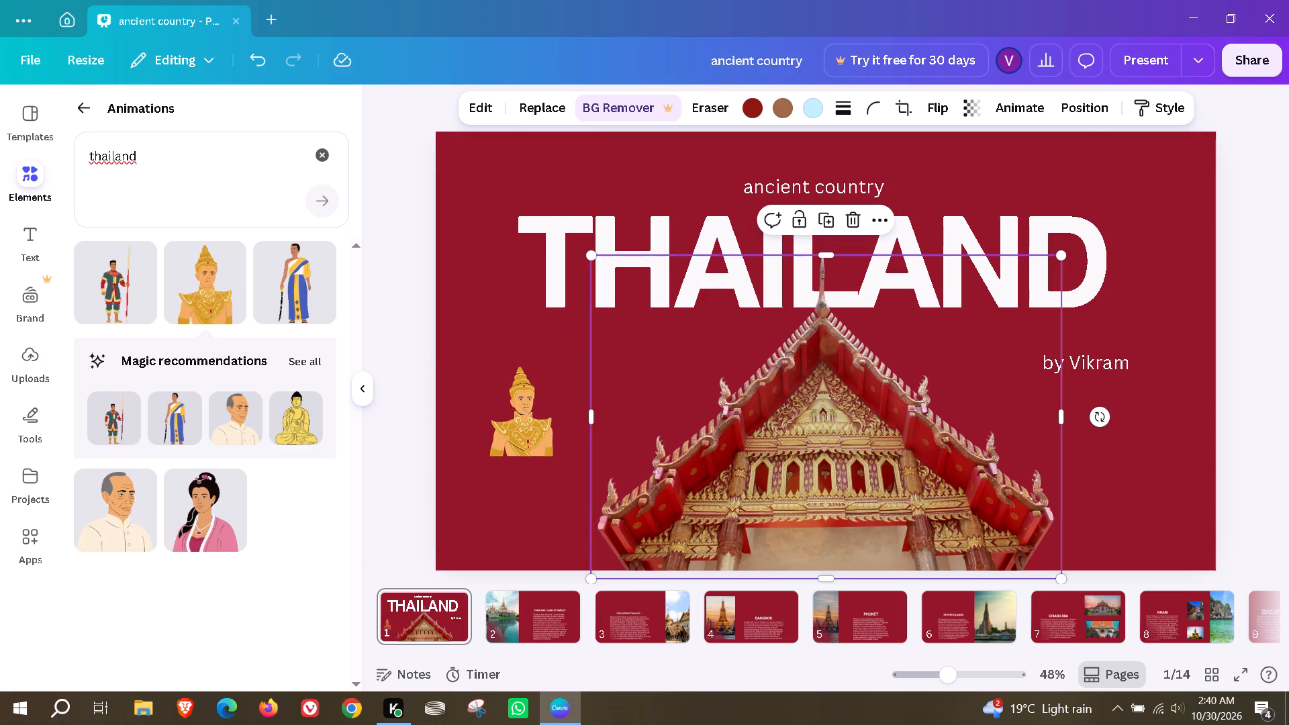
Add the standing man in blue and yellow robes to page 2, shrunk small and placed above the LAND OF SMILES title.
left_click(536, 601)
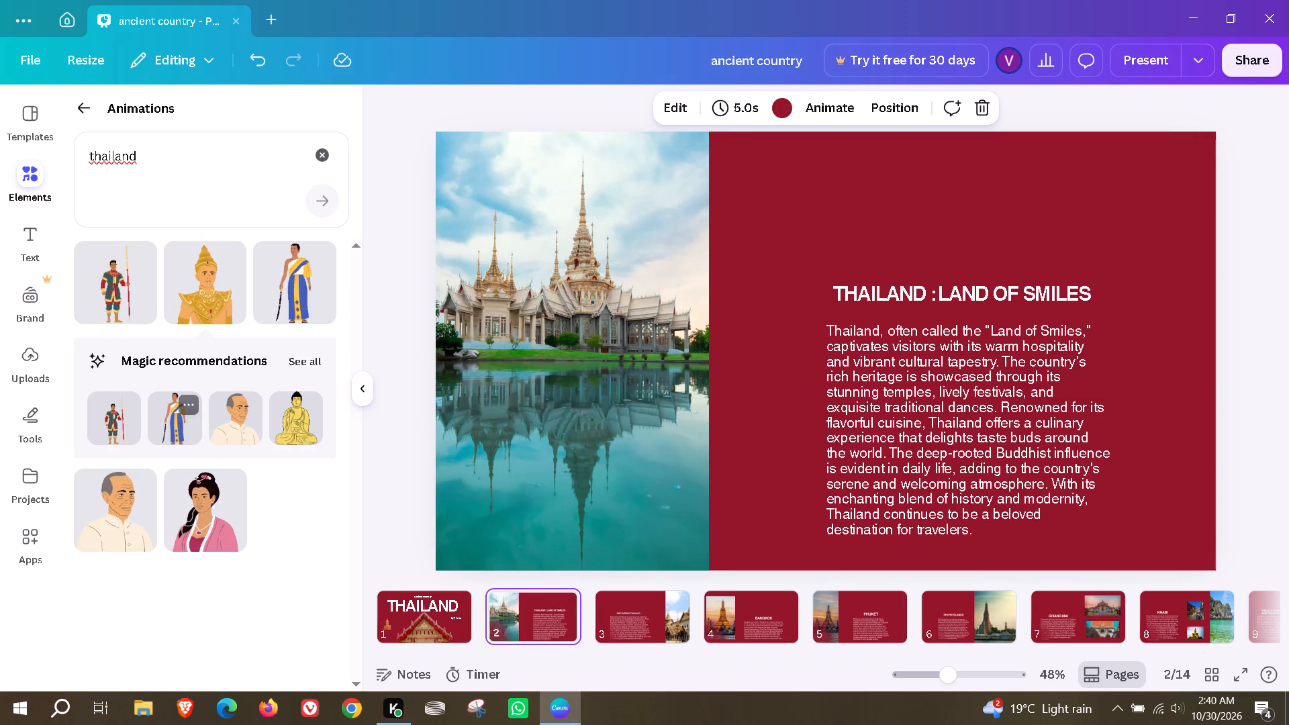
left_click_drag(173, 434, 780, 232)
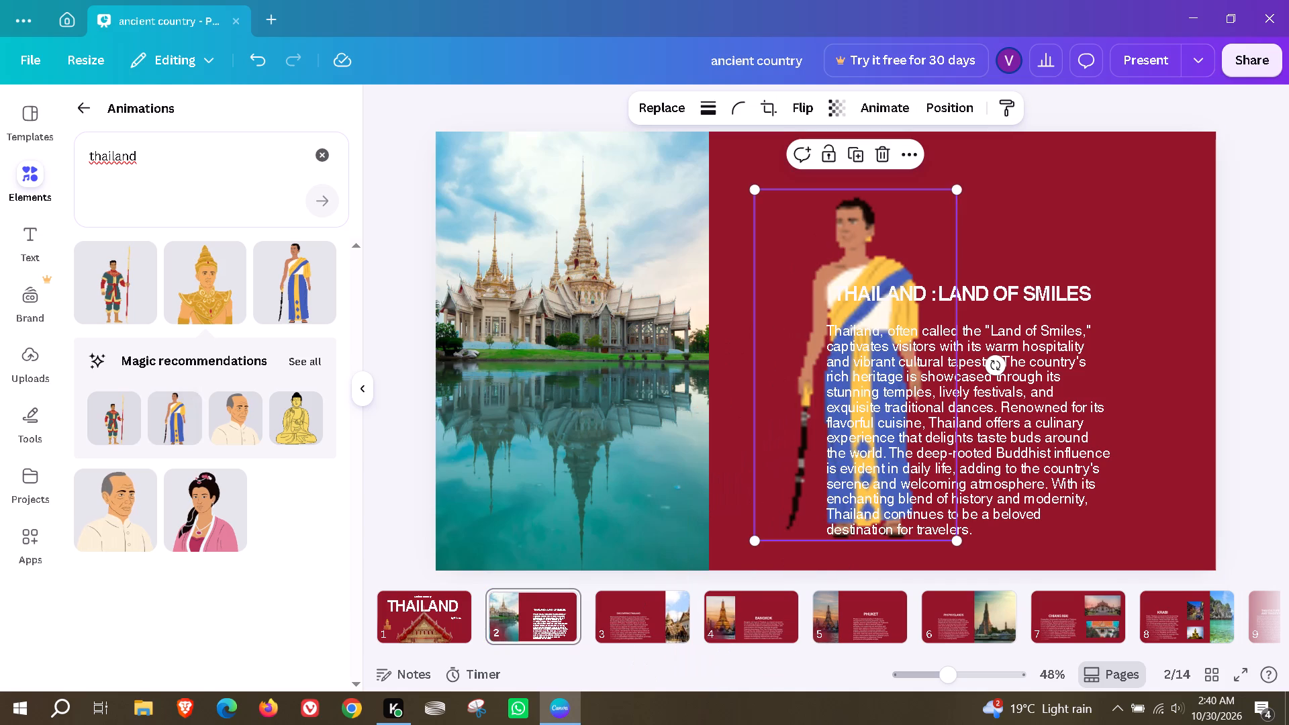
left_click_drag(954, 192, 784, 393)
left_click_drag(781, 486, 792, 410)
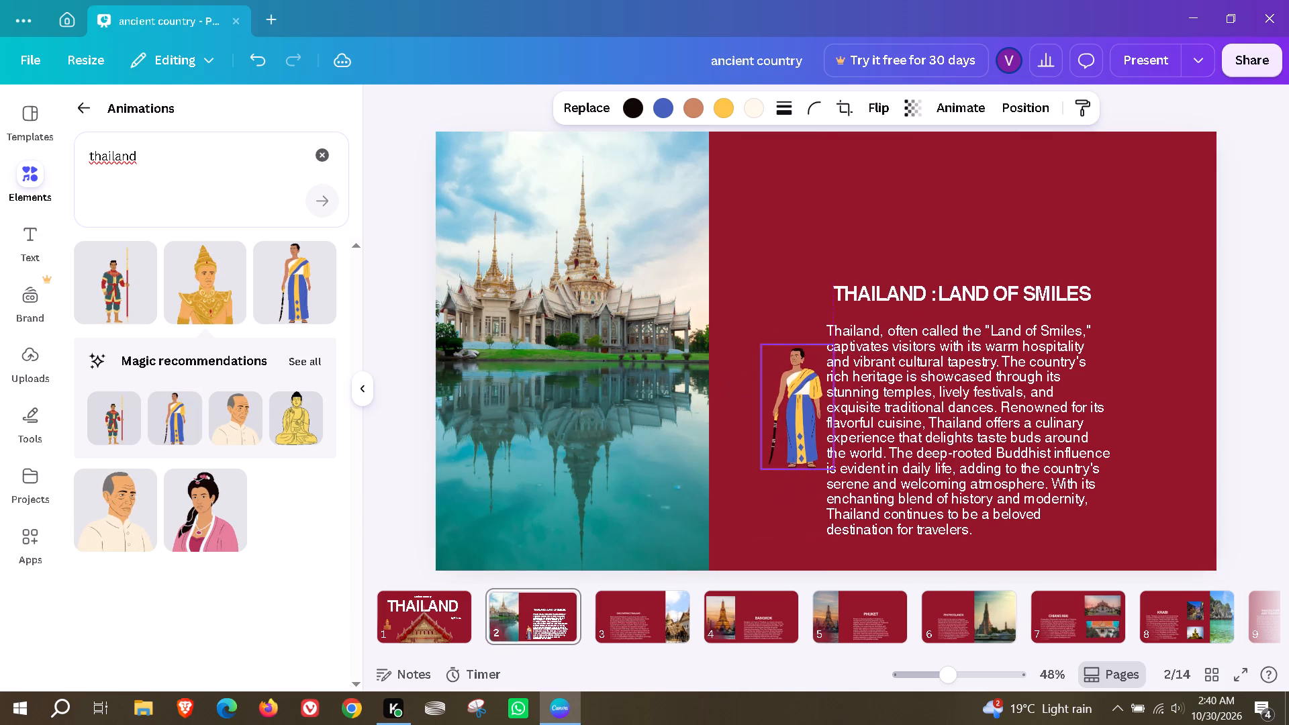
left_click_drag(792, 410, 943, 218)
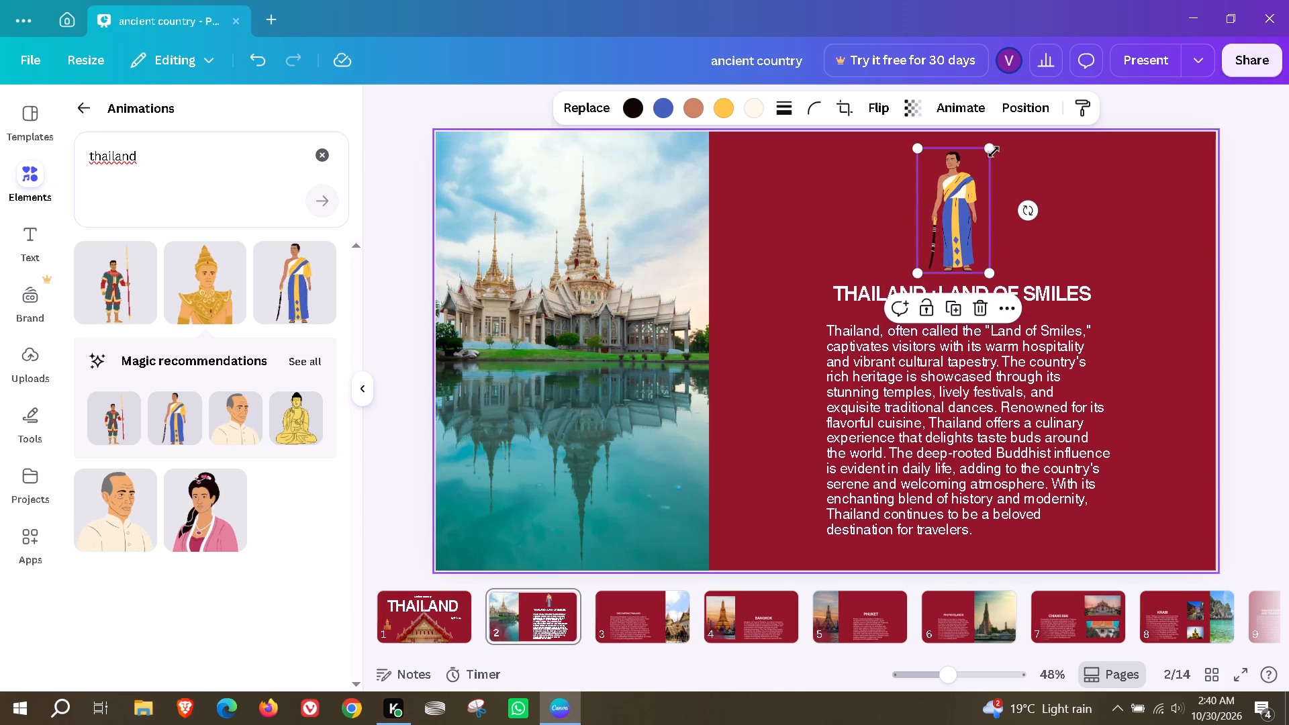
left_click_drag(992, 146, 969, 191)
left_click_drag(947, 236, 965, 219)
left_click(1045, 231)
Add the seated yellow Buddha animation to page 3, shrunk small and centred above the DISCOVERING THAILAND title.
left_click(647, 618)
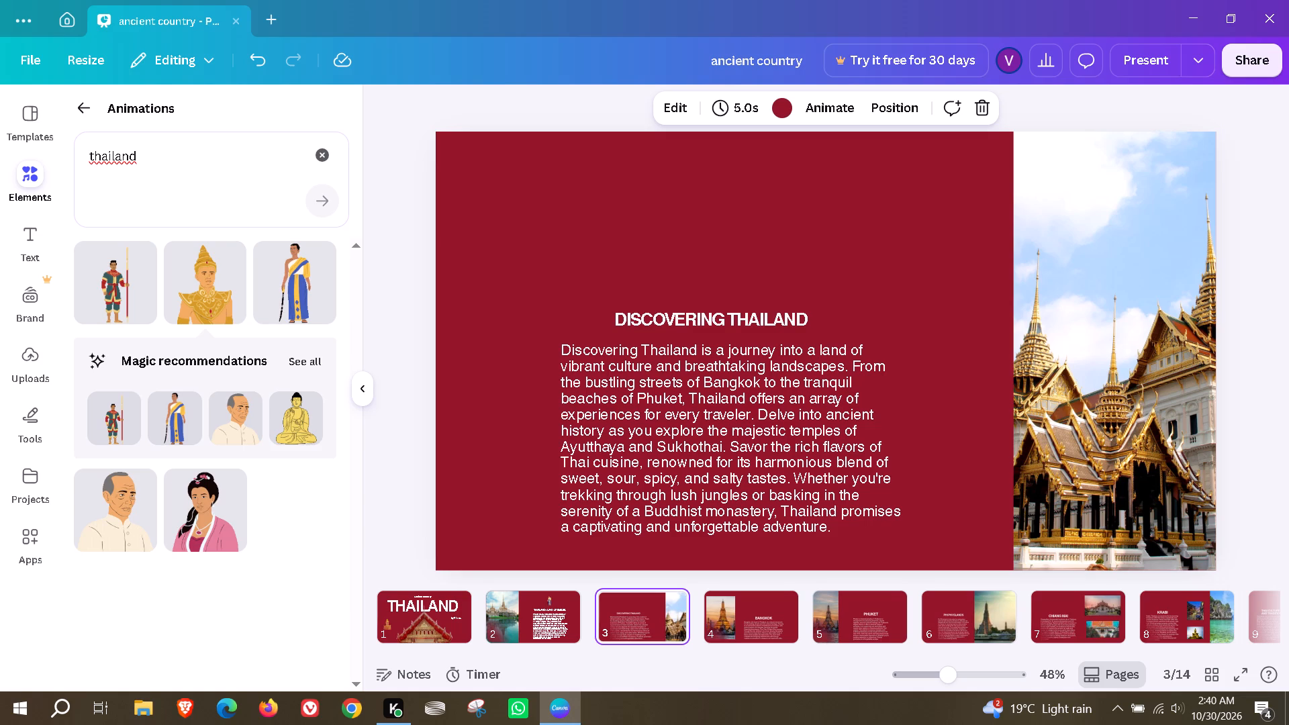
left_click_drag(302, 433, 632, 262)
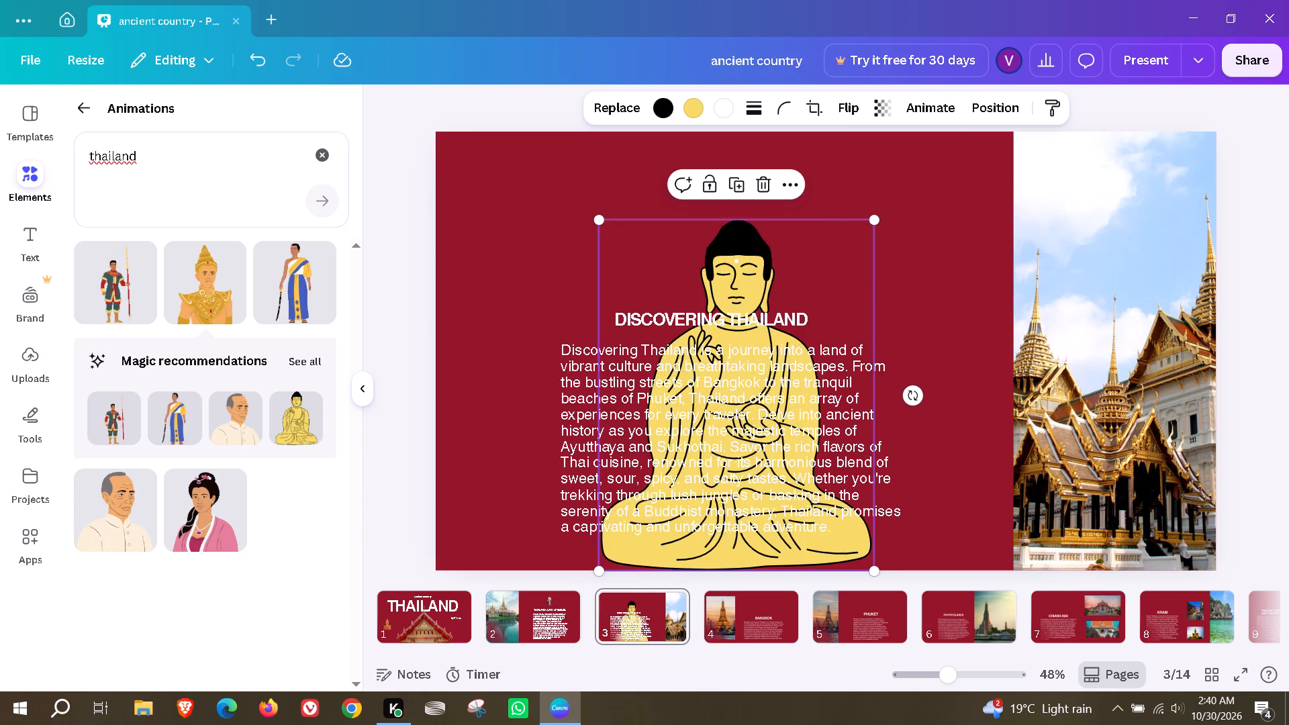
left_click_drag(870, 228, 834, 229)
left_click_drag(835, 217, 796, 300)
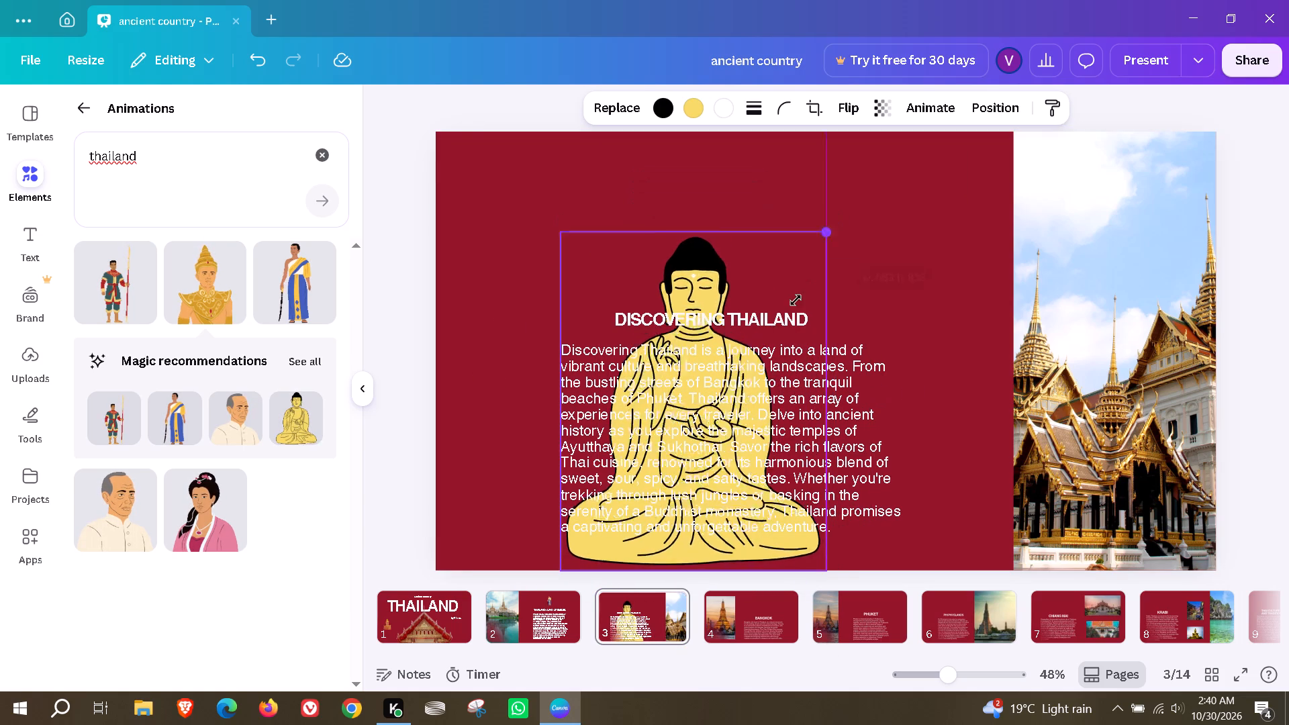
left_click_drag(796, 300, 644, 463)
left_click_drag(604, 552, 716, 260)
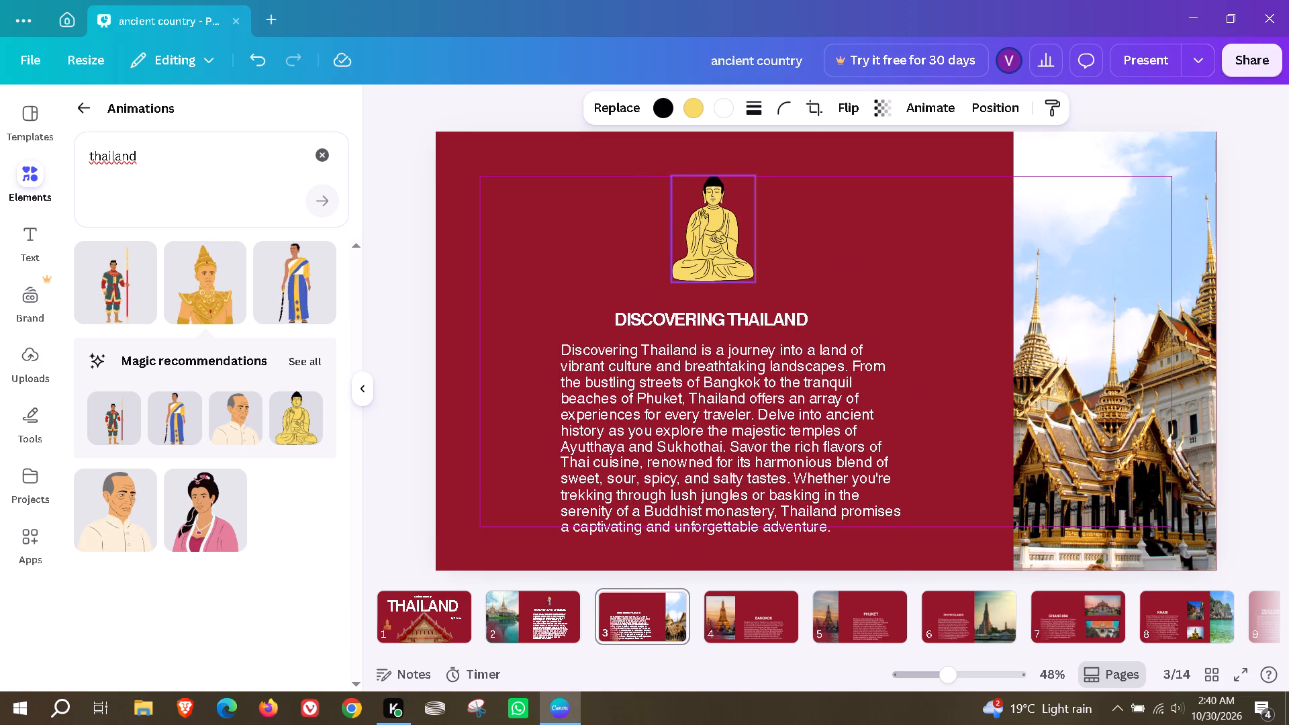
left_click_drag(716, 260, 722, 259)
left_click(848, 281)
Add the dark-haired woman in pink to page 4, shrunk small and placed above the BANGKOK title.
left_click(726, 614)
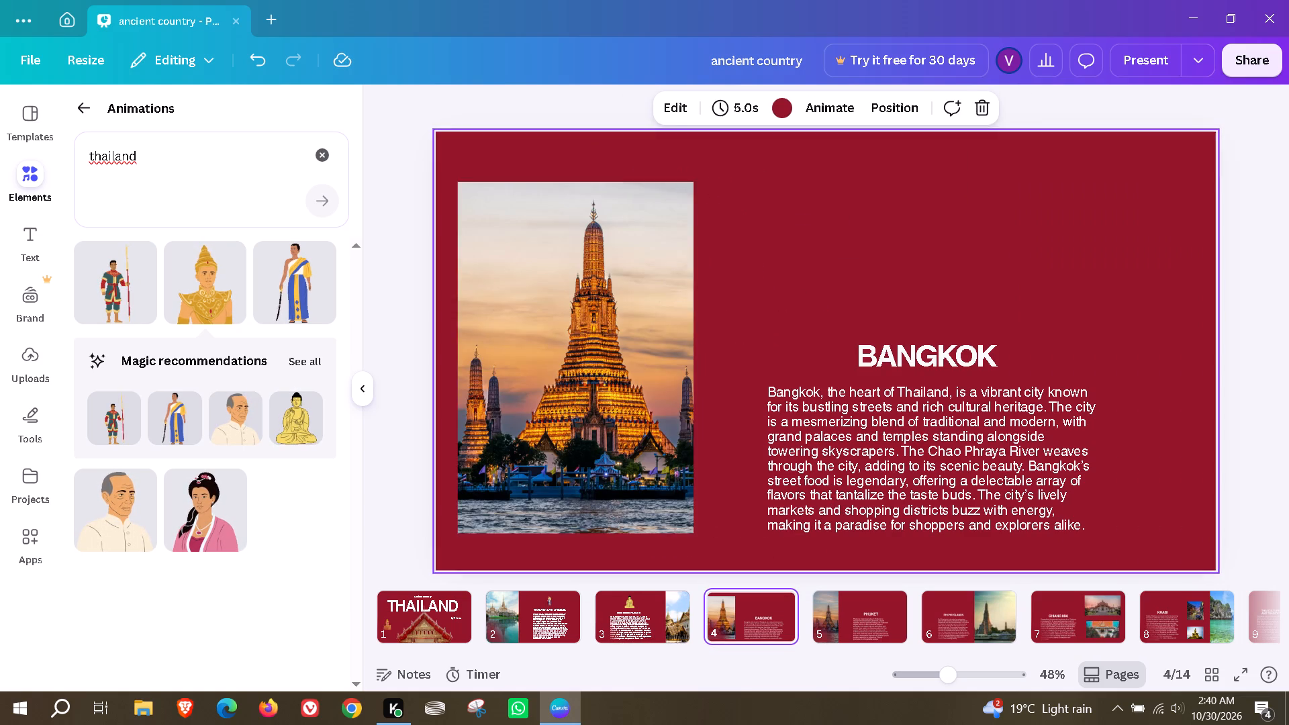
left_click_drag(230, 432, 223, 418)
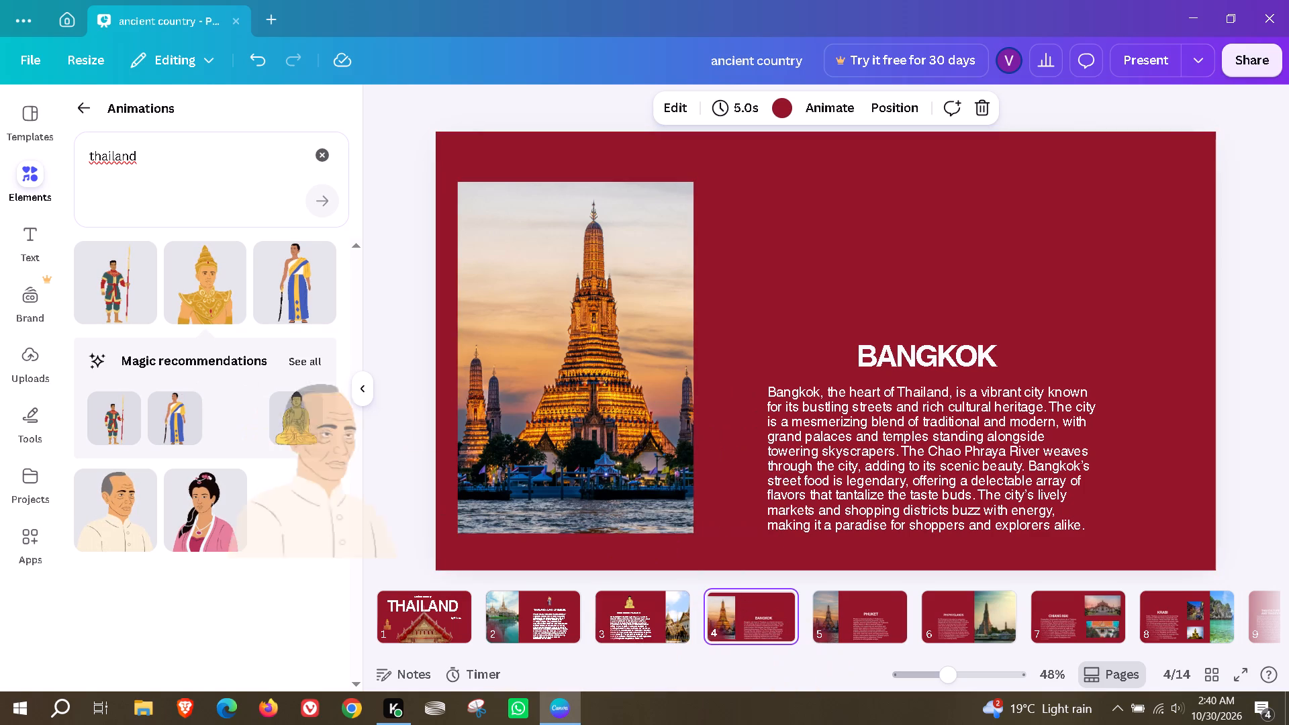
left_click_drag(223, 418, 173, 428)
left_click_drag(225, 508, 802, 182)
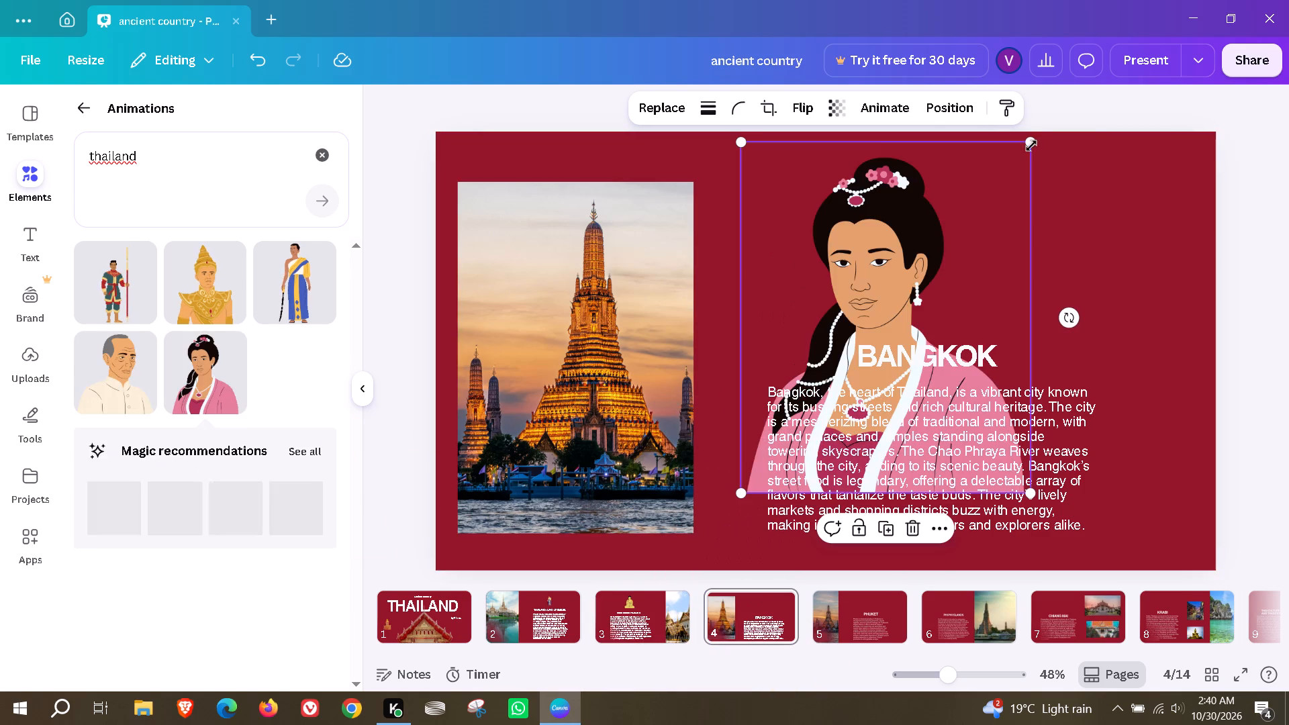
left_click_drag(1031, 146, 839, 410)
left_click_drag(749, 477, 845, 342)
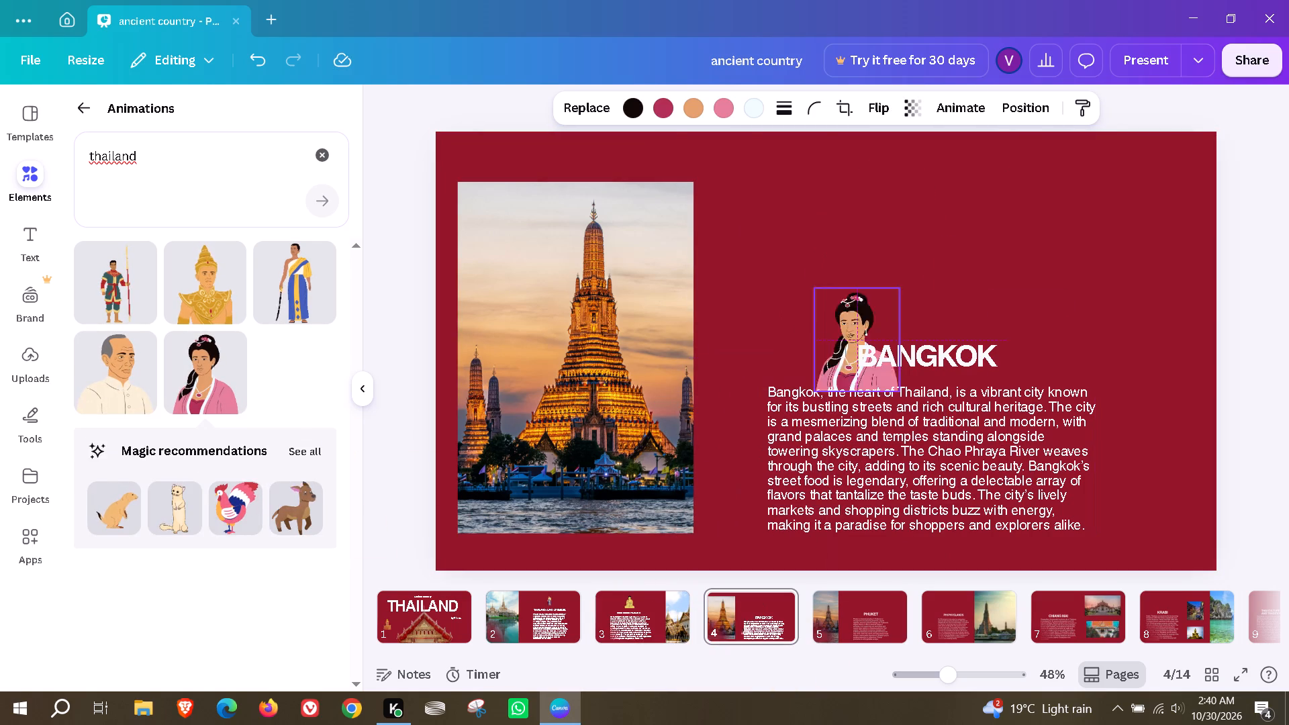
left_click_drag(845, 342, 893, 286)
left_click(1053, 325)
Search the animations for nature and place the light-green tree on page 5, shrunk small, above the PHUKET title.
left_click(814, 618)
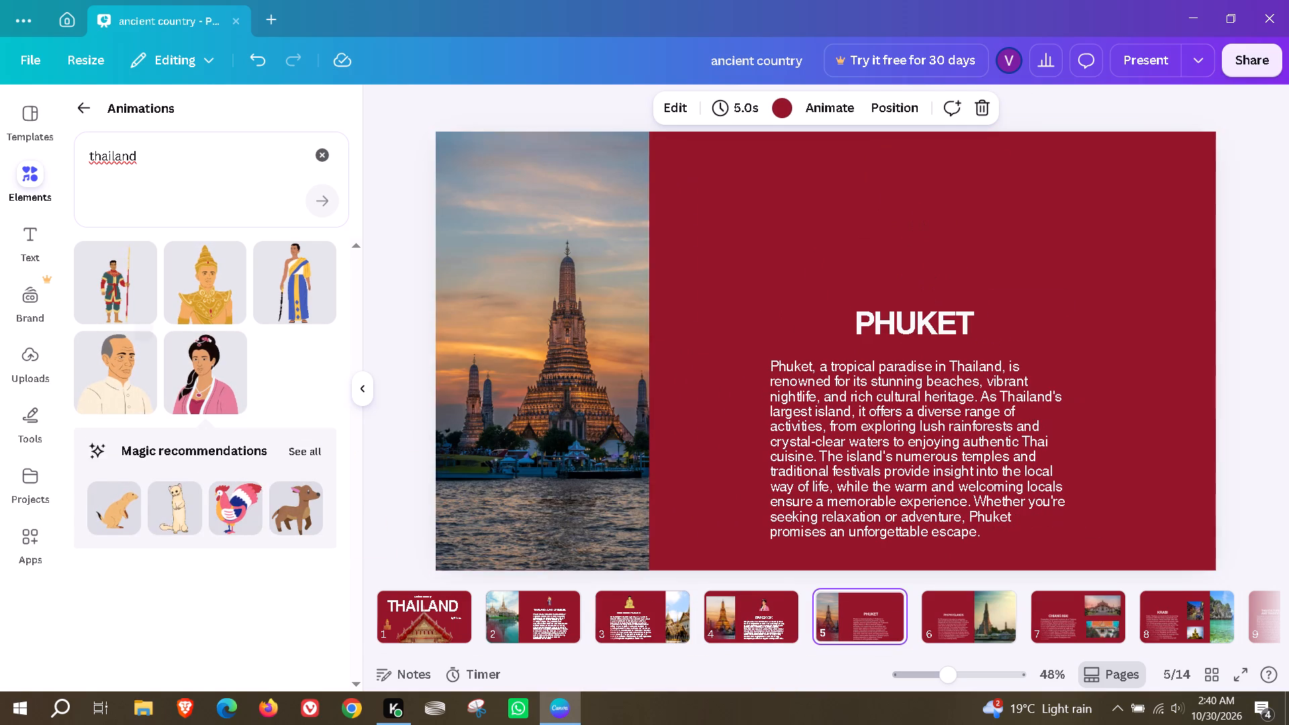
left_click(314, 155)
type("nature")
key("Return")
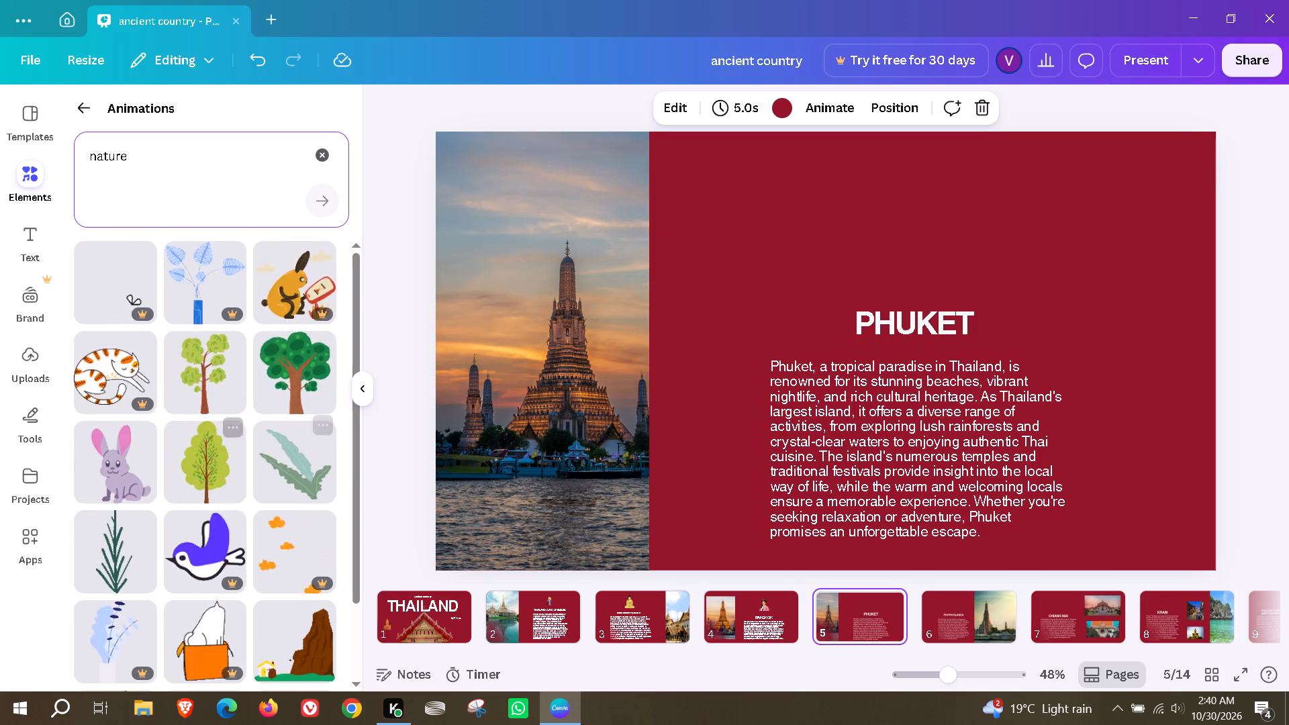
scroll(238, 501, "down", 1)
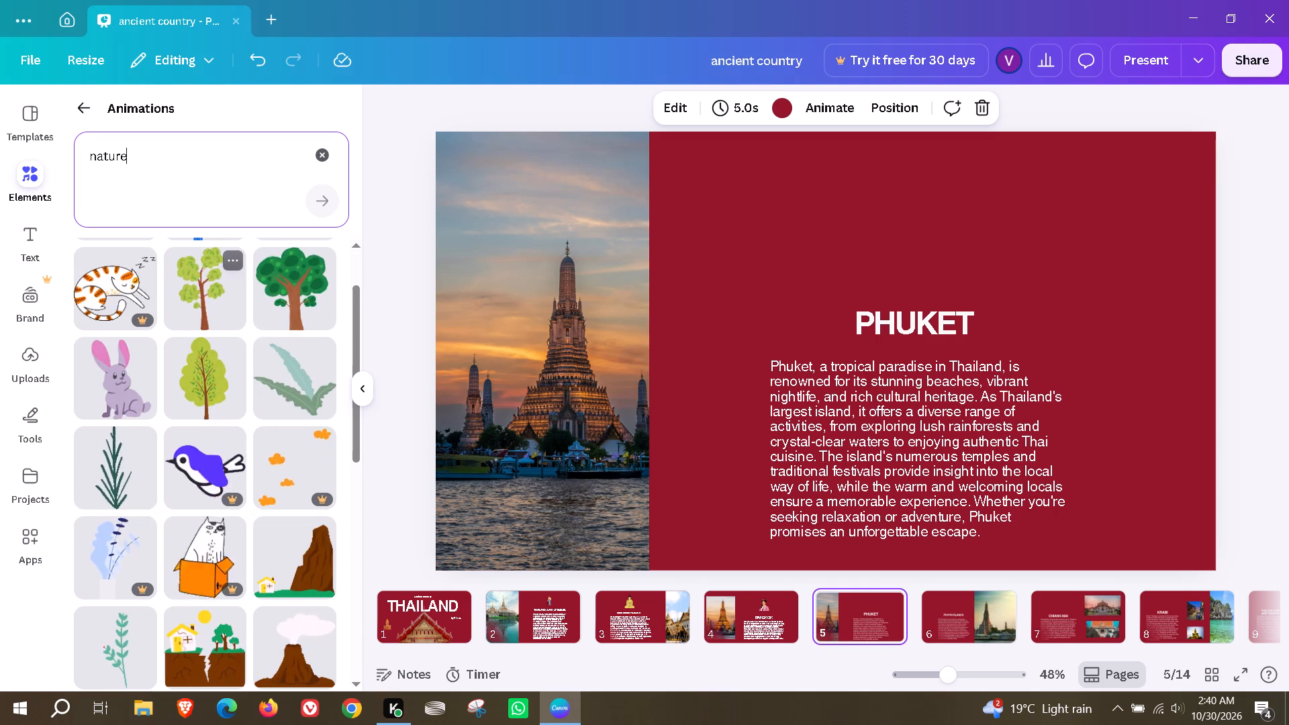
scroll(228, 373, "up", 2)
left_click_drag(225, 387, 800, 194)
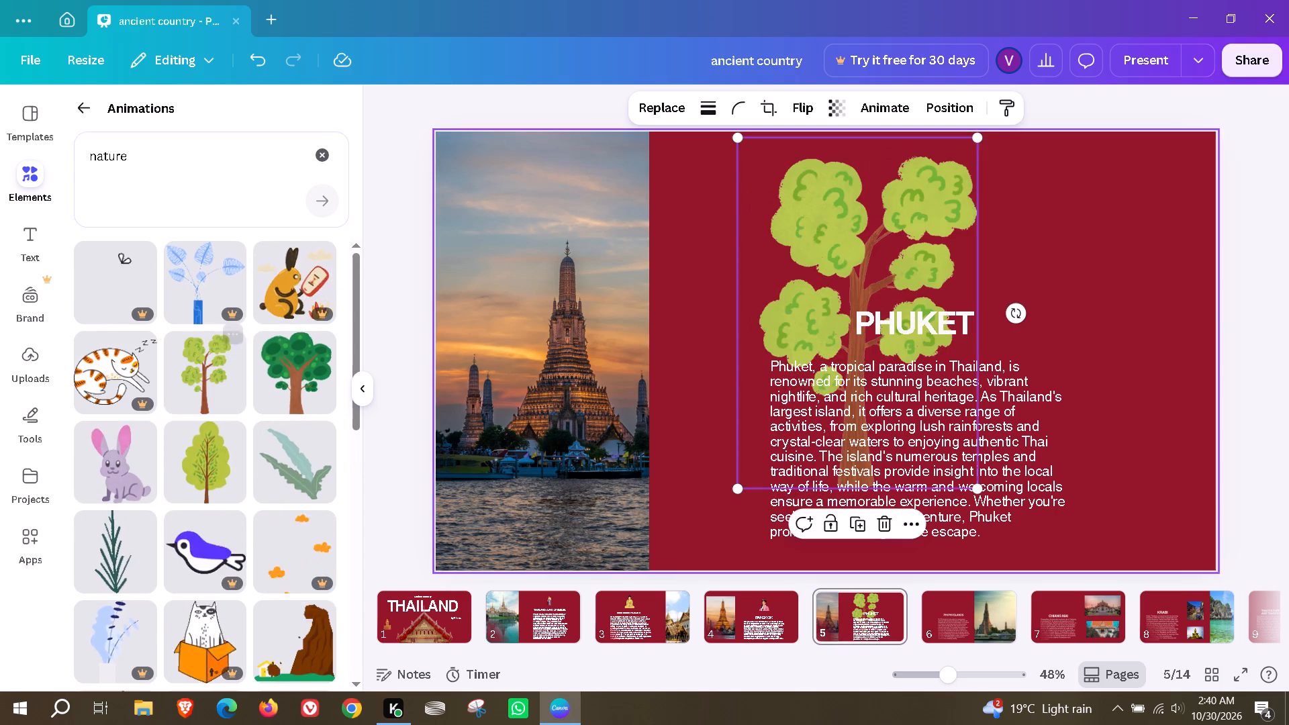
left_click_drag(978, 139, 819, 342)
left_click_drag(746, 406, 849, 220)
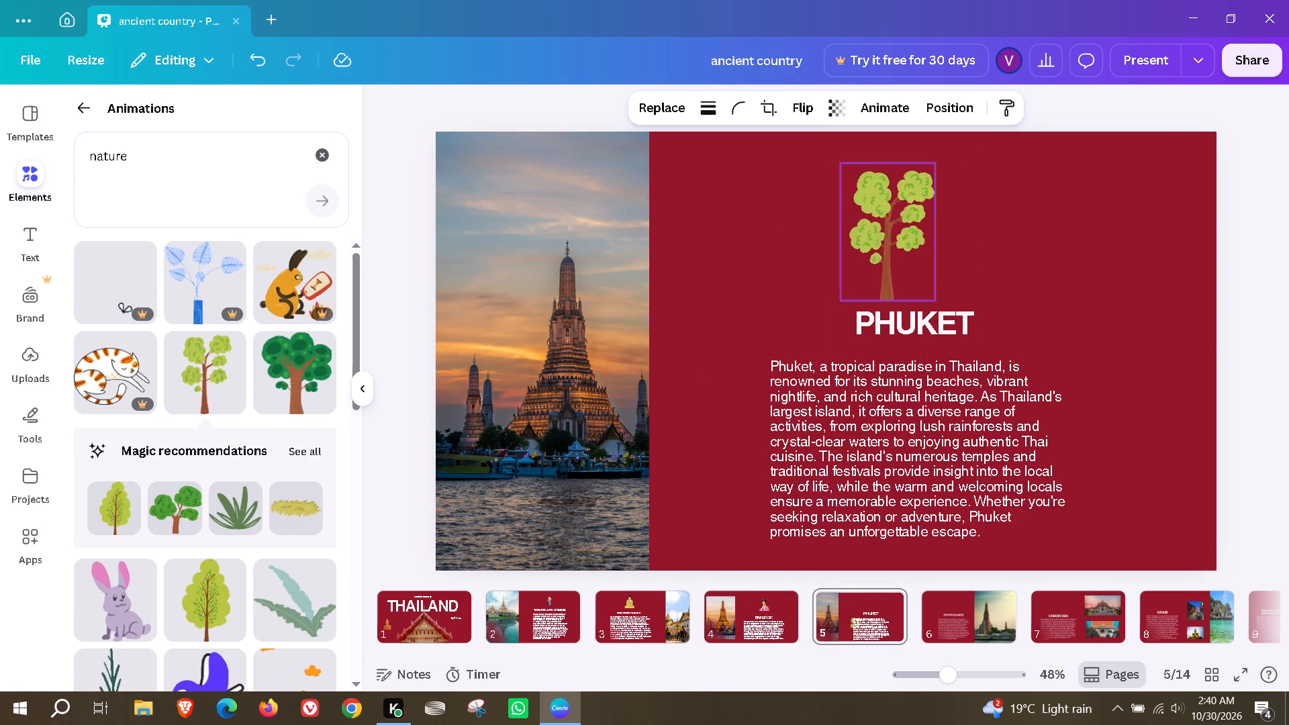
left_click_drag(849, 220, 869, 226)
left_click(1051, 275)
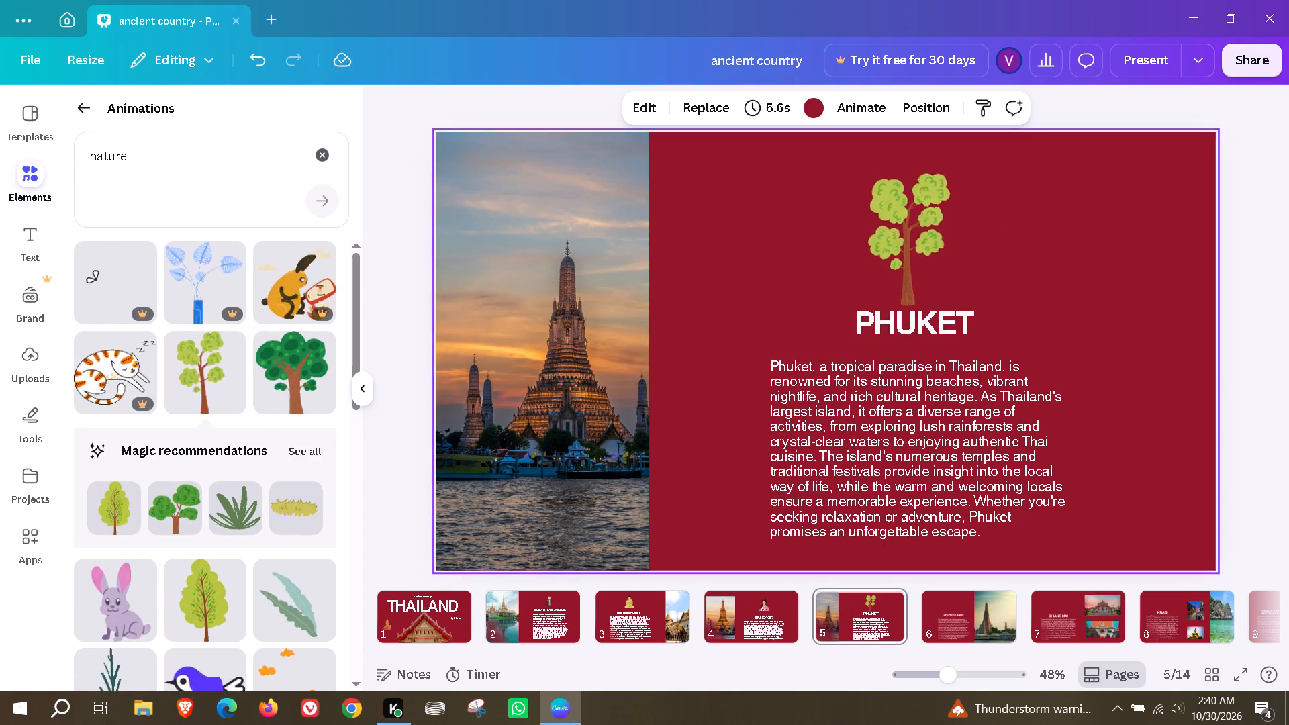
On page 6, shift the PHI PHI ISLANDS body text and title left, away from the temple photo.
left_click(956, 609)
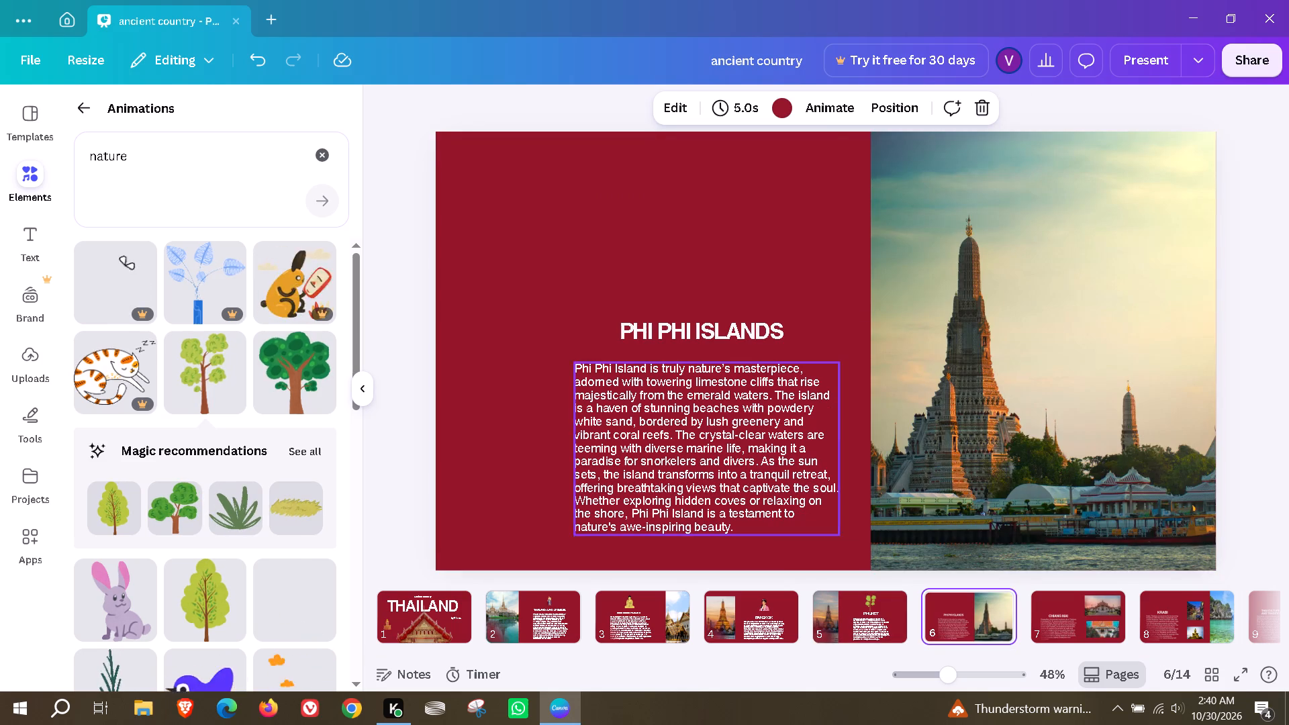
left_click_drag(713, 501, 661, 501)
left_click_drag(754, 341, 700, 340)
left_click(845, 381)
Add the three circling reduce, reuse, recycle leaves to page 6, shrunk small and centred above the PHI PHI ISLANDS title.
scroll(249, 507, "down", 2)
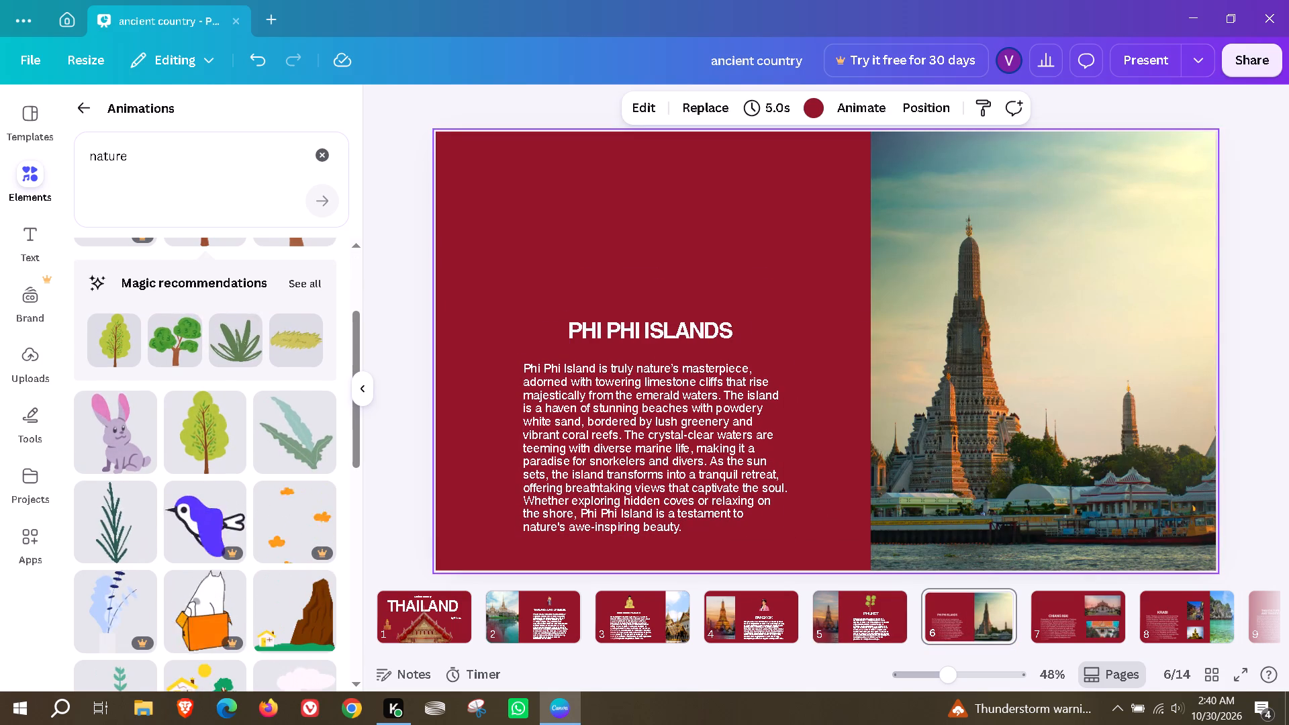
scroll(190, 535, "down", 3)
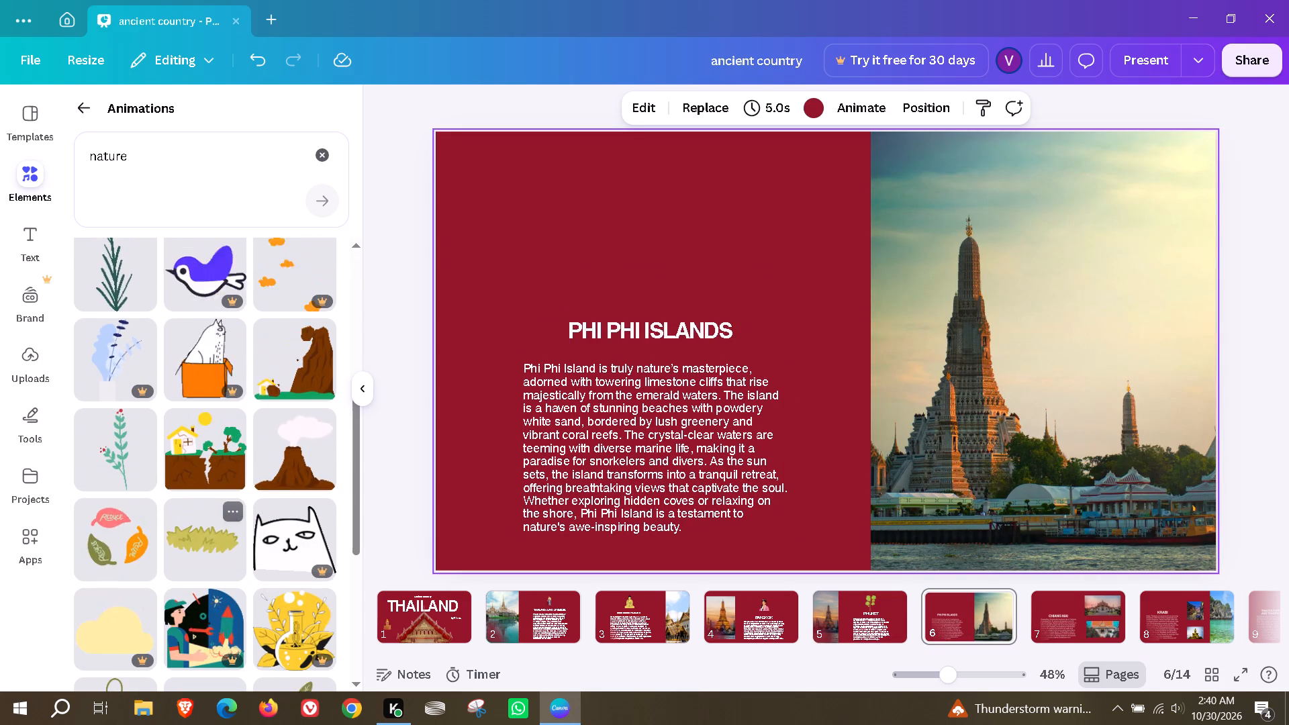
scroll(237, 572, "down", 1)
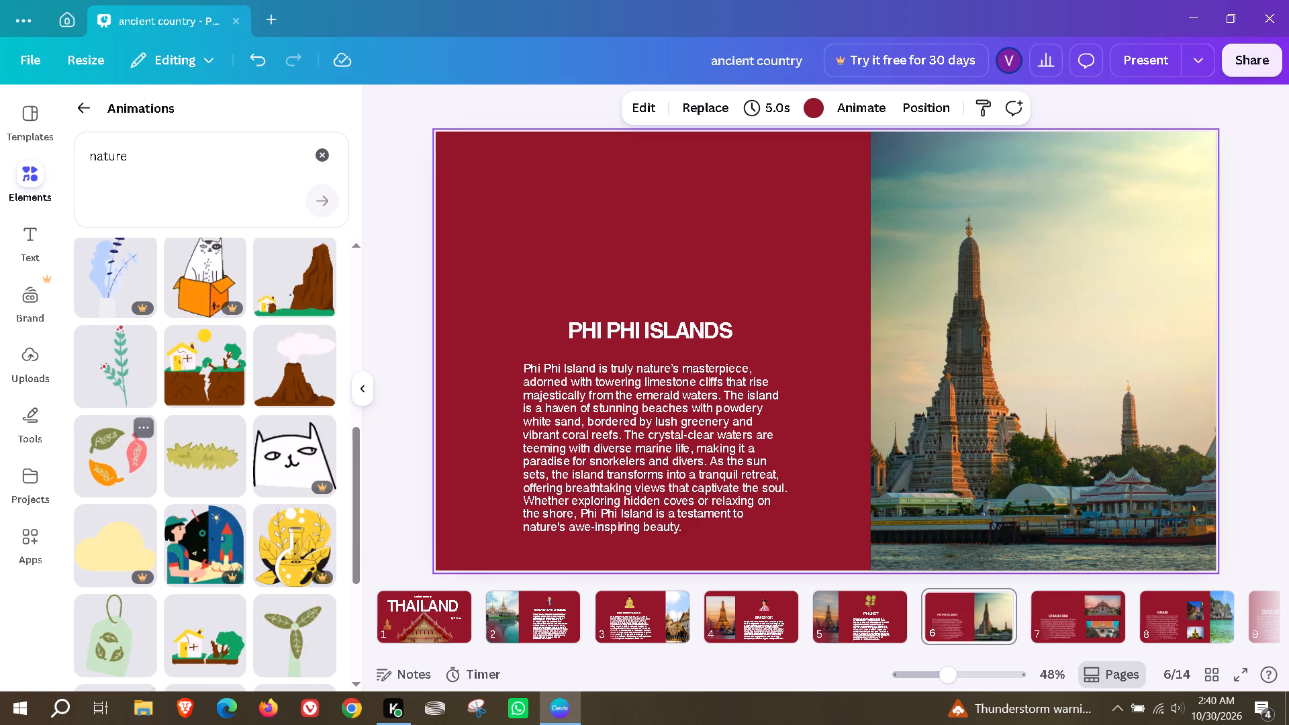
left_click_drag(89, 469, 544, 207)
left_click_drag(877, 157, 680, 379)
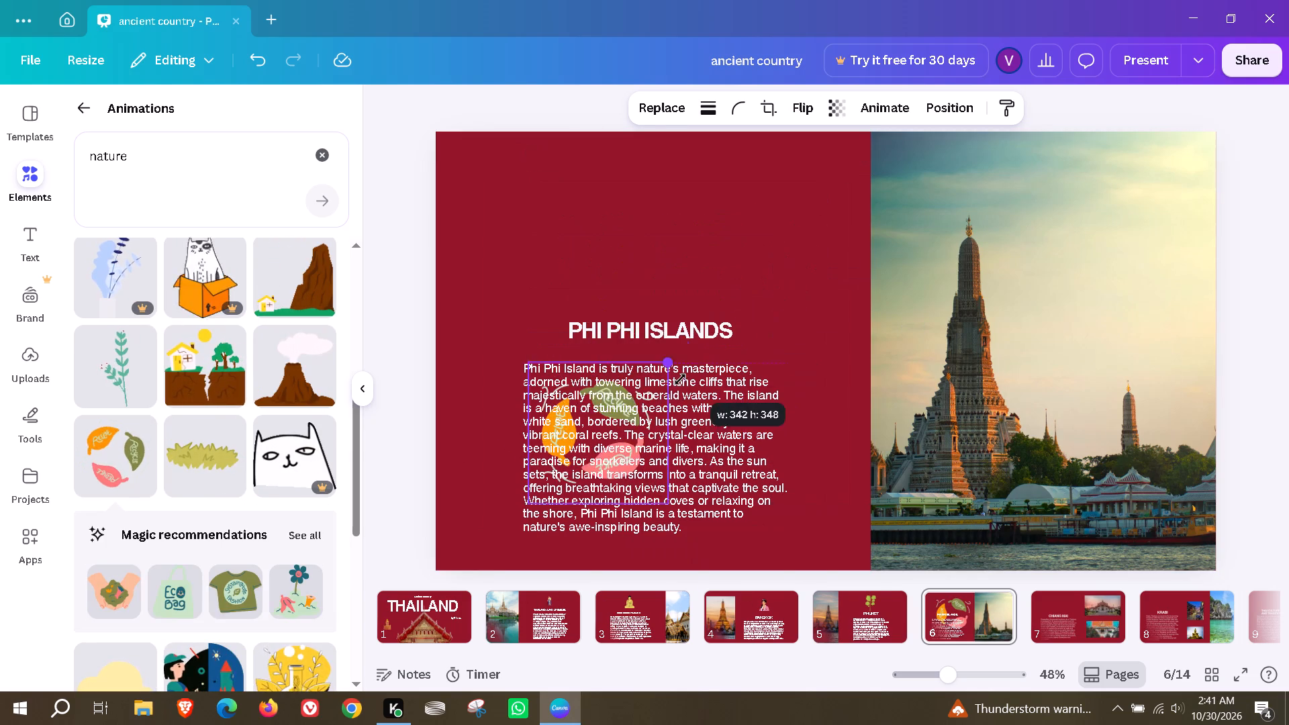
left_click_drag(680, 379, 670, 394)
left_click_drag(612, 436, 675, 231)
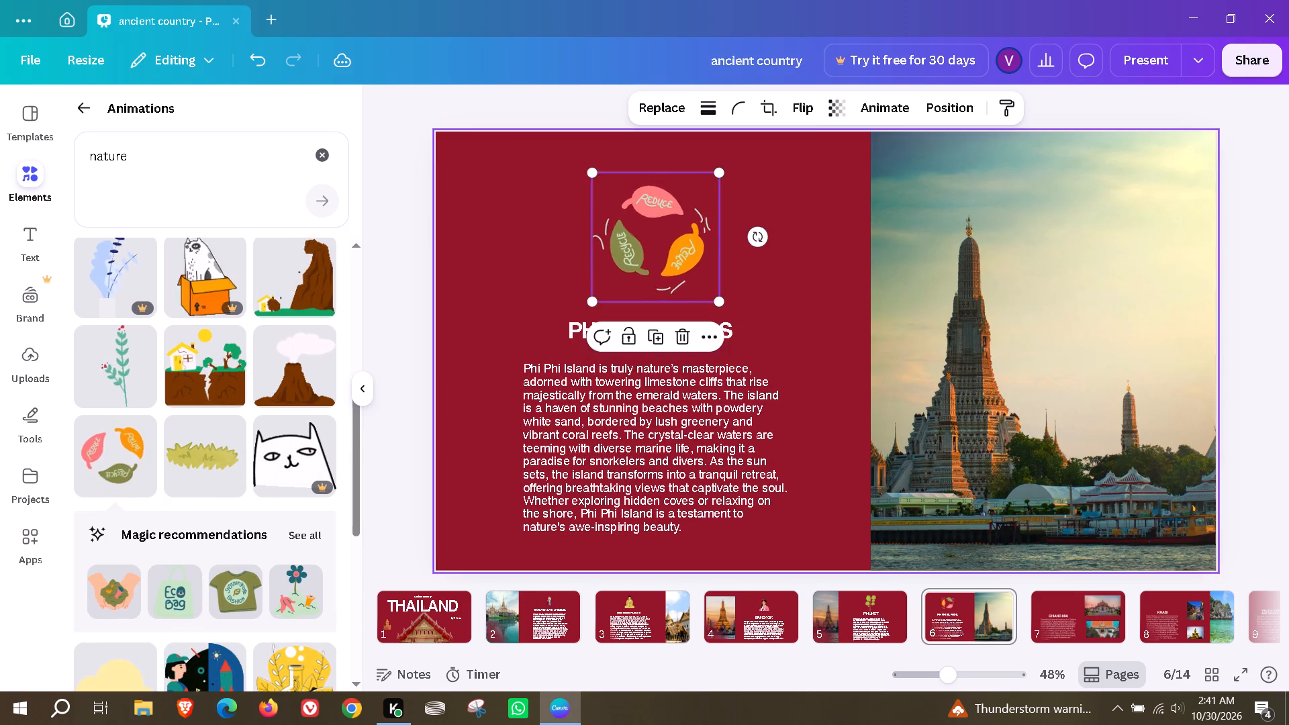
left_click(786, 303)
Add the recommended blue flower on a green mound to page 7, shrunk small and placed above the CHIANG MAI title.
scroll(952, 627, "down", 1)
left_click(963, 610)
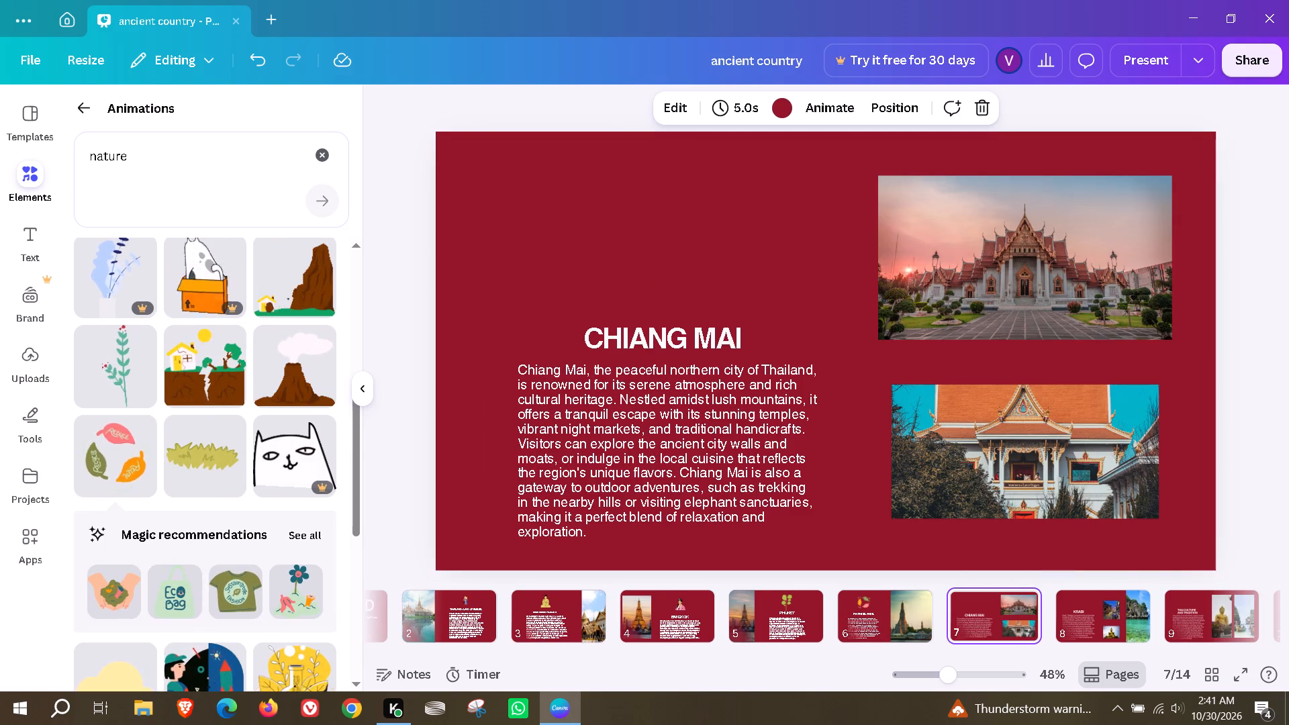
scroll(285, 457, "down", 2)
left_click_drag(297, 437, 549, 222)
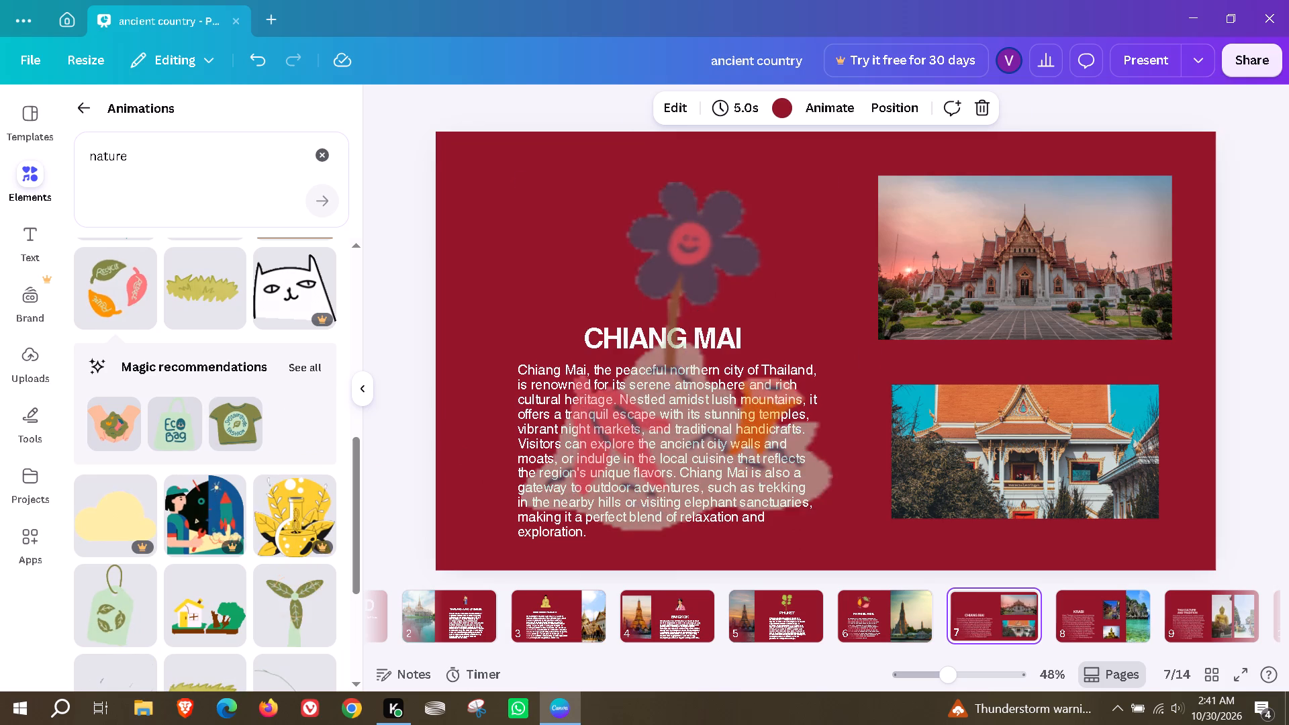
left_click_drag(826, 183, 662, 436)
left_click_drag(584, 503, 647, 347)
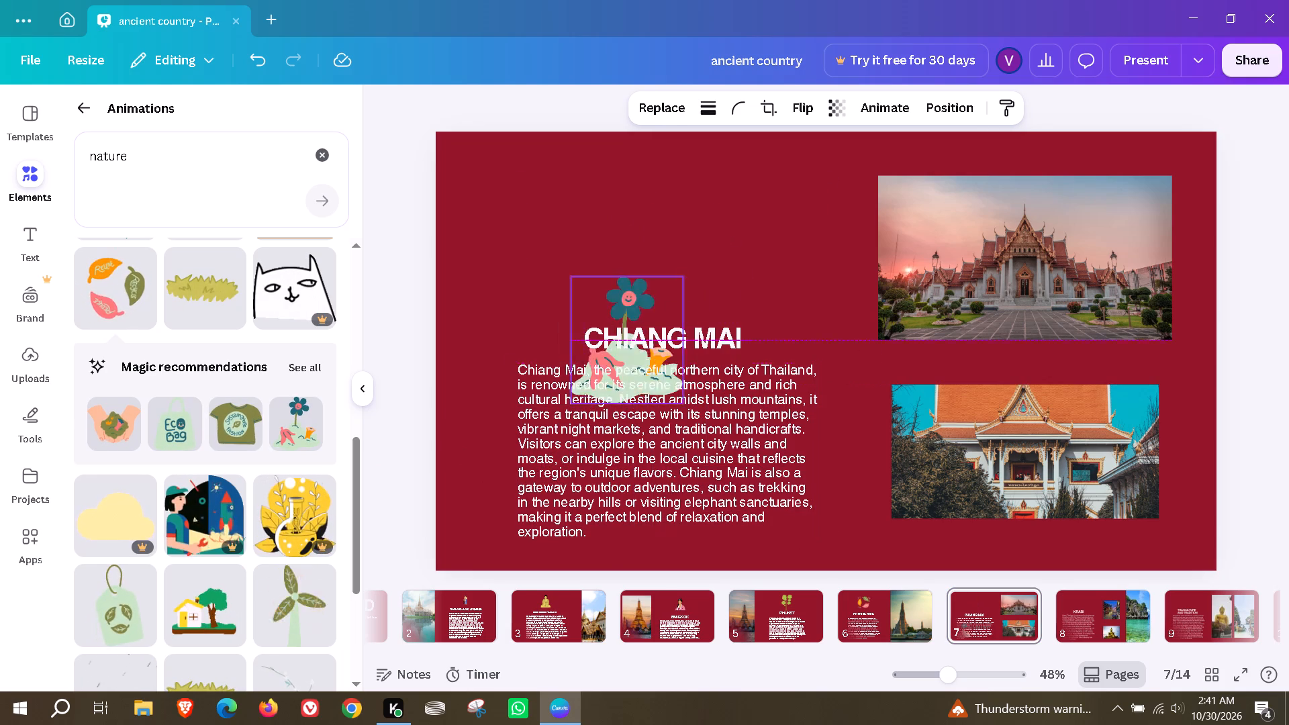
left_click_drag(647, 347, 679, 268)
Add the three-leaf green windmill animation to page 8, shrunk small and centred above the KRABI title.
scroll(1024, 594, "down", 1)
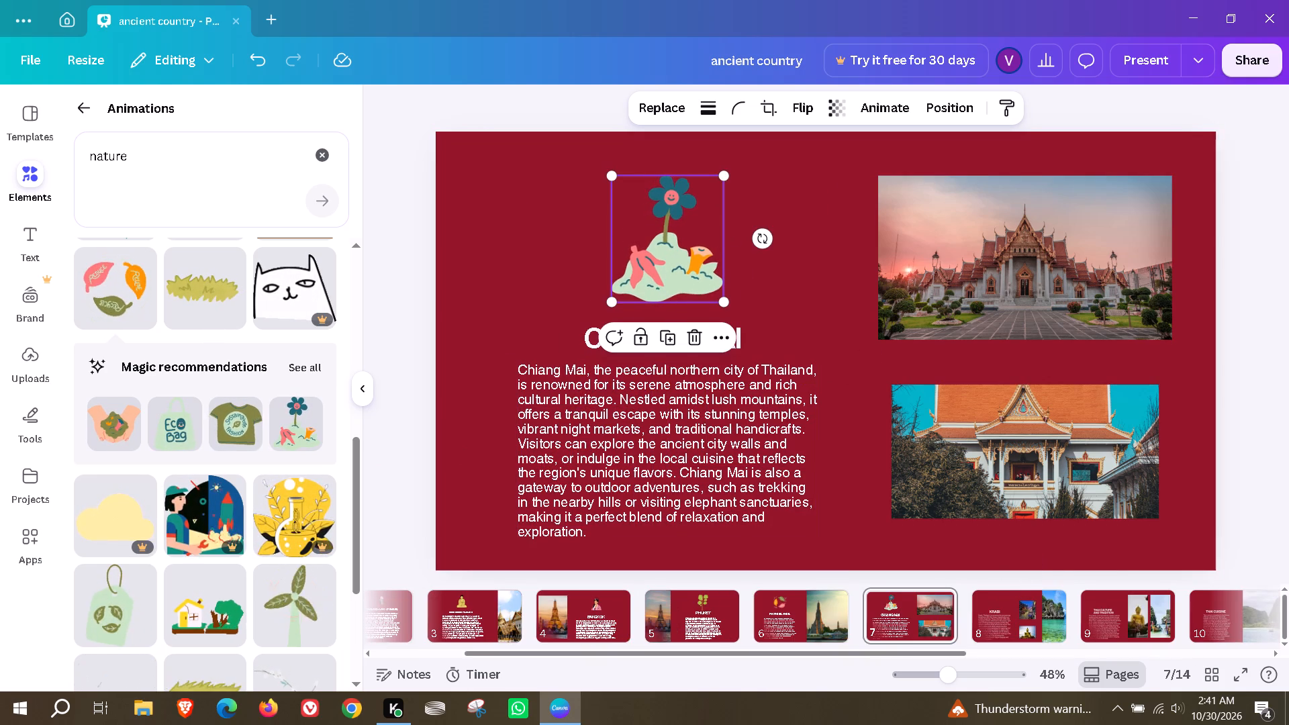
left_click(1038, 615)
scroll(283, 478, "down", 1)
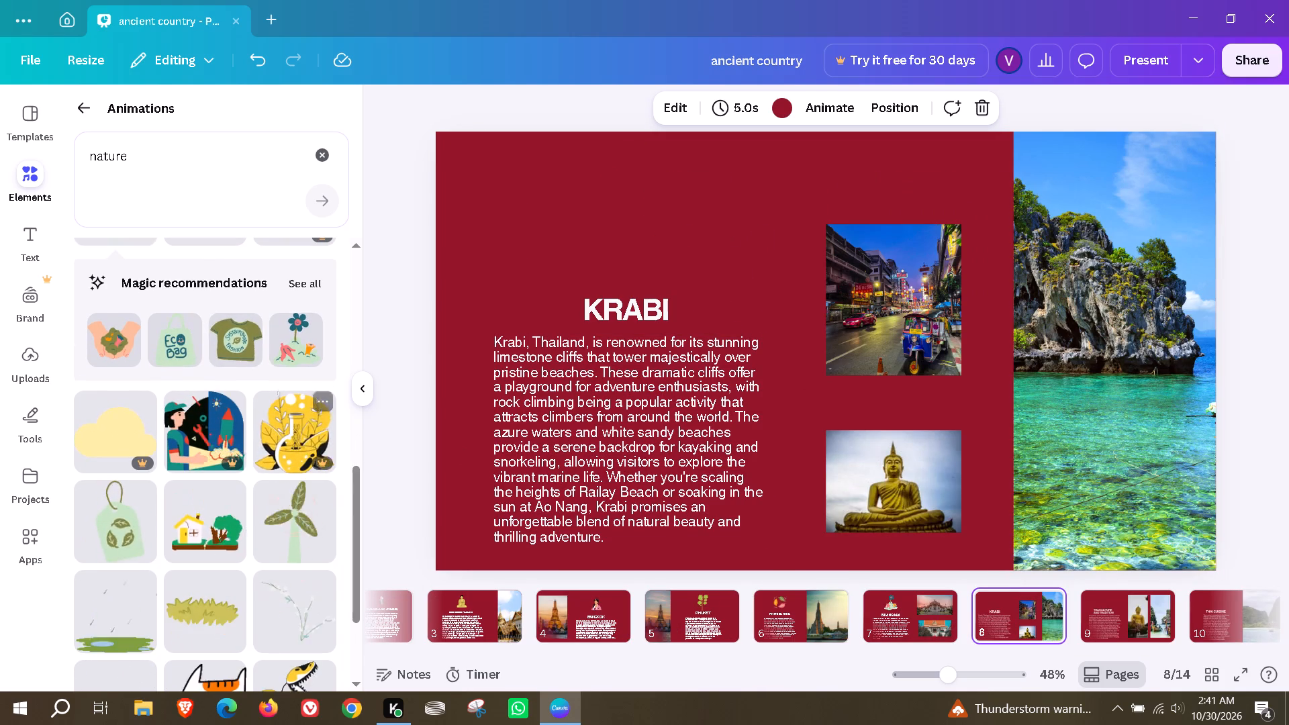
scroll(282, 479, "down", 1)
left_click_drag(301, 437, 591, 241)
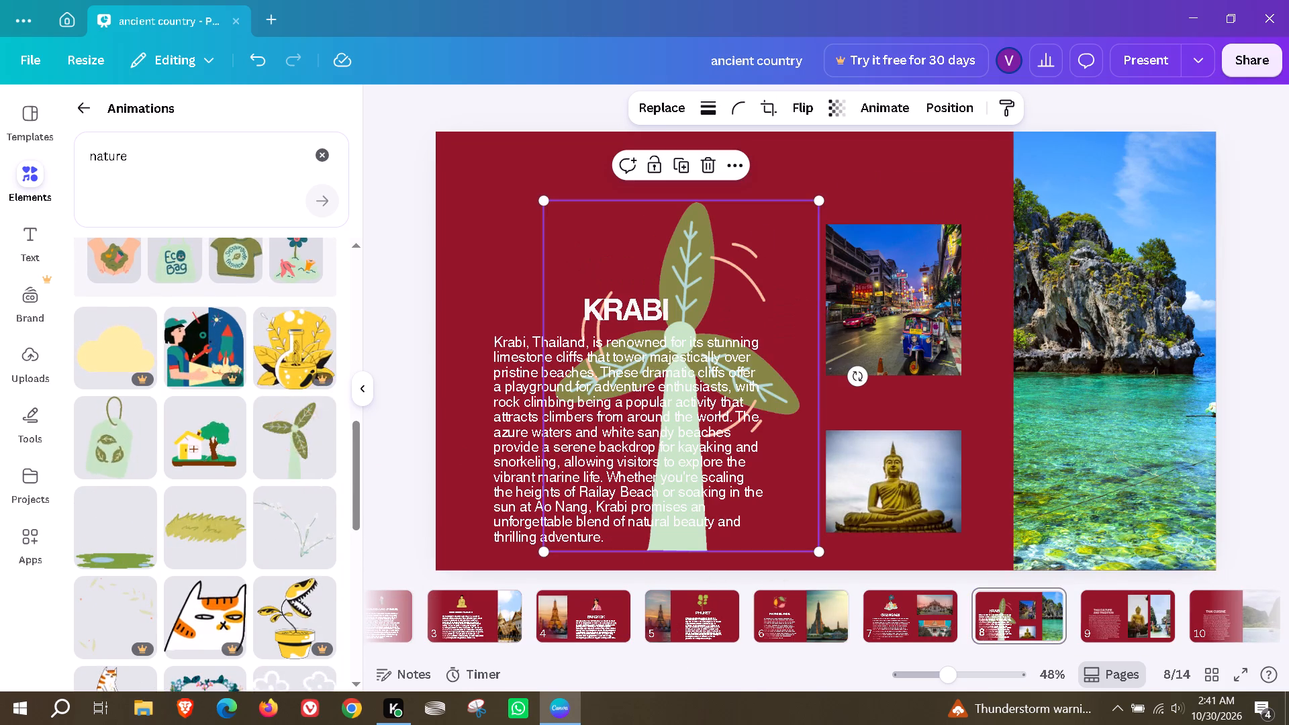
left_click_drag(819, 202, 669, 497)
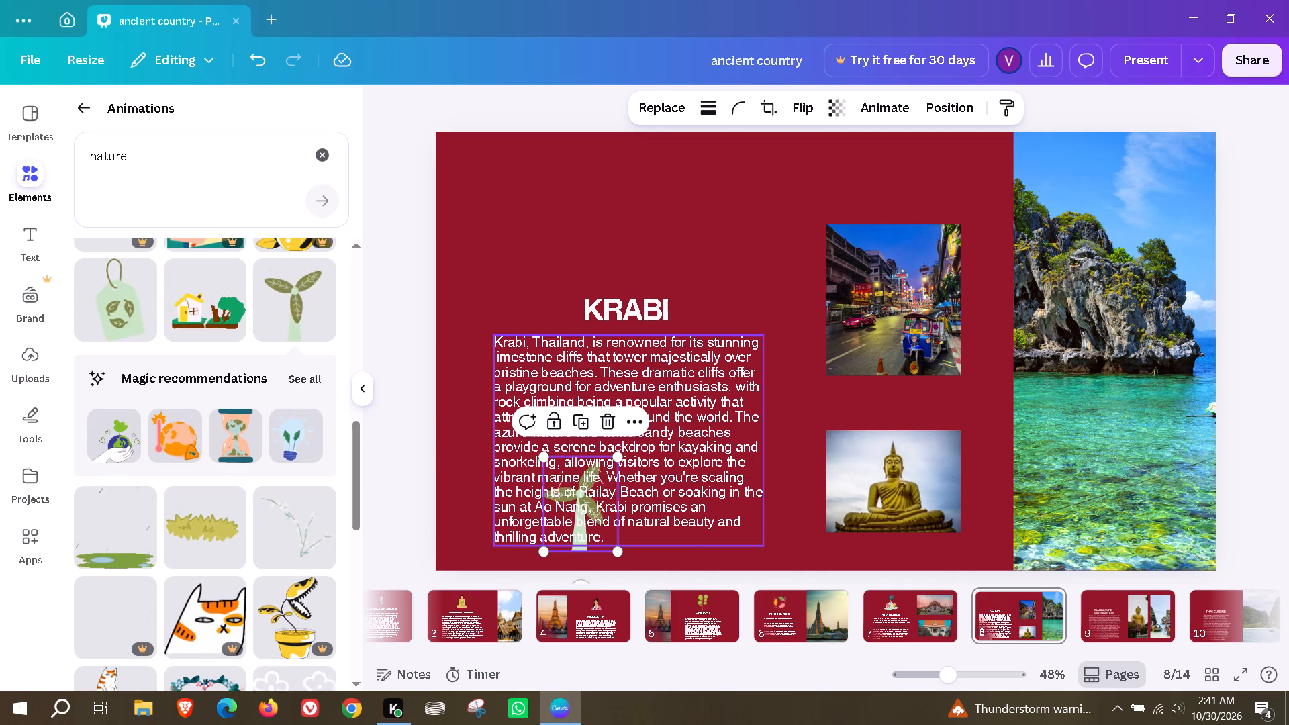
left_click_drag(592, 534, 642, 254)
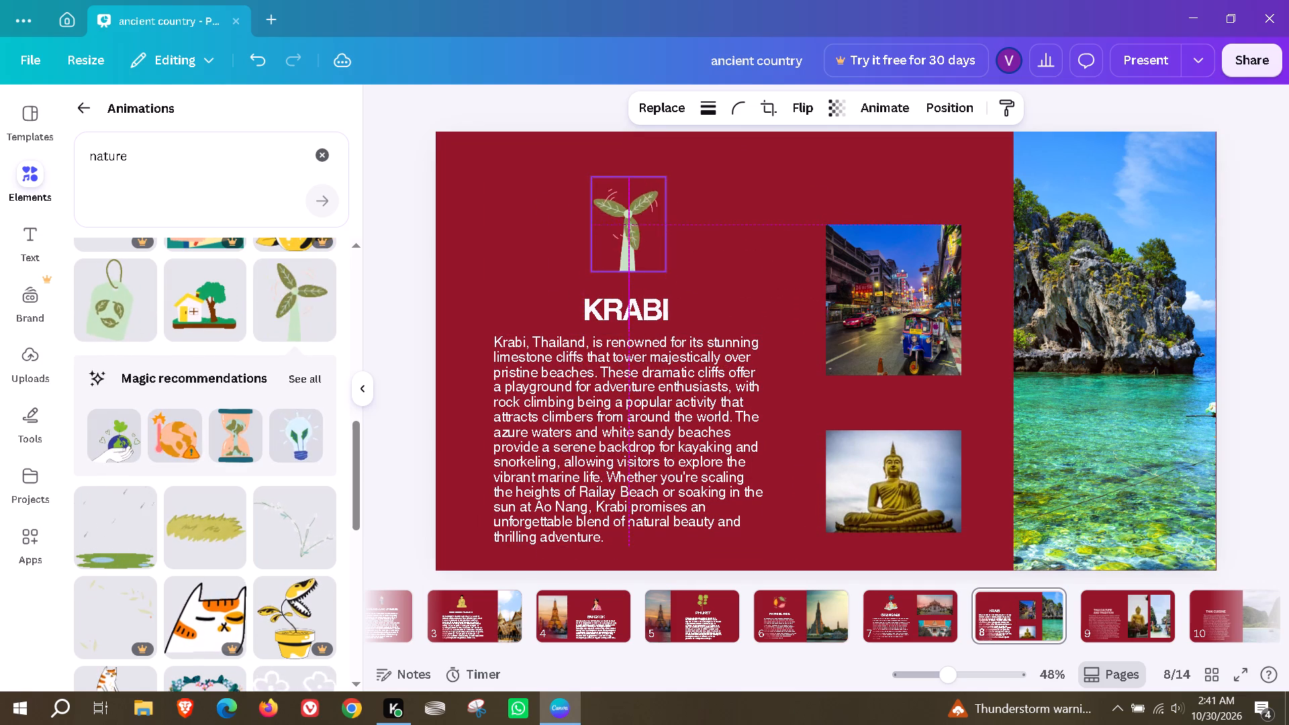
left_click_drag(642, 254, 639, 256)
Add the orange butterfly animation to page 9, shrunk small and placed above the THAI CULTURE AND TRADITION title.
scroll(1030, 615, "down", 1)
left_click(1024, 618)
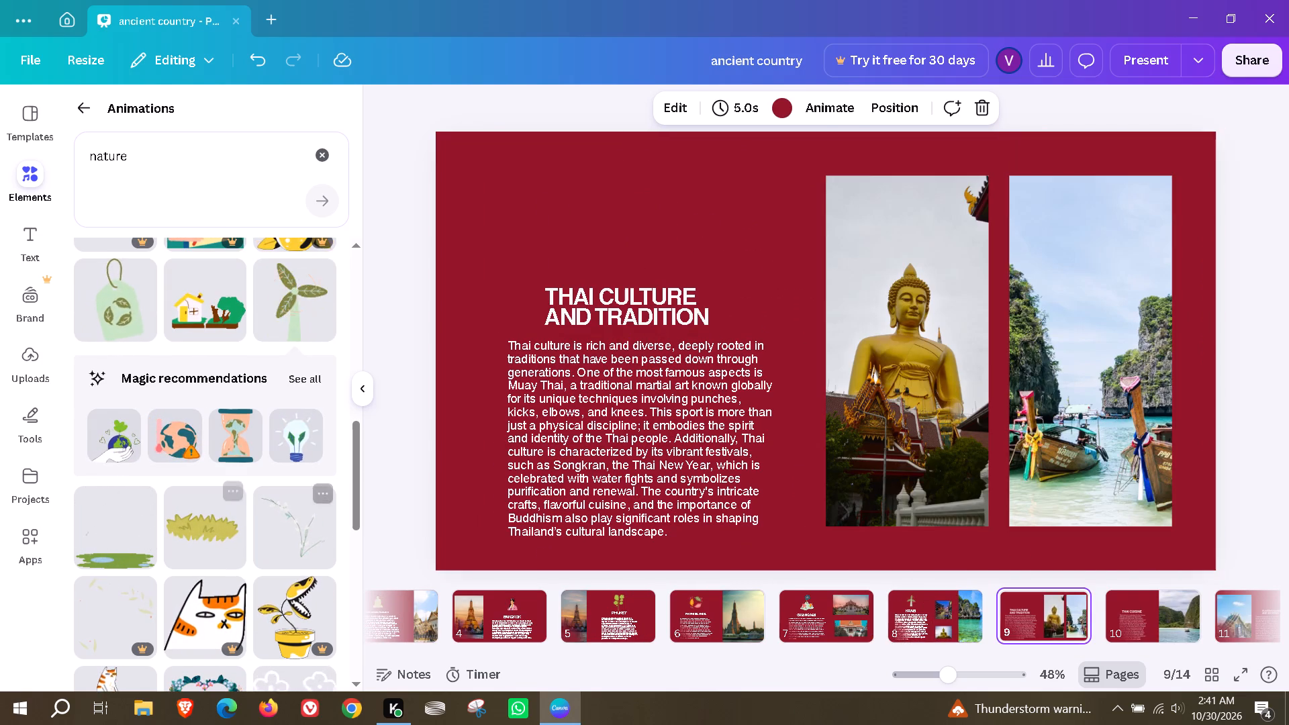
scroll(203, 542, "down", 2)
scroll(124, 522, "down", 2)
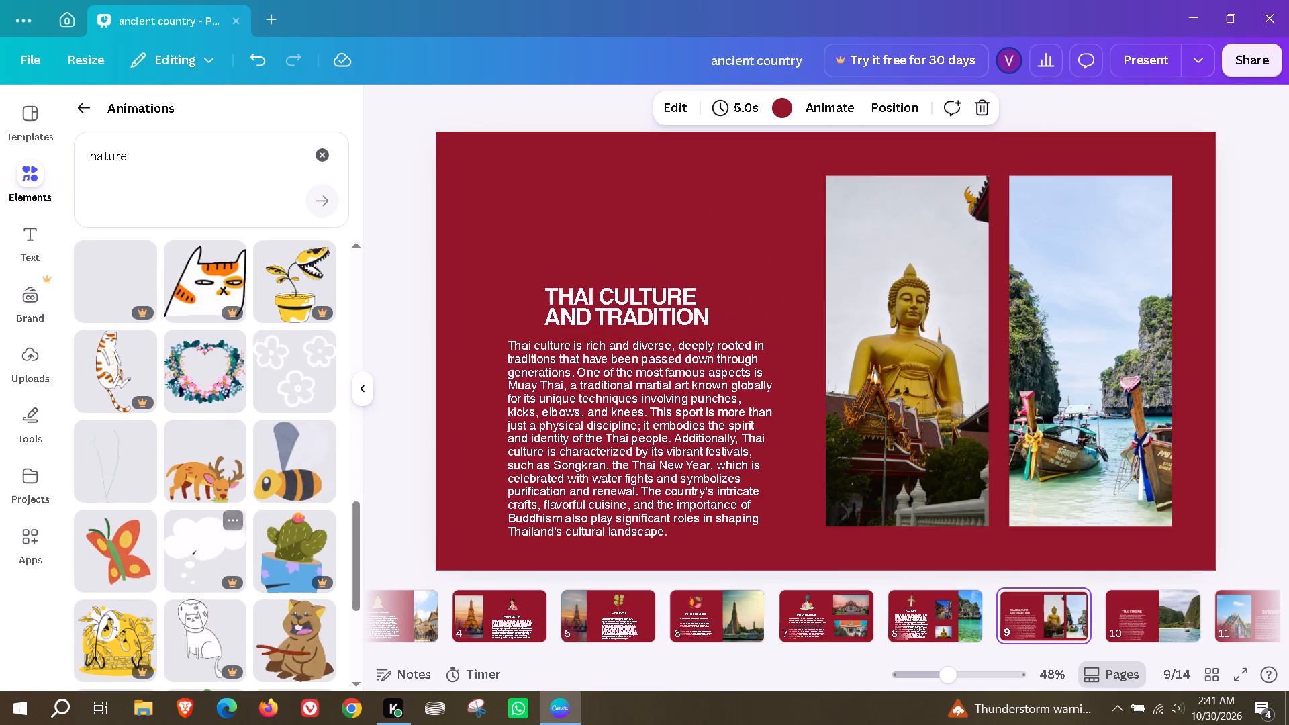
scroll(230, 517, "down", 1)
left_click_drag(138, 475, 581, 234)
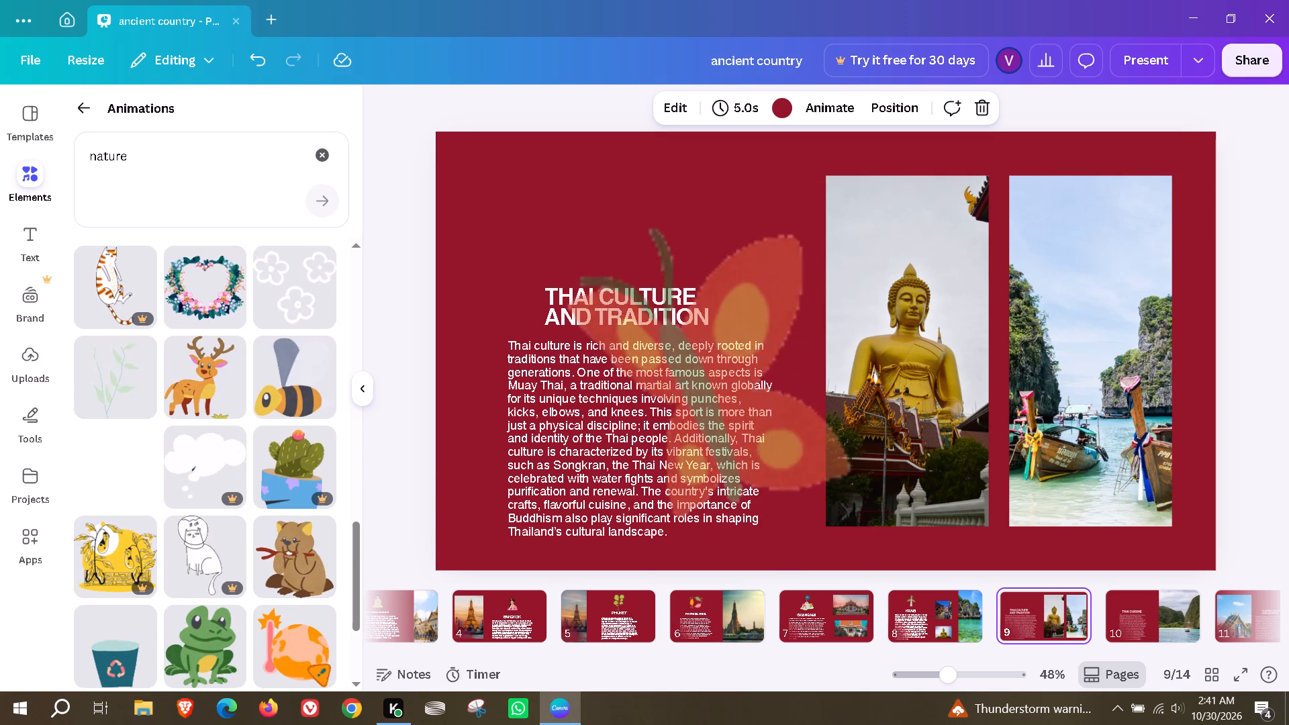
left_click_drag(875, 187, 653, 459)
left_click_drag(551, 491, 601, 237)
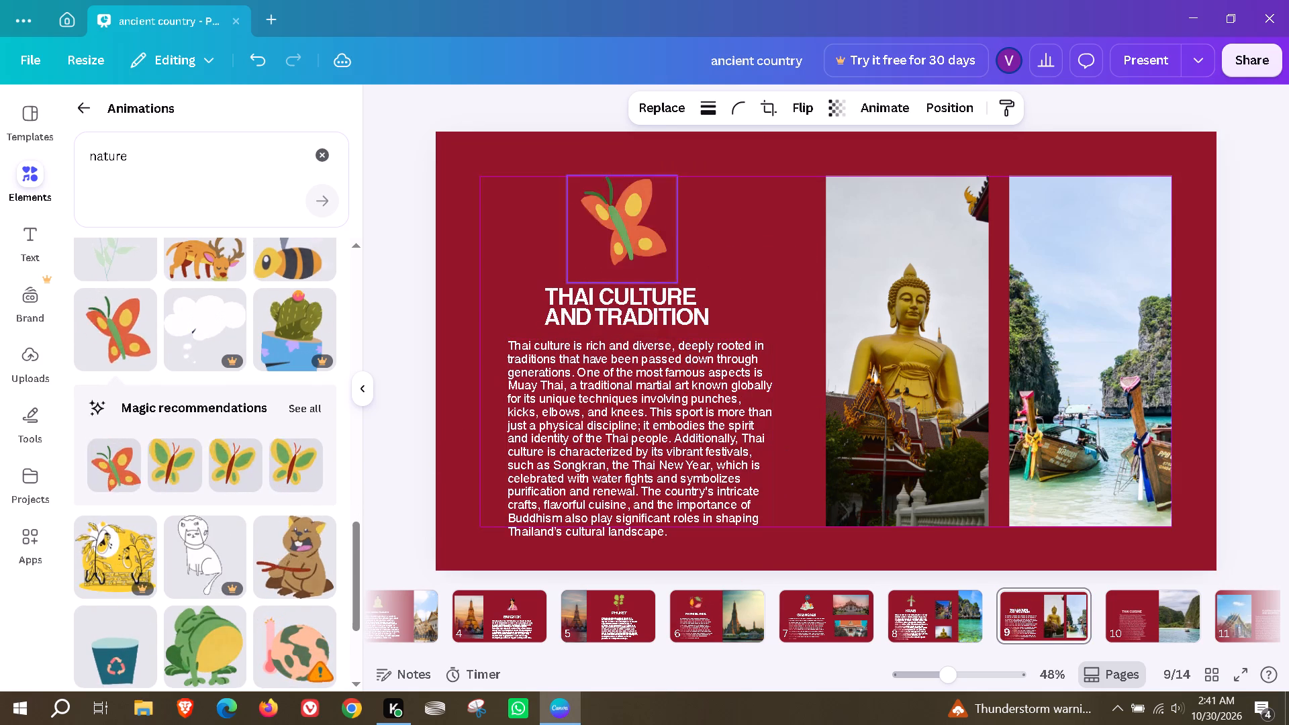
left_click_drag(601, 237, 602, 229)
Add the globe with thermometer and warning sign to page 10, shrunk small and centred above the THAI CUISINE title.
scroll(1027, 611, "down", 2)
left_click(984, 622)
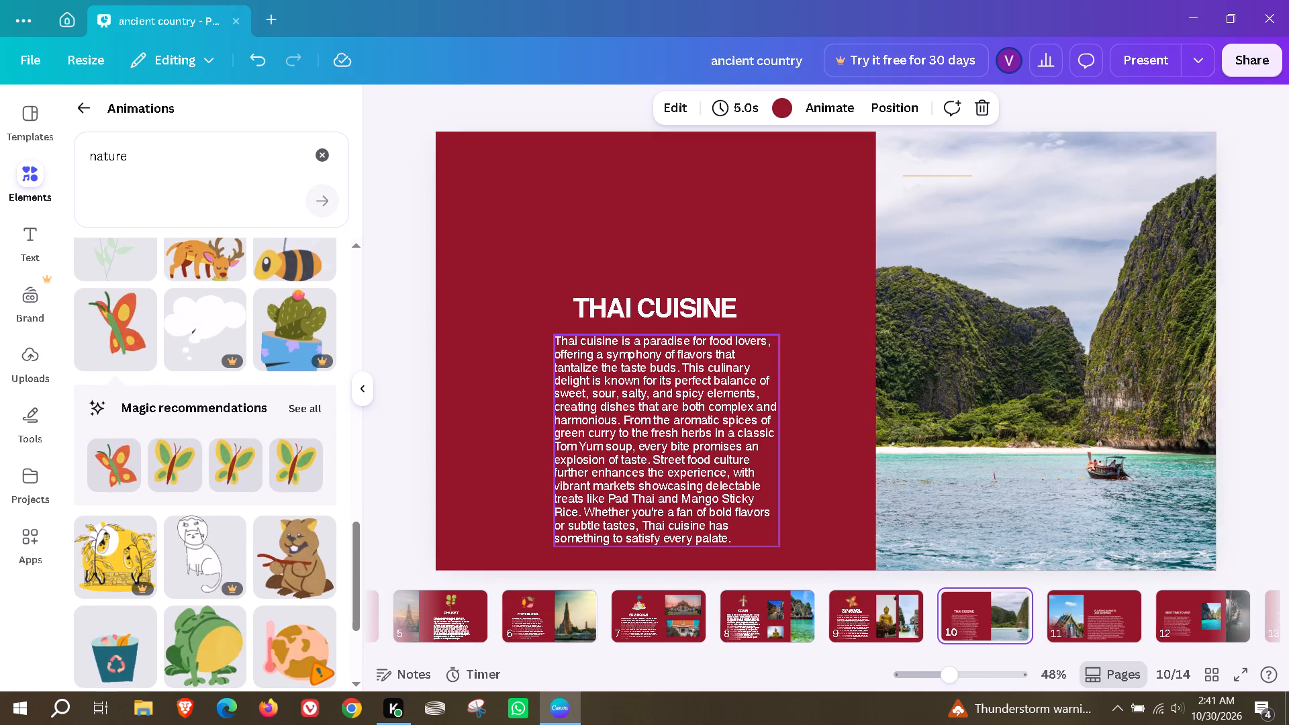
scroll(228, 580, "down", 2)
left_click_drag(305, 506, 586, 503)
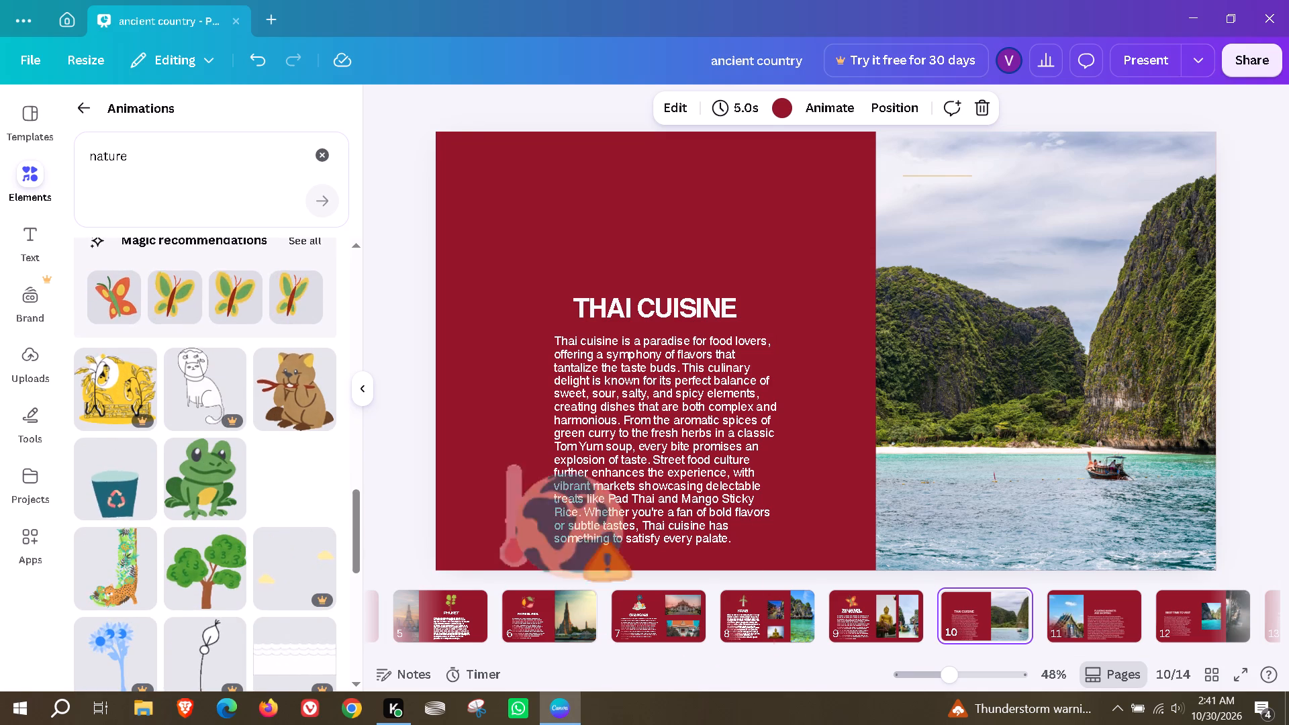
left_click_drag(586, 503, 575, 220)
left_click_drag(866, 157, 649, 446)
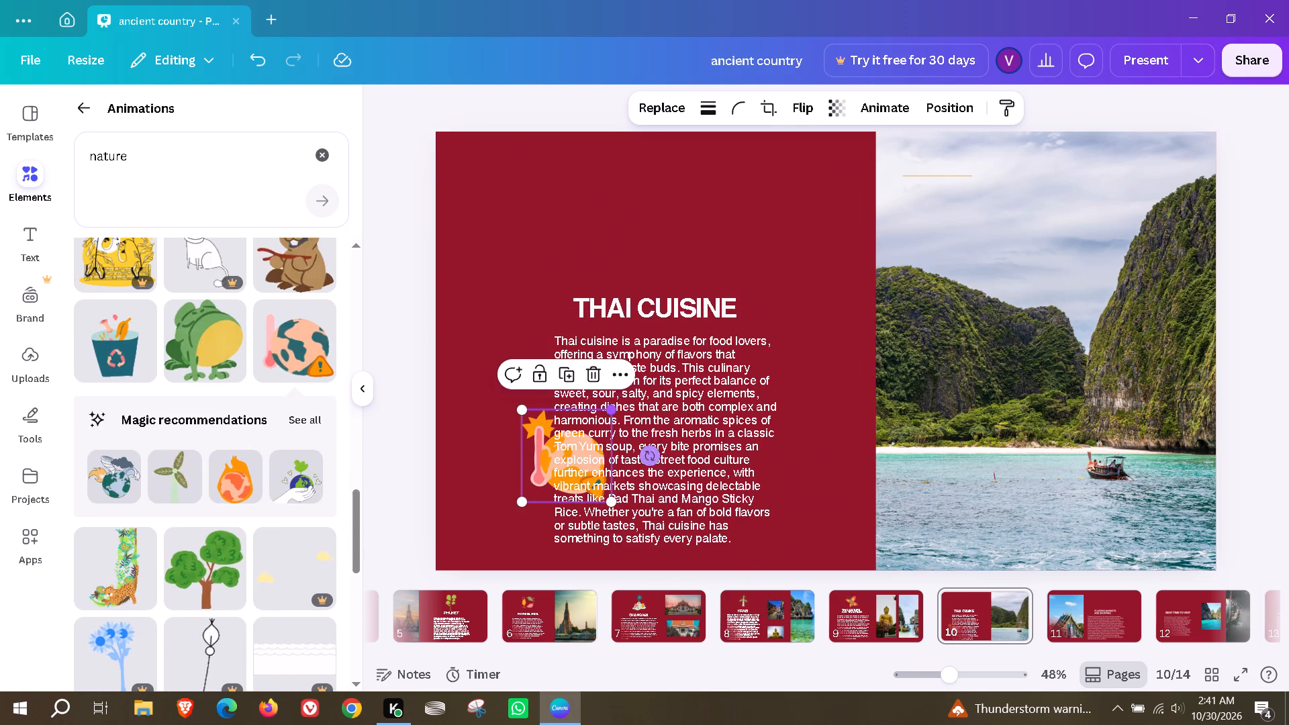
left_click_drag(559, 467, 647, 215)
left_click_drag(700, 254, 712, 270)
left_click_drag(695, 231, 678, 242)
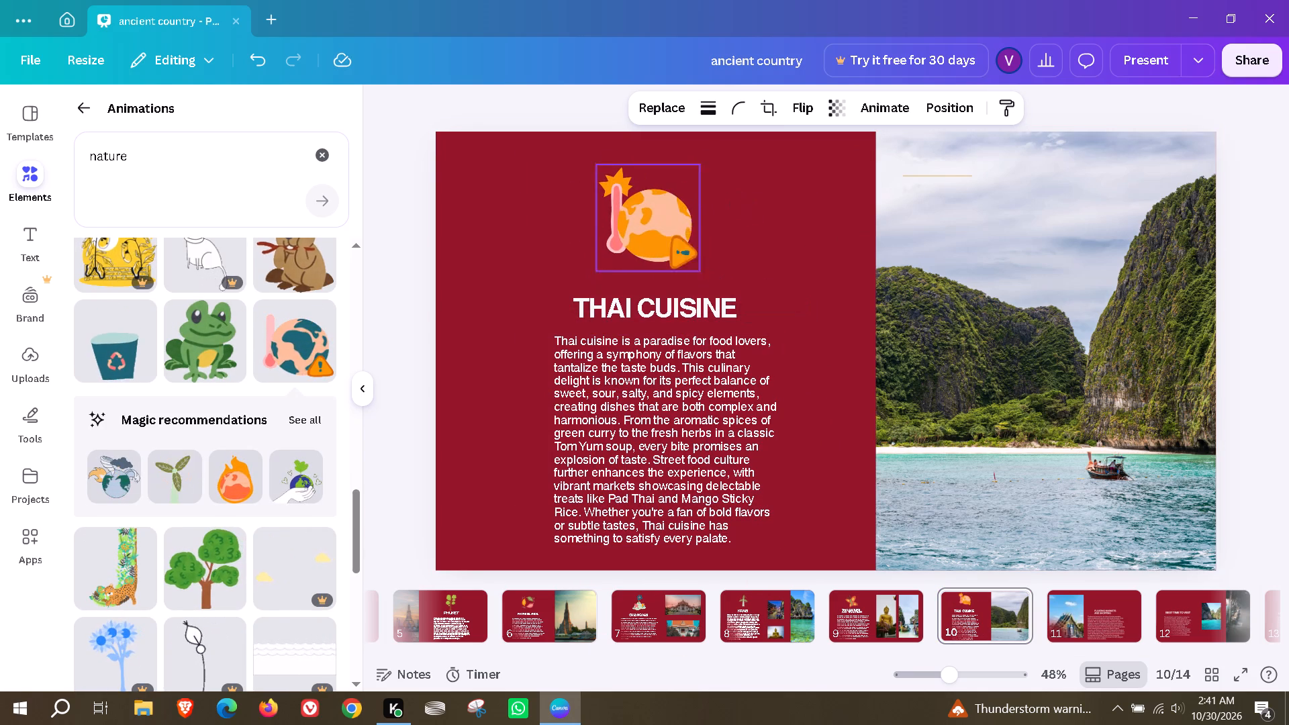
left_click_drag(678, 242, 690, 237)
On page 11, shift the body text and the FLOATING MARKETS AND SHOPPING title right, away from the temple photo.
scroll(1003, 612, "down", 1)
left_click(992, 623)
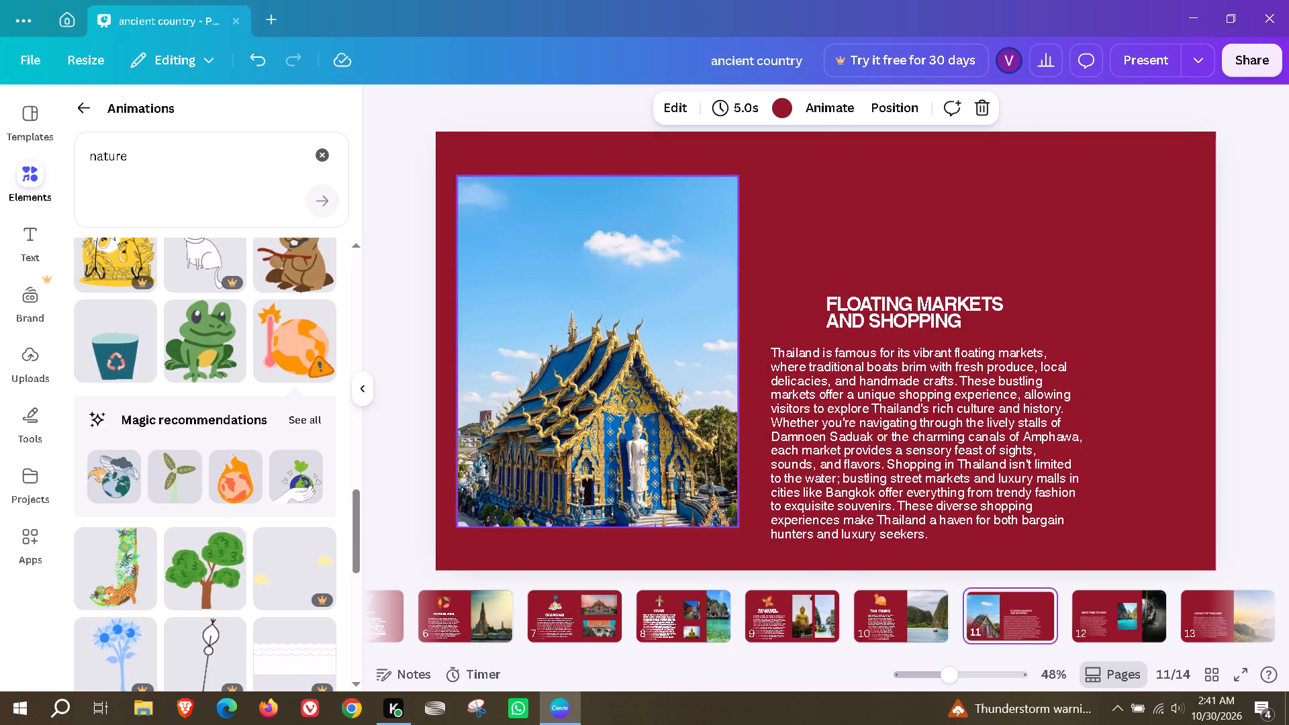
left_click_drag(865, 481, 902, 479)
left_click_drag(871, 315, 873, 315)
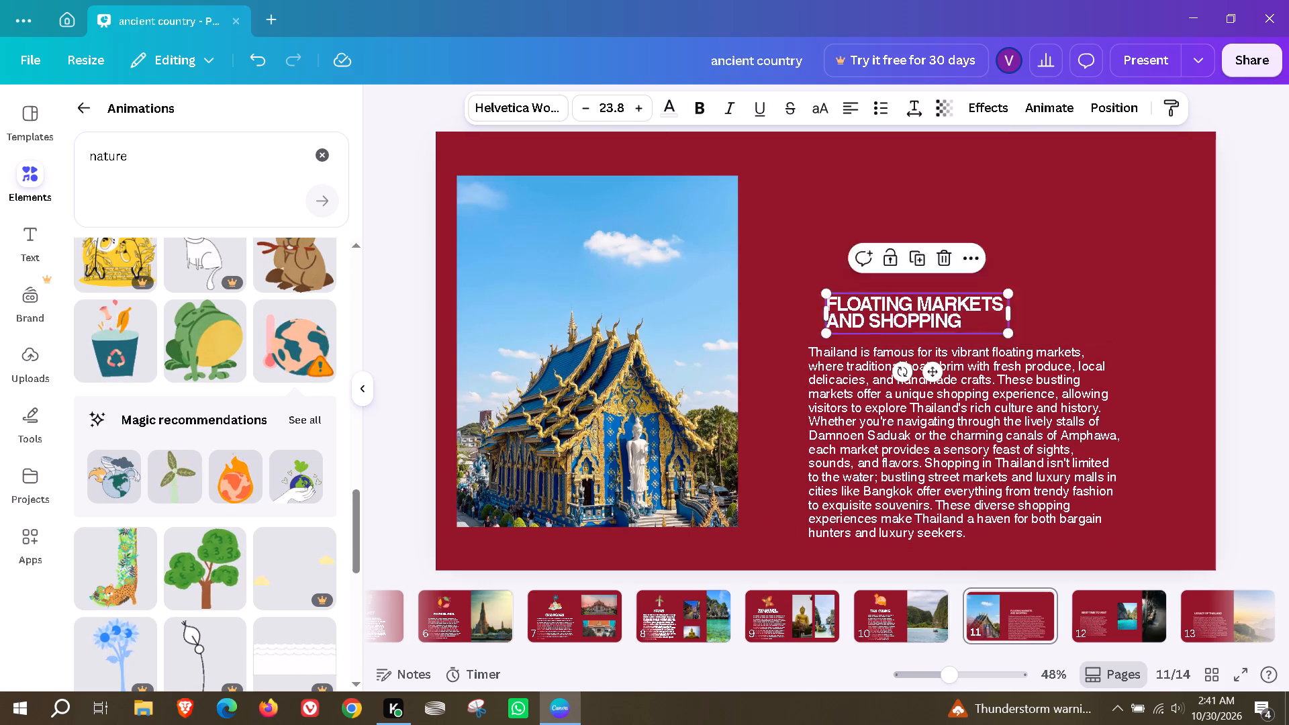
left_click_drag(873, 315, 909, 315)
Add the dark-green branching tree to page 11, shrunk small and centred above the FLOATING MARKETS AND SHOPPING title.
scroll(282, 500, "down", 1)
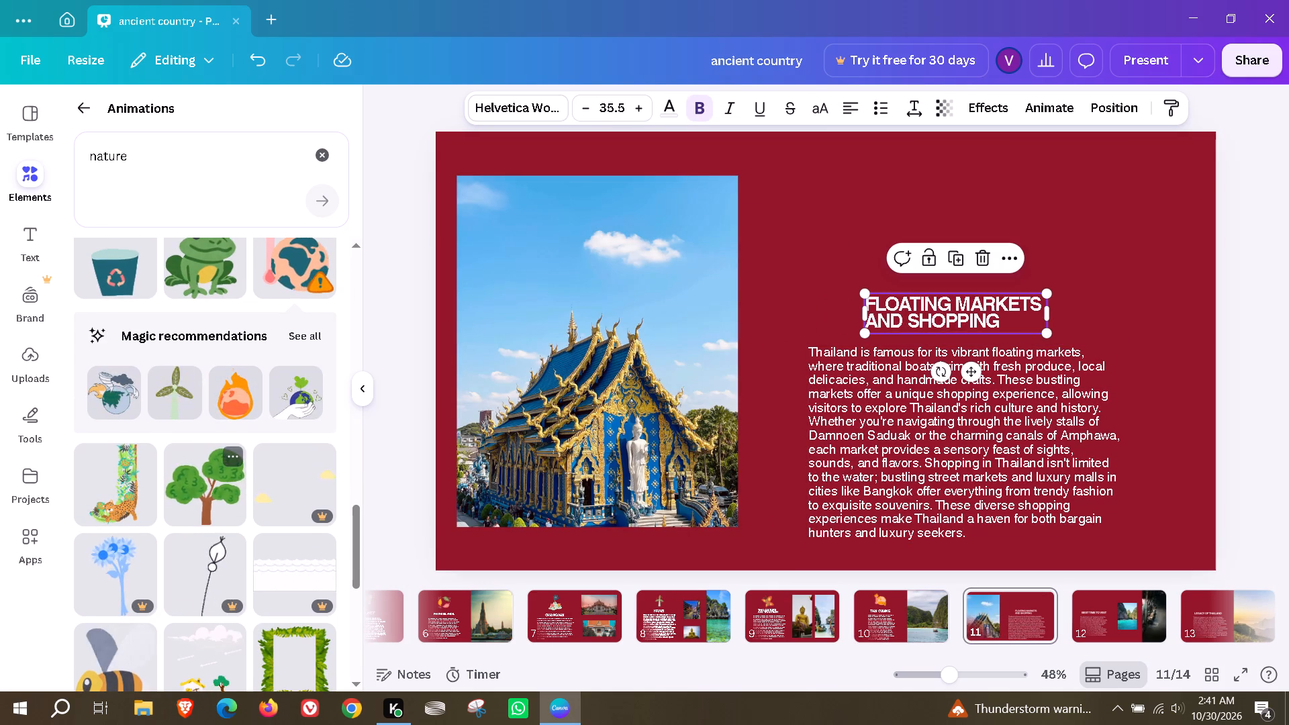
left_click_drag(218, 491, 664, 226)
left_click_drag(975, 179, 787, 432)
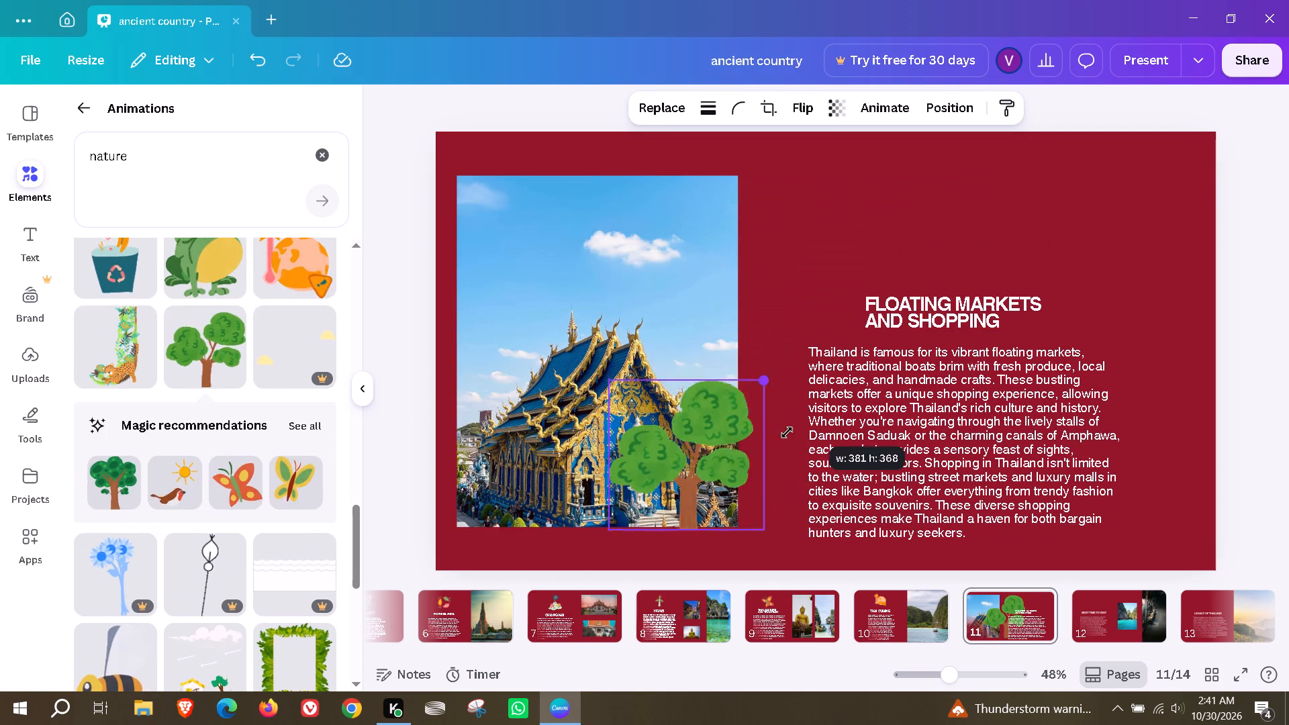
left_click_drag(787, 432, 776, 448)
left_click_drag(708, 503, 976, 252)
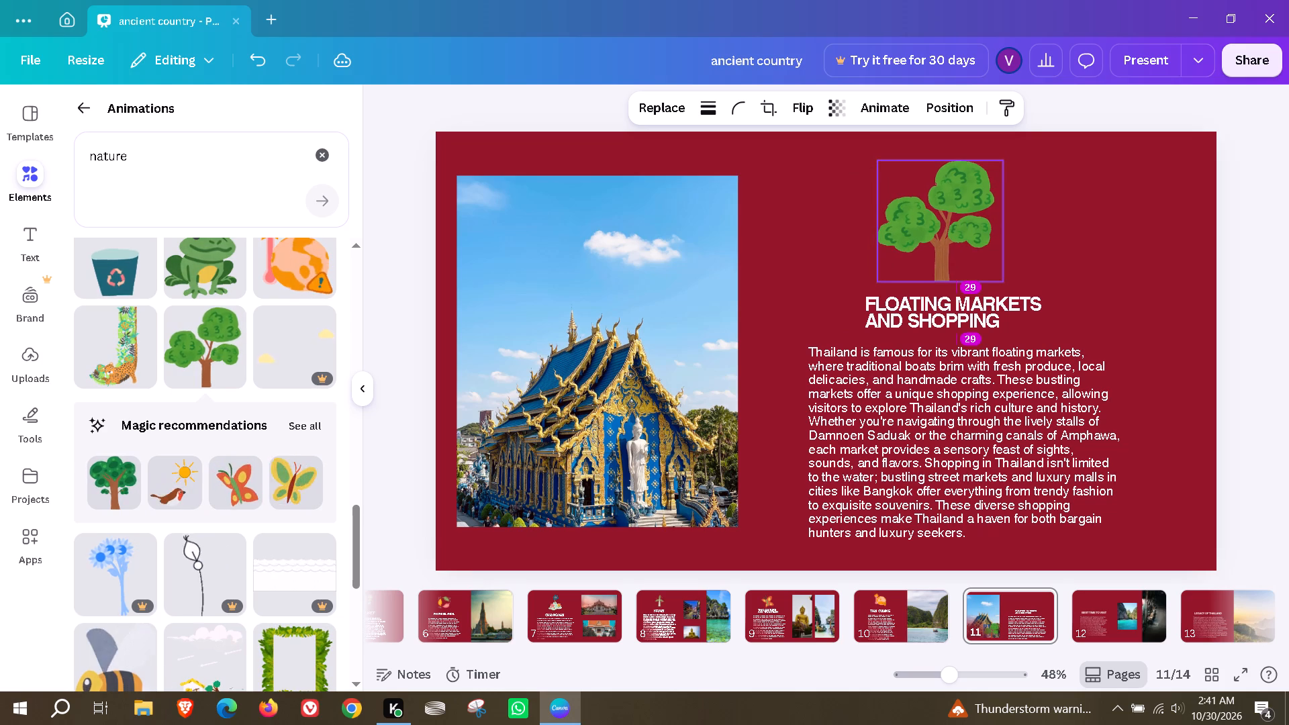
left_click_drag(976, 252, 984, 254)
left_click(1080, 299)
Add the bee animation to page 12, shrunk small and placed above the BEST TIME TO VISIT title.
scroll(1114, 600, "down", 1)
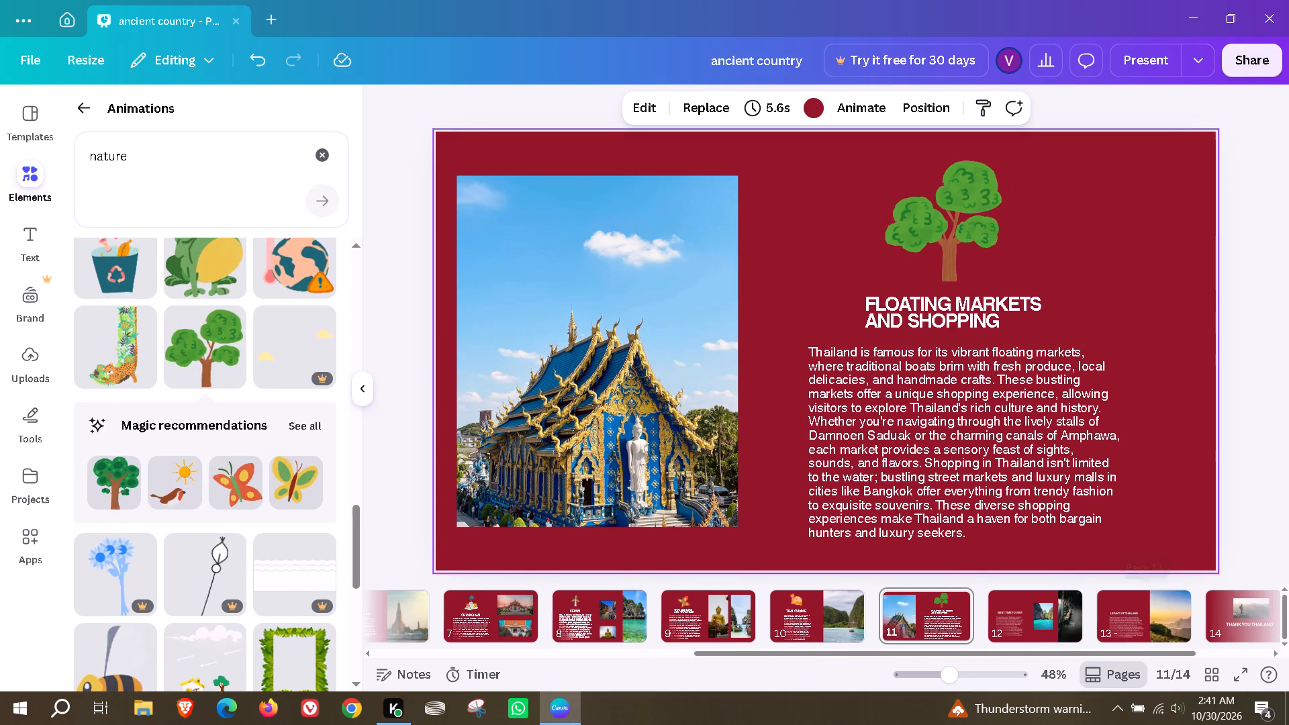
left_click(1037, 620)
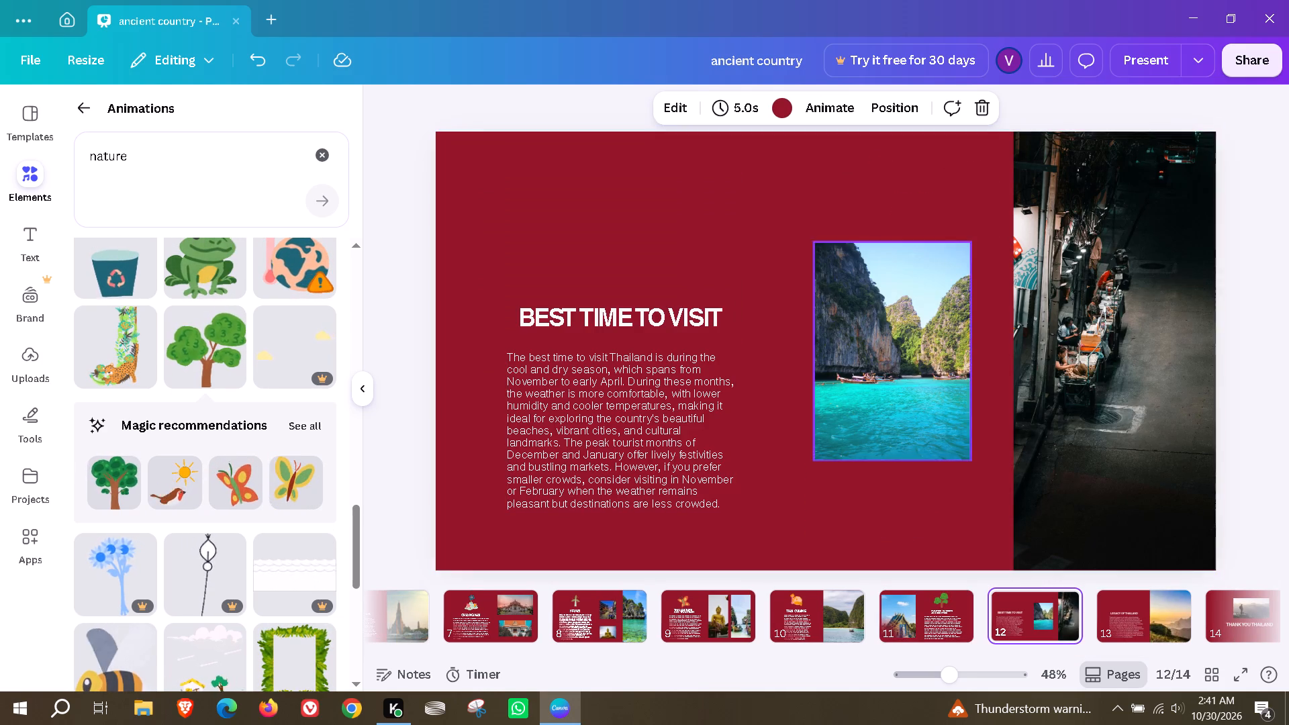
scroll(226, 571, "down", 2)
left_click(215, 510)
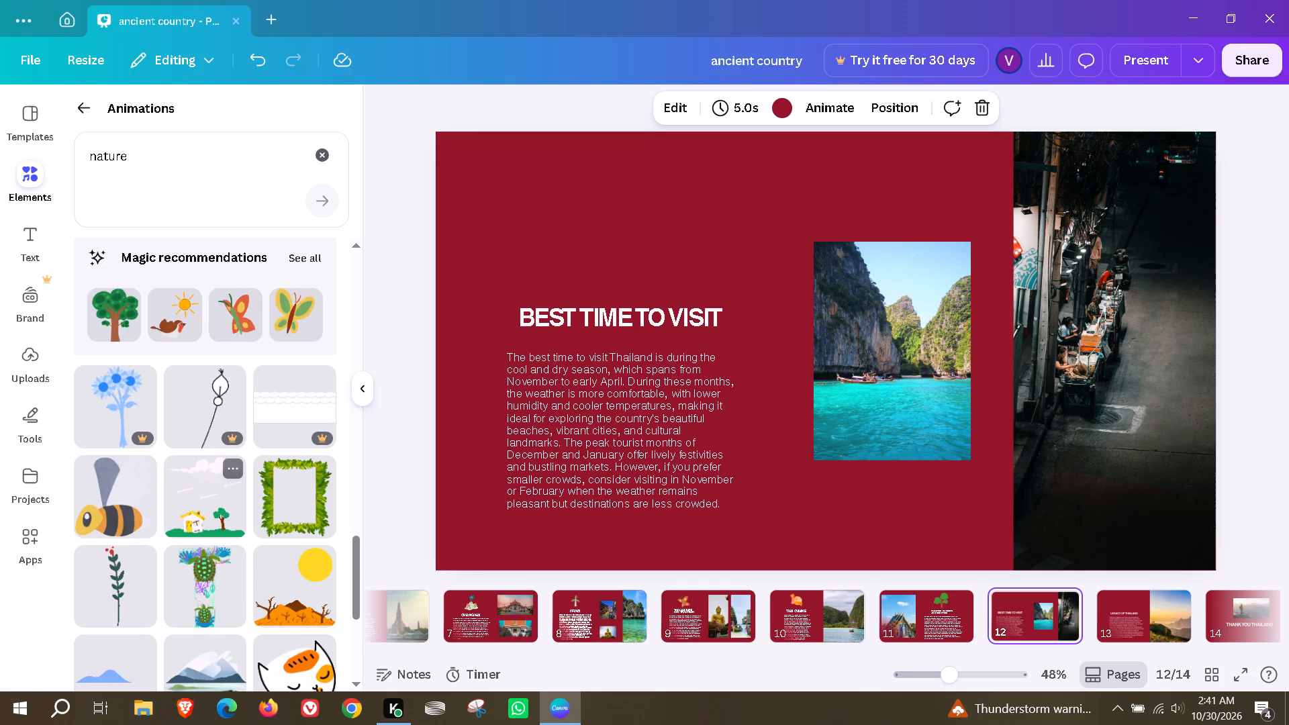
left_click_drag(98, 507, 600, 211)
left_click_drag(921, 160, 809, 249)
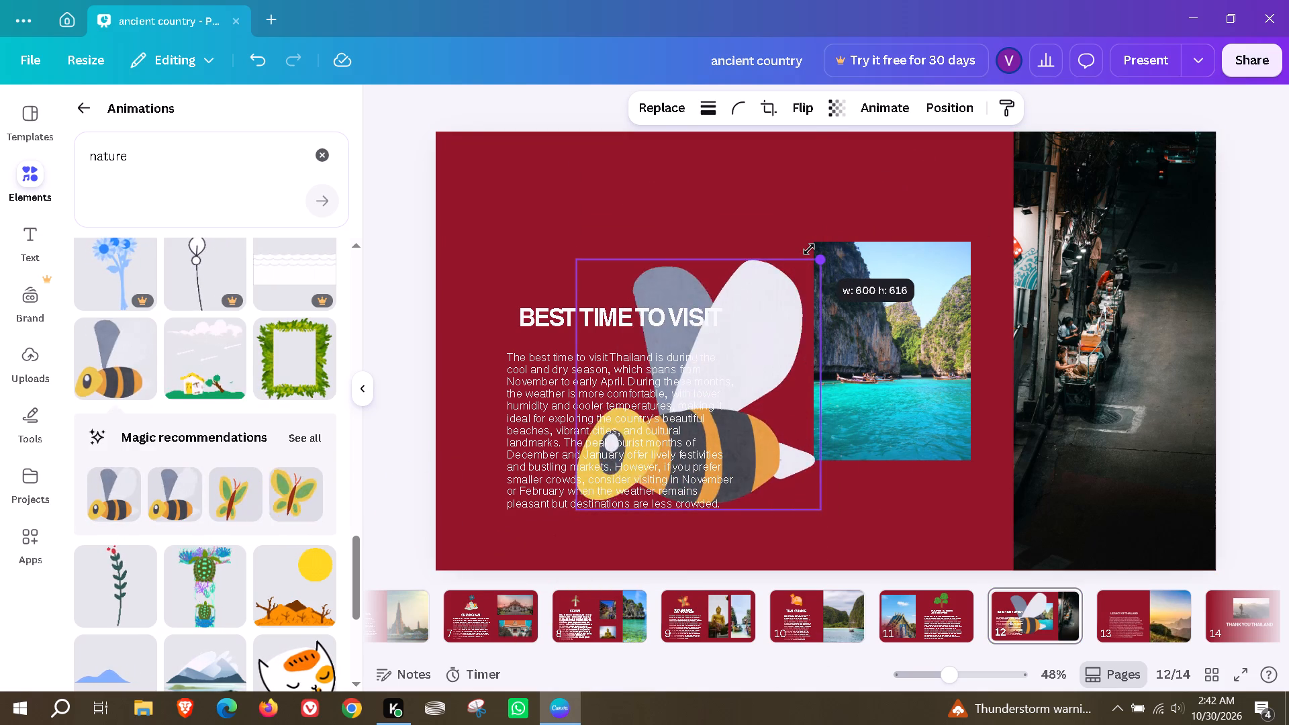
left_click_drag(809, 249, 717, 394)
left_click_drag(649, 480, 628, 251)
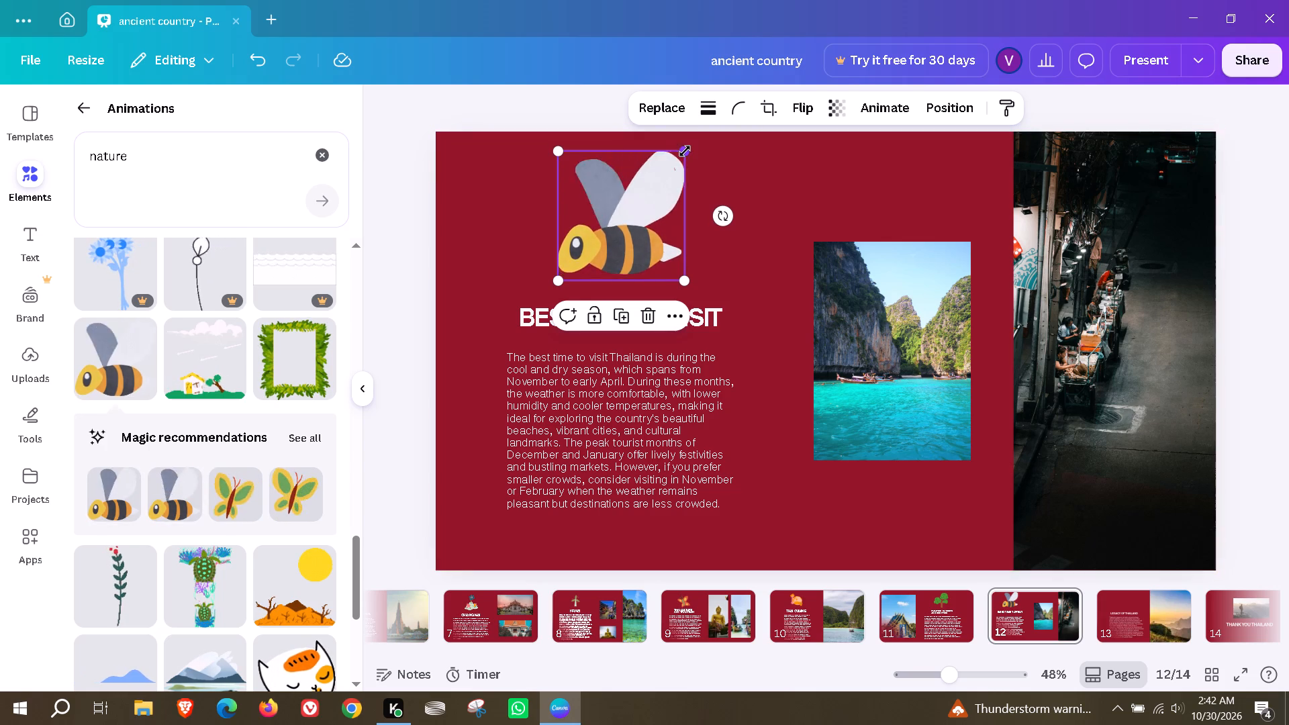
left_click_drag(685, 151, 669, 203)
Add the yellow-and-green butterfly animation to page 13, shrunk small and placed above the LEGACY OF THAILAND title.
scroll(200, 500, "down", 1)
scroll(1075, 608, "down", 1)
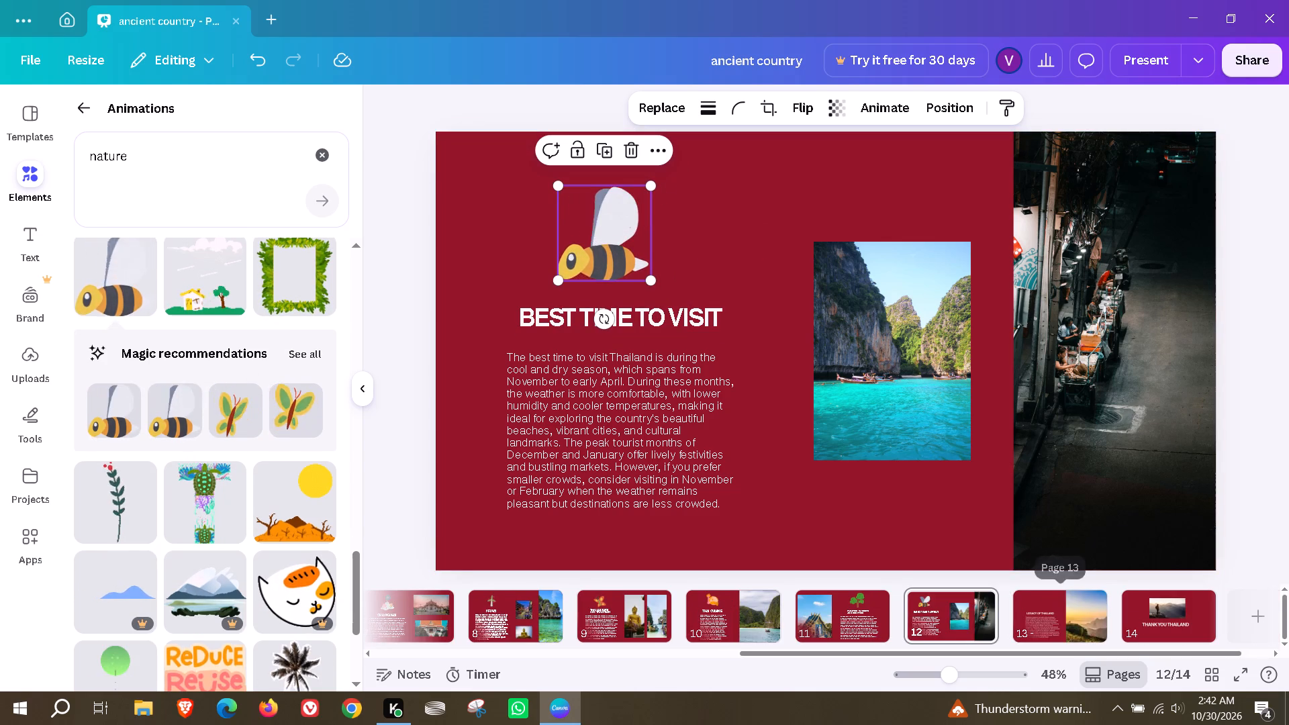
left_click(1061, 610)
left_click_drag(248, 419, 619, 179)
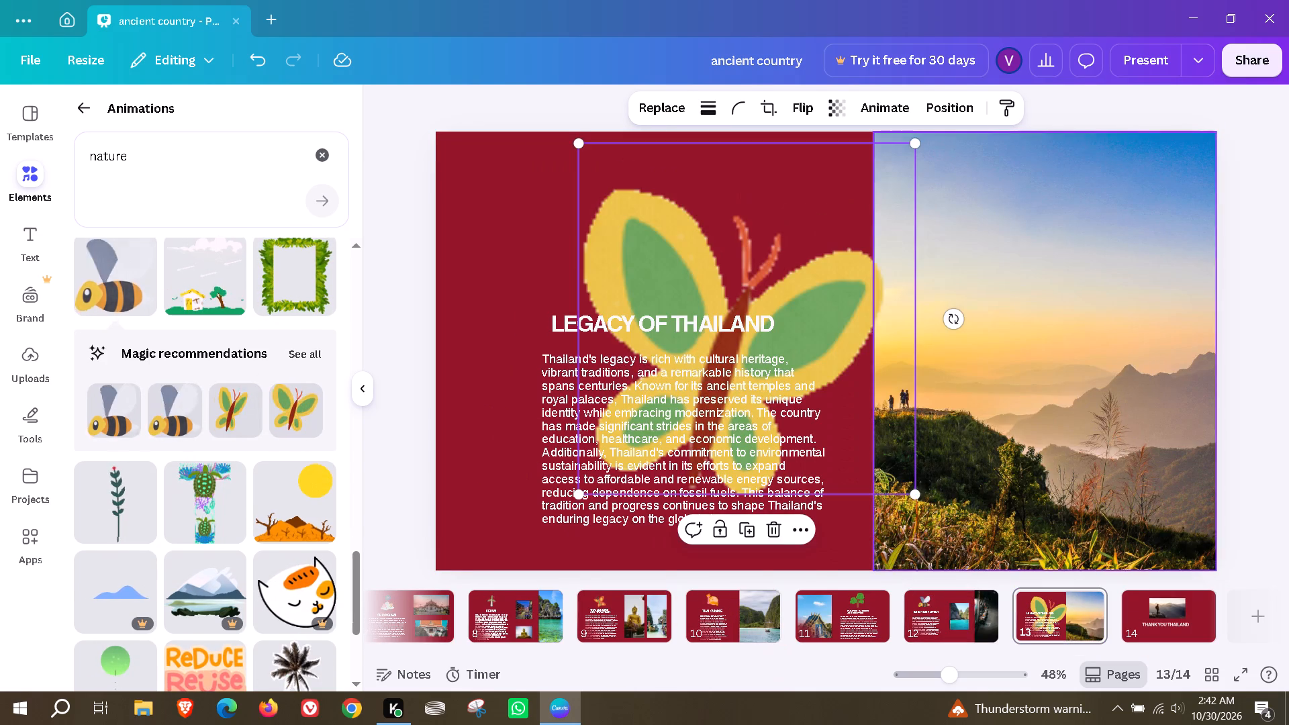
left_click_drag(915, 145, 683, 407)
left_click_drag(642, 459, 691, 243)
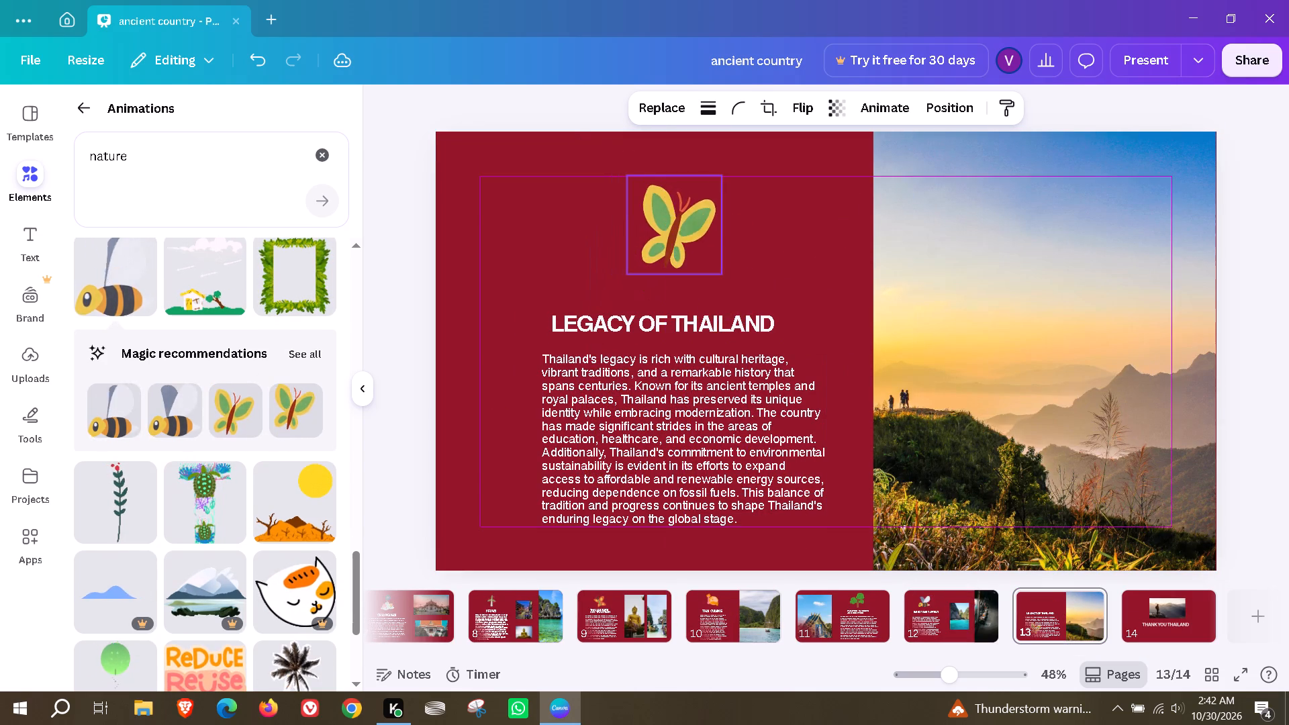
left_click_drag(691, 243, 679, 244)
Add the white flower animation to page 14, shrunk small and placed to the right of the mountain hiker photo.
left_click(1155, 597)
scroll(233, 481, "down", 2)
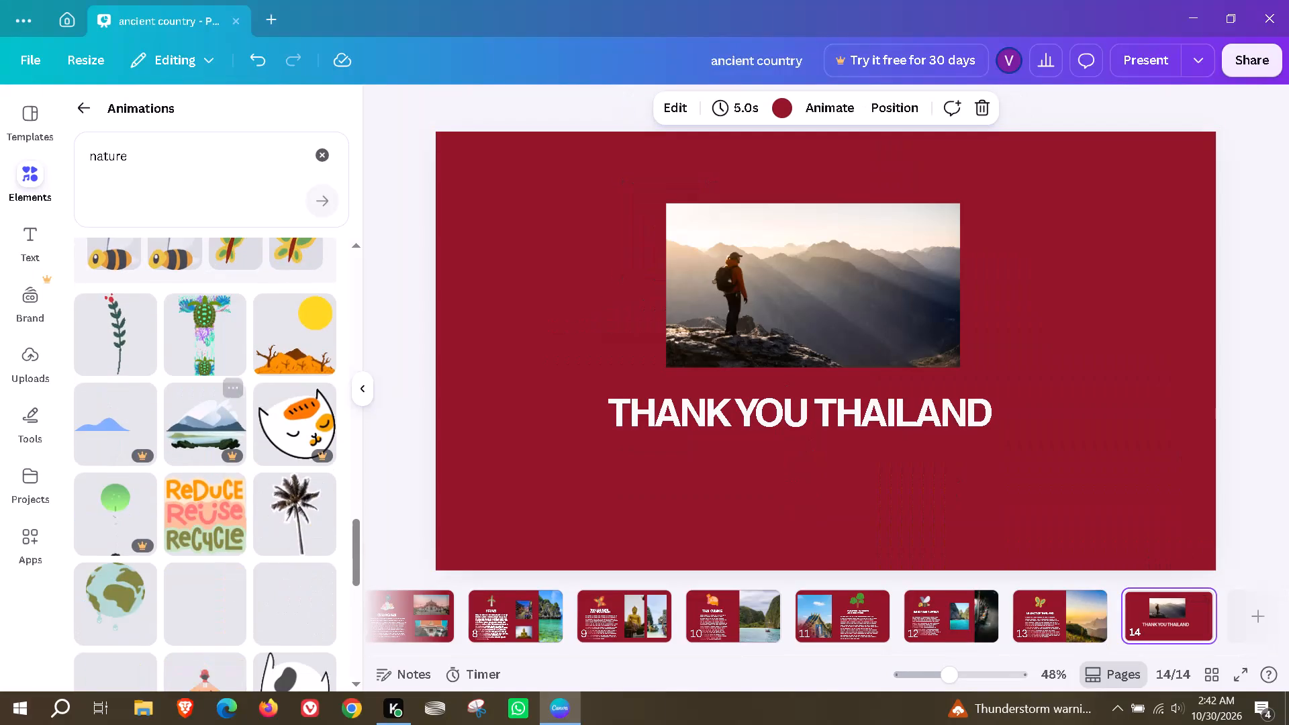
scroll(162, 476, "down", 2)
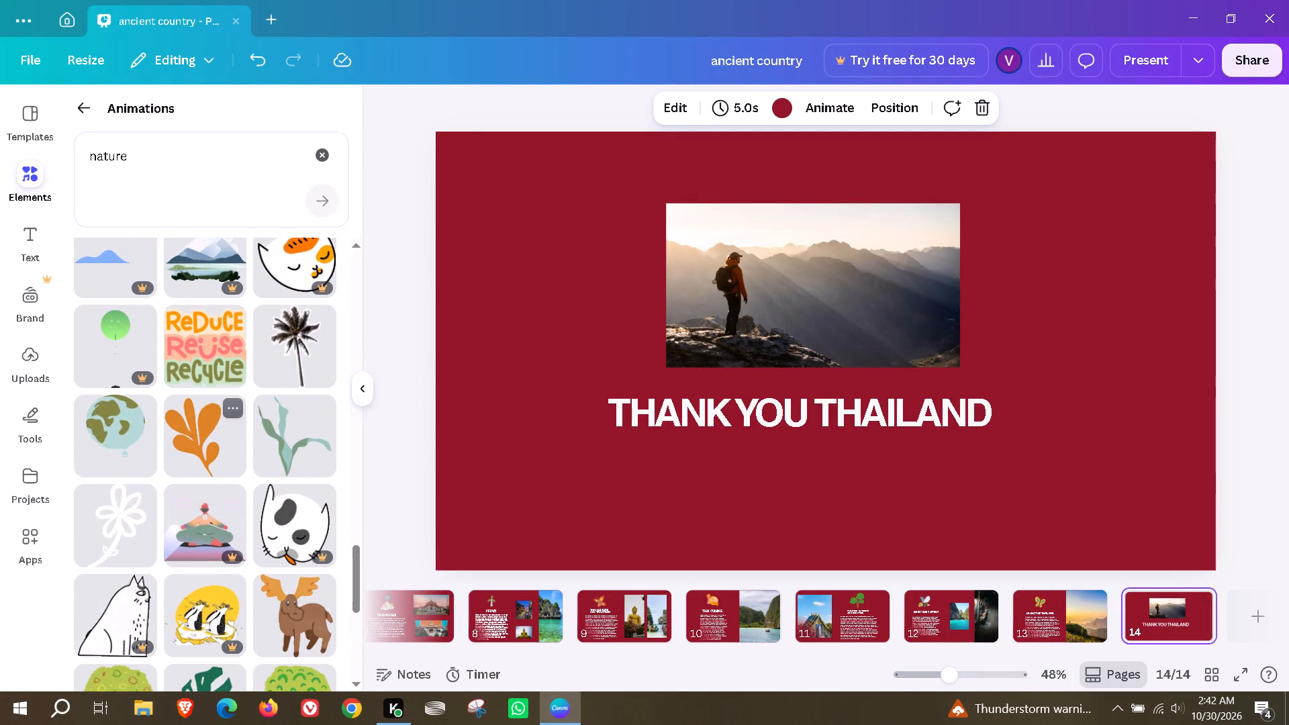
left_click_drag(122, 545, 571, 472)
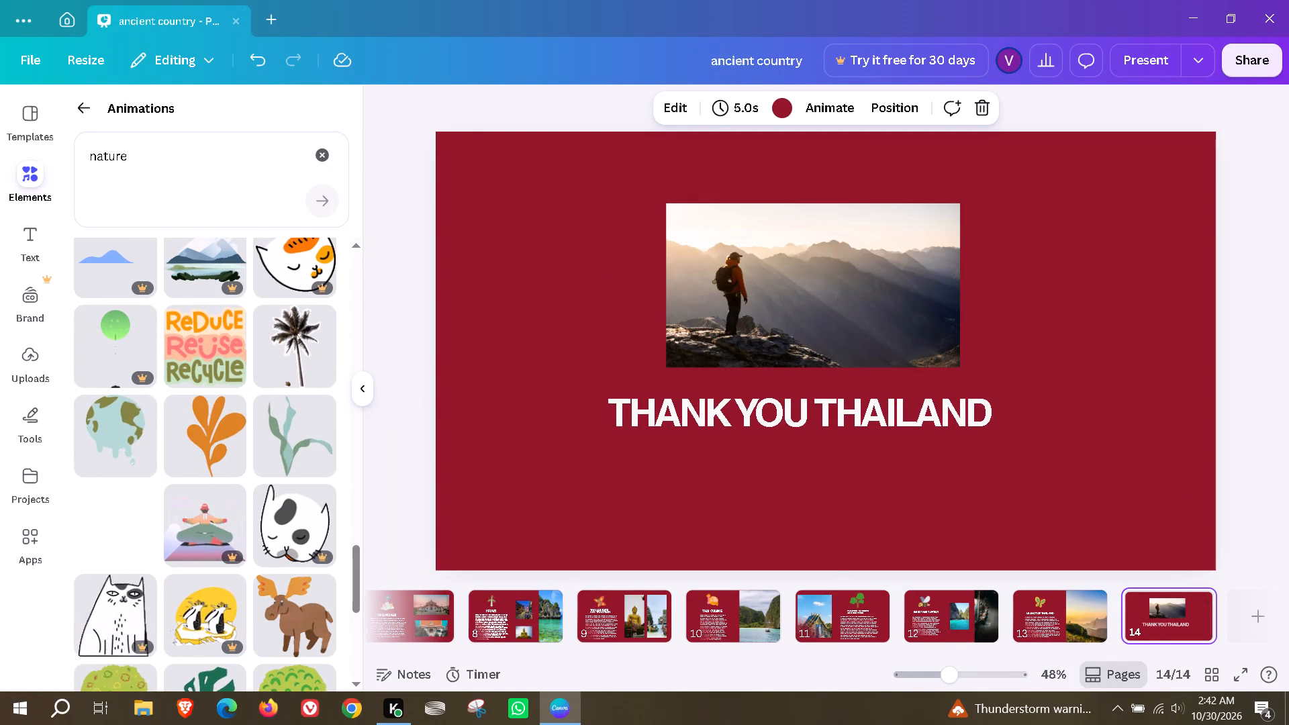
left_click_drag(571, 472, 690, 295)
left_click_drag(904, 237, 742, 511)
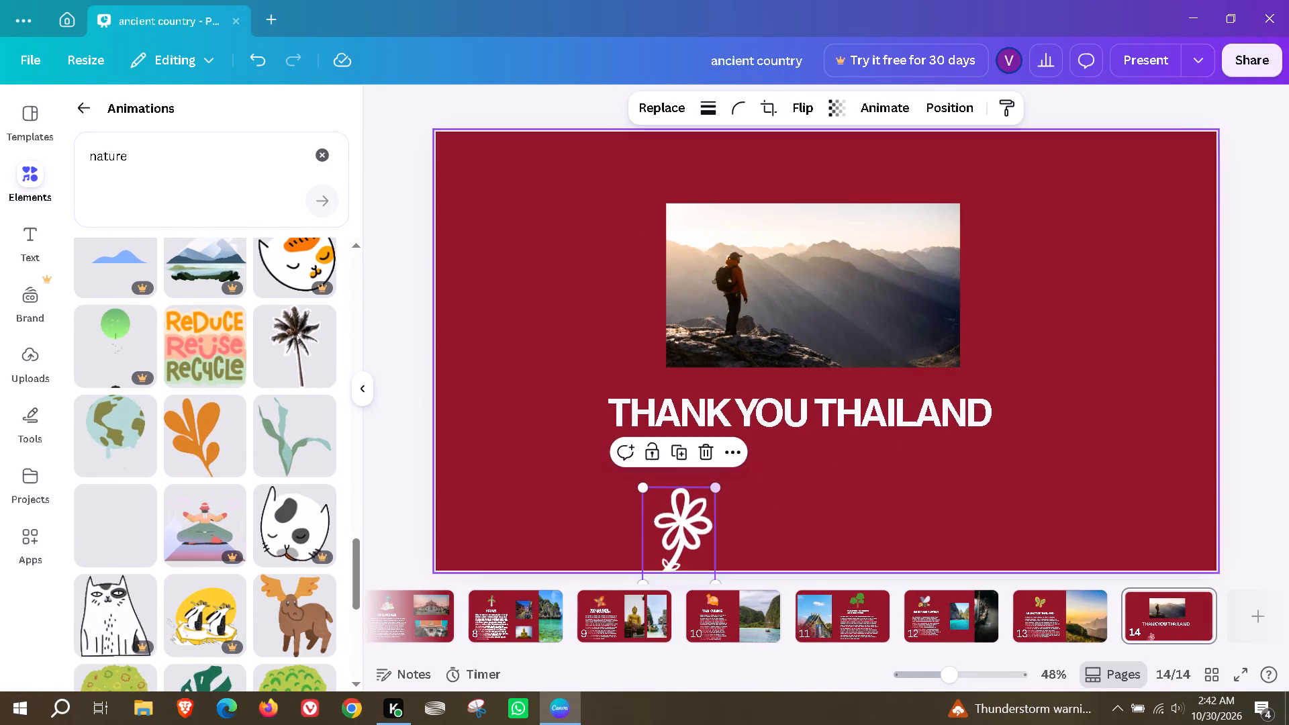
left_click_drag(661, 560, 1031, 305)
Copy the white flower on page 14 and place the duplicate left of the photo, level with and mirroring the first one's spacing.
right_click(1064, 301)
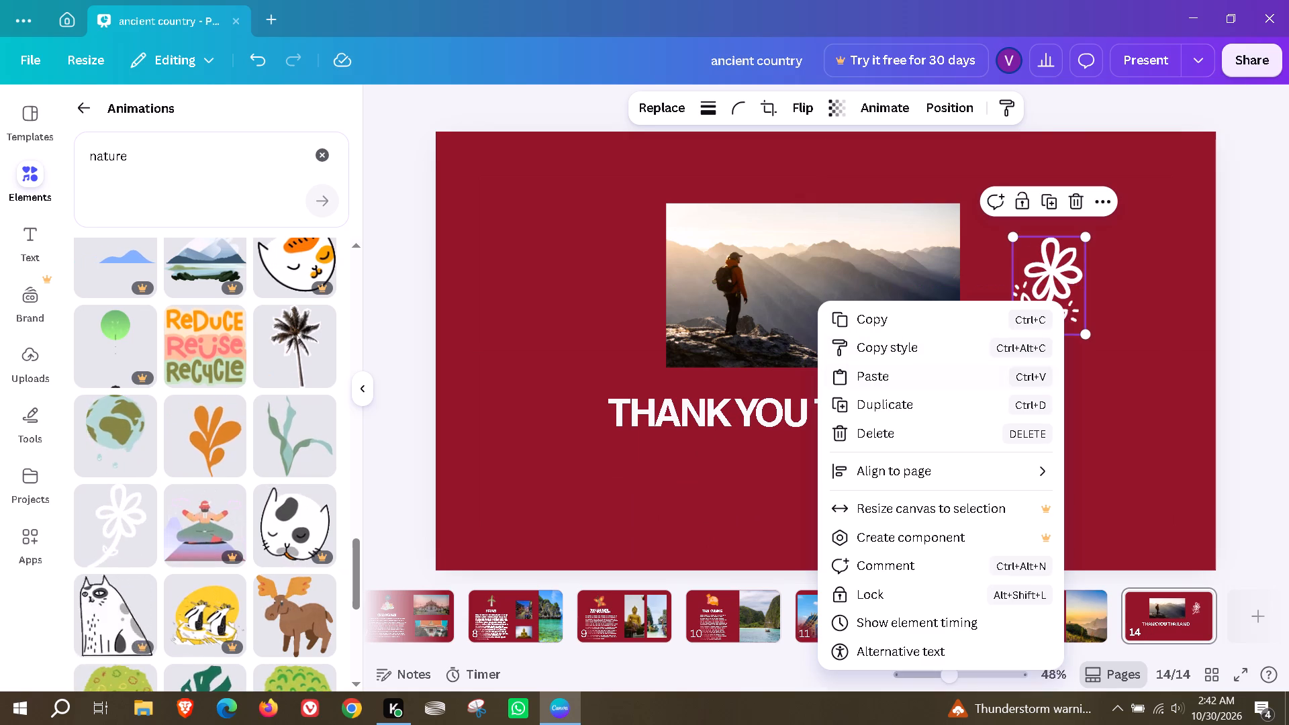
left_click(851, 323)
right_click(592, 308)
left_click(640, 333)
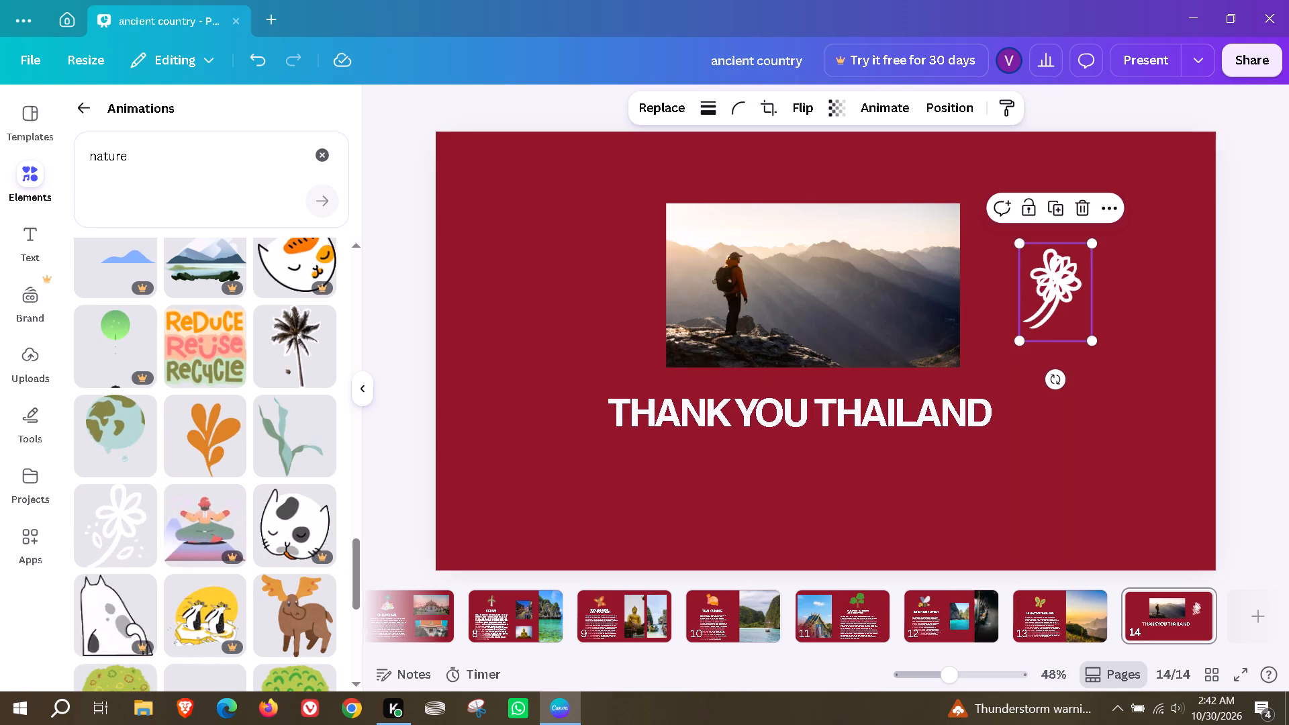
left_click_drag(1063, 300, 585, 296)
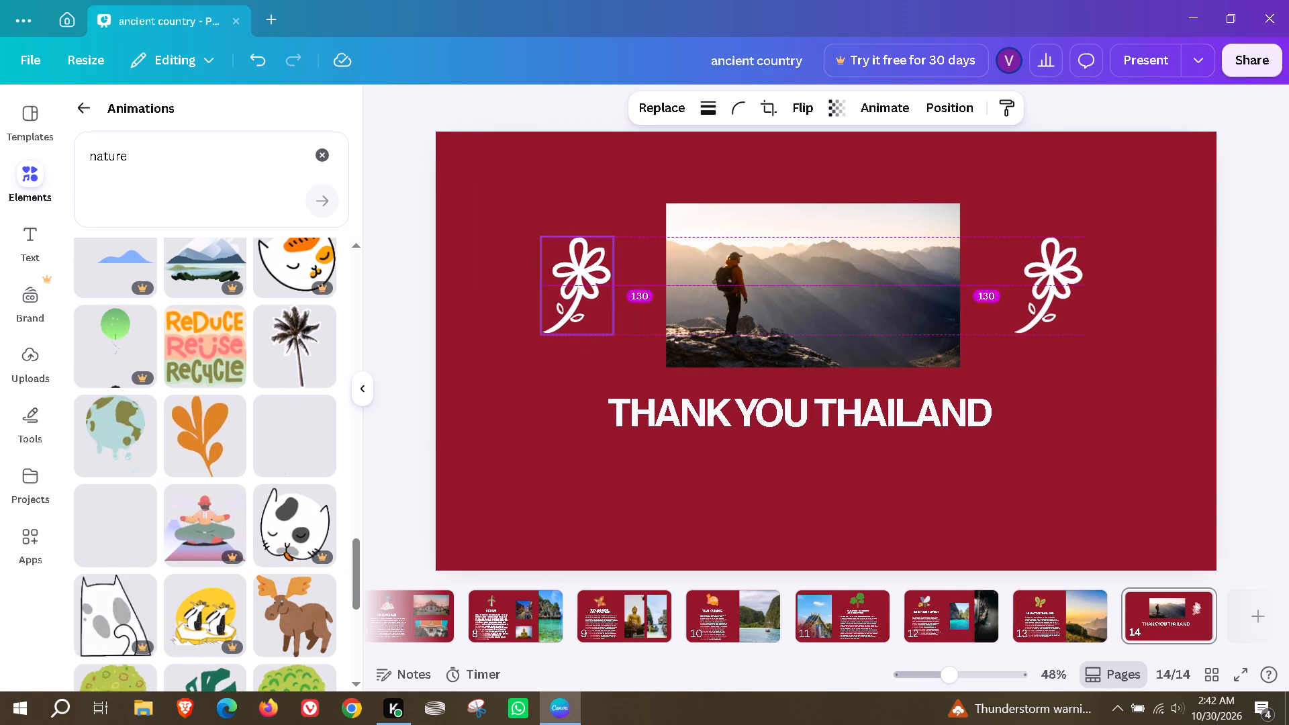
left_click_drag(585, 296, 583, 296)
left_click(906, 474)
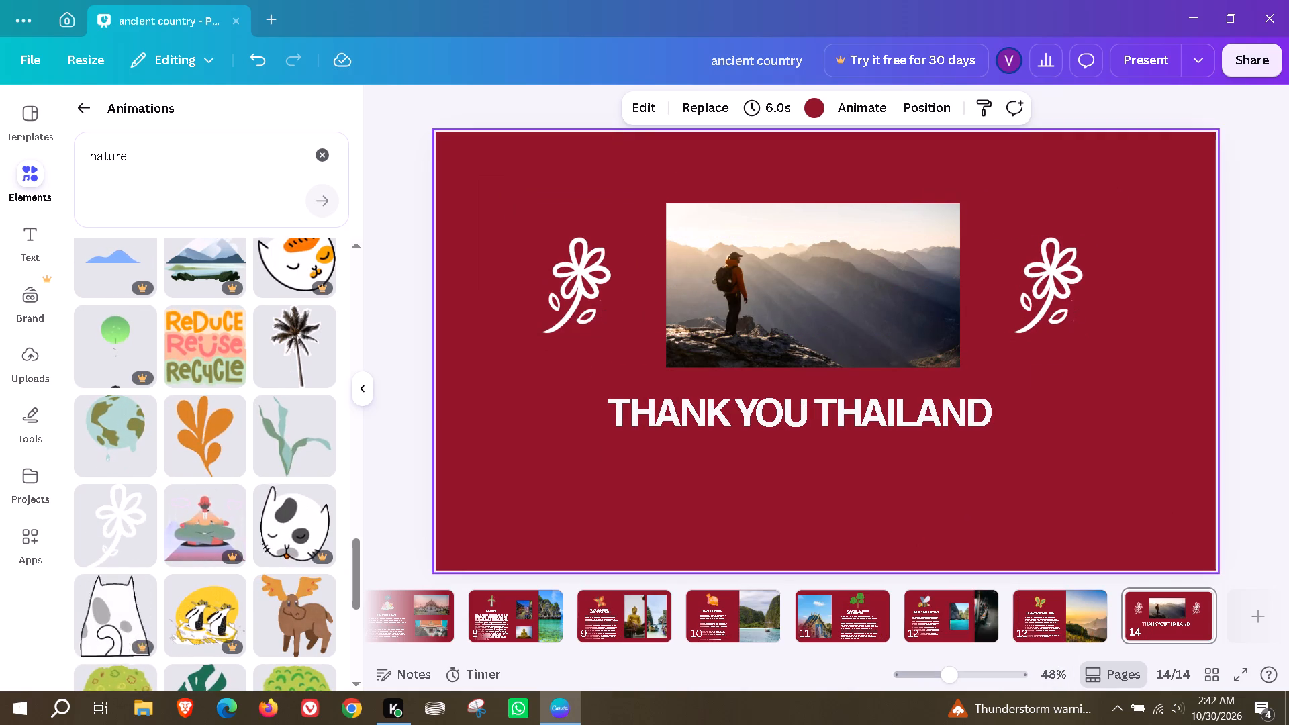
Review the opening pages from the THAILAND cover through page 6, ending back on the cover.
scroll(927, 633, "up", 2)
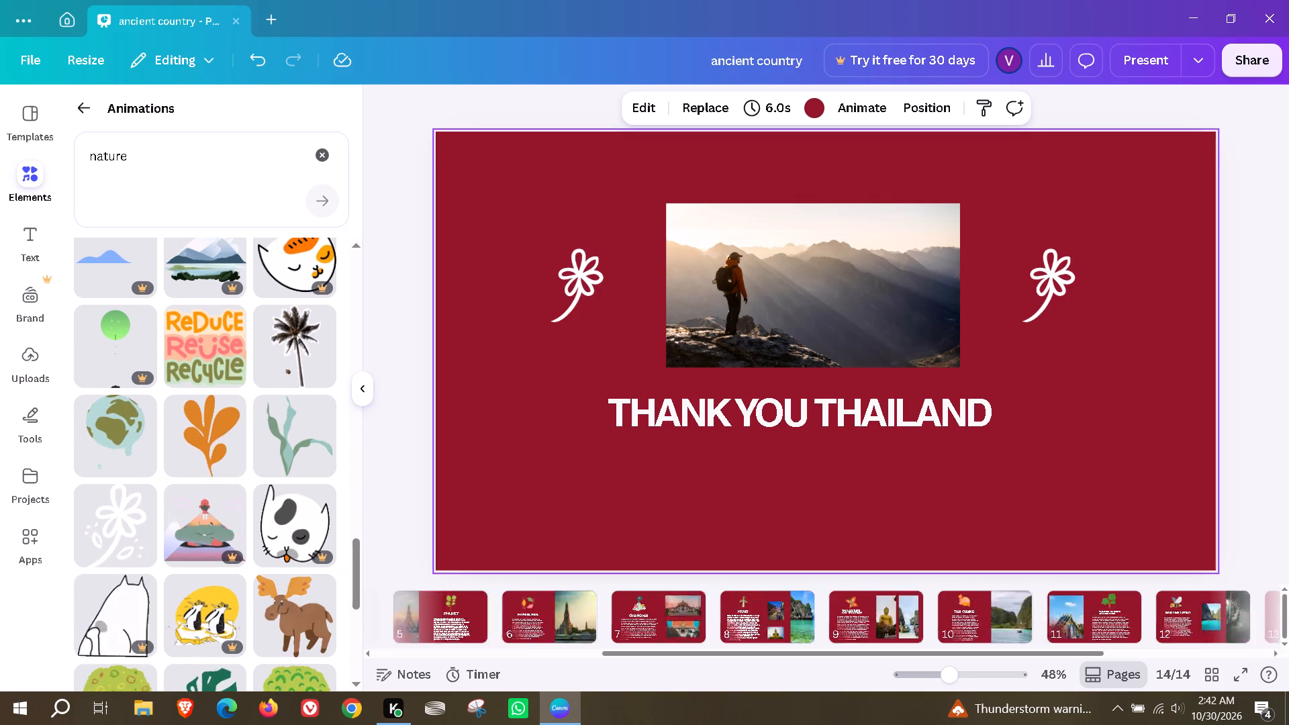
scroll(927, 633, "up", 7)
scroll(453, 634, "up", 2)
left_click(425, 632)
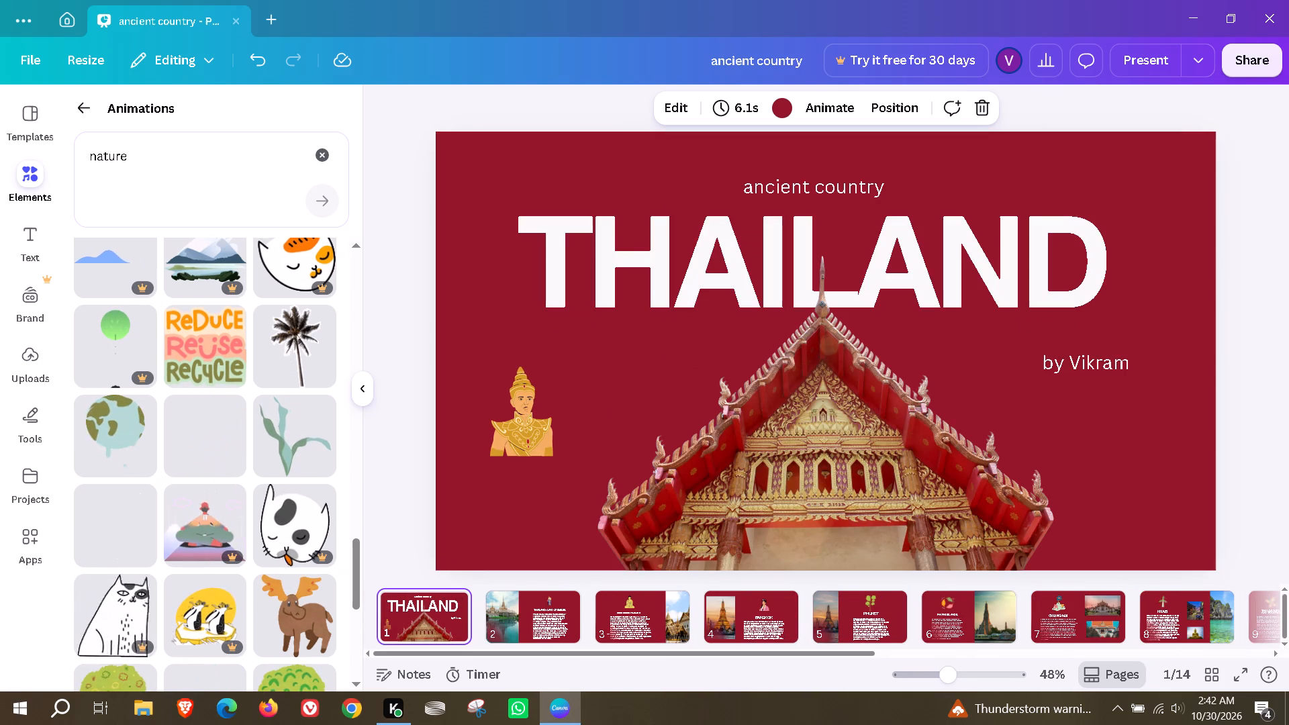
left_click(545, 626)
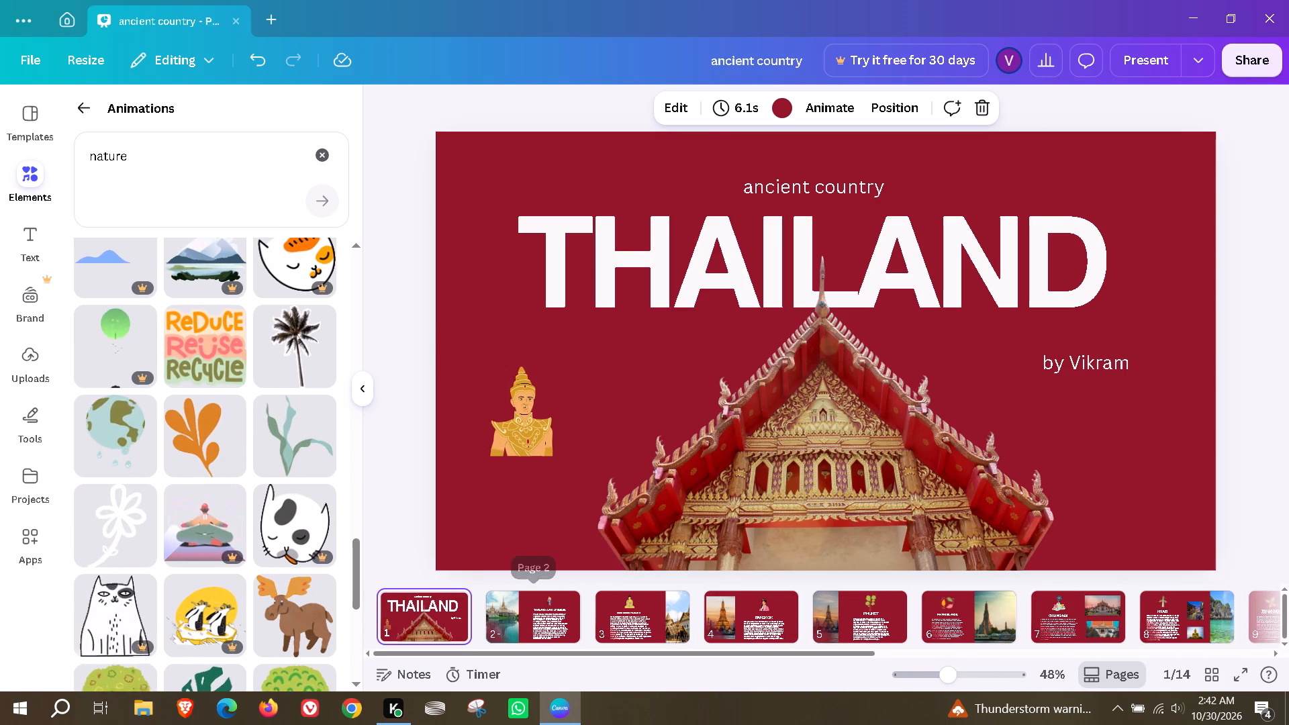
left_click(633, 623)
left_click(765, 625)
left_click(865, 623)
left_click(962, 620)
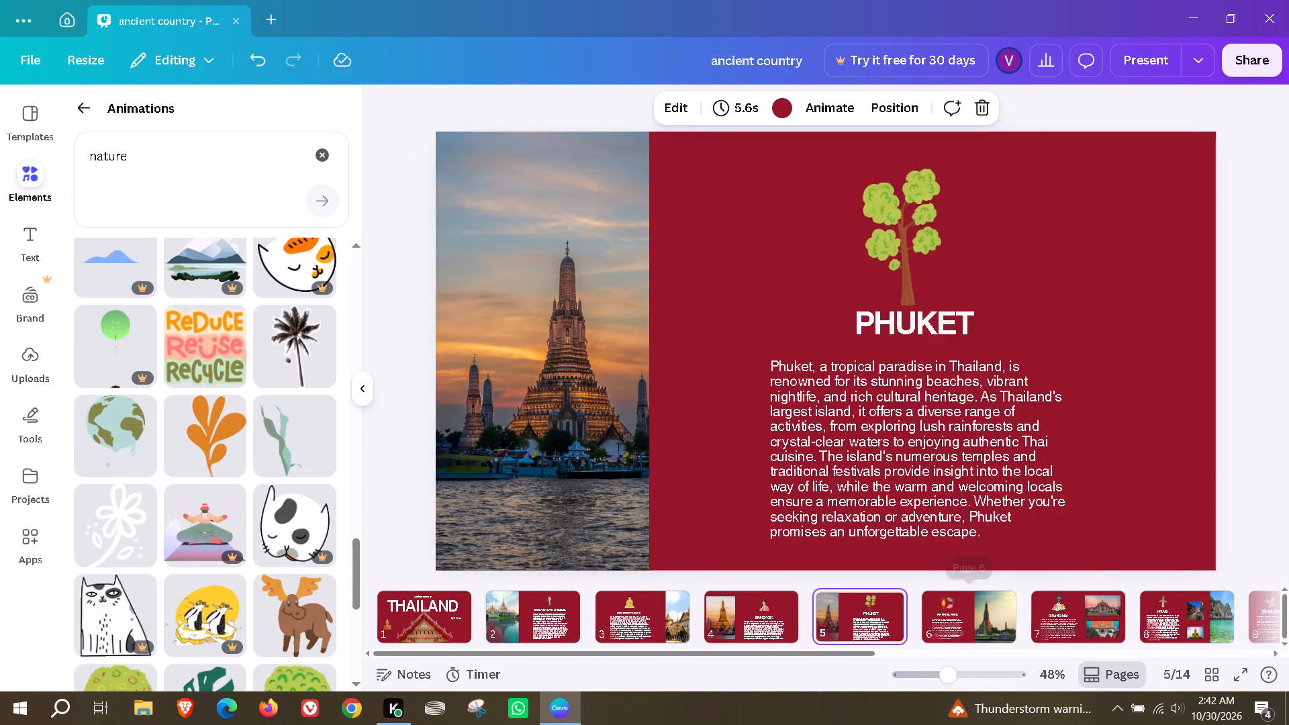
left_click(444, 619)
Download all pages of the presentation as a digital PDF.
left_click(1281, 55)
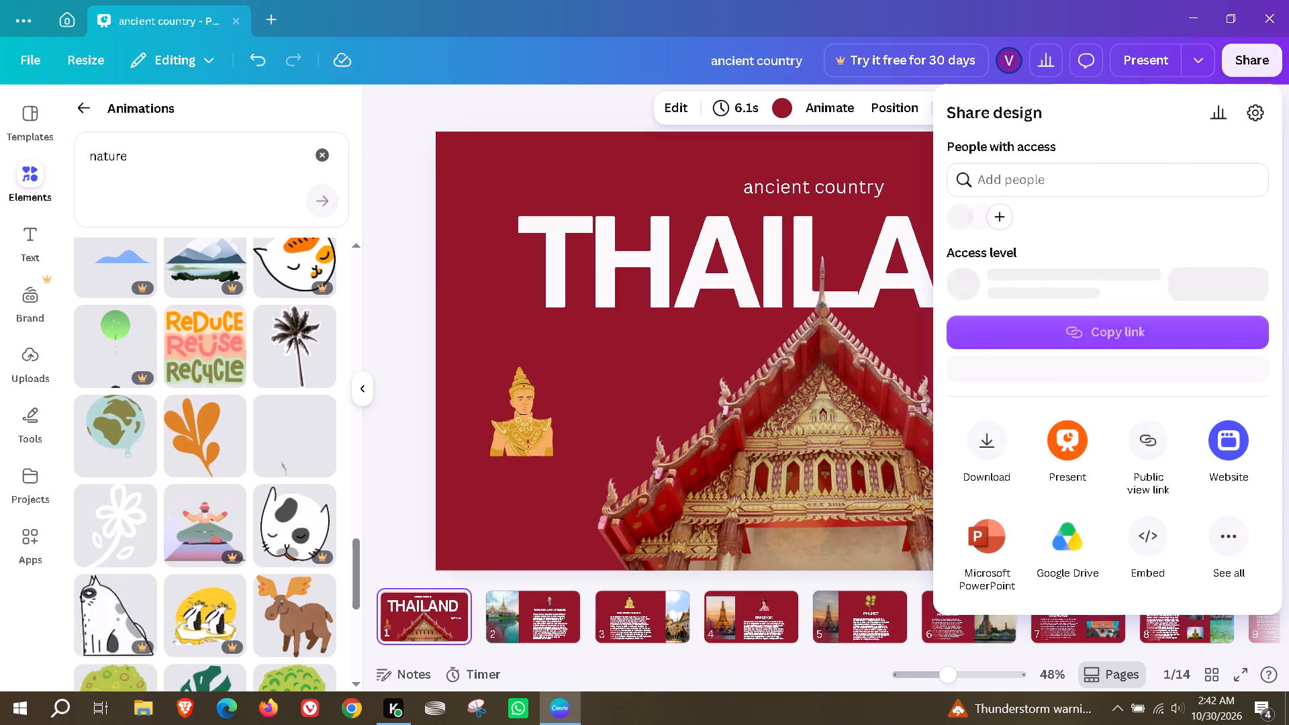
left_click(975, 439)
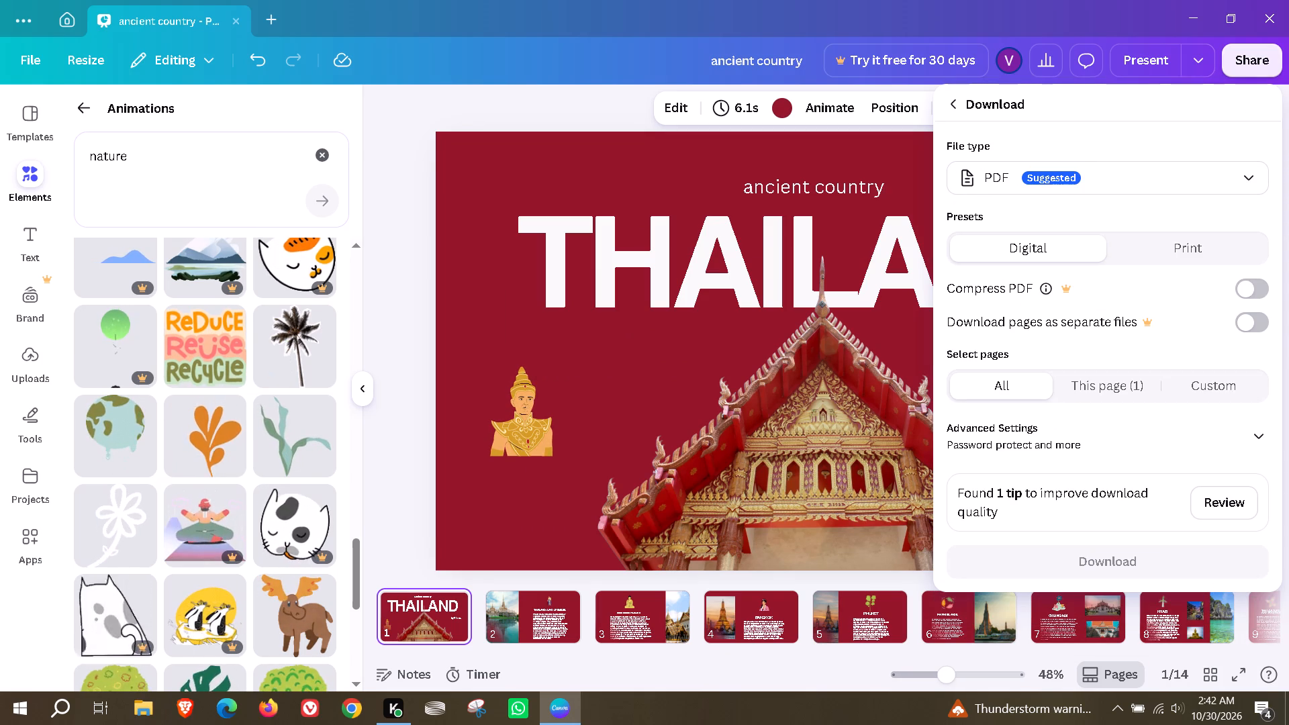
left_click(1098, 567)
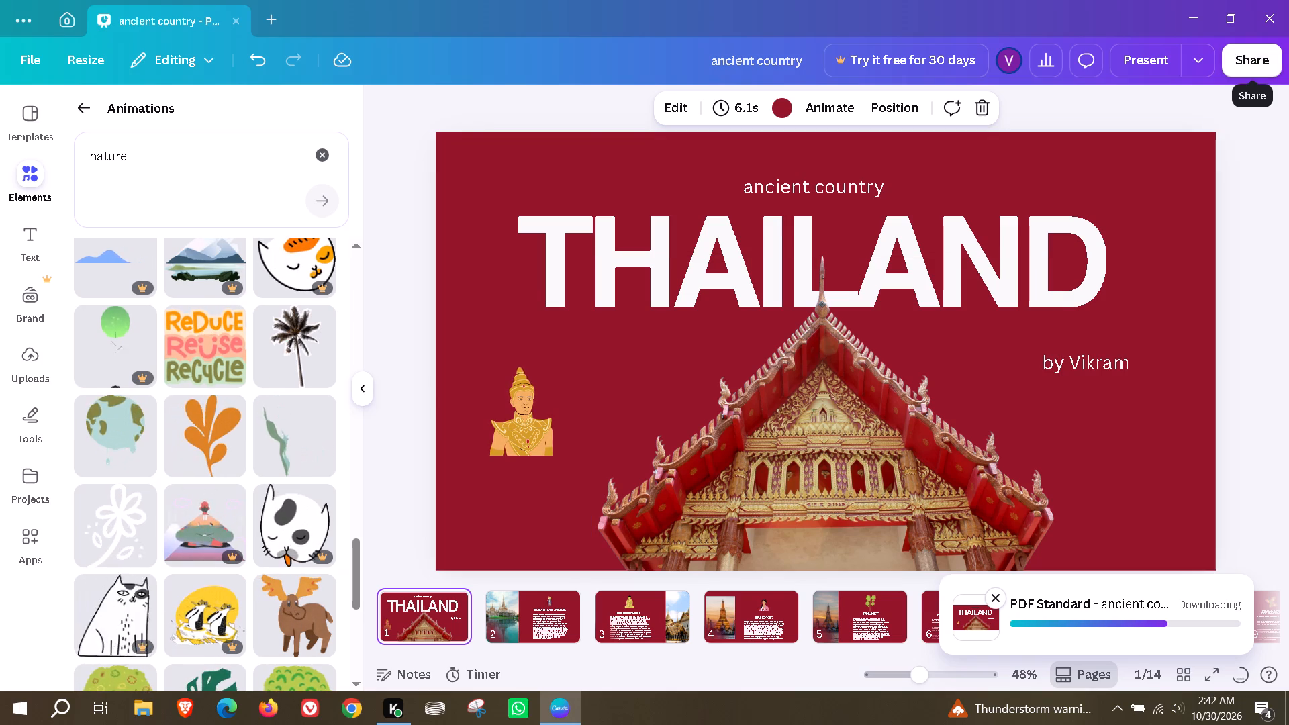
Download all pages of the presentation as an MP4 video at 1080p.
left_click(522, 374)
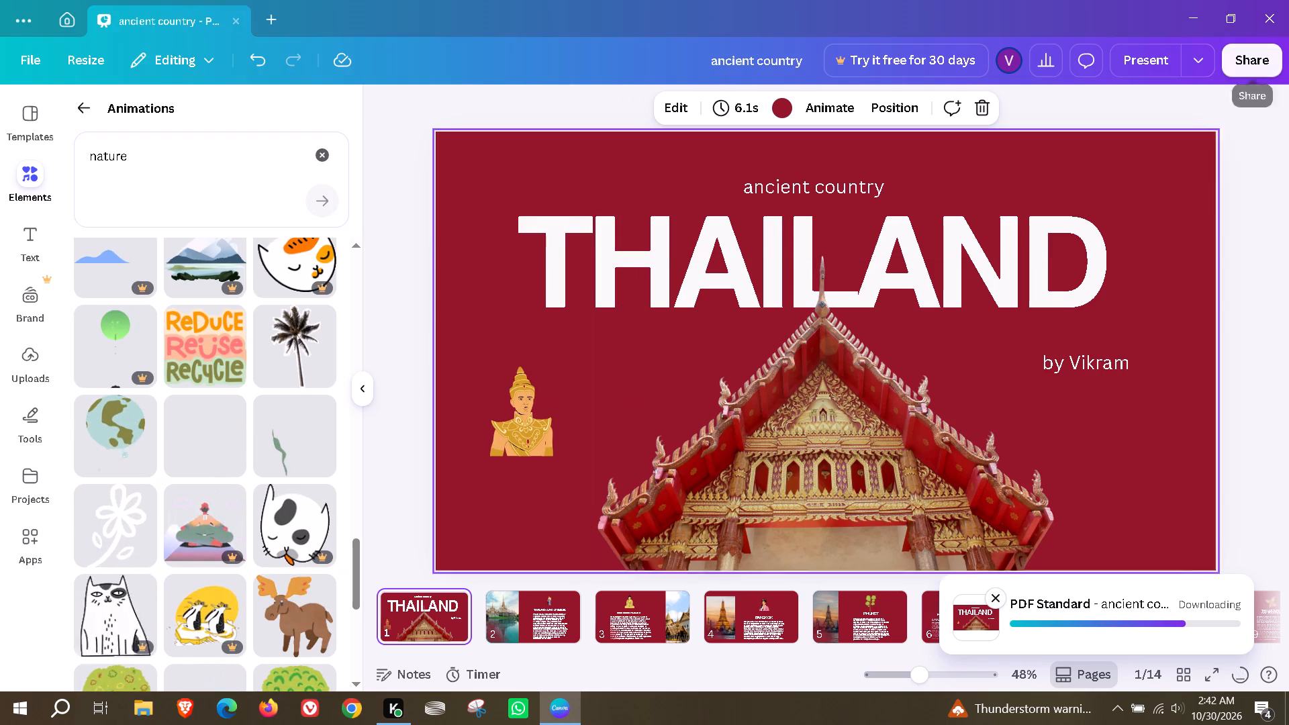
left_click(1272, 56)
left_click(1001, 442)
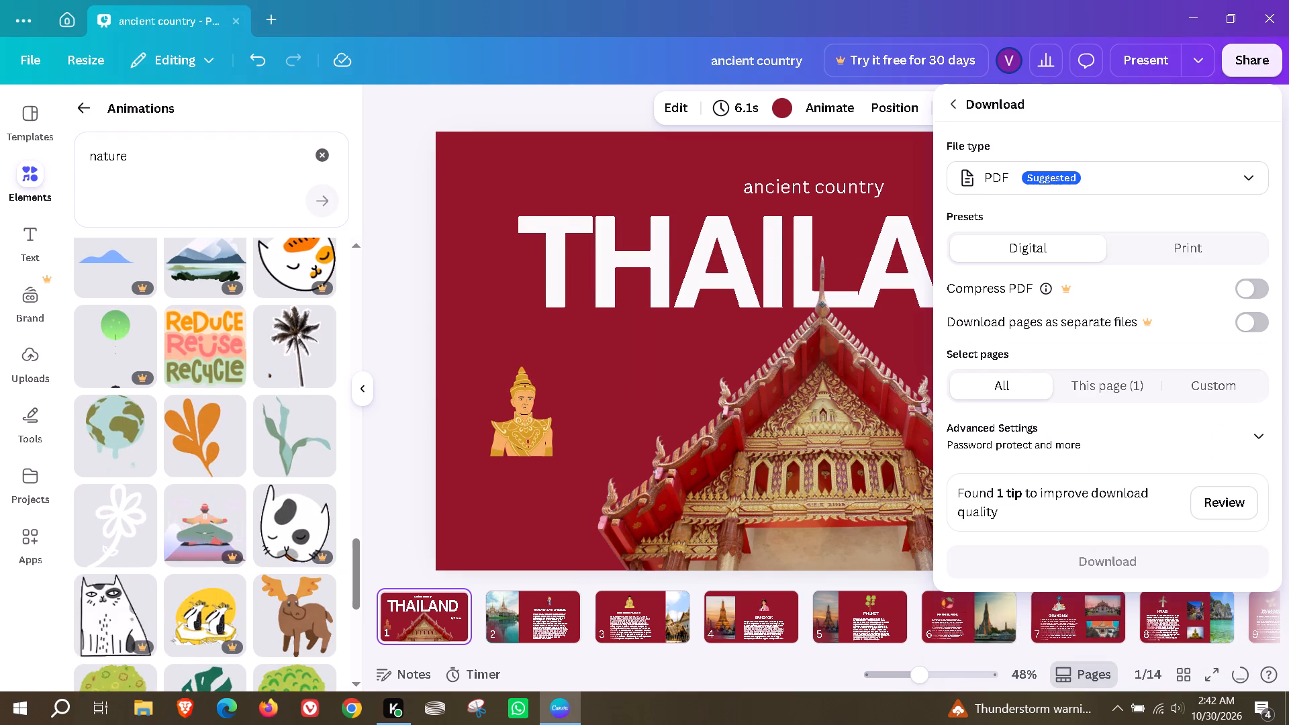
left_click(1069, 168)
left_click(1037, 334)
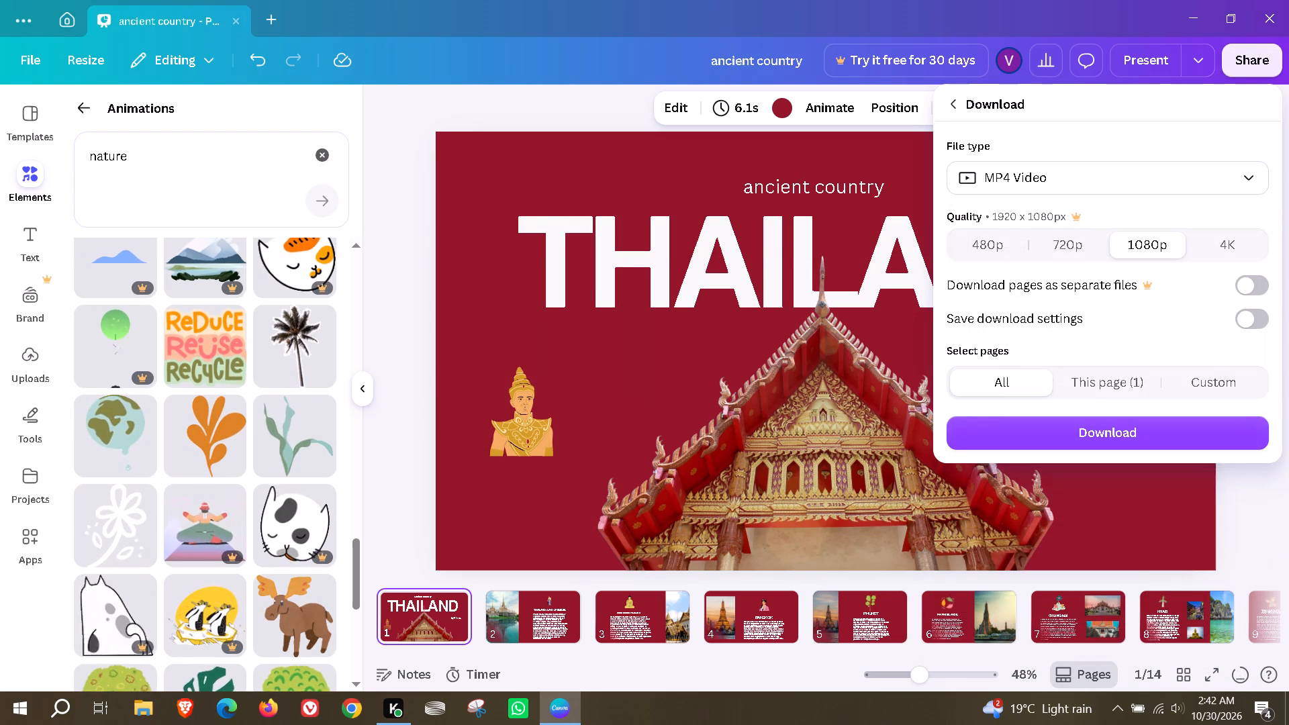
left_click(1086, 437)
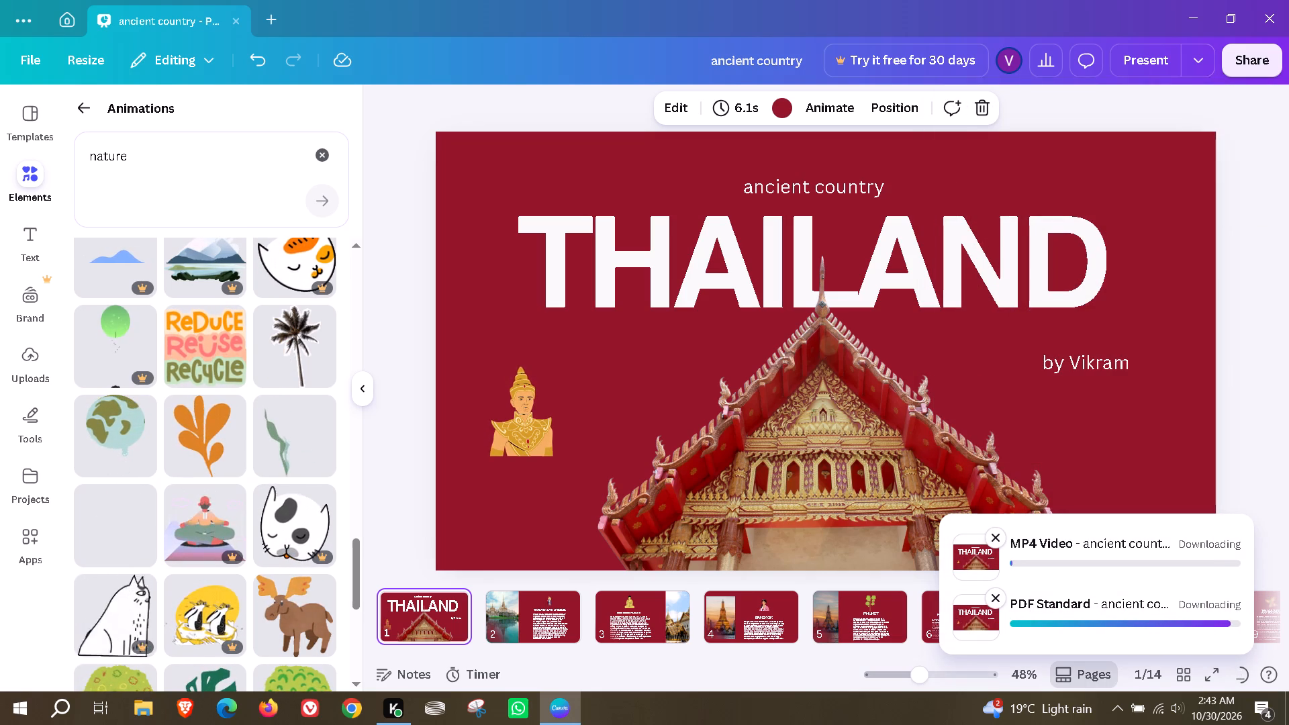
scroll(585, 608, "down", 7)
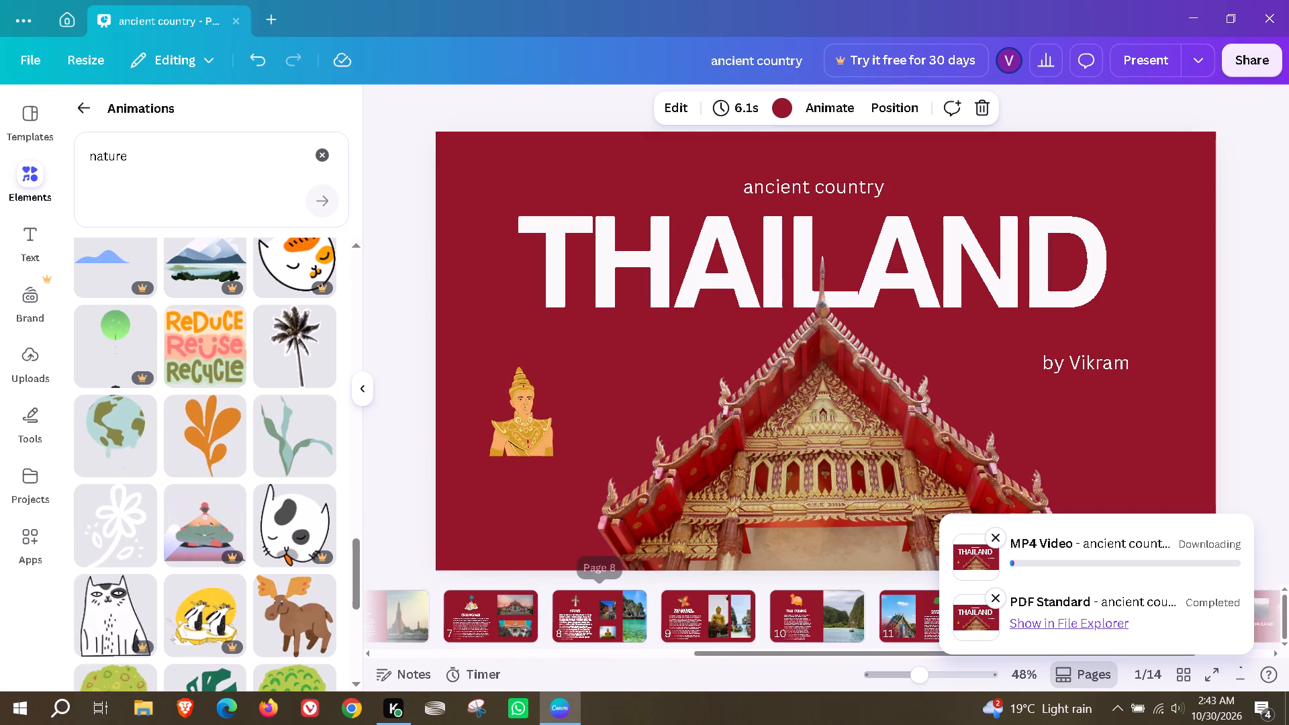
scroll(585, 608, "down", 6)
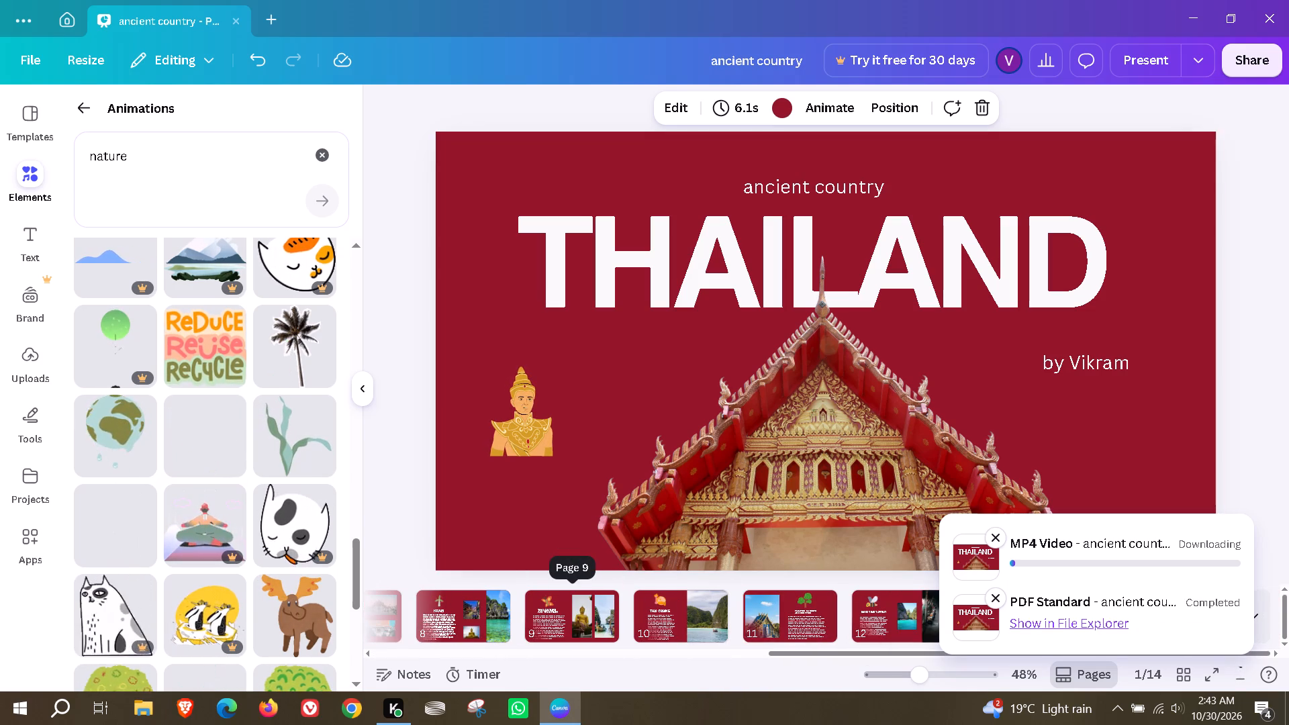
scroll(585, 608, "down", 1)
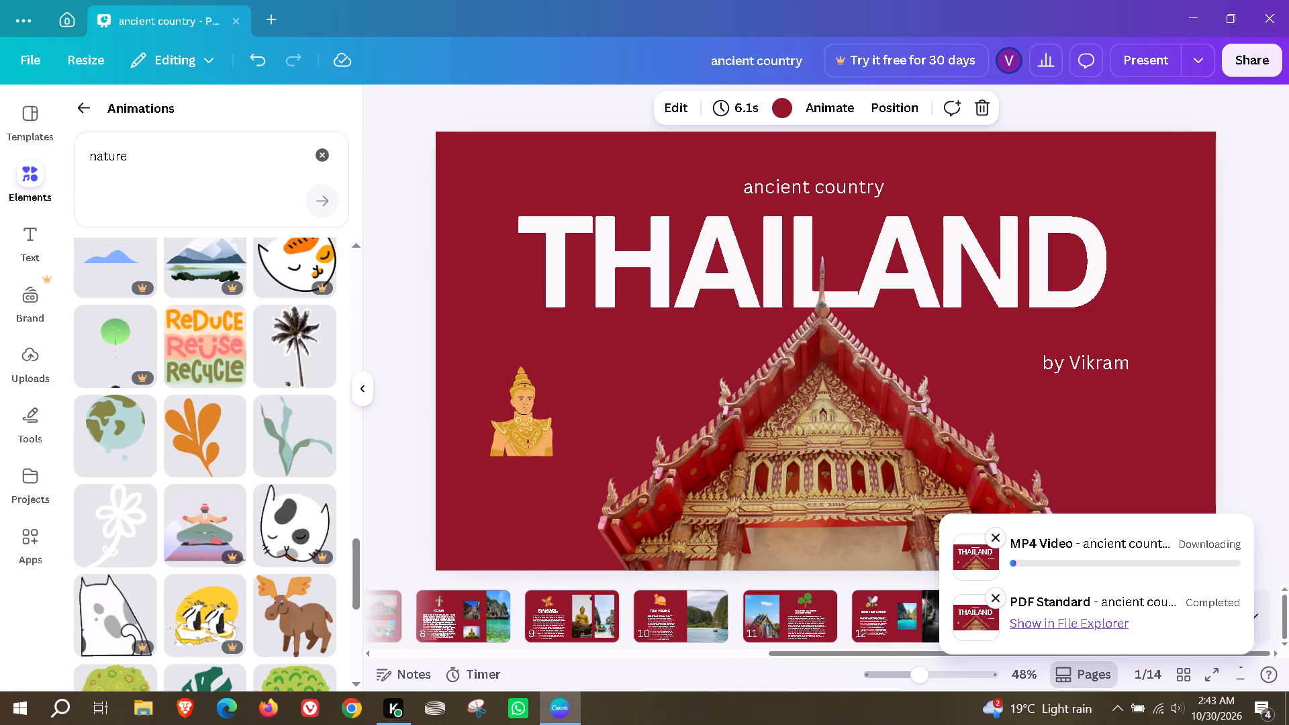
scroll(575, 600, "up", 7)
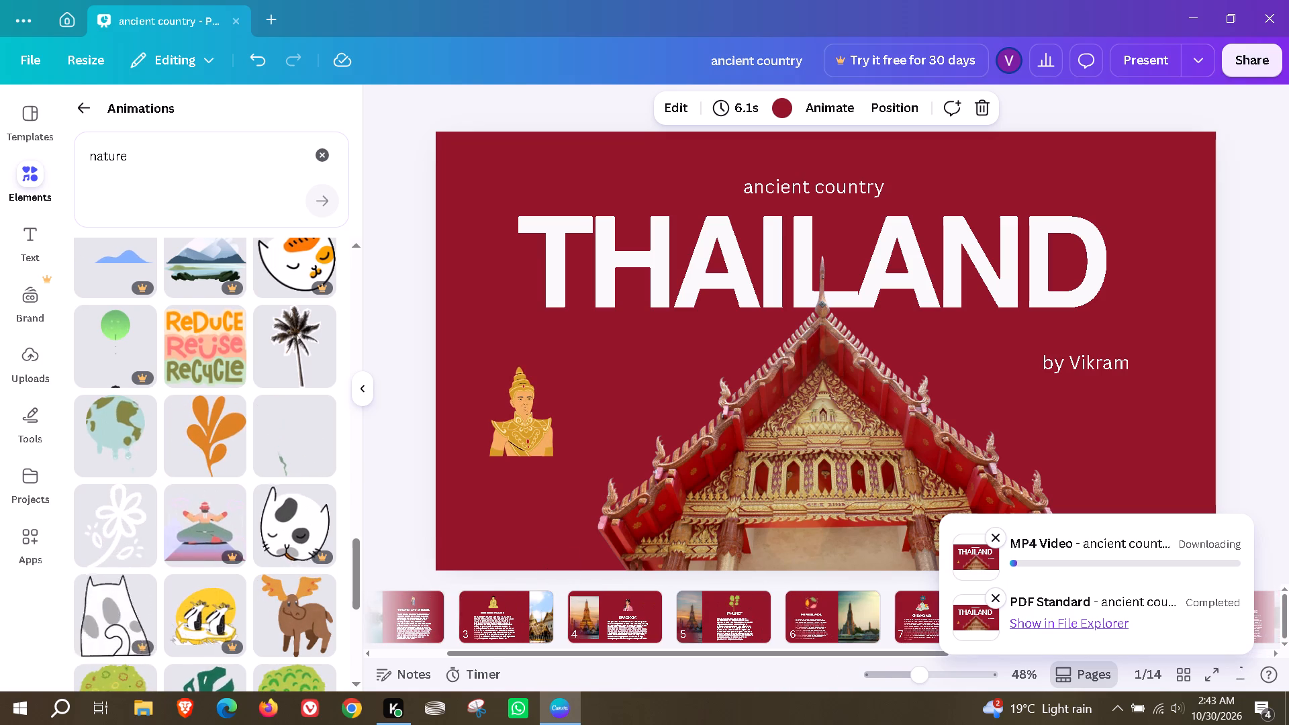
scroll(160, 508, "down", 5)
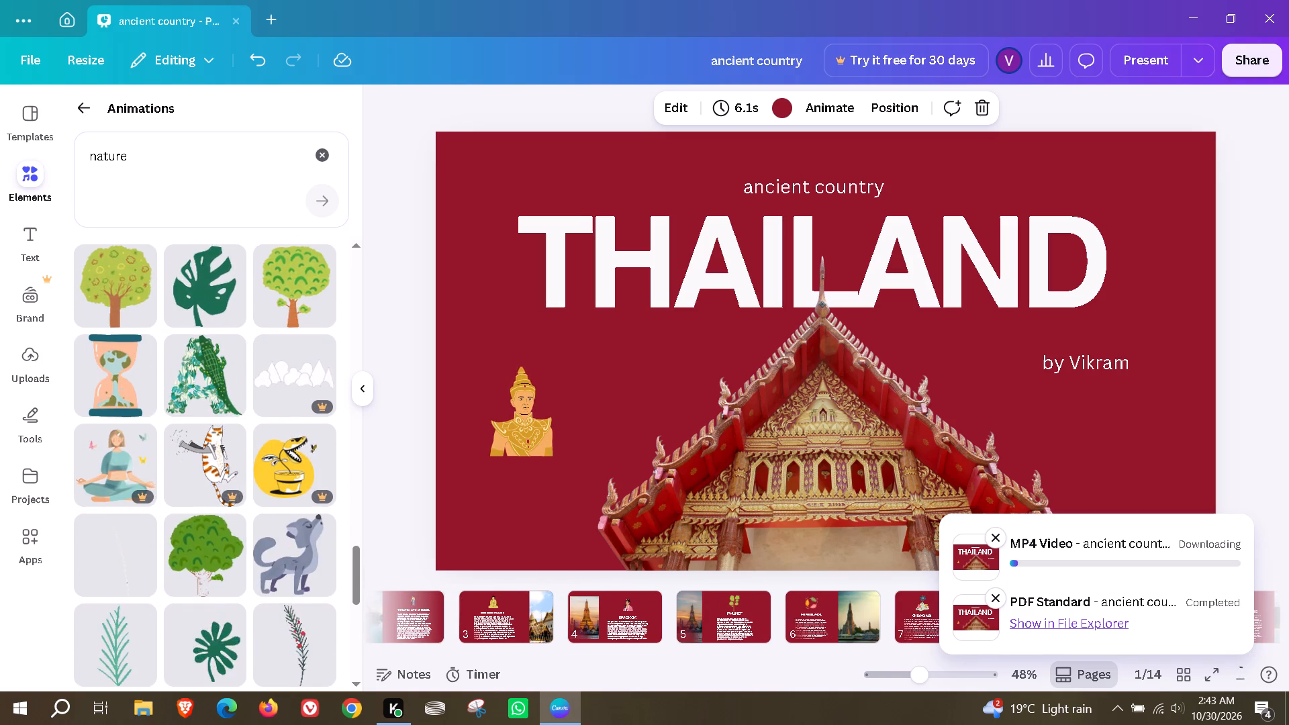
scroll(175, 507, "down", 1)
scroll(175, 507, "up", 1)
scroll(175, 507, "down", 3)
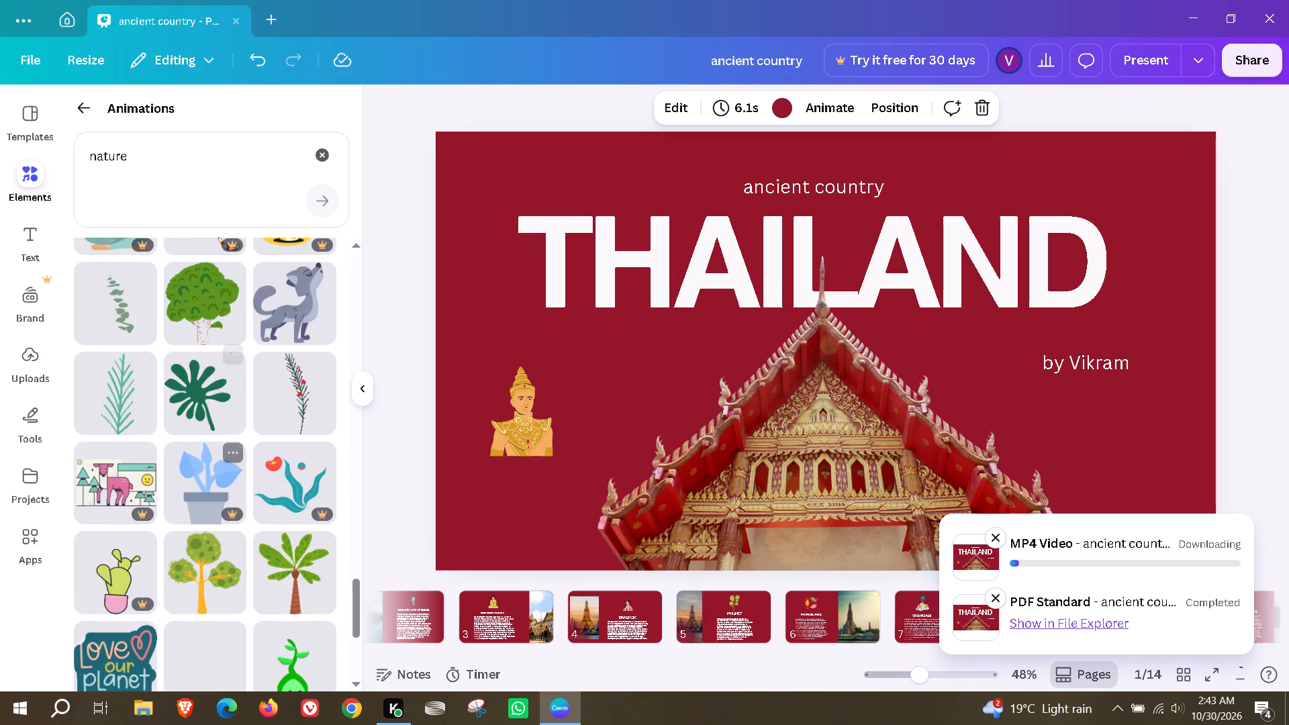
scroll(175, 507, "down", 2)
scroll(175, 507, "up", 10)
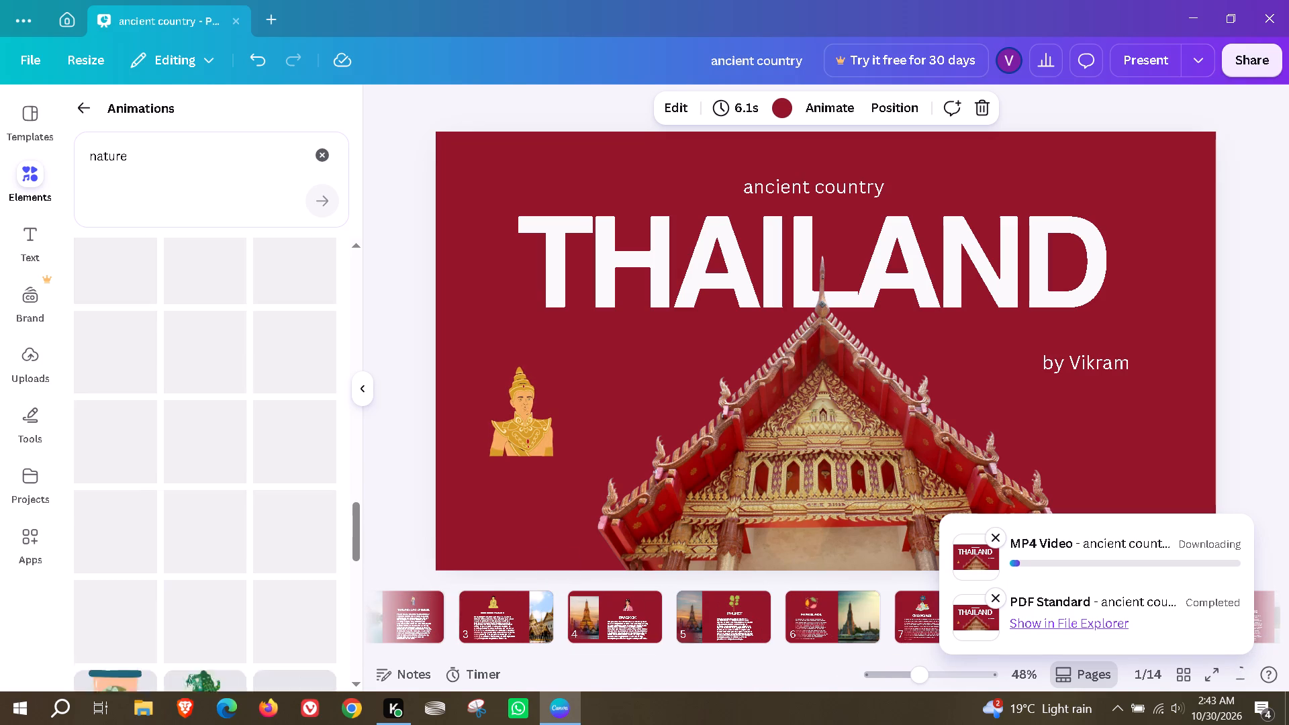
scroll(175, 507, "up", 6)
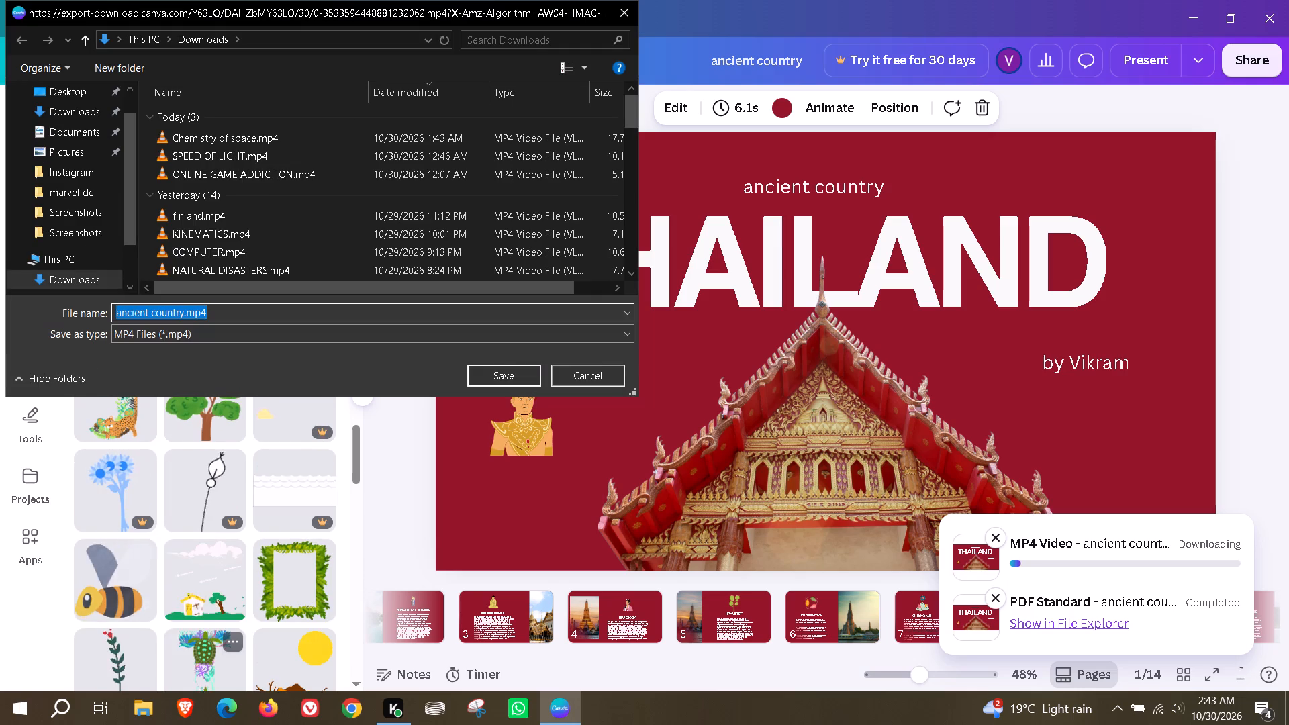
Save the exported video as ancient country.mp4 in the Downloads folder.
left_click(508, 381)
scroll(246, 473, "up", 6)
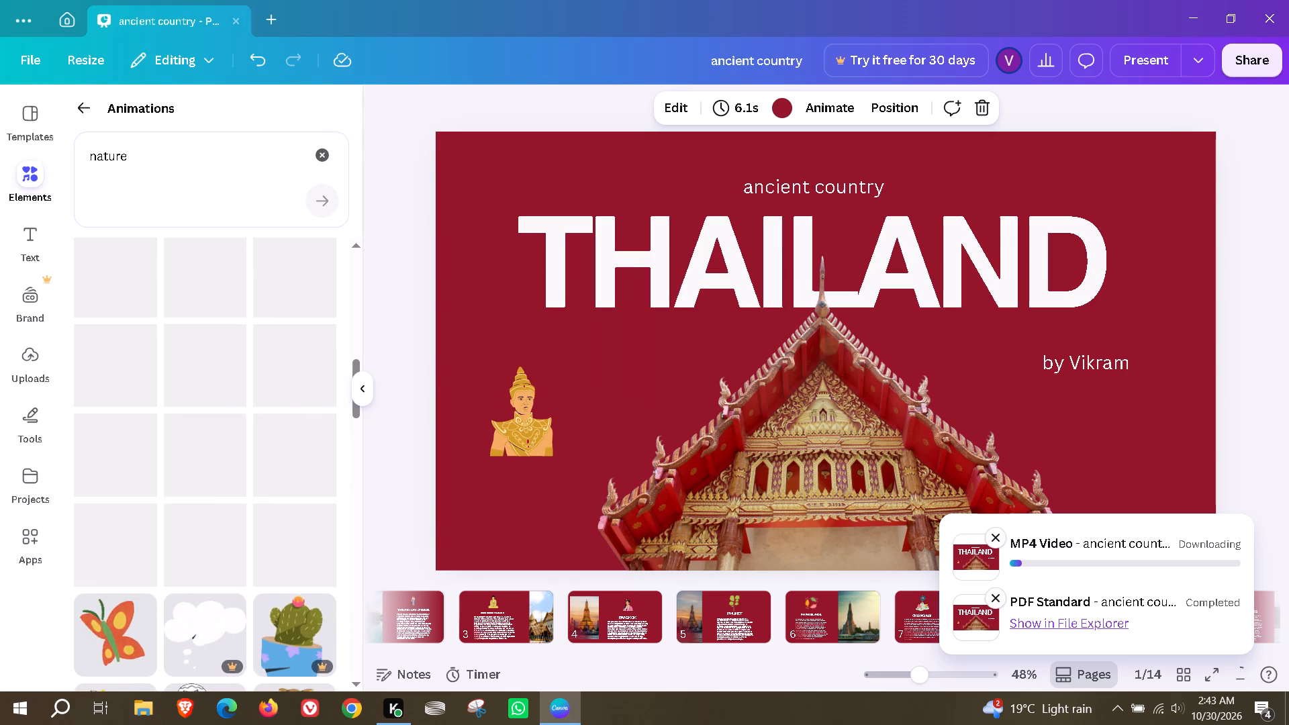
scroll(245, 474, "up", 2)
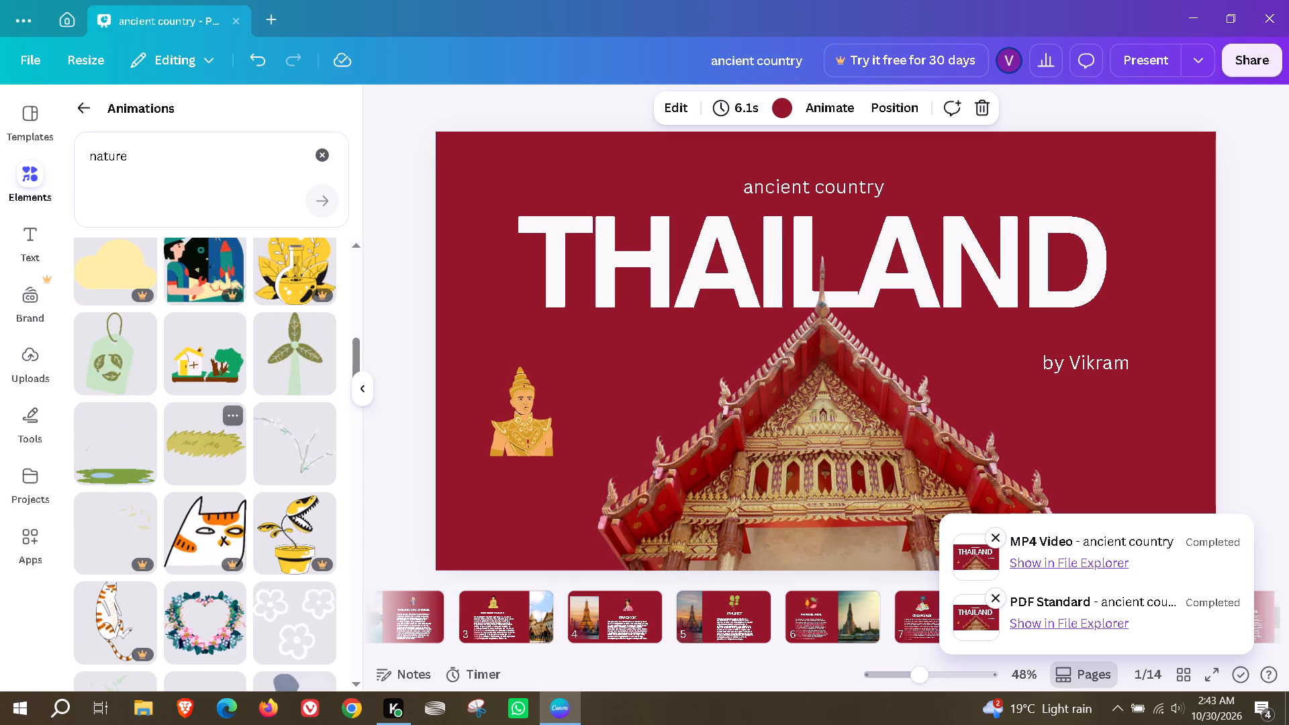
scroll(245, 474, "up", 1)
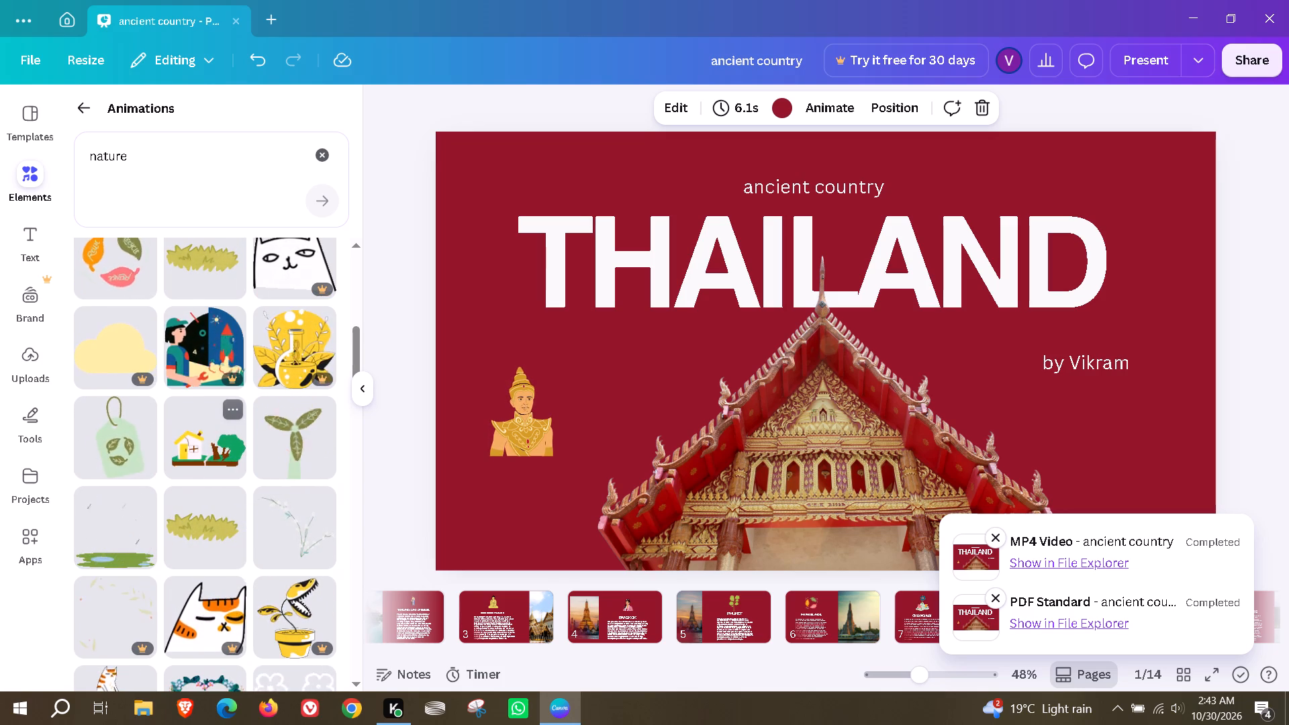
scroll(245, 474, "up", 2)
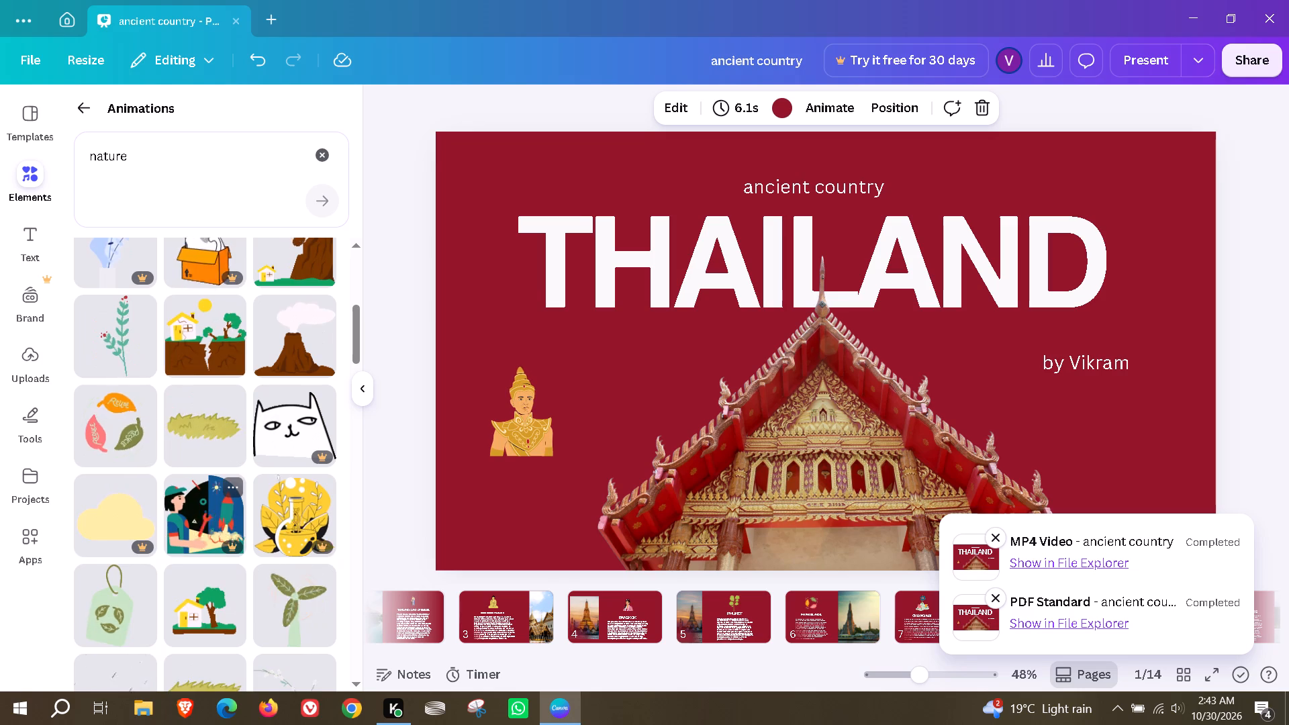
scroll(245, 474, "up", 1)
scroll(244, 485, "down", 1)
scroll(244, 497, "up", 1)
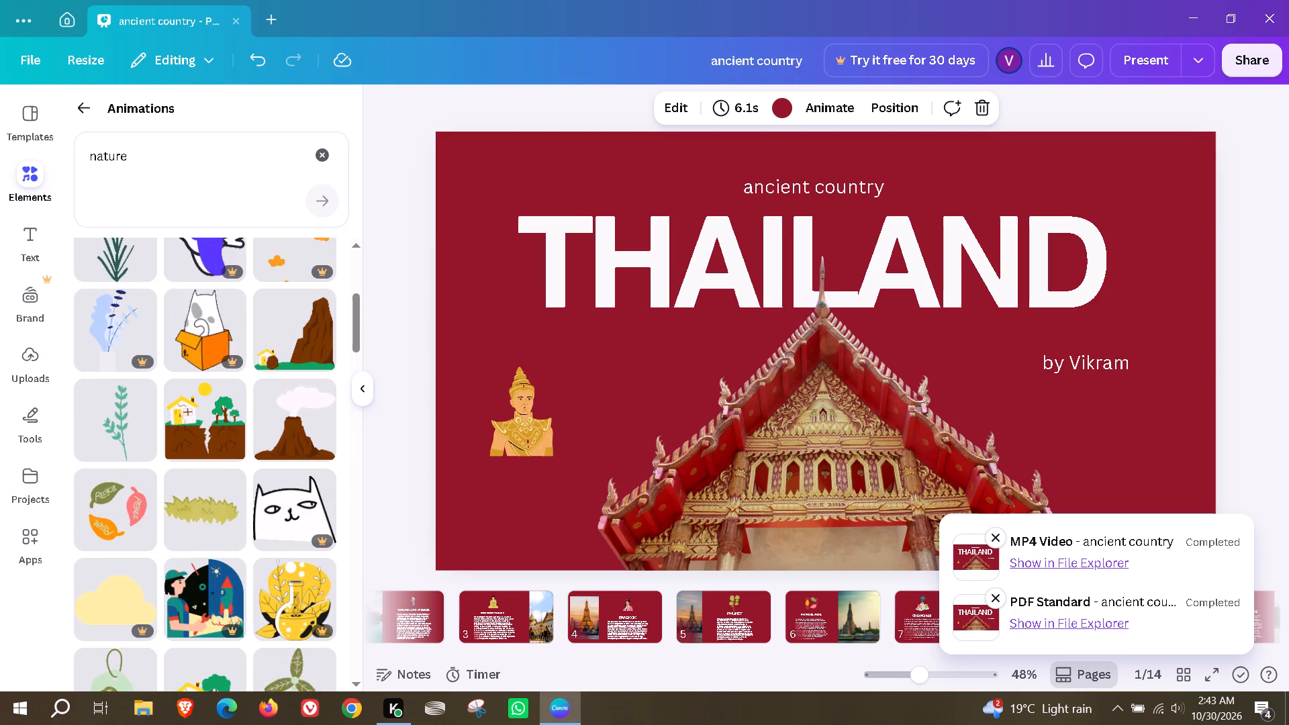